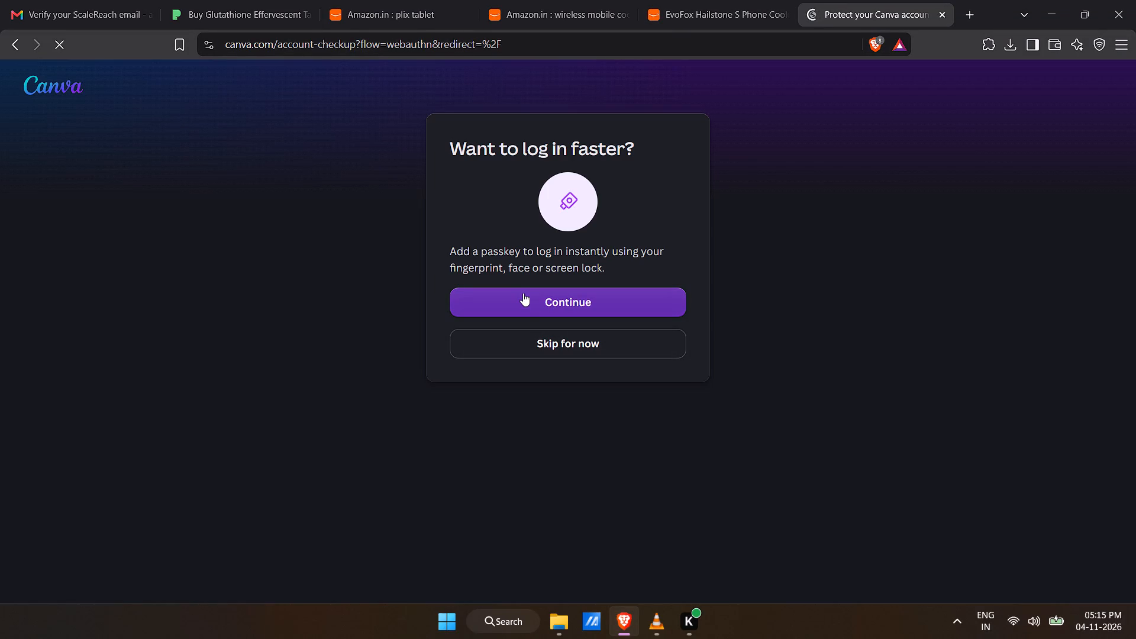
Skip adding a passkey for now and close the pop-up that covers the home page.
{"action": "left_click", "coordinate": [541, 355]}
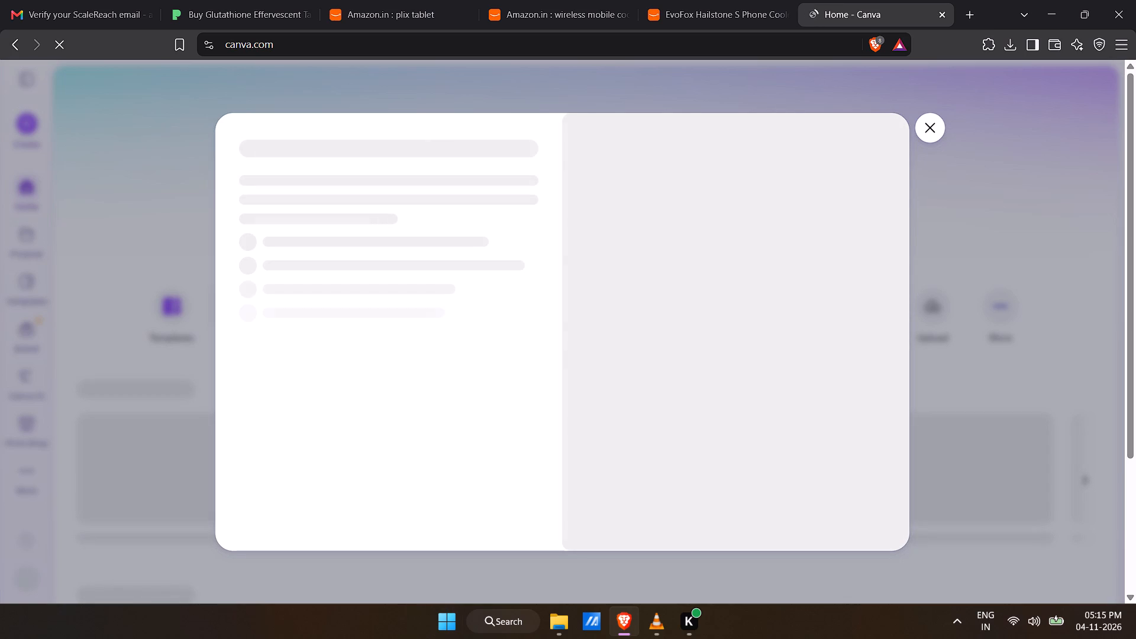
{"action": "left_click", "coordinate": [954, 127]}
{"action": "left_click", "coordinate": [932, 119]}
Open the Templates section from the home page.
{"action": "scroll", "coordinate": [656, 292], "scroll_direction": "up", "scroll_amount": 1}
{"action": "scroll", "coordinate": [664, 311], "scroll_direction": "down", "scroll_amount": 1}
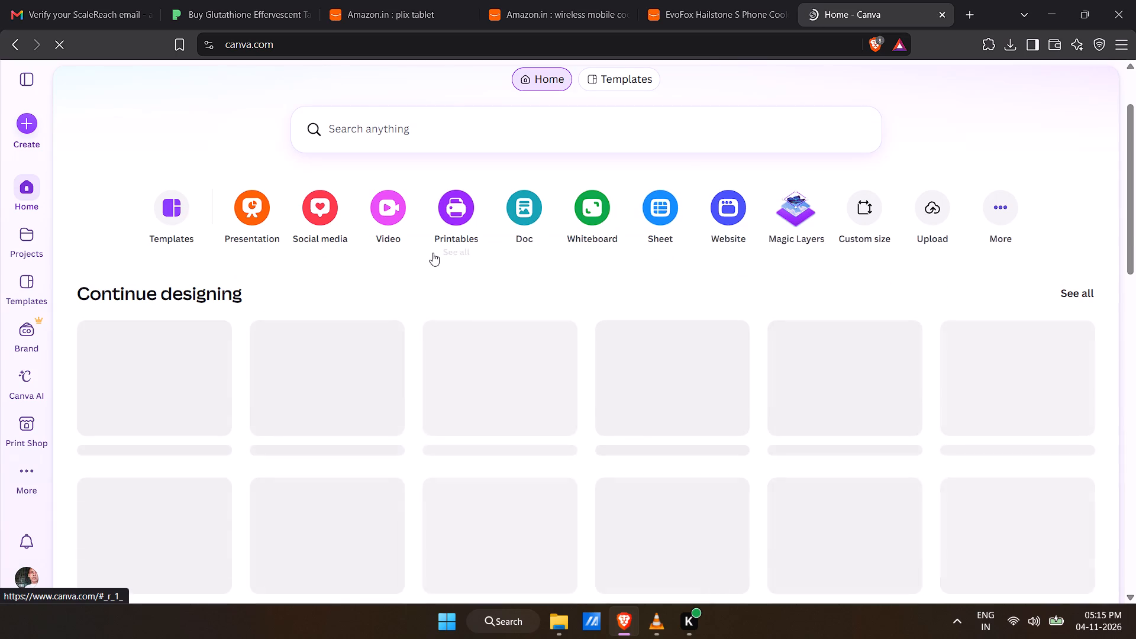
{"action": "scroll", "coordinate": [433, 253], "scroll_direction": "up", "scroll_amount": 1}
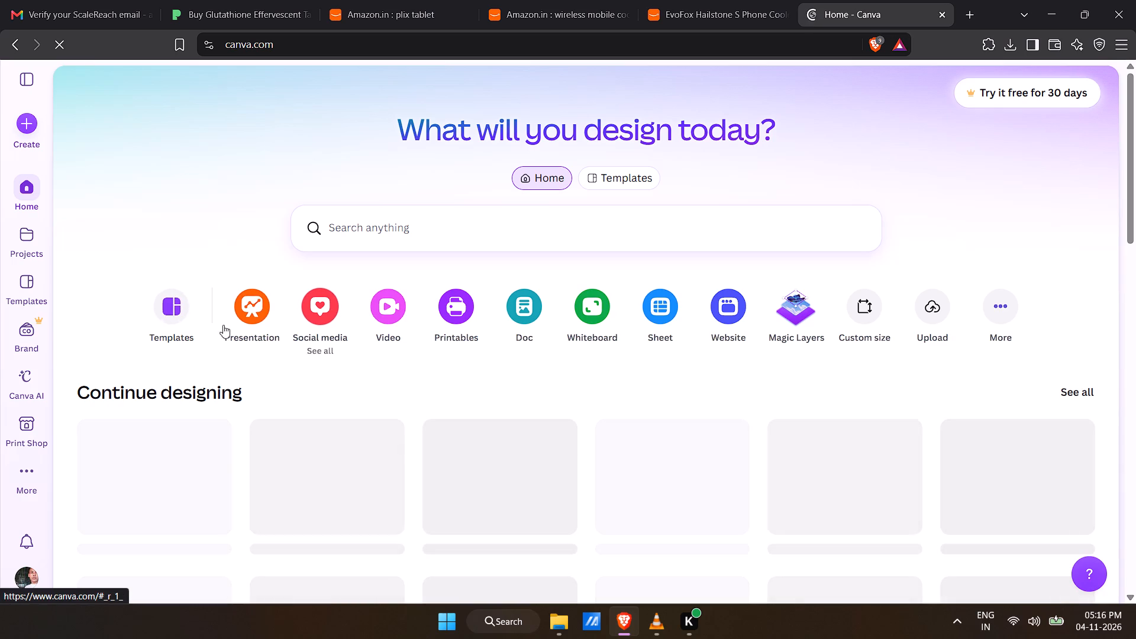
{"action": "left_click", "coordinate": [163, 327]}
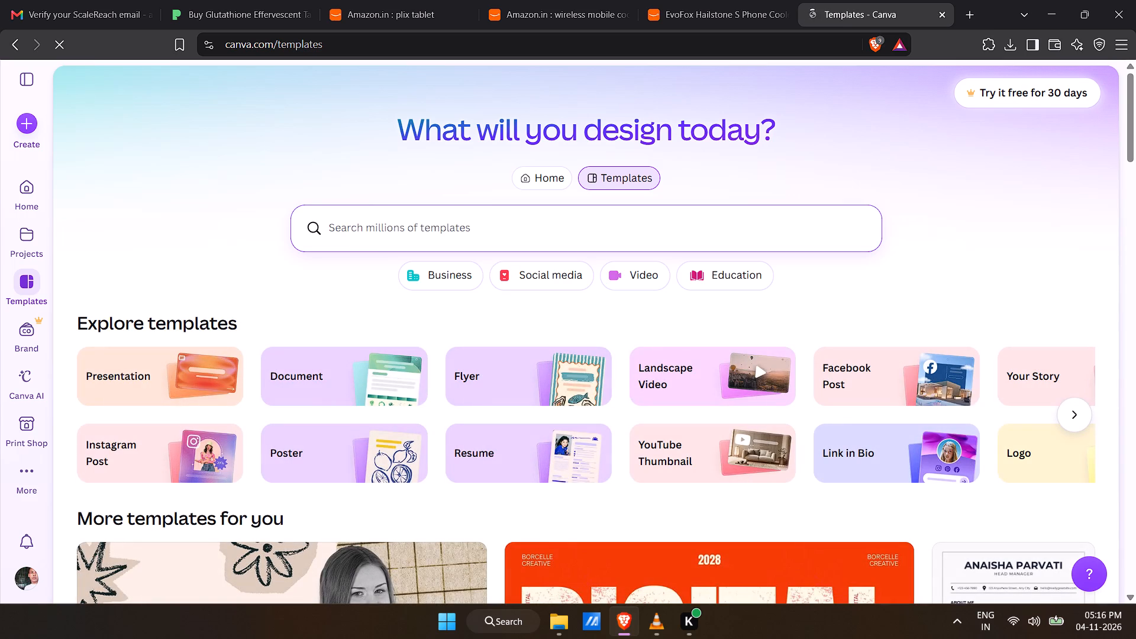
{"action": "scroll", "coordinate": [139, 379], "scroll_direction": "down", "scroll_amount": 1}
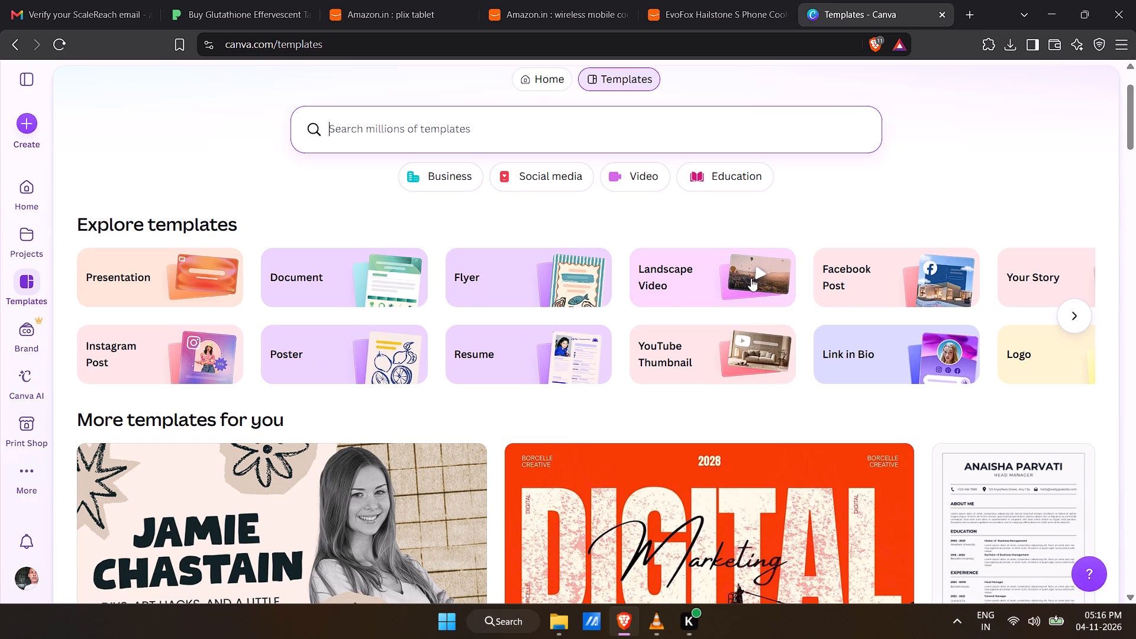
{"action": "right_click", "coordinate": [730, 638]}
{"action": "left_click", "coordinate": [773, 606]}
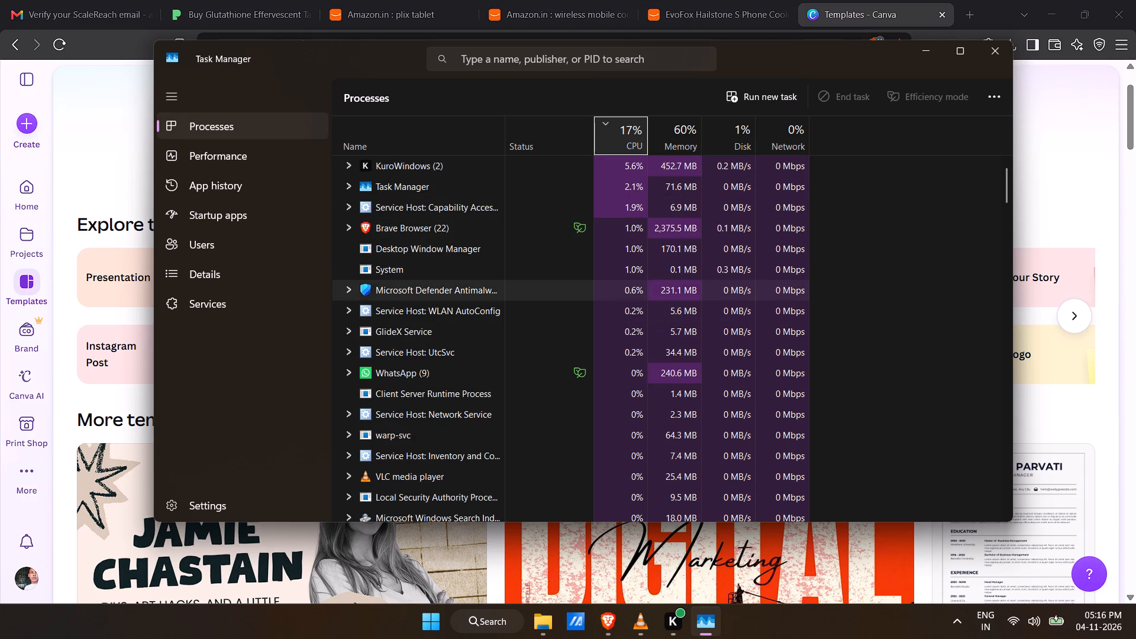
End the WhatsApp process in Task Manager's process list.
{"action": "scroll", "coordinate": [611, 324], "scroll_direction": "down", "scroll_amount": 4}
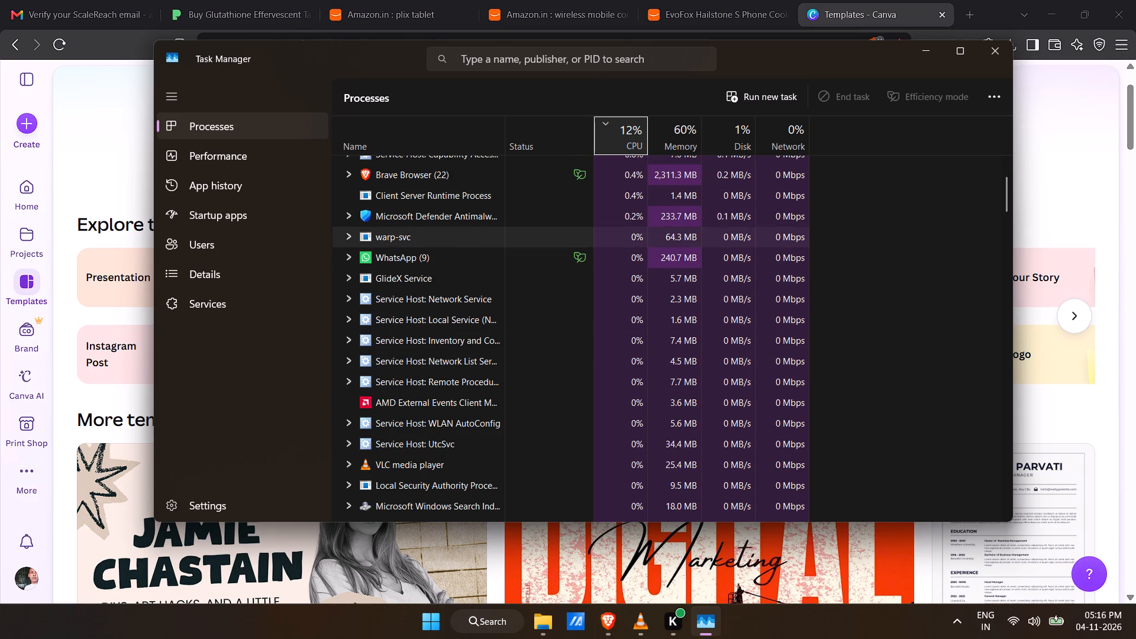
{"action": "left_click_drag", "start_coordinate": [416, 243], "coordinate": [416, 253]}
{"action": "left_click", "coordinate": [425, 278]}
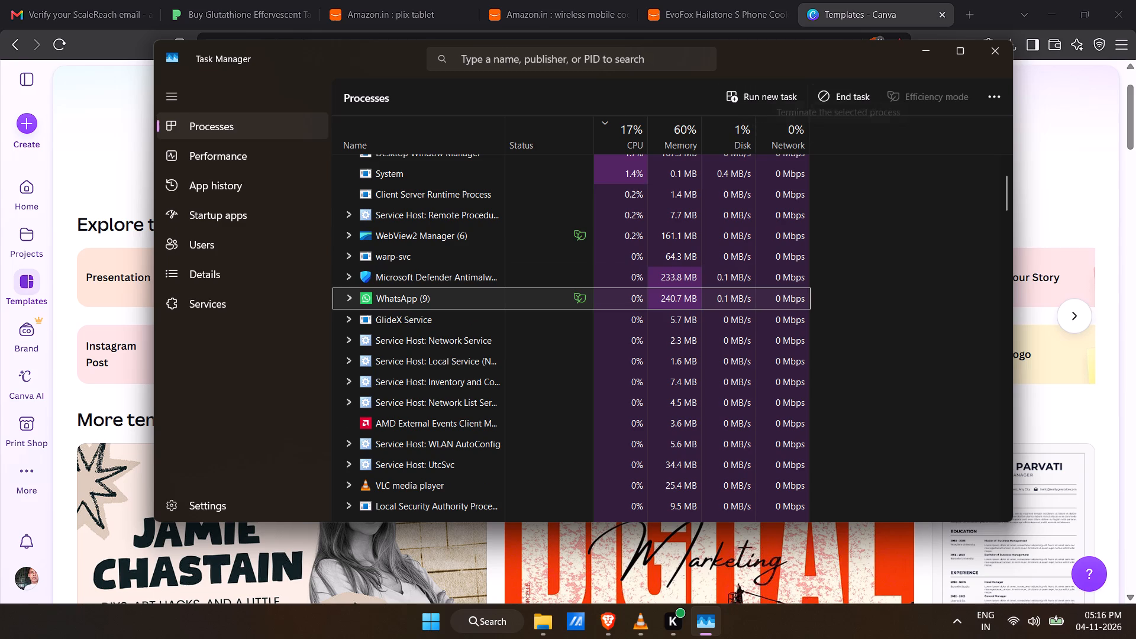
{"action": "left_click", "coordinate": [852, 112]}
{"action": "left_click", "coordinate": [852, 92]}
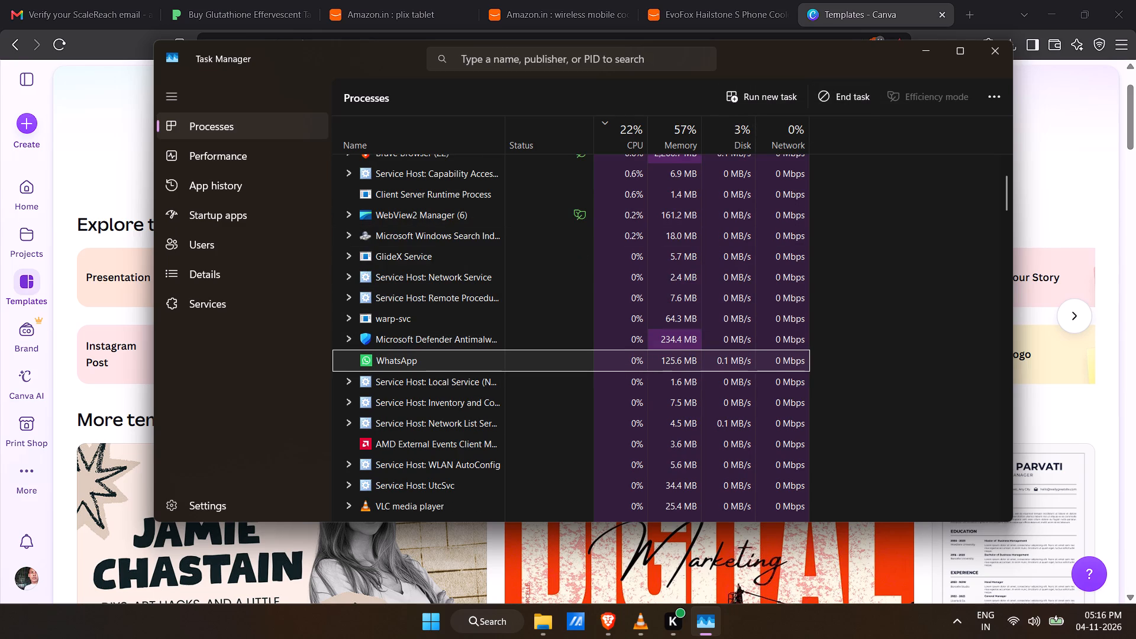
Examine the rest of the running processes and their memory use, and close Task Manager.
{"action": "scroll", "coordinate": [456, 390], "scroll_direction": "down", "scroll_amount": 3}
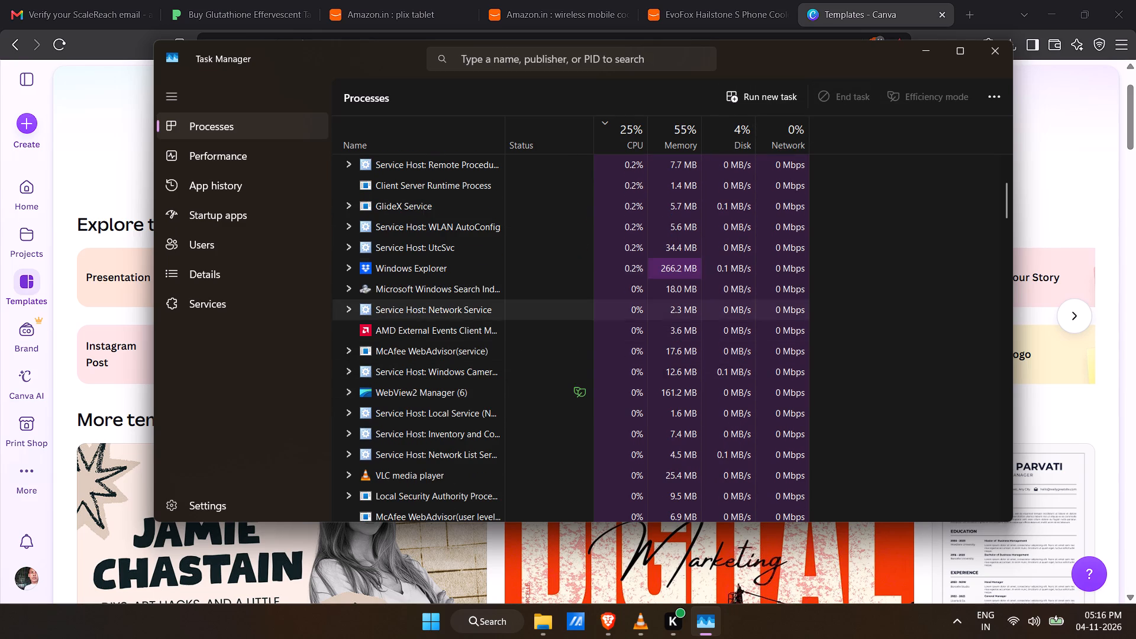
{"action": "left_click", "coordinate": [597, 259]}
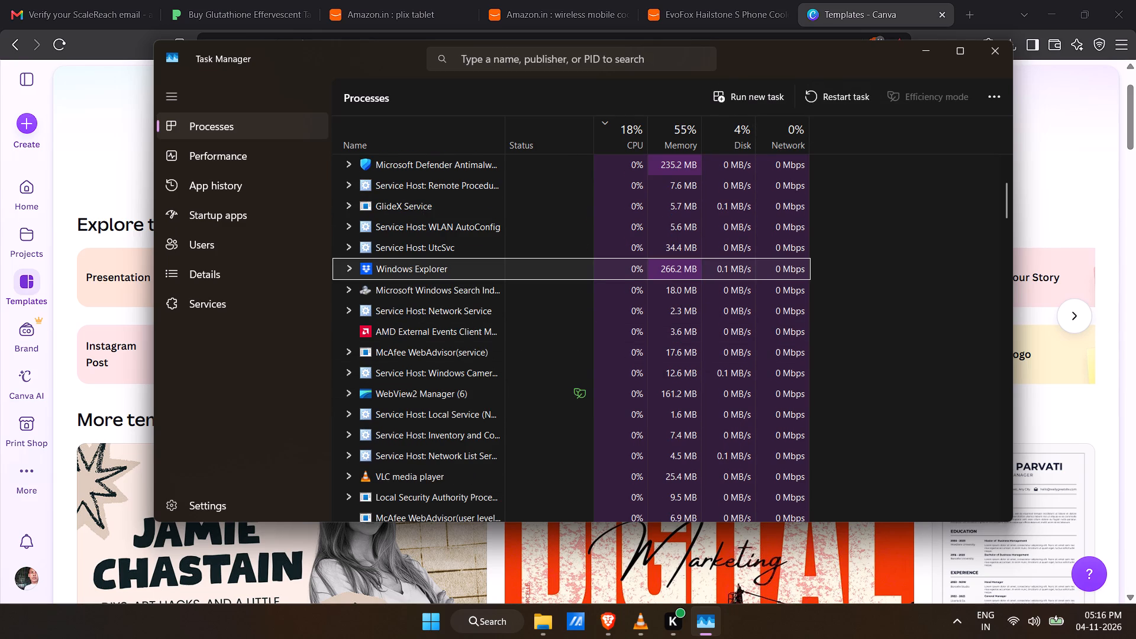
{"action": "scroll", "coordinate": [592, 272], "scroll_direction": "down", "scroll_amount": 2}
{"action": "scroll", "coordinate": [561, 359], "scroll_direction": "down", "scroll_amount": 2}
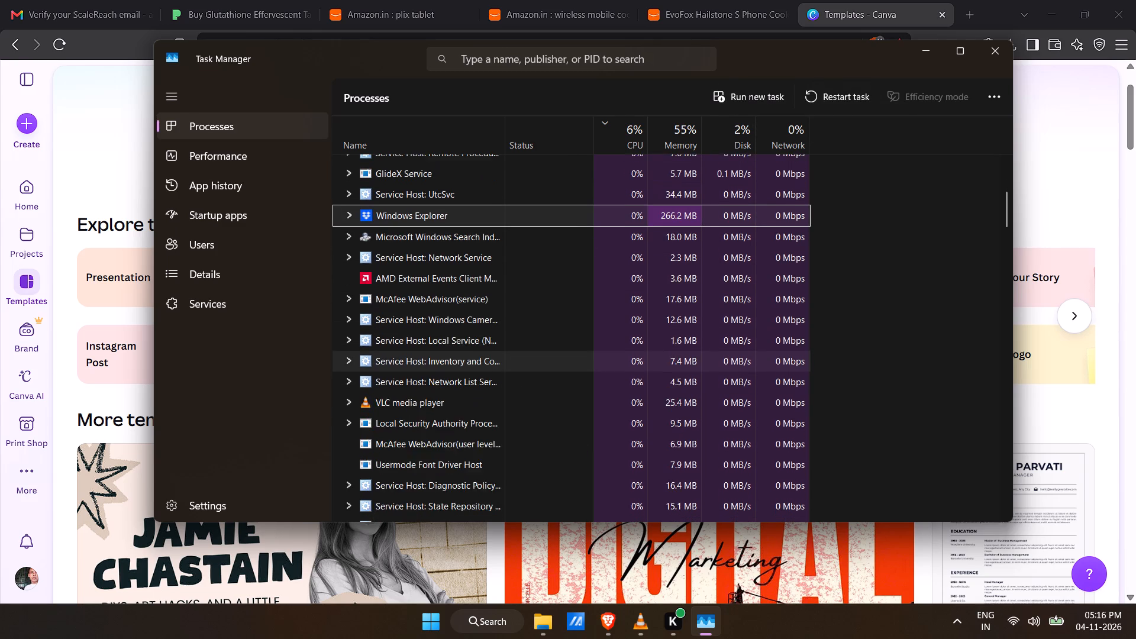
{"action": "scroll", "coordinate": [553, 359], "scroll_direction": "down", "scroll_amount": 10}
{"action": "scroll", "coordinate": [538, 374], "scroll_direction": "up", "scroll_amount": 3}
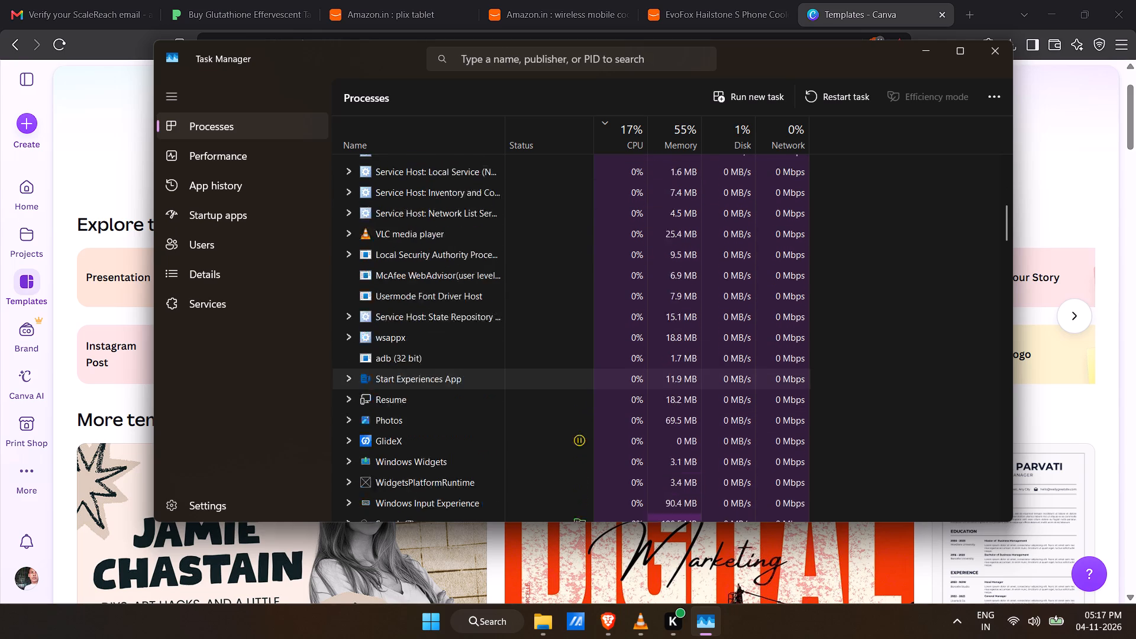
{"action": "scroll", "coordinate": [532, 372], "scroll_direction": "up", "scroll_amount": 12}
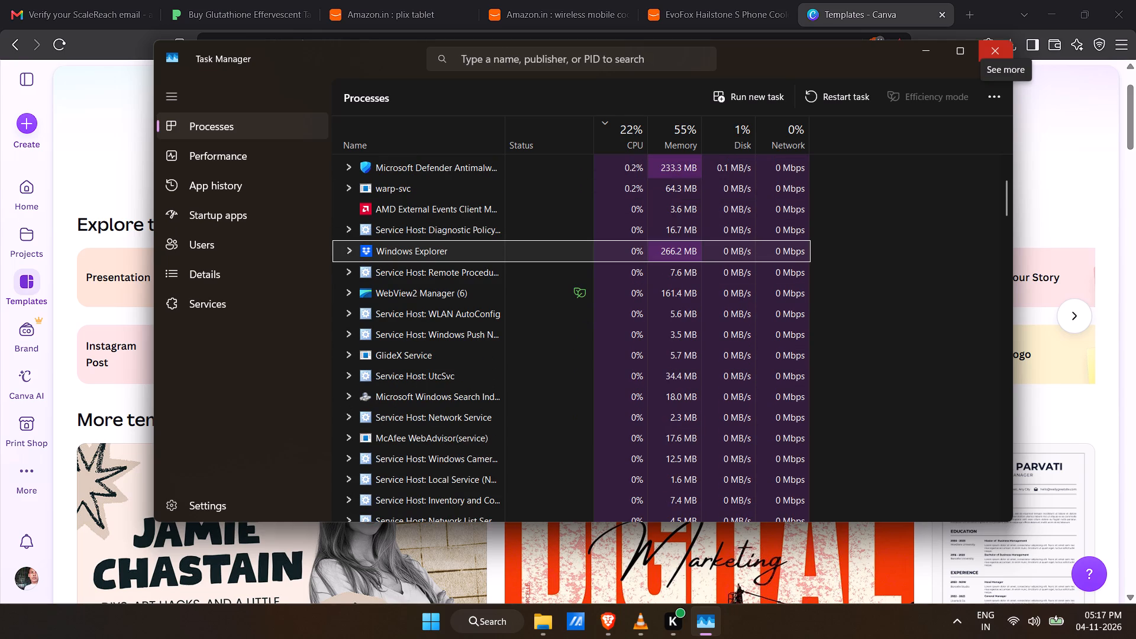
{"action": "left_click", "coordinate": [995, 54]}
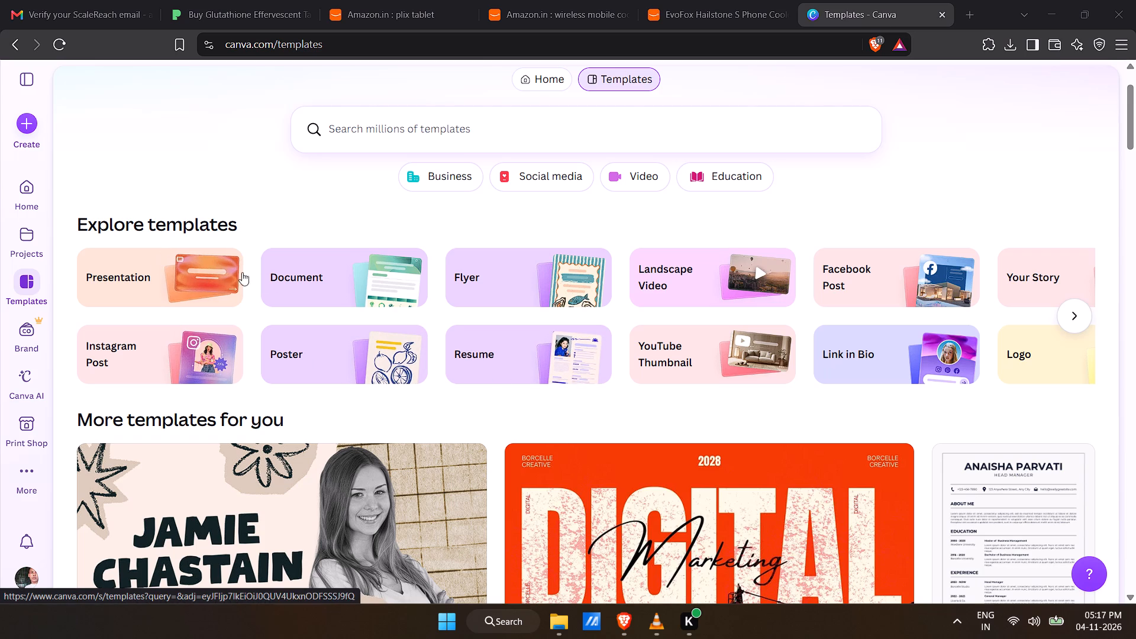
Search the template library for "invitation".
{"action": "left_click_drag", "start_coordinate": [518, 151], "coordinate": [515, 165]}
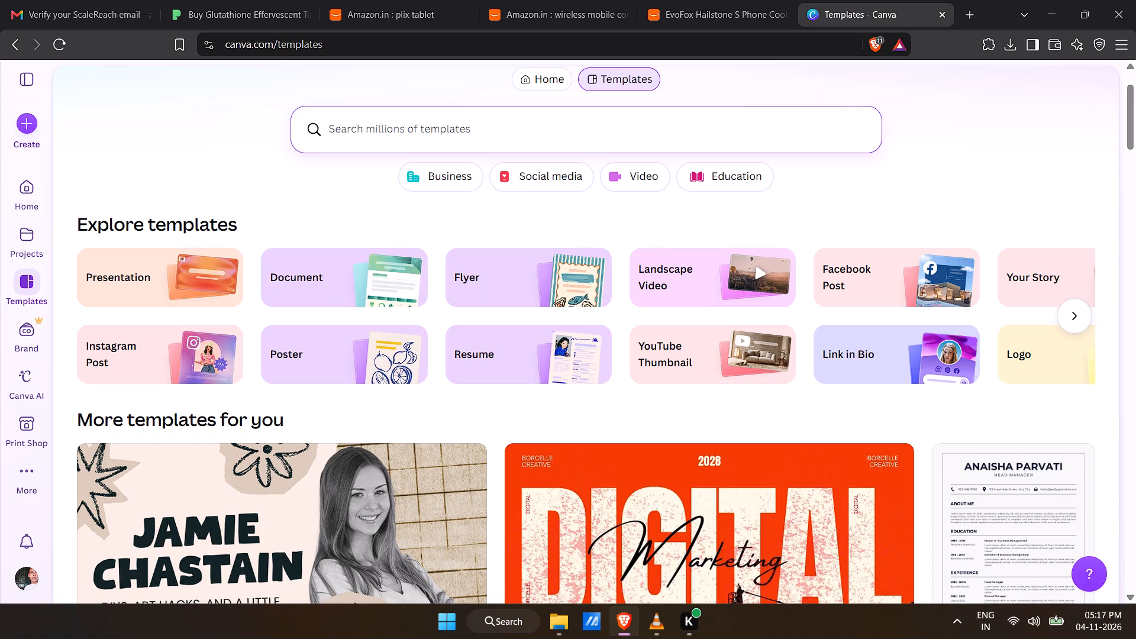
{"action": "left_click", "coordinate": [517, 133]}
{"action": "type", "text": "invi"}
{"action": "key", "text": "t"}
{"action": "key", "text": "a"}
{"action": "key", "text": "t"}
{"action": "type", "text": "ion"}
{"action": "key", "text": "Return"}
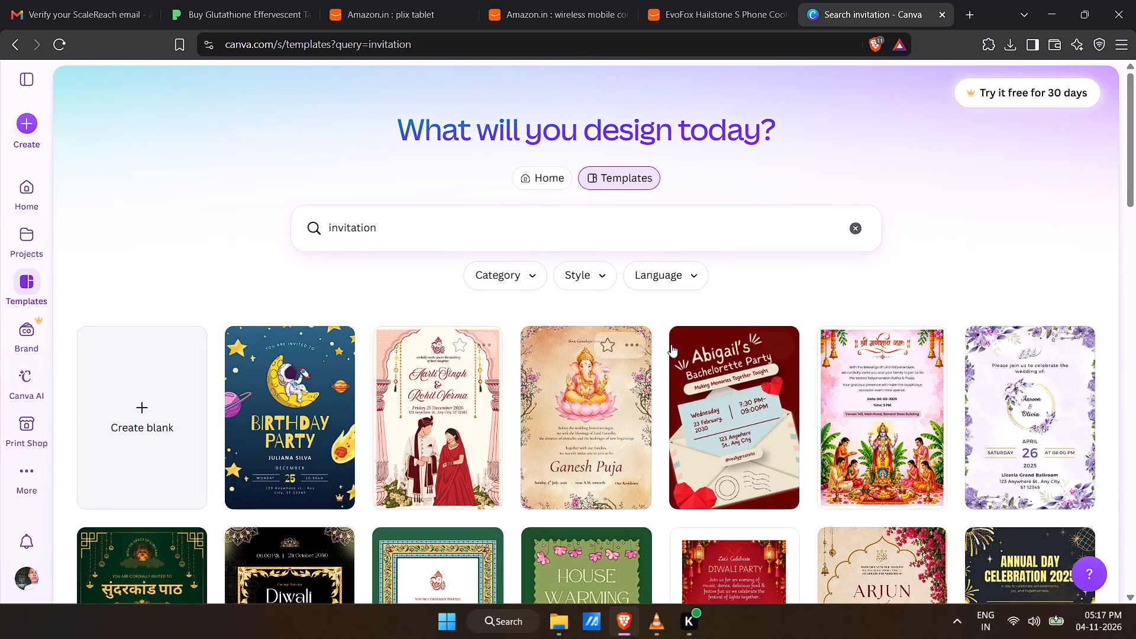
Replace the "invitation" query and search the template library for "save the date".
{"action": "scroll", "coordinate": [597, 457], "scroll_direction": "down", "scroll_amount": 4}
{"action": "scroll", "coordinate": [562, 408], "scroll_direction": "down", "scroll_amount": 3}
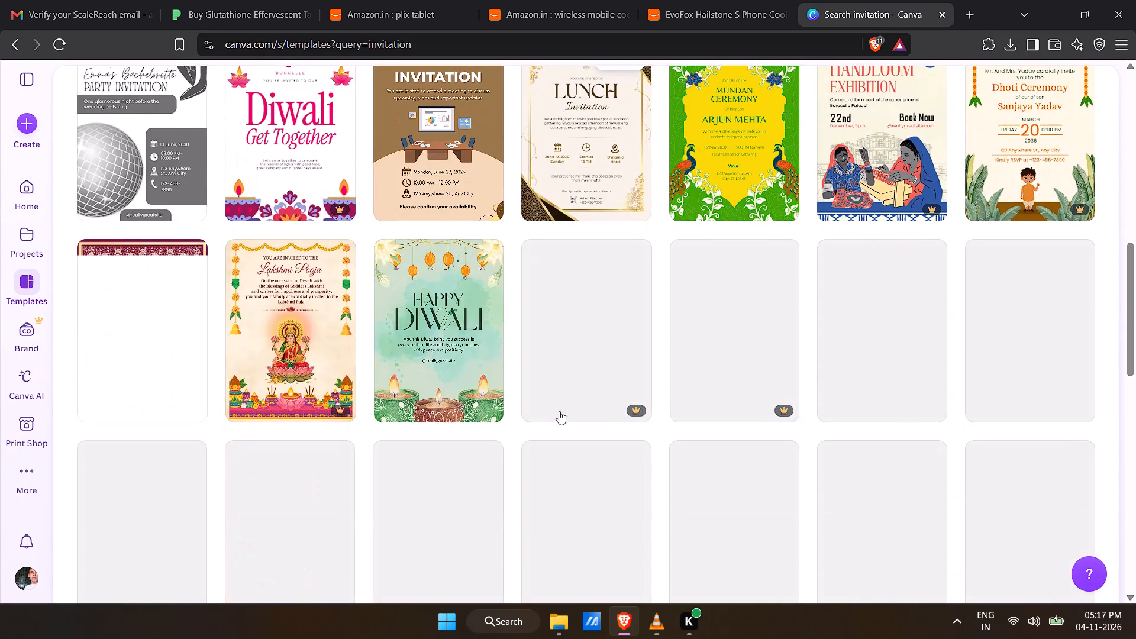
{"action": "scroll", "coordinate": [557, 404], "scroll_direction": "up", "scroll_amount": 9}
{"action": "scroll", "coordinate": [414, 266], "scroll_direction": "up", "scroll_amount": 1}
{"action": "scroll", "coordinate": [475, 201], "scroll_direction": "up", "scroll_amount": 1}
{"action": "left_click", "coordinate": [468, 193]}
{"action": "left_click", "coordinate": [466, 229]}
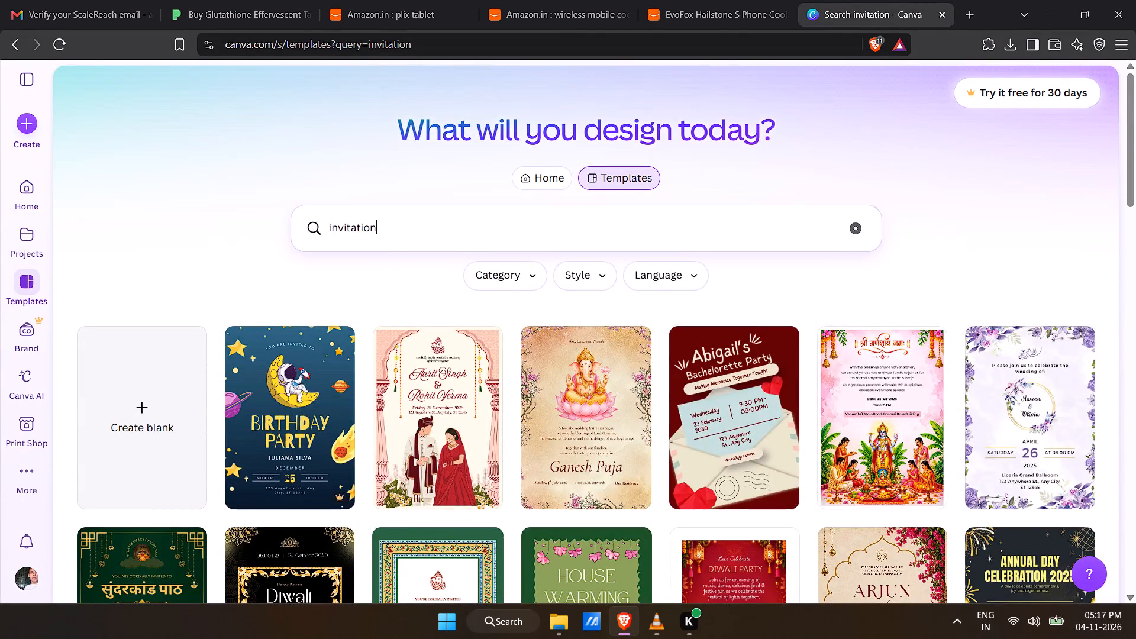
{"action": "key", "text": "BackSpace"}
{"action": "key", "text": "BackSpace"}
{"action": "key", "text": "BackSpace"}
{"action": "key", "text": "BackSpace"}
{"action": "key", "text": "BackSpace"}
{"action": "key", "text": "BackSpace"}
{"action": "key", "text": "BackSpace"}
{"action": "key", "text": "BackSpace"}
{"action": "key", "text": "BackSpace"}
{"action": "key", "text": "BackSpace"}
{"action": "key", "text": "BackSpace"}
{"action": "key", "text": "BackSpace"}
{"action": "key", "text": "BackSpace"}
{"action": "key", "text": "BackSpace"}
{"action": "key", "text": "BackSpace"}
{"action": "key", "text": "BackSpace"}
{"action": "key", "text": "BackSpace"}
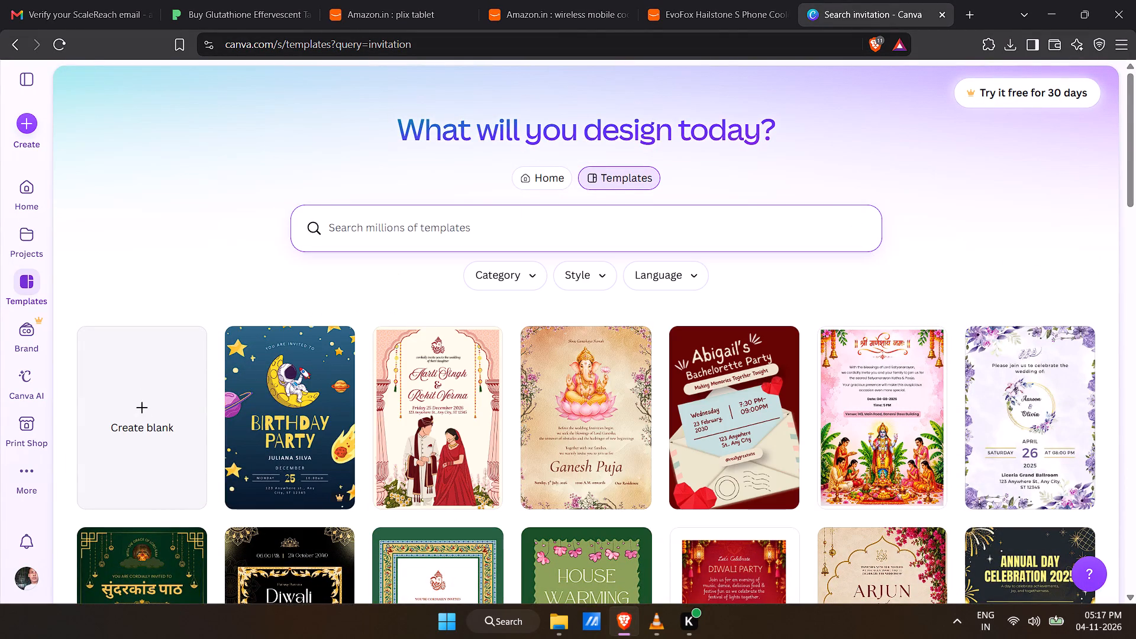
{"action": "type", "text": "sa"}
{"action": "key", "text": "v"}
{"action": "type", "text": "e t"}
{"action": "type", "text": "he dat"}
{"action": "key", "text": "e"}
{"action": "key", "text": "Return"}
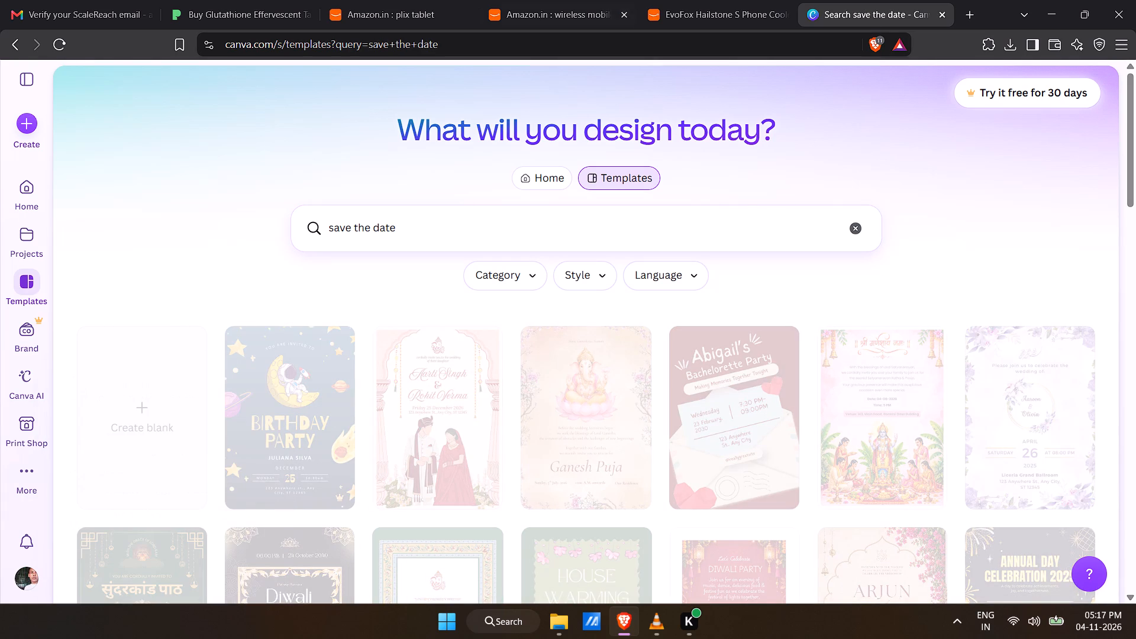
Close the browser tab showing the Amazon.in search for plix tablet.
{"action": "left_click", "coordinate": [585, 2]}
{"action": "left_click", "coordinate": [402, 4]}
{"action": "left_click", "coordinate": [229, 5]}
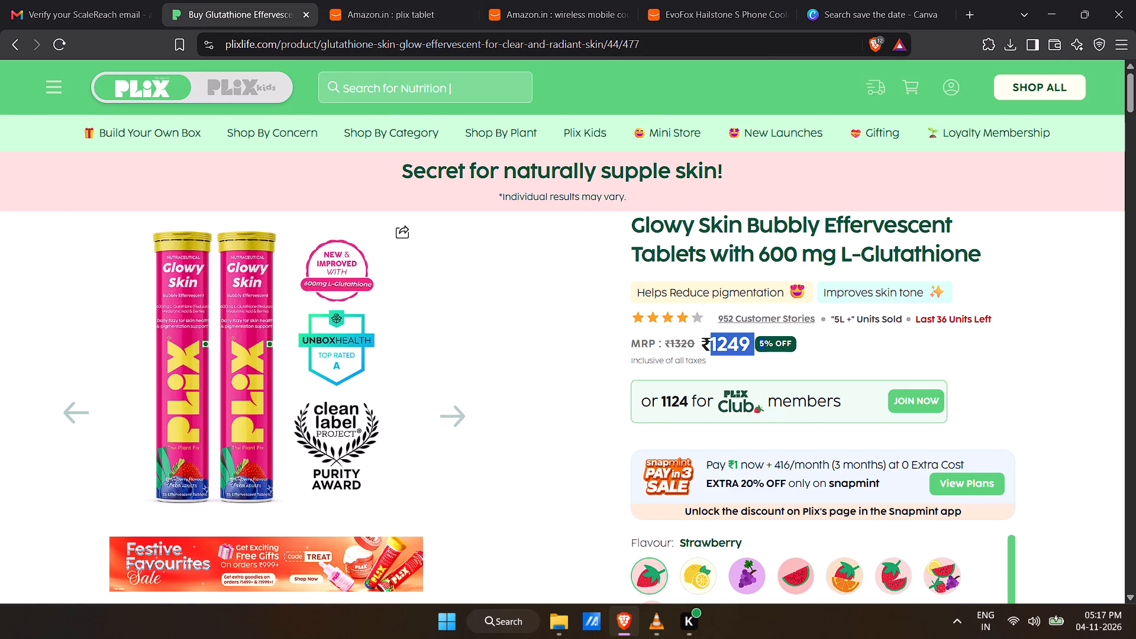
{"action": "left_click", "coordinate": [399, 0]}
{"action": "scroll", "coordinate": [573, 259], "scroll_direction": "down", "scroll_amount": 1}
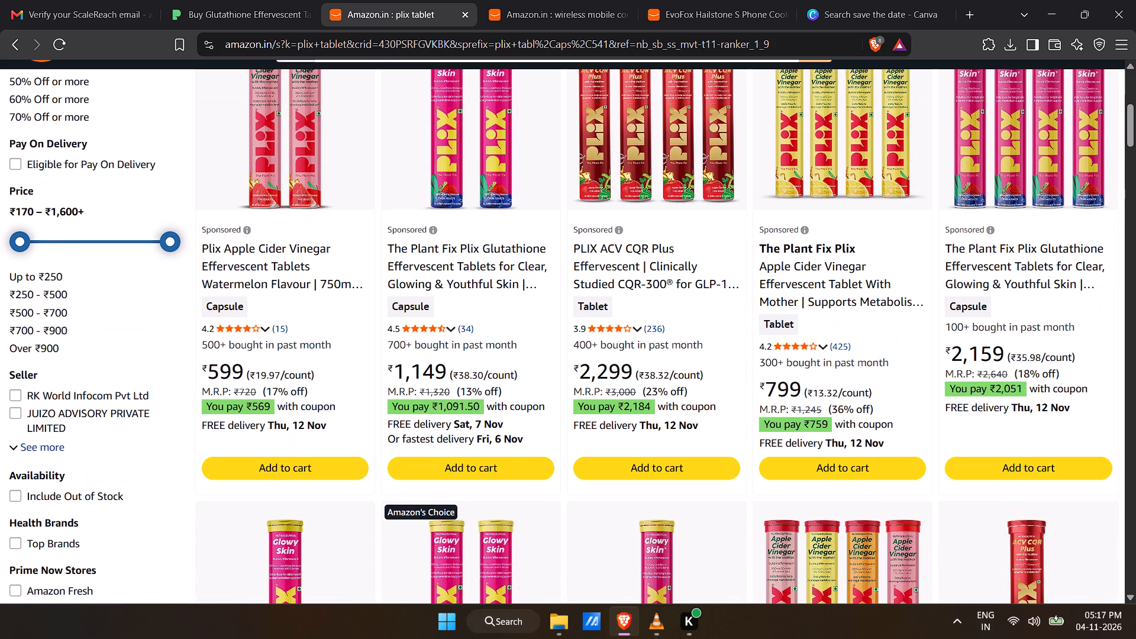
{"action": "left_click", "coordinate": [463, 14]}
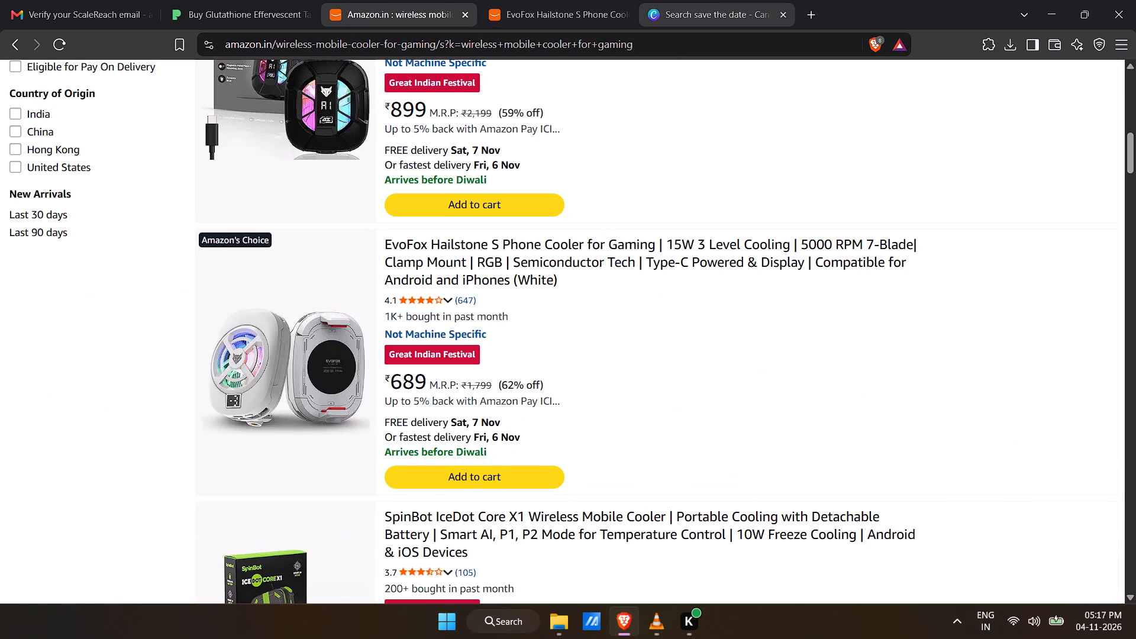
Return to the Canva tab and look through the save the date templates under Invitations, Cards, Your Stories and More templates for you.
{"action": "left_click", "coordinate": [669, 0]}
{"action": "scroll", "coordinate": [505, 328], "scroll_direction": "down", "scroll_amount": 1}
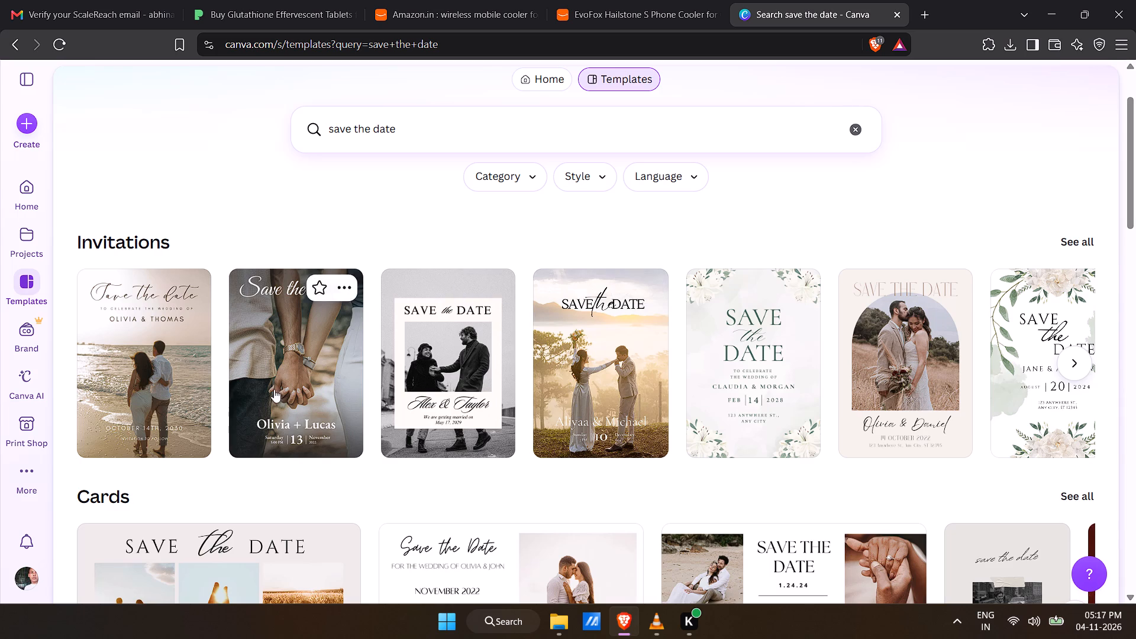
{"action": "scroll", "coordinate": [213, 416], "scroll_direction": "down", "scroll_amount": 3}
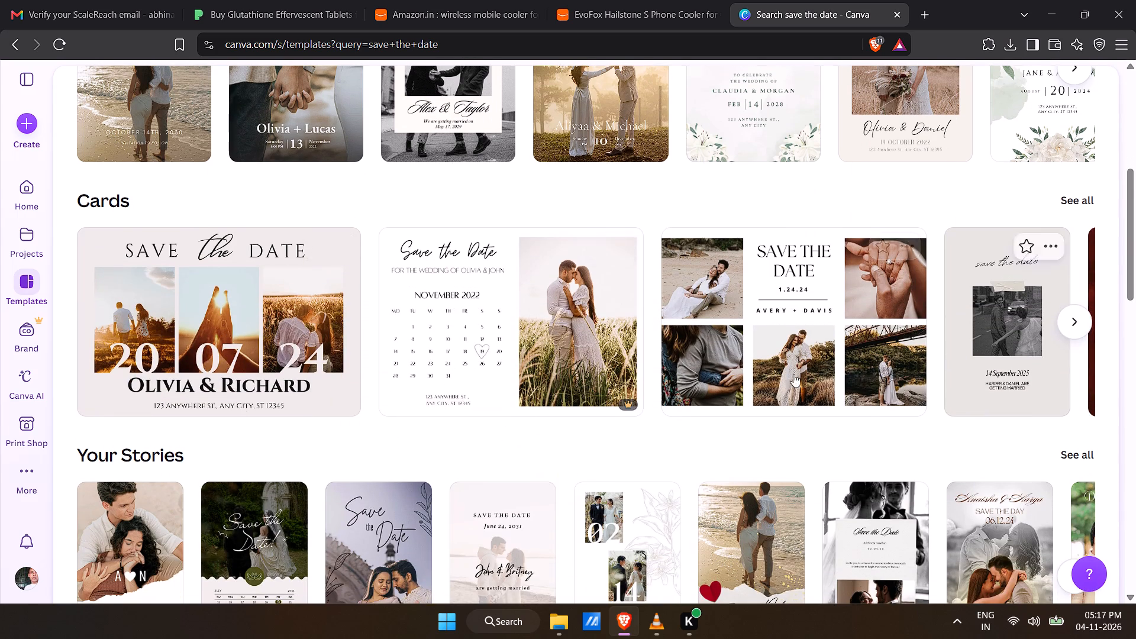
{"action": "scroll", "coordinate": [788, 386], "scroll_direction": "down", "scroll_amount": 1}
{"action": "scroll", "coordinate": [759, 451], "scroll_direction": "down", "scroll_amount": 2}
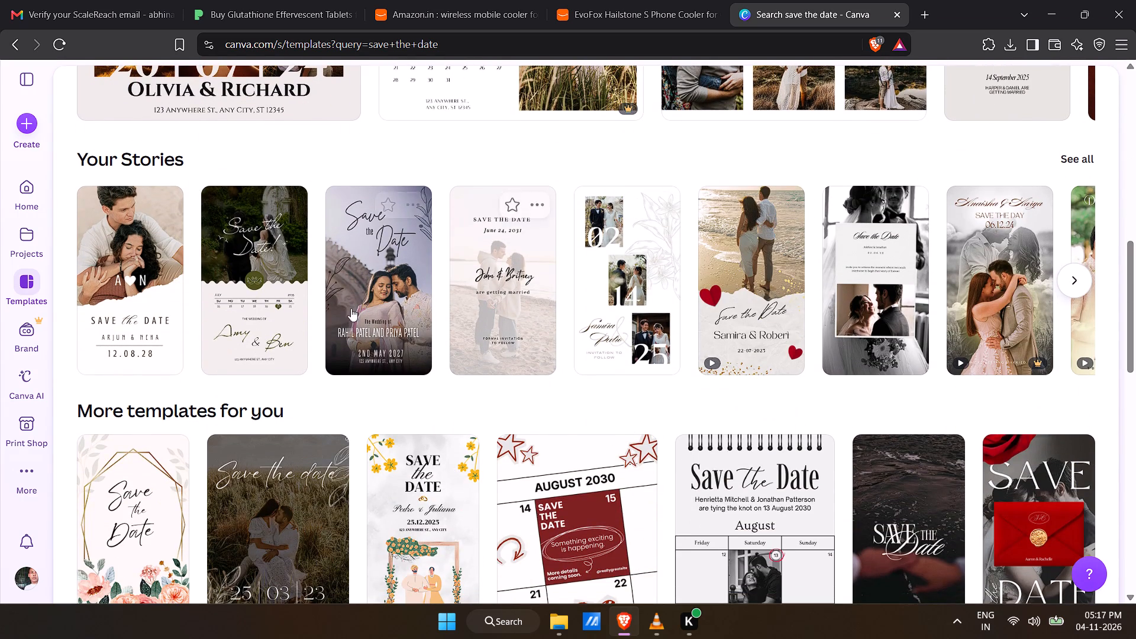
Extend the template search to "save the date video".
{"action": "scroll", "coordinate": [324, 323], "scroll_direction": "up", "scroll_amount": 5}
{"action": "scroll", "coordinate": [450, 141], "scroll_direction": "up", "scroll_amount": 4}
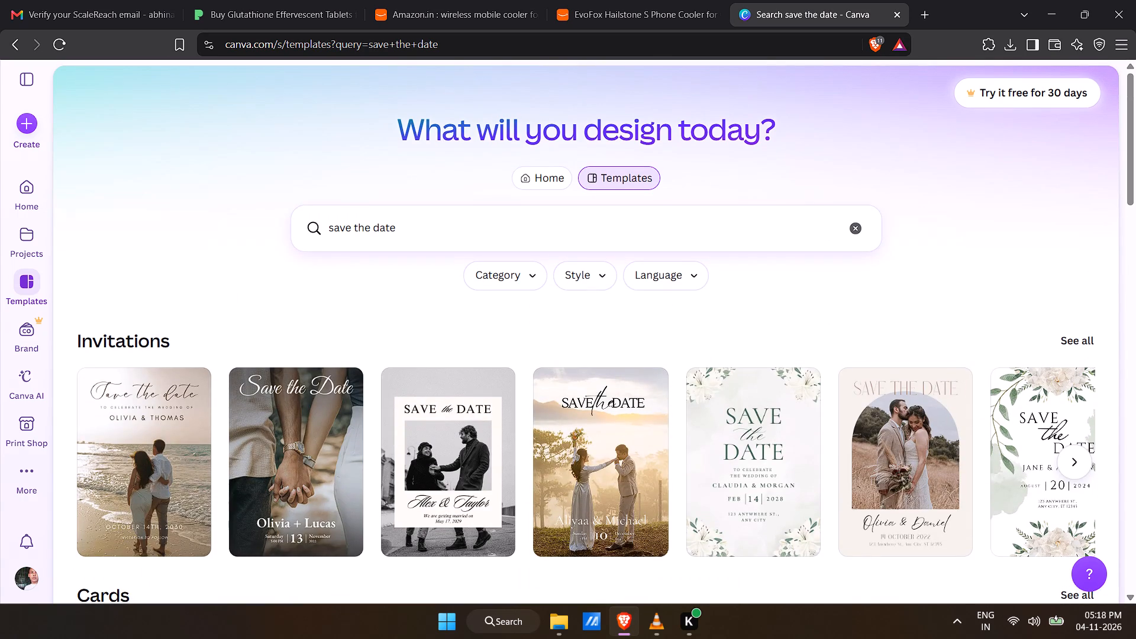
{"action": "left_click", "coordinate": [567, 234]}
{"action": "key", "text": "space"}
{"action": "key", "text": "v"}
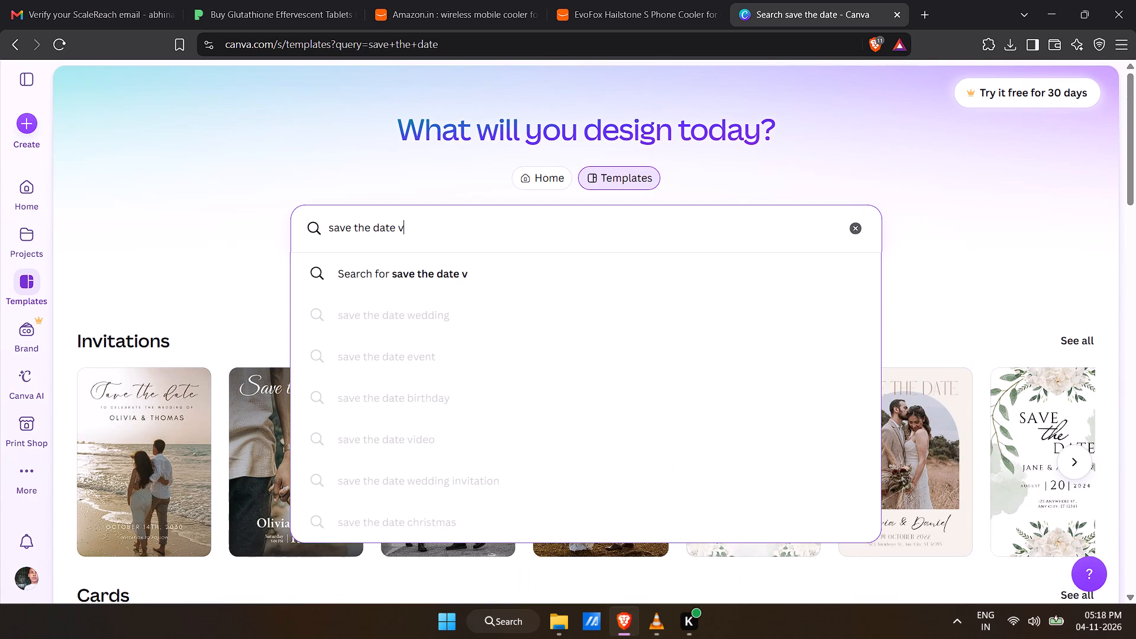
{"action": "key", "text": "i"}
{"action": "type", "text": "de"}
{"action": "key", "text": "o"}
{"action": "key", "text": "Return"}
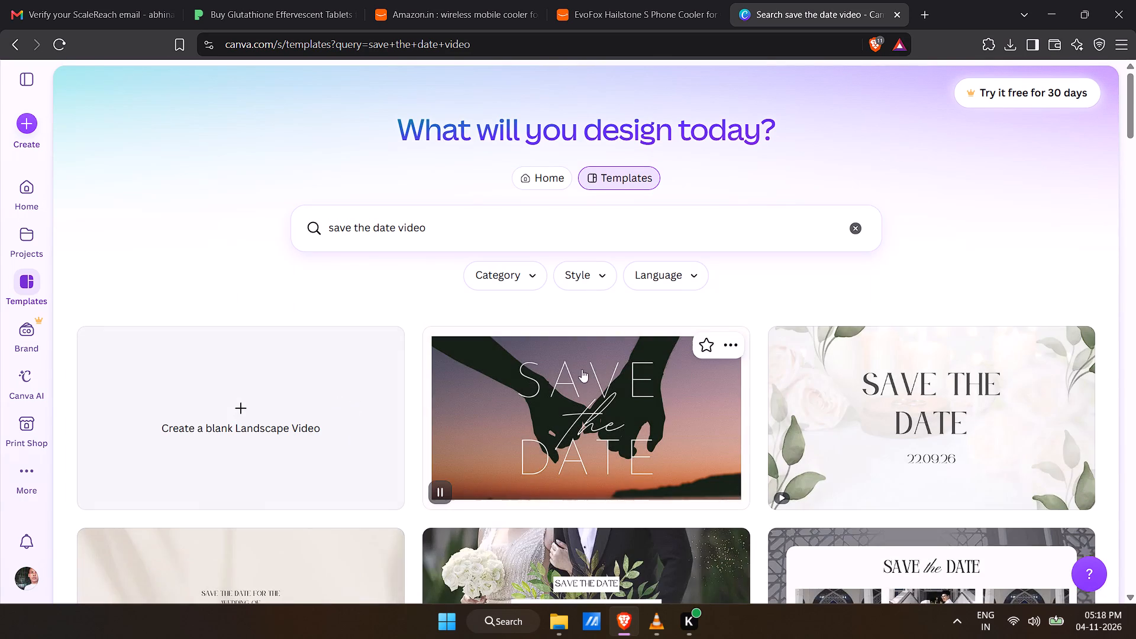
Look through the save-the-date video templates and preview their designs and orientation.
{"action": "scroll", "coordinate": [614, 370], "scroll_direction": "down", "scroll_amount": 2}
{"action": "scroll", "coordinate": [519, 330], "scroll_direction": "down", "scroll_amount": 1}
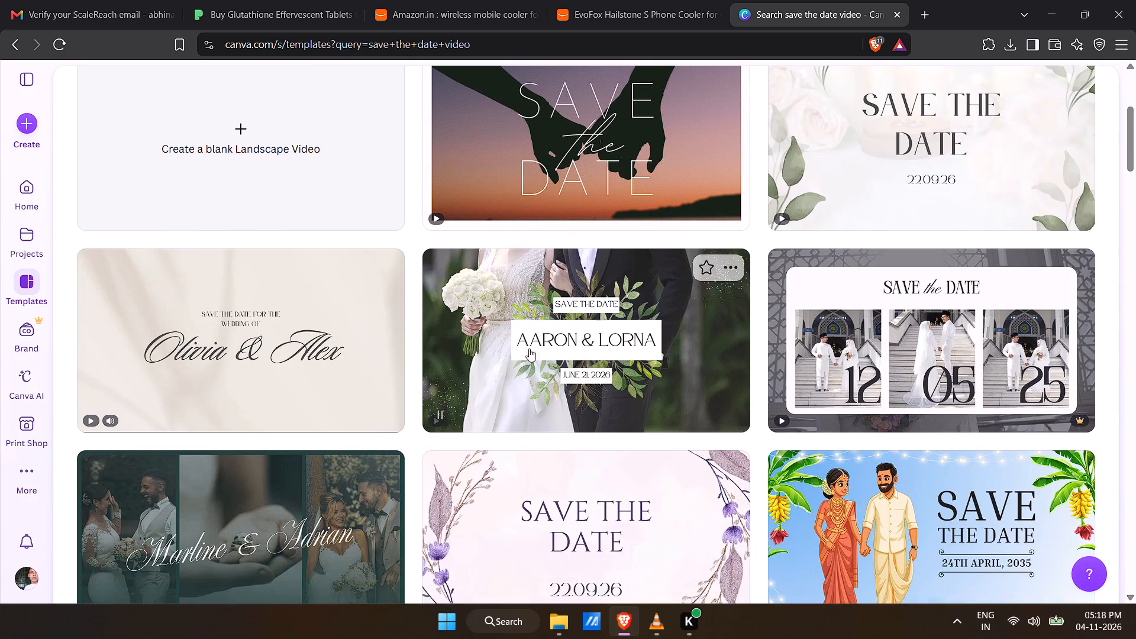
{"action": "scroll", "coordinate": [527, 351], "scroll_direction": "down", "scroll_amount": 1}
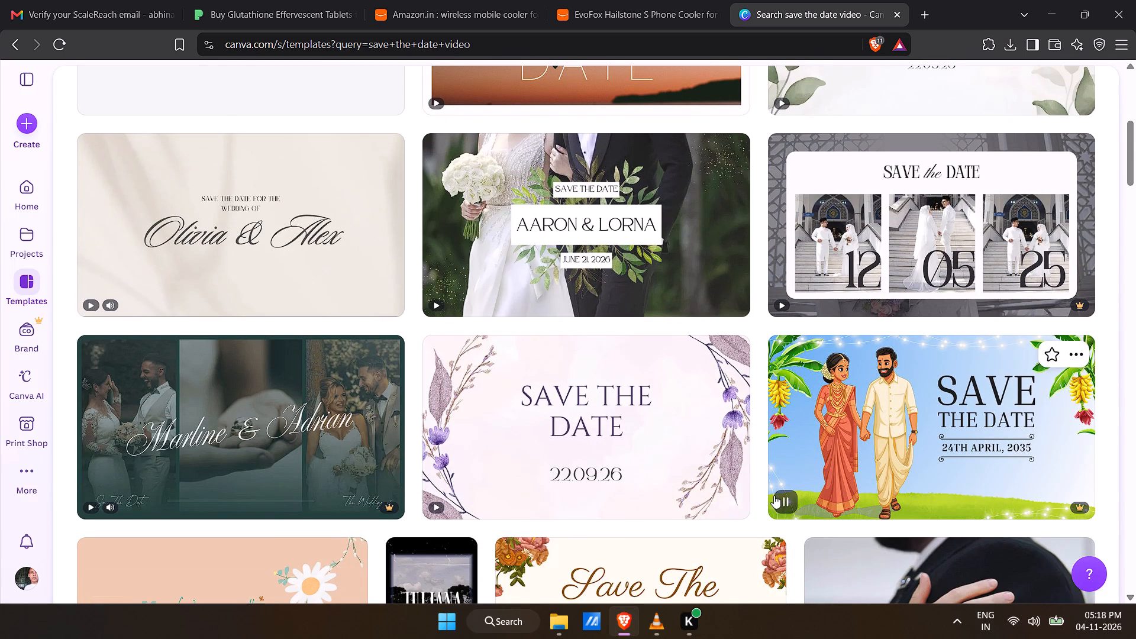
{"action": "scroll", "coordinate": [816, 337], "scroll_direction": "down", "scroll_amount": 1}
{"action": "scroll", "coordinate": [919, 194], "scroll_direction": "up", "scroll_amount": 1}
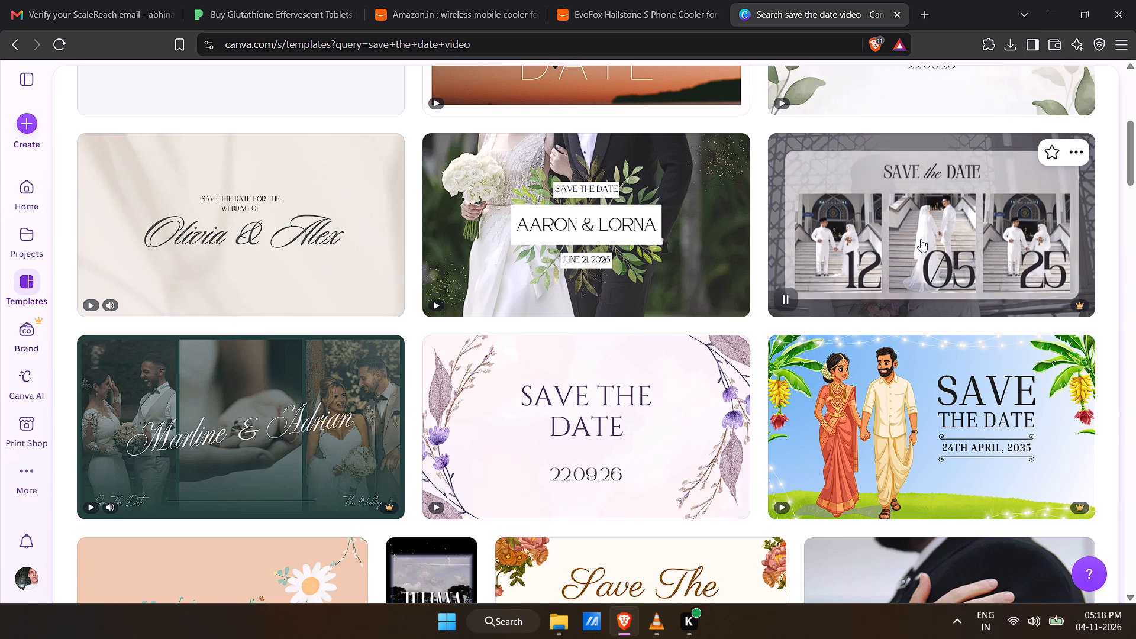
{"action": "scroll", "coordinate": [641, 333], "scroll_direction": "down", "scroll_amount": 2}
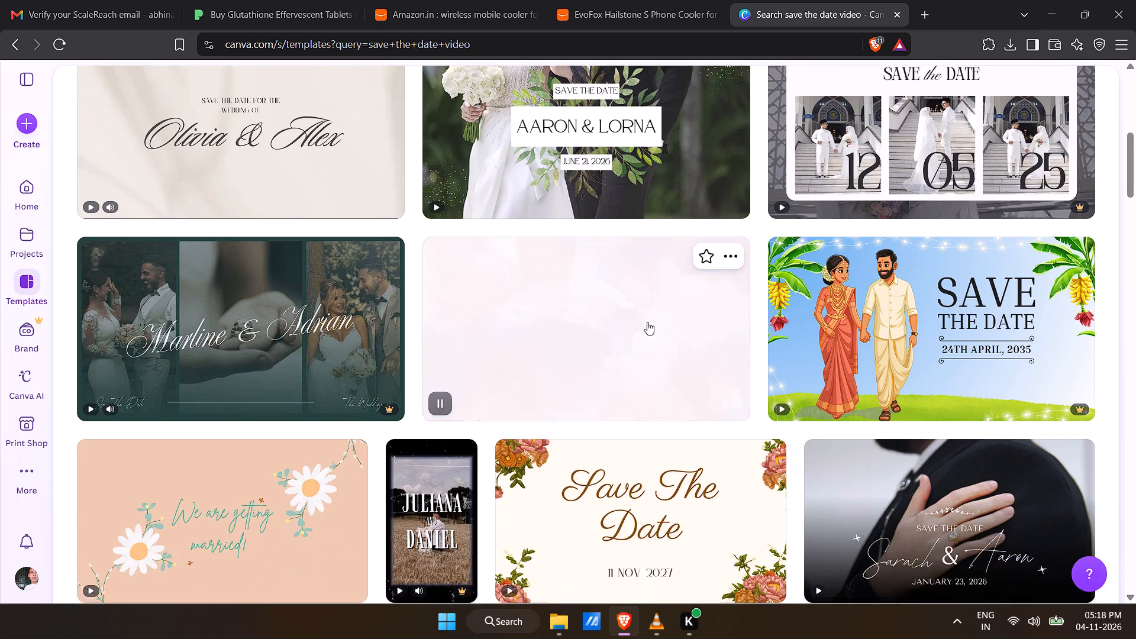
{"action": "scroll", "coordinate": [647, 322], "scroll_direction": "down", "scroll_amount": 2}
{"action": "scroll", "coordinate": [865, 436], "scroll_direction": "down", "scroll_amount": 2}
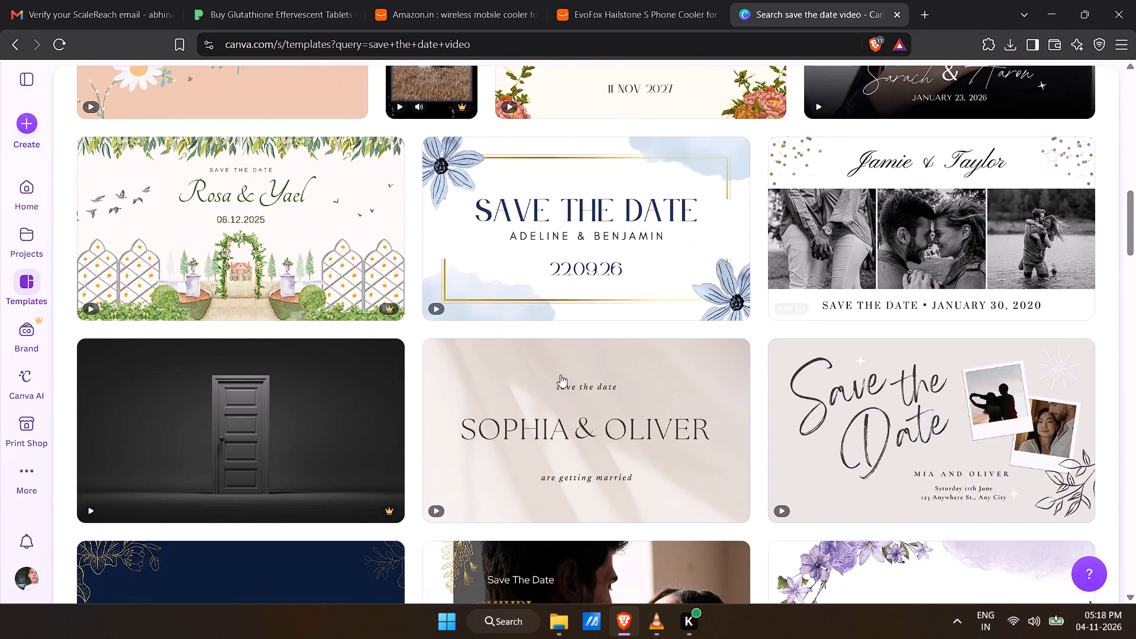
{"action": "scroll", "coordinate": [903, 437], "scroll_direction": "down", "scroll_amount": 1}
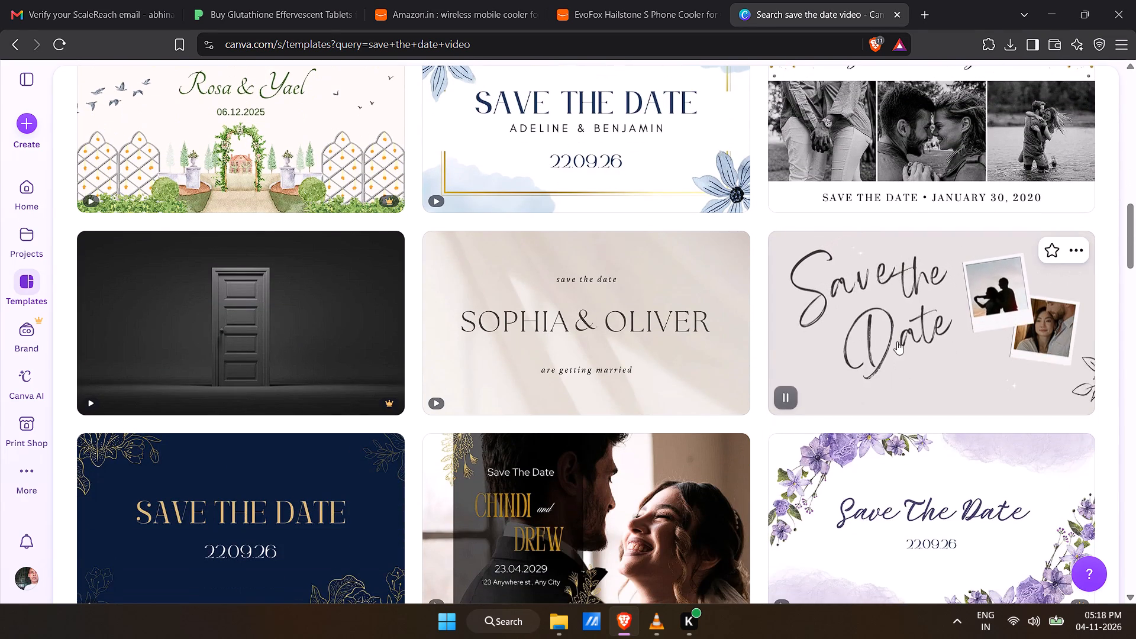
Refine the template search to "save the date video vertical".
{"action": "scroll", "coordinate": [889, 345], "scroll_direction": "up", "scroll_amount": 13}
{"action": "scroll", "coordinate": [598, 175], "scroll_direction": "up", "scroll_amount": 2}
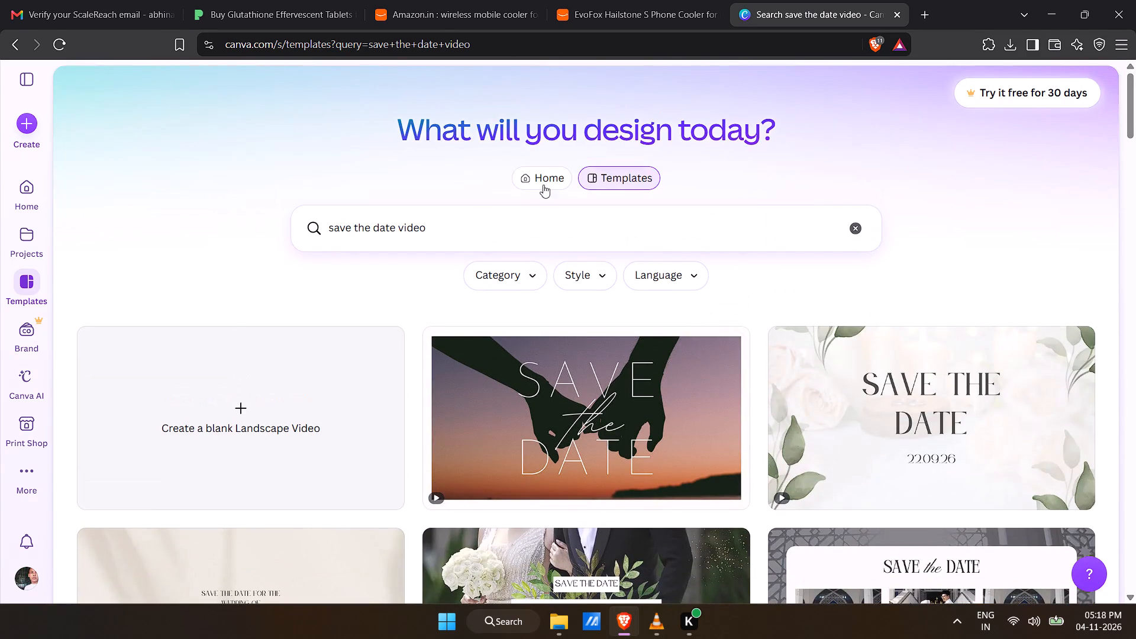
{"action": "left_click", "coordinate": [483, 224]}
{"action": "key", "text": "space"}
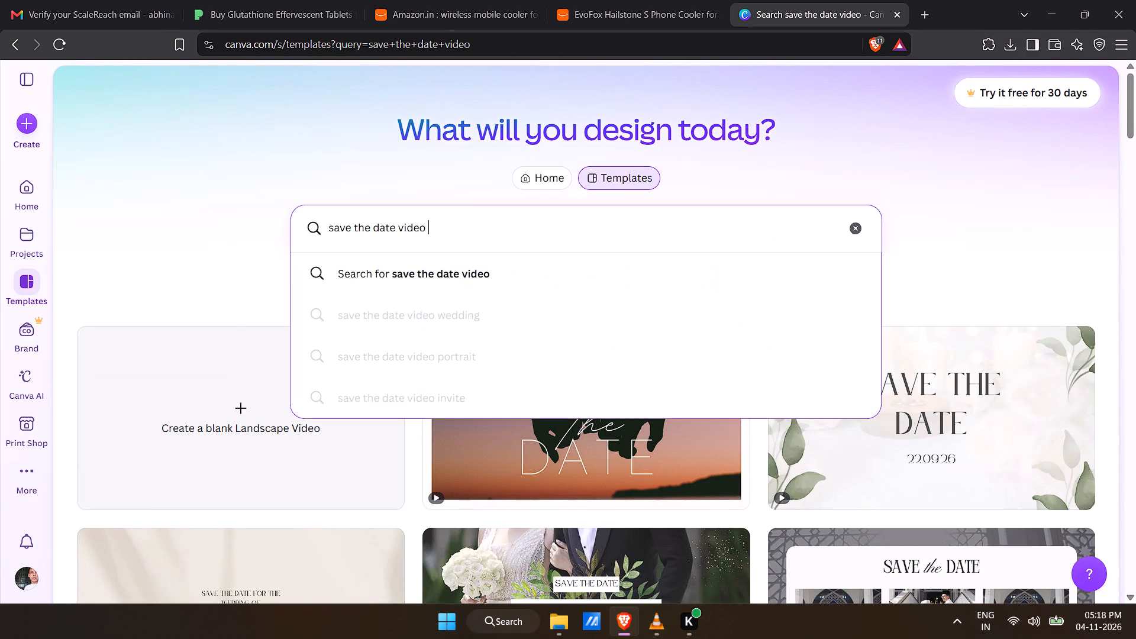
{"action": "type", "text": "v"}
{"action": "type", "text": "ertic"}
{"action": "key", "text": "a"}
{"action": "type", "text": ";l"}
{"action": "key", "text": "Return"}
{"action": "key", "text": "Return"}
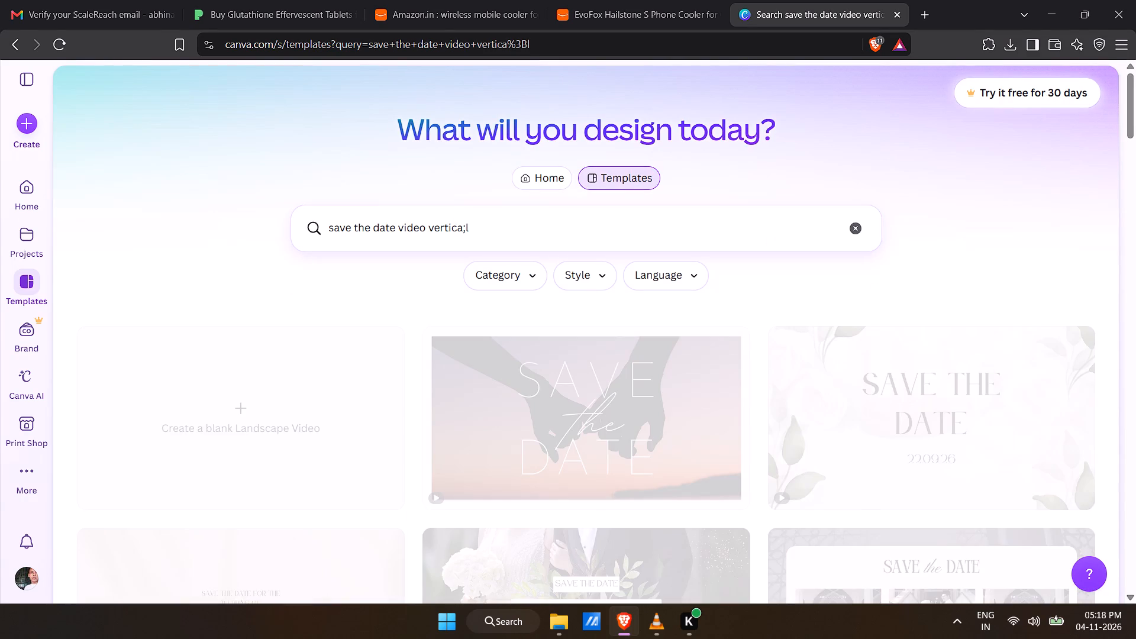
{"action": "key", "text": "BackSpace"}
{"action": "left_click", "coordinate": [561, 234]}
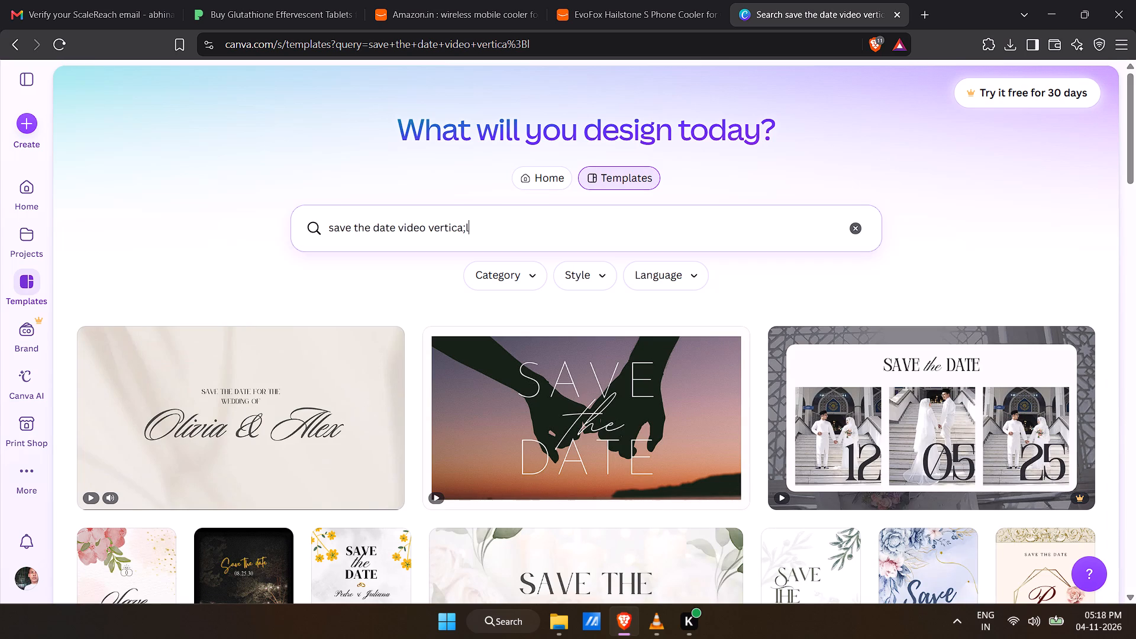
{"action": "key", "text": "BackSpace"}
{"action": "key", "text": "BackSpace"}
{"action": "key", "text": "l"}
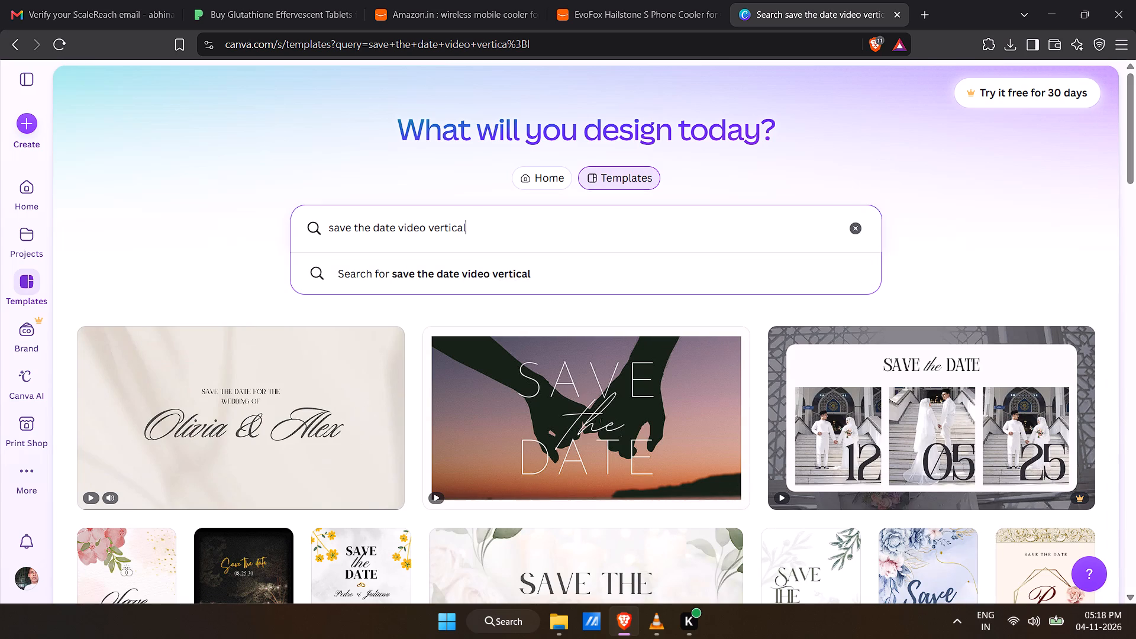
{"action": "key", "text": "Return"}
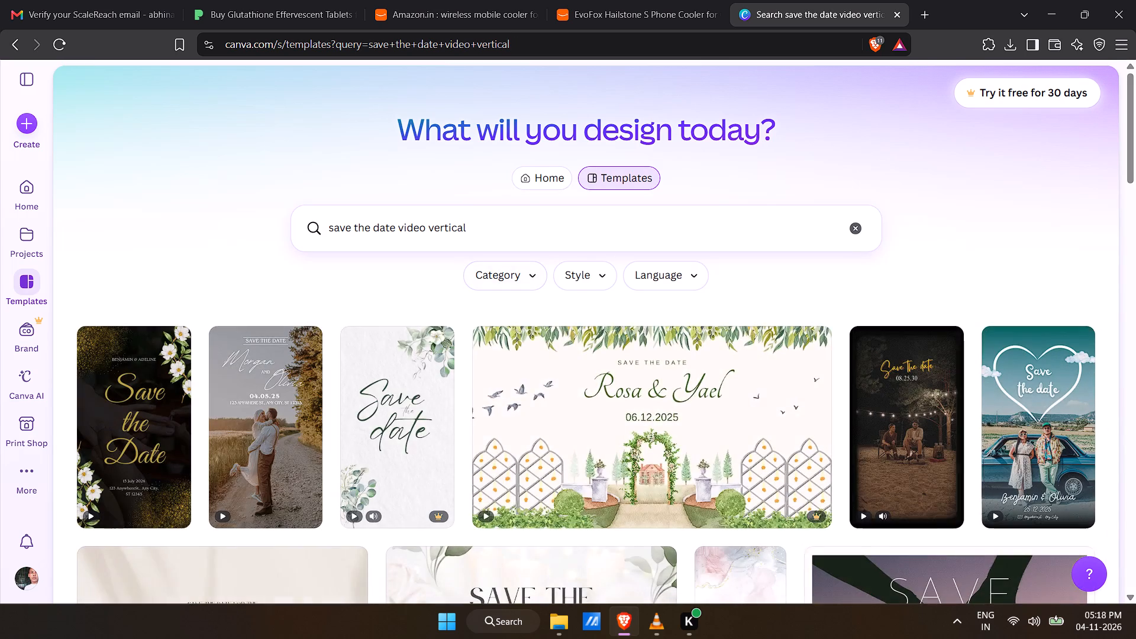
Look through the vertical save-the-date video results, previewing the animated portrait designs and comparing free and premium wedding templates.
{"action": "scroll", "coordinate": [488, 392], "scroll_direction": "down", "scroll_amount": 2}
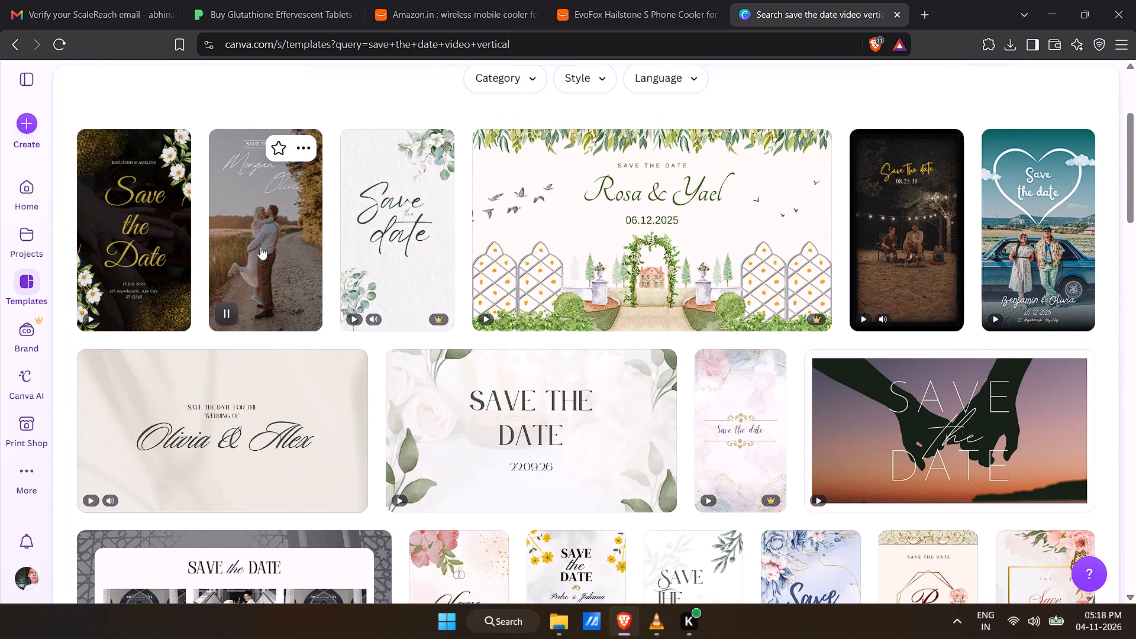
{"action": "scroll", "coordinate": [509, 363], "scroll_direction": "down", "scroll_amount": 2}
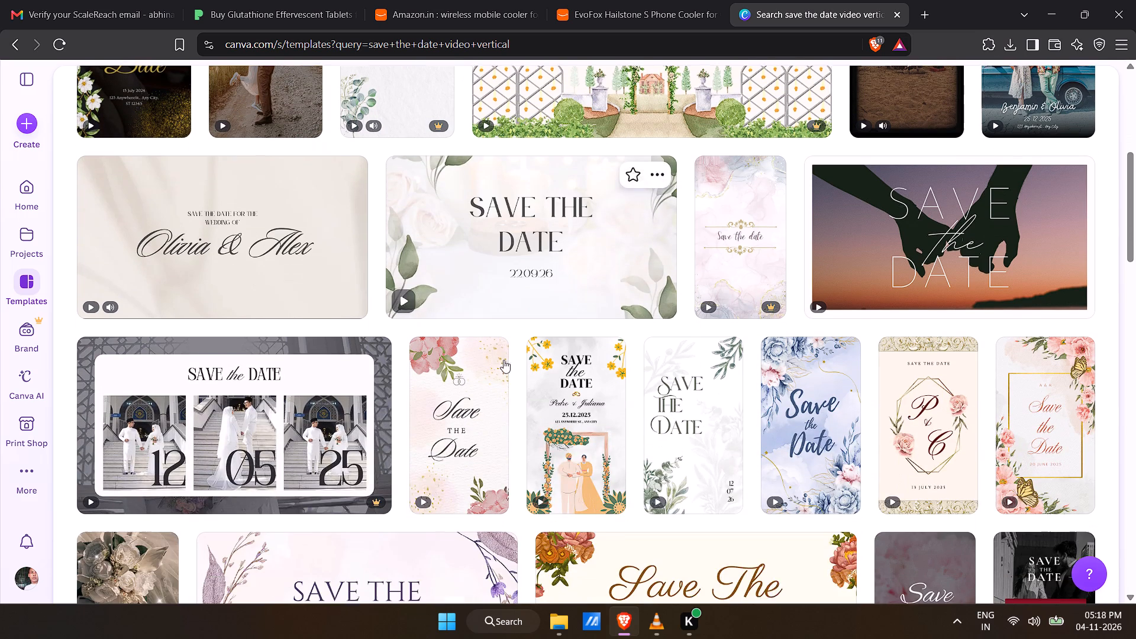
{"action": "scroll", "coordinate": [422, 451], "scroll_direction": "down", "scroll_amount": 3}
{"action": "scroll", "coordinate": [785, 372], "scroll_direction": "down", "scroll_amount": 1}
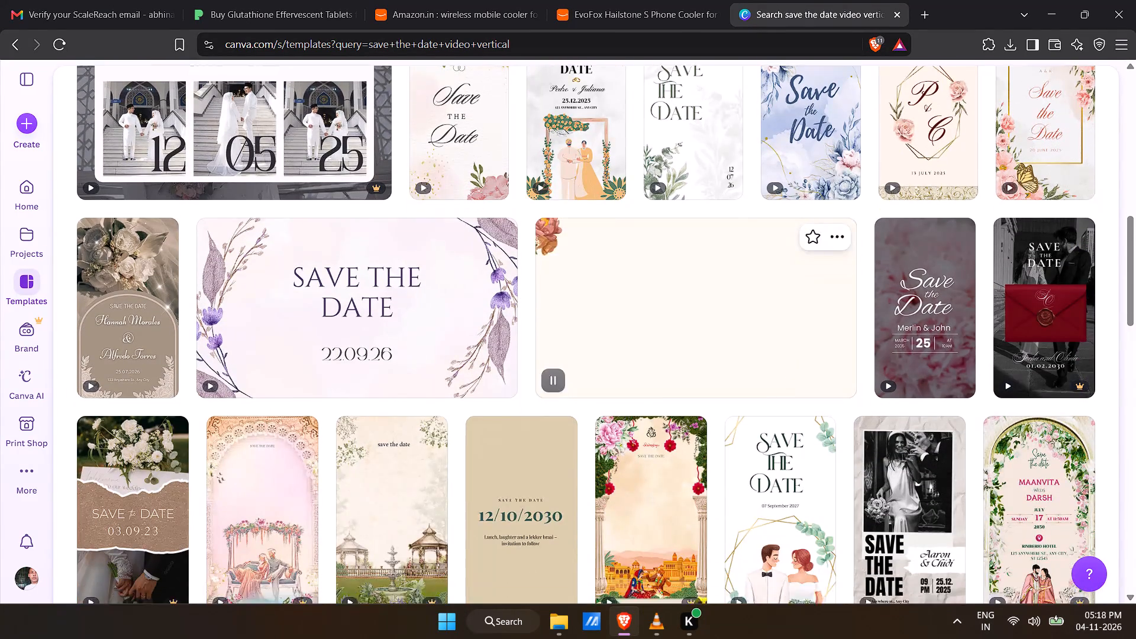
{"action": "scroll", "coordinate": [780, 388], "scroll_direction": "down", "scroll_amount": 1}
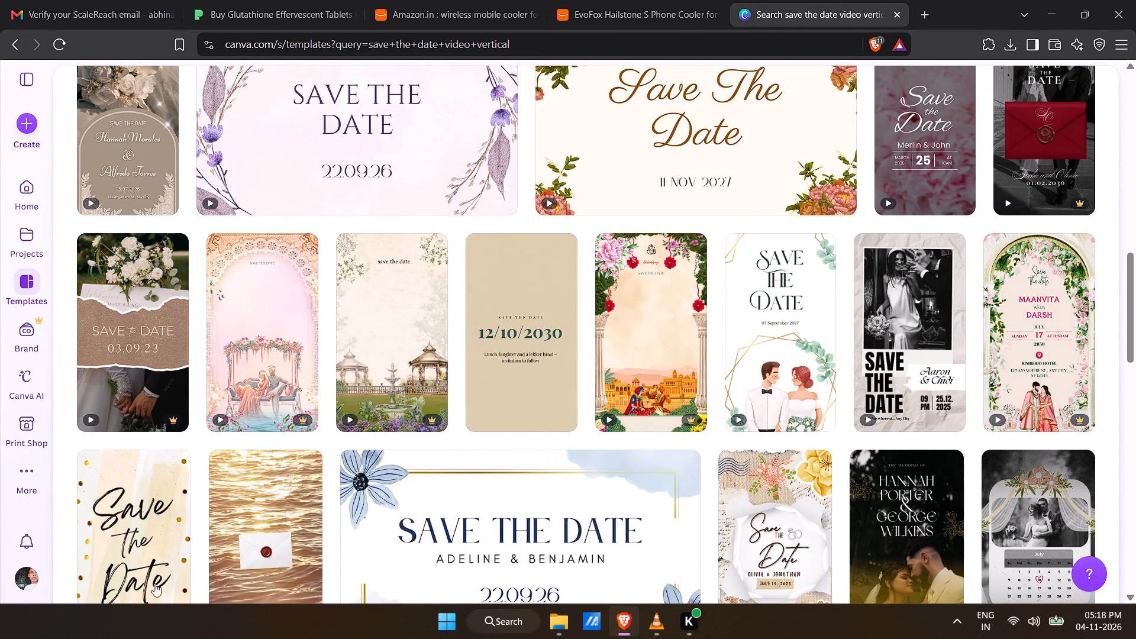
{"action": "scroll", "coordinate": [537, 380], "scroll_direction": "down", "scroll_amount": 2}
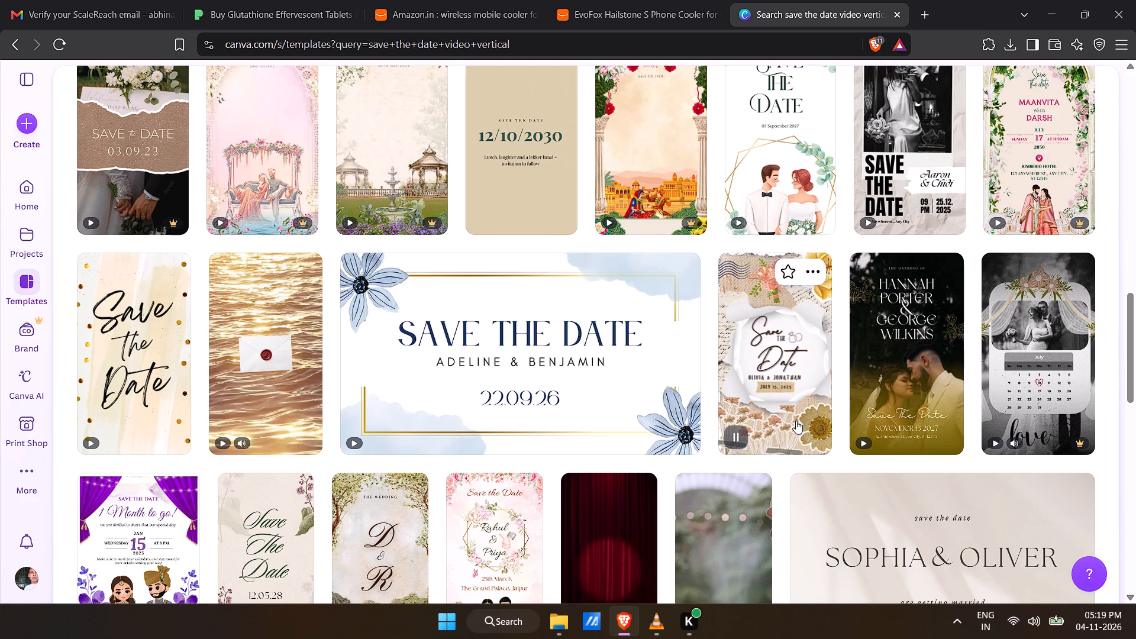
{"action": "scroll", "coordinate": [796, 421], "scroll_direction": "down", "scroll_amount": 2}
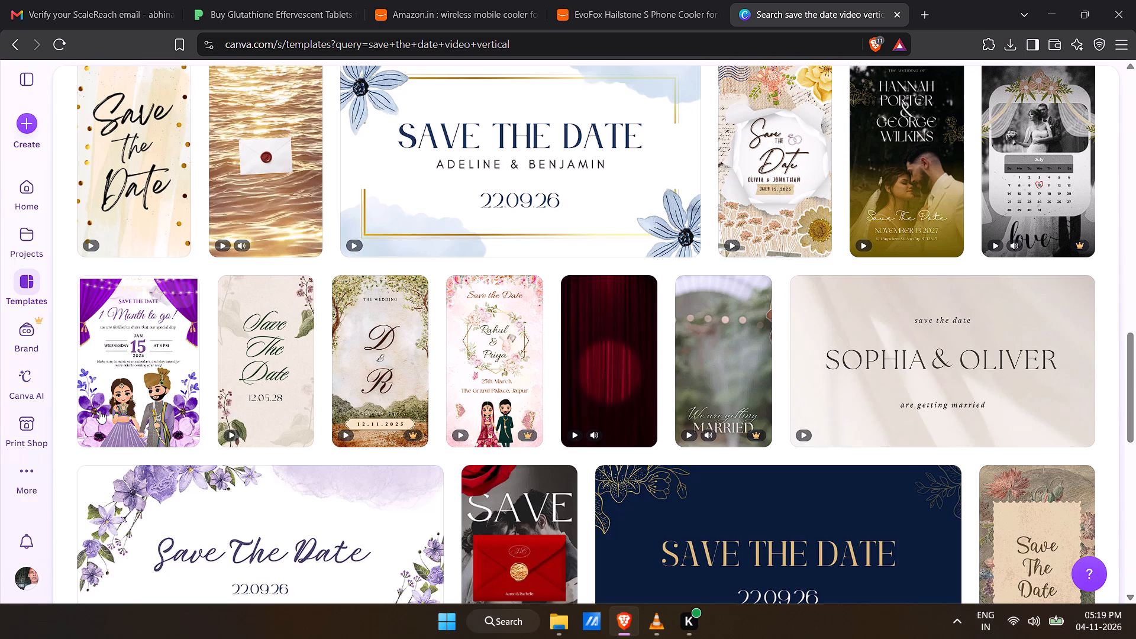
{"action": "scroll", "coordinate": [159, 380], "scroll_direction": "down", "scroll_amount": 1}
{"action": "scroll", "coordinate": [122, 362], "scroll_direction": "up", "scroll_amount": 2}
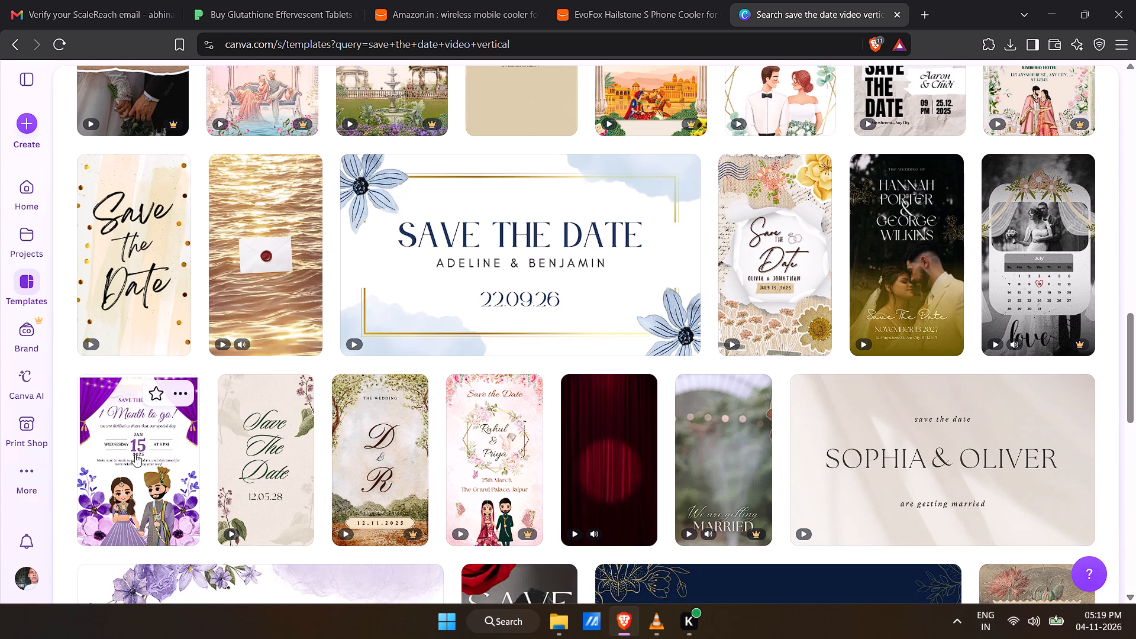
{"action": "scroll", "coordinate": [144, 409], "scroll_direction": "down", "scroll_amount": 1}
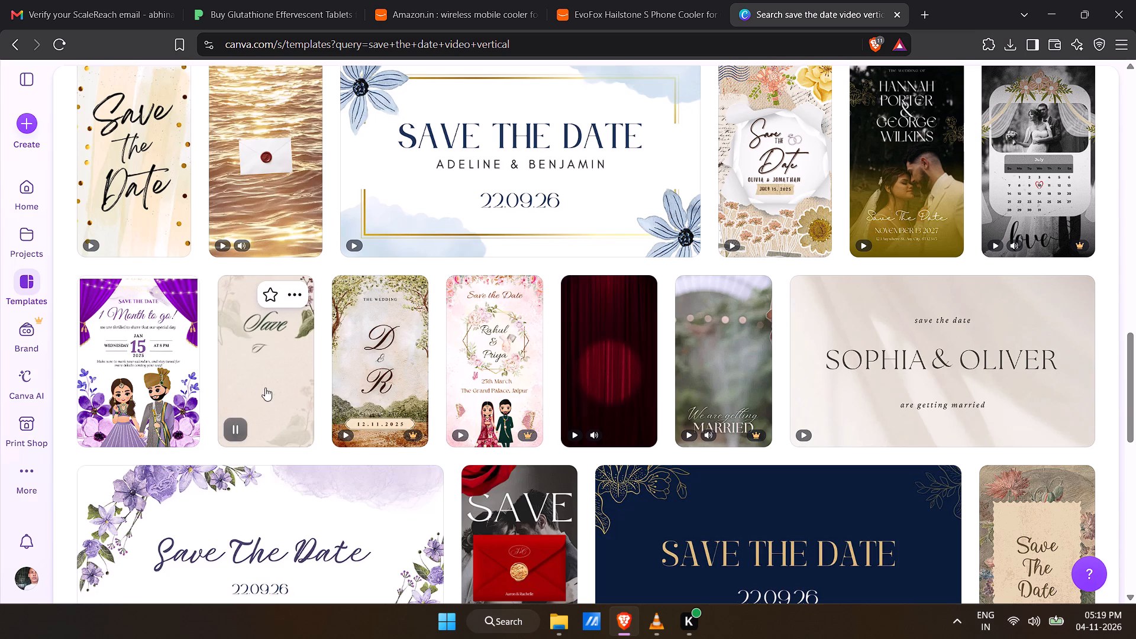
{"action": "scroll", "coordinate": [286, 409], "scroll_direction": "down", "scroll_amount": 2}
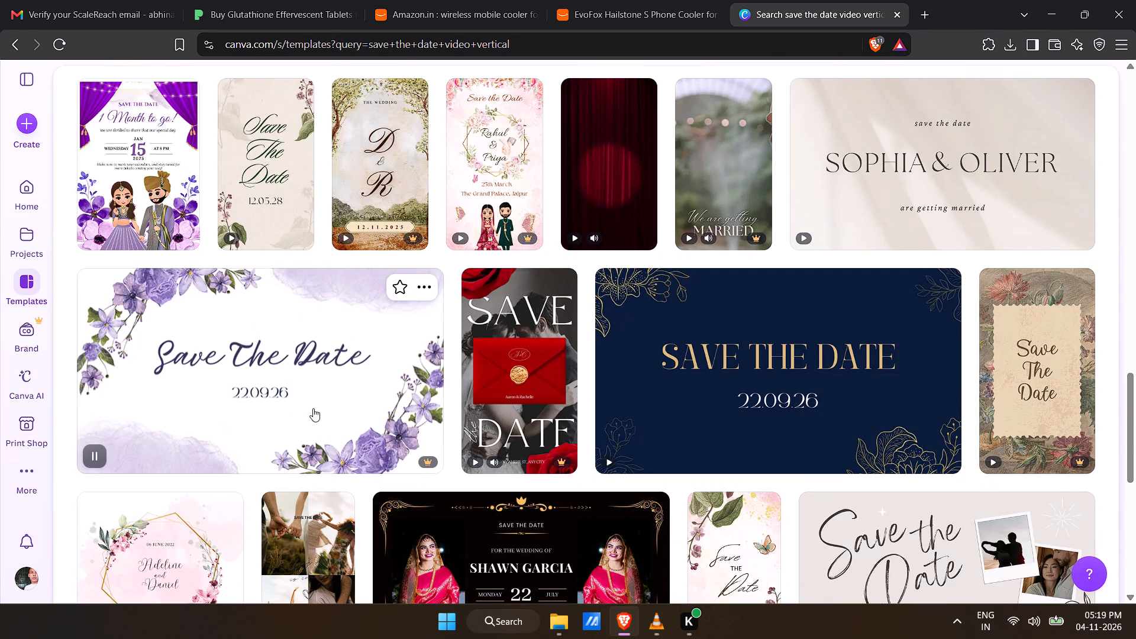
{"action": "scroll", "coordinate": [185, 431], "scroll_direction": "down", "scroll_amount": 1}
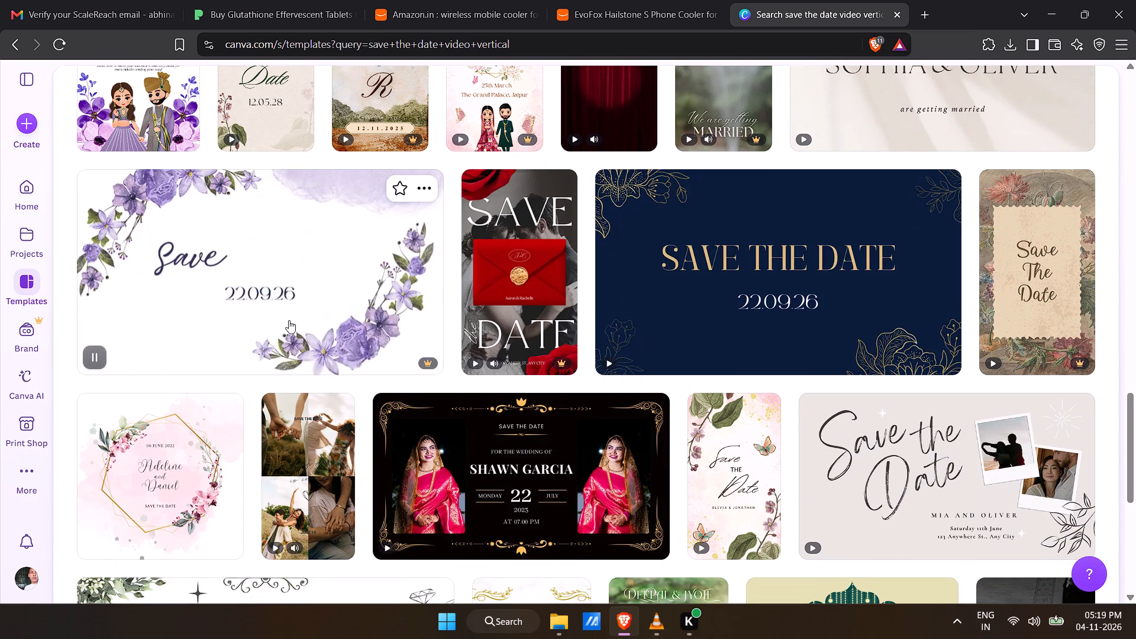
{"action": "scroll", "coordinate": [324, 317], "scroll_direction": "down", "scroll_amount": 2}
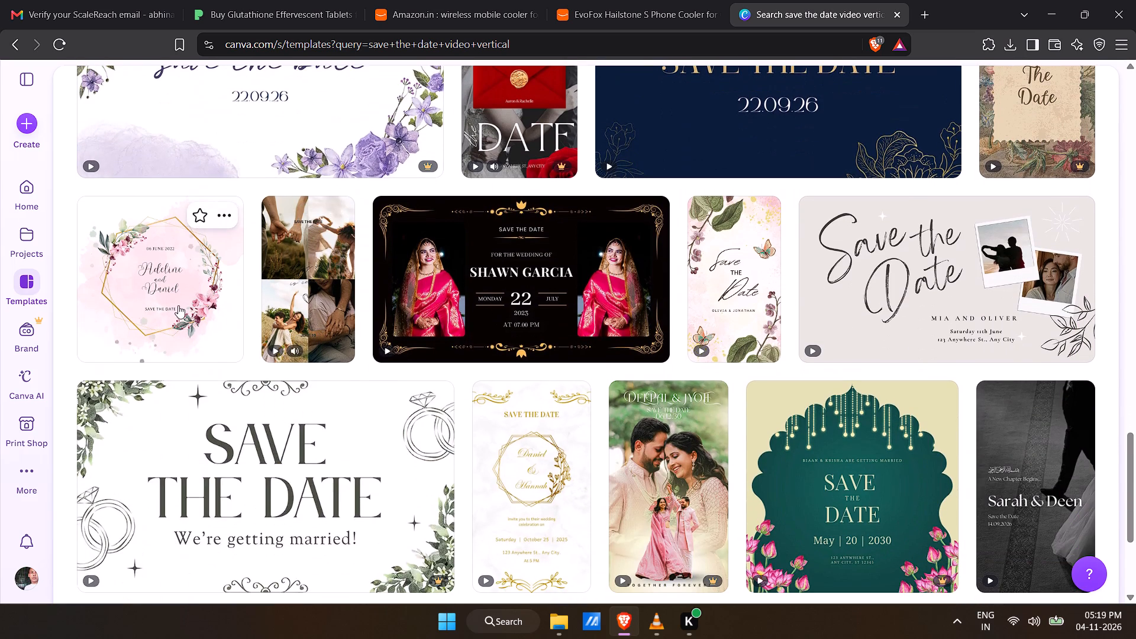
{"action": "scroll", "coordinate": [169, 304], "scroll_direction": "down", "scroll_amount": 1}
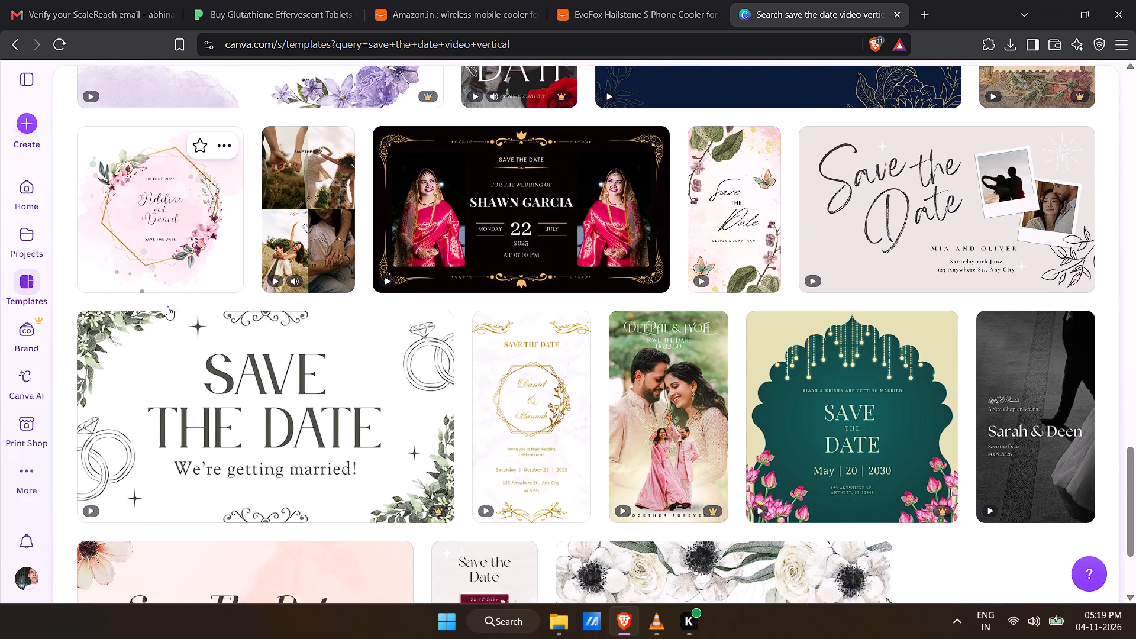
{"action": "scroll", "coordinate": [296, 421], "scroll_direction": "down", "scroll_amount": 1}
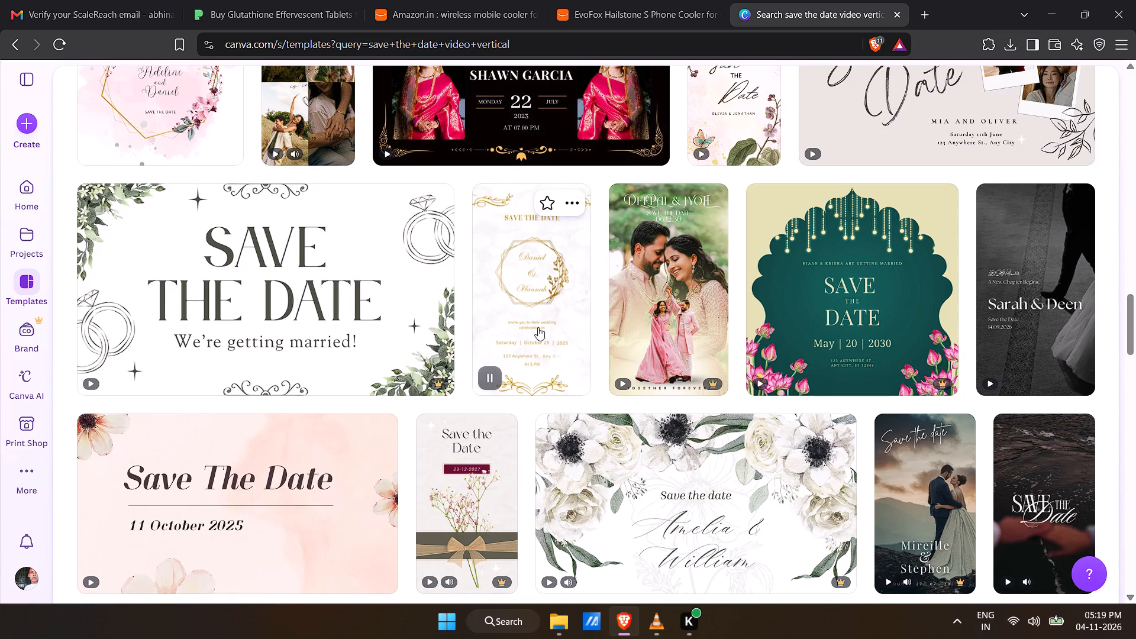
{"action": "scroll", "coordinate": [637, 386], "scroll_direction": "down", "scroll_amount": 2}
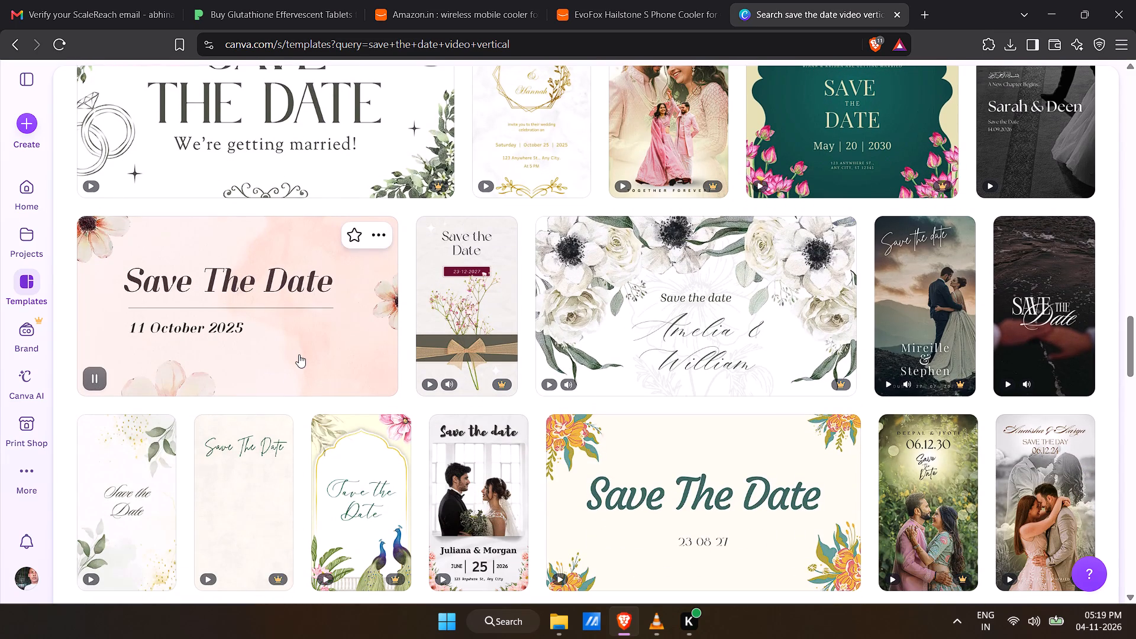
{"action": "scroll", "coordinate": [290, 359], "scroll_direction": "down", "scroll_amount": 1}
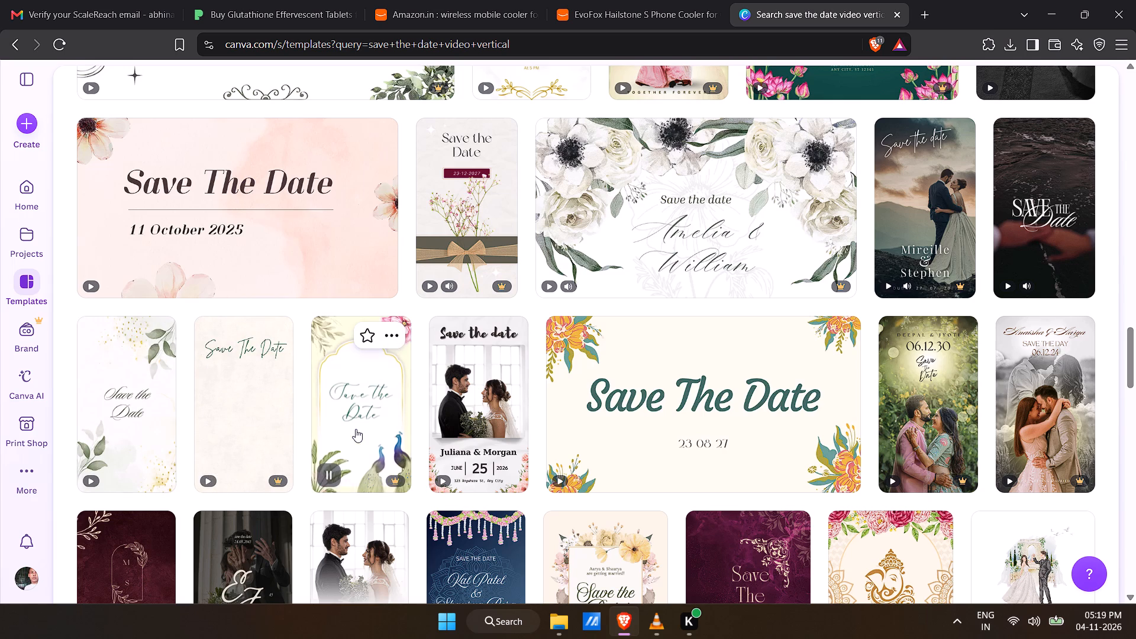
{"action": "scroll", "coordinate": [361, 433], "scroll_direction": "down", "scroll_amount": 2}
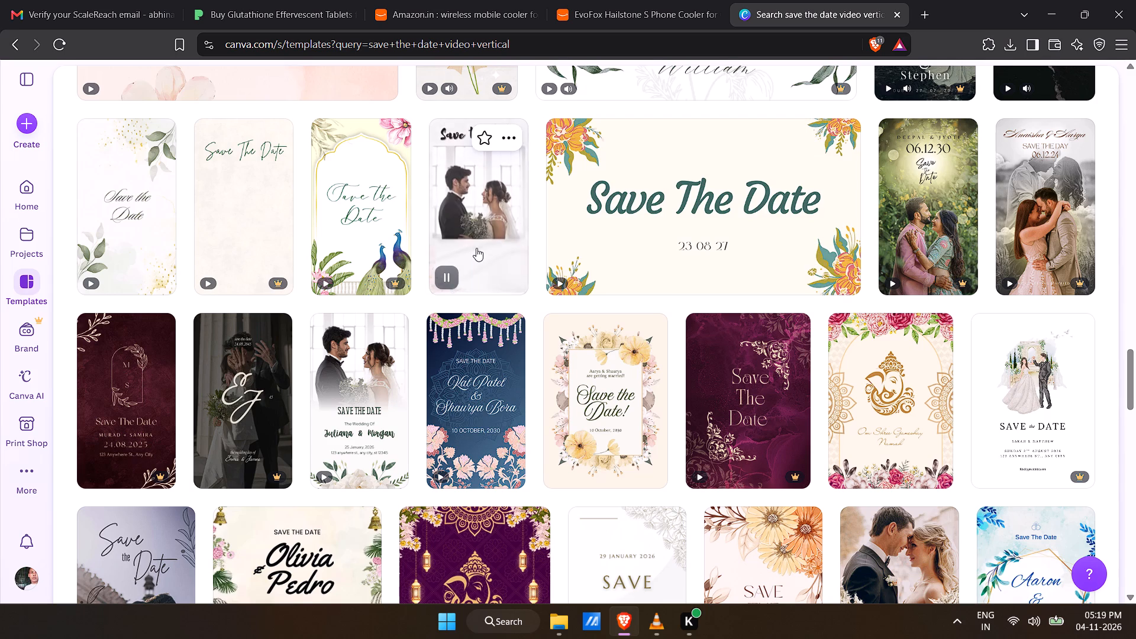
{"action": "scroll", "coordinate": [476, 248], "scroll_direction": "up", "scroll_amount": 1}
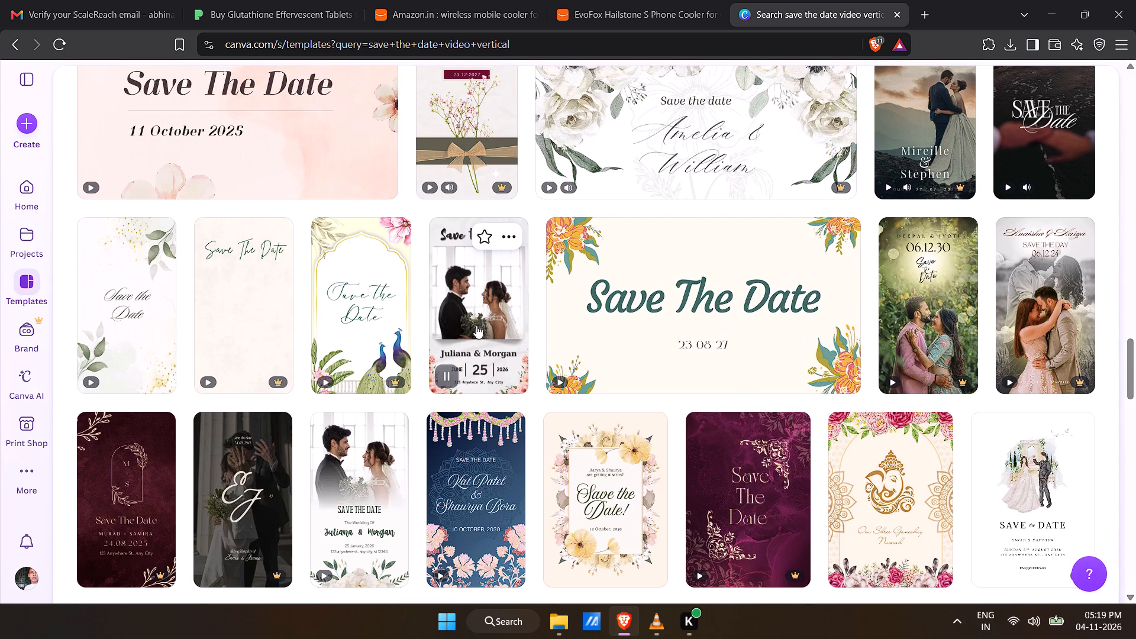
{"action": "scroll", "coordinate": [490, 350], "scroll_direction": "down", "scroll_amount": 1}
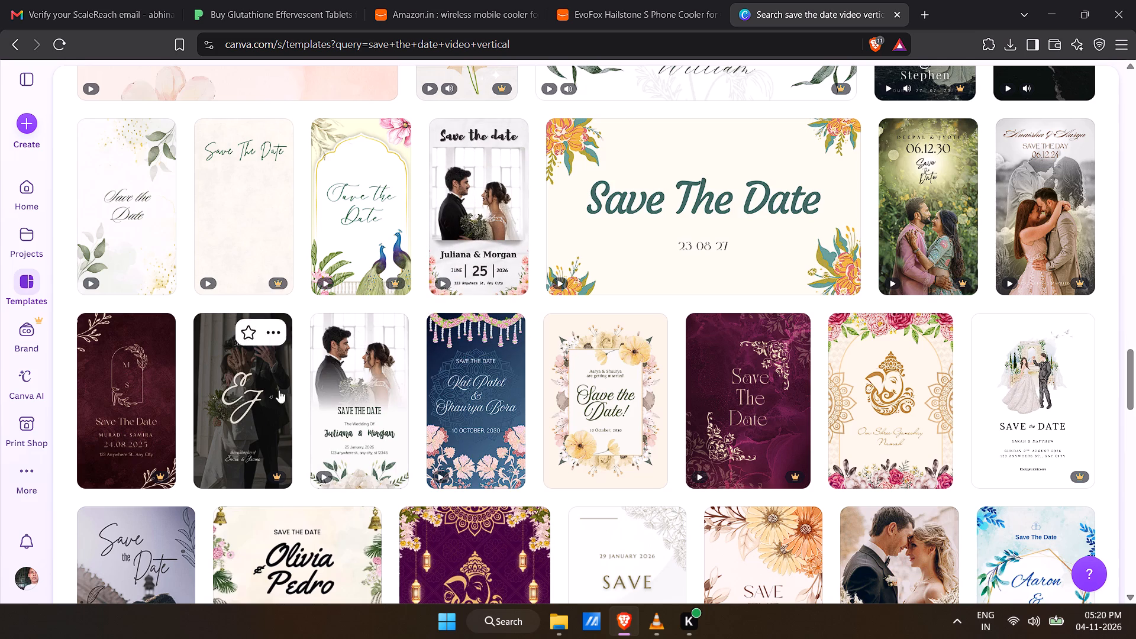
{"action": "scroll", "coordinate": [240, 456], "scroll_direction": "down", "scroll_amount": 2}
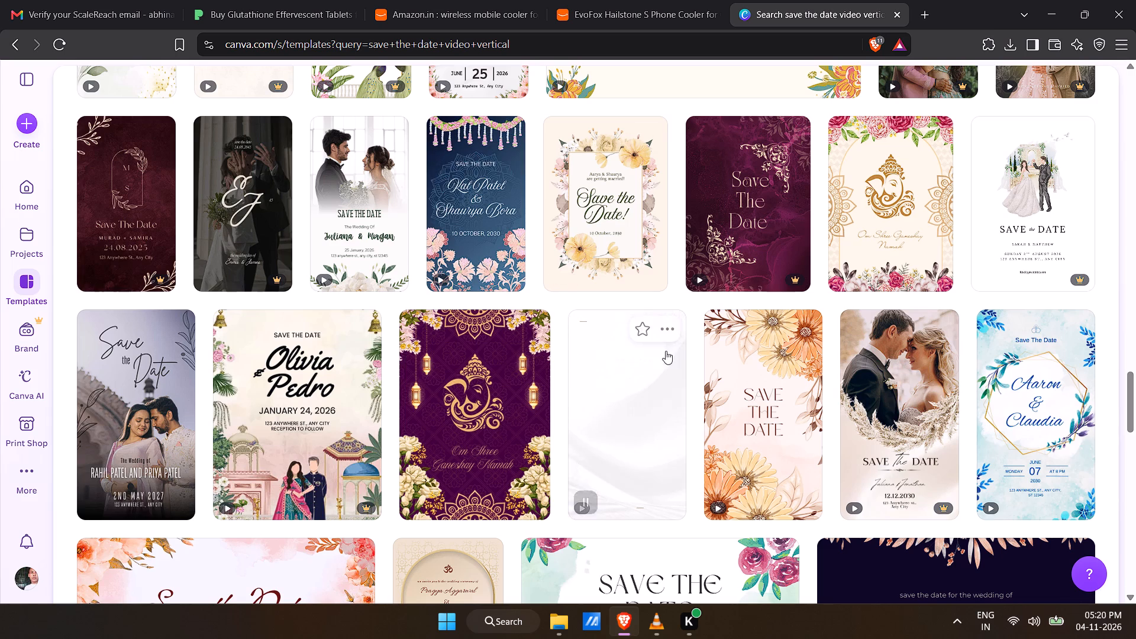
{"action": "scroll", "coordinate": [824, 382], "scroll_direction": "down", "scroll_amount": 1}
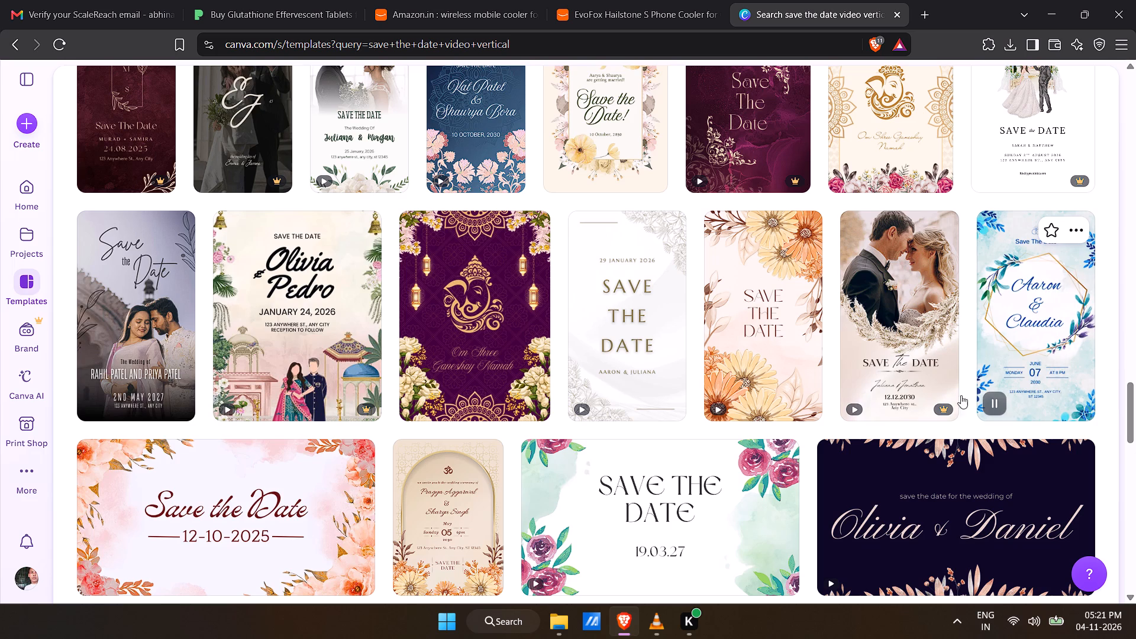
{"action": "scroll", "coordinate": [774, 406], "scroll_direction": "down", "scroll_amount": 2}
{"action": "scroll", "coordinate": [279, 380], "scroll_direction": "down", "scroll_amount": 2}
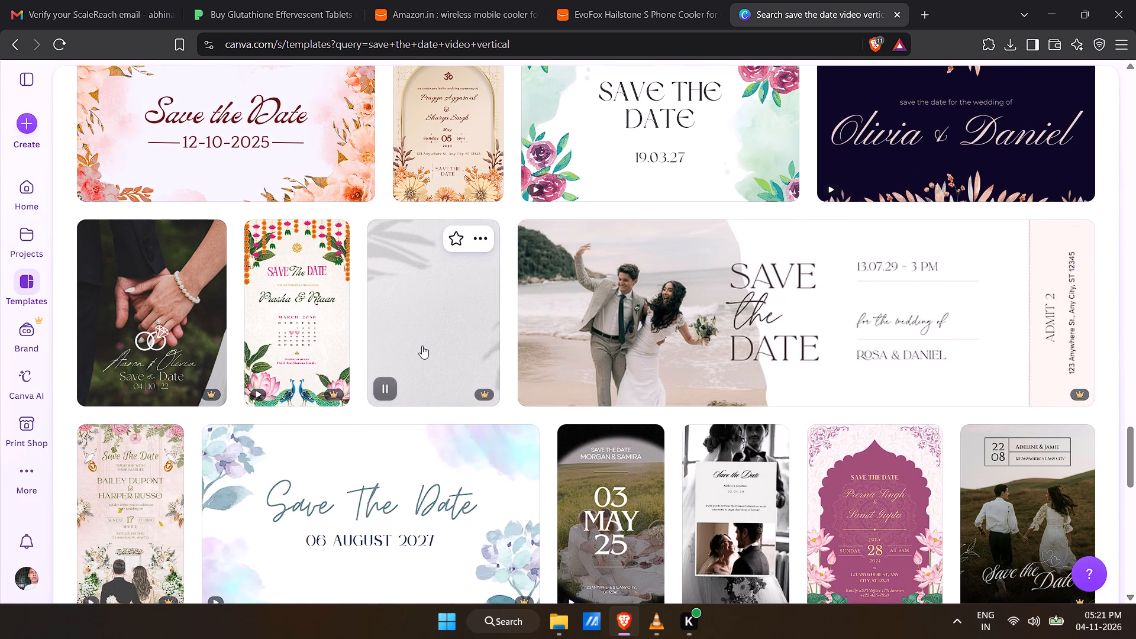
{"action": "scroll", "coordinate": [422, 359], "scroll_direction": "down", "scroll_amount": 2}
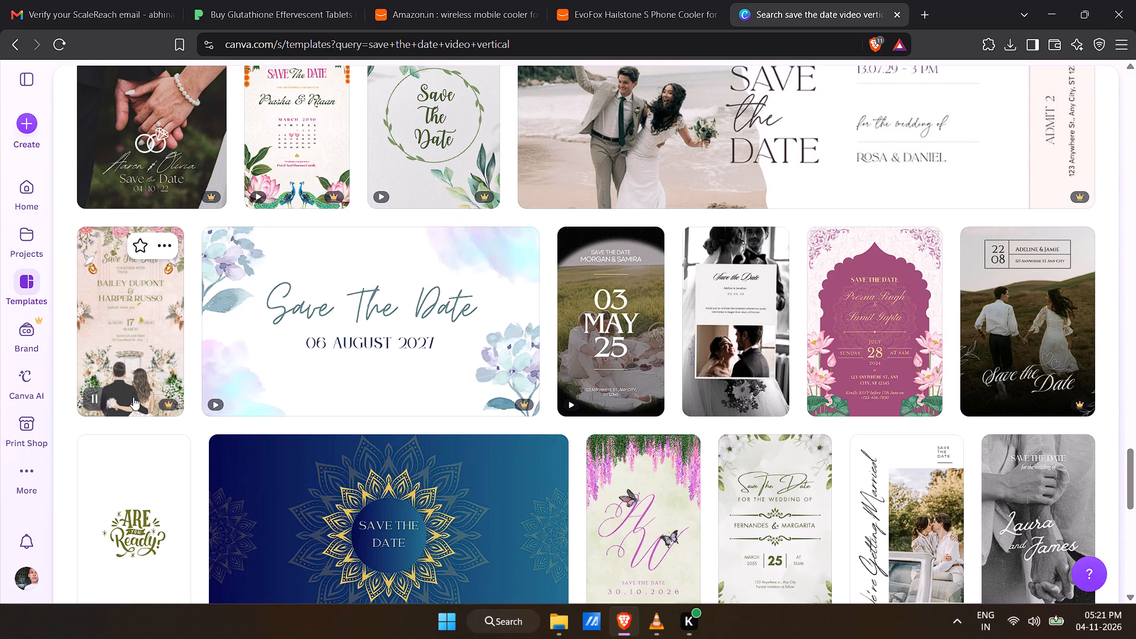
{"action": "scroll", "coordinate": [172, 396], "scroll_direction": "down", "scroll_amount": 1}
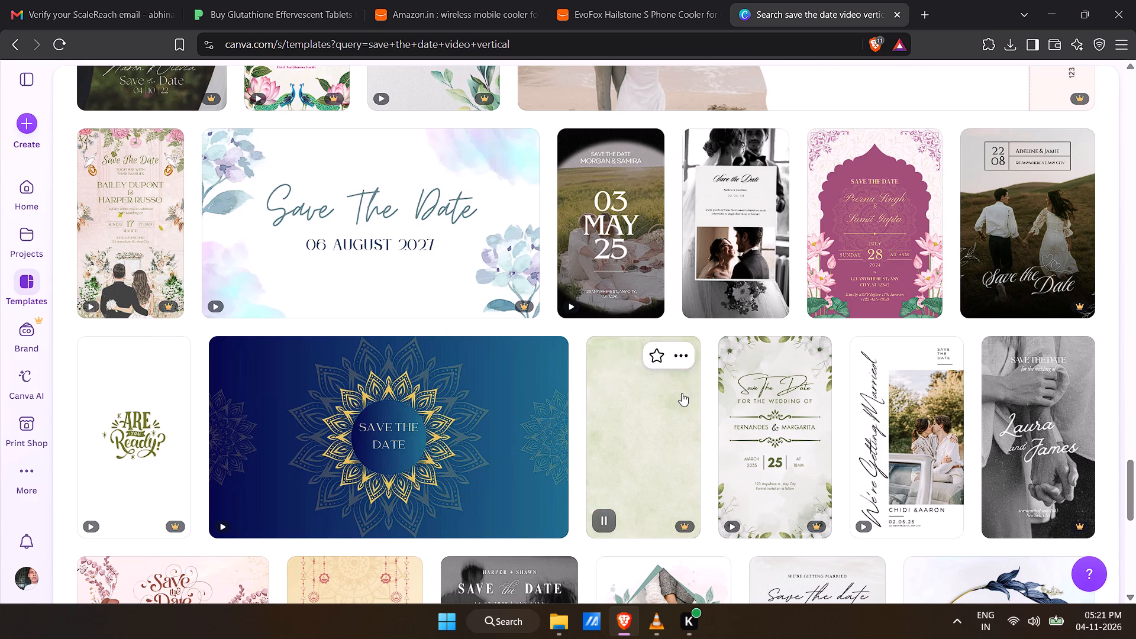
{"action": "scroll", "coordinate": [753, 509], "scroll_direction": "down", "scroll_amount": 1}
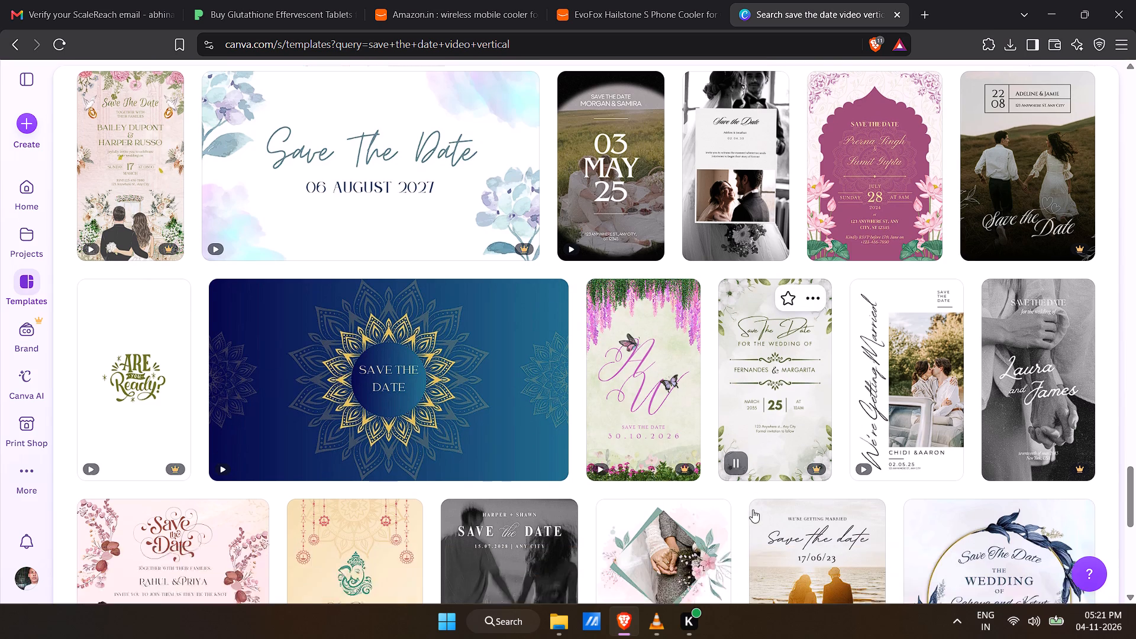
{"action": "scroll", "coordinate": [714, 490], "scroll_direction": "down", "scroll_amount": 2}
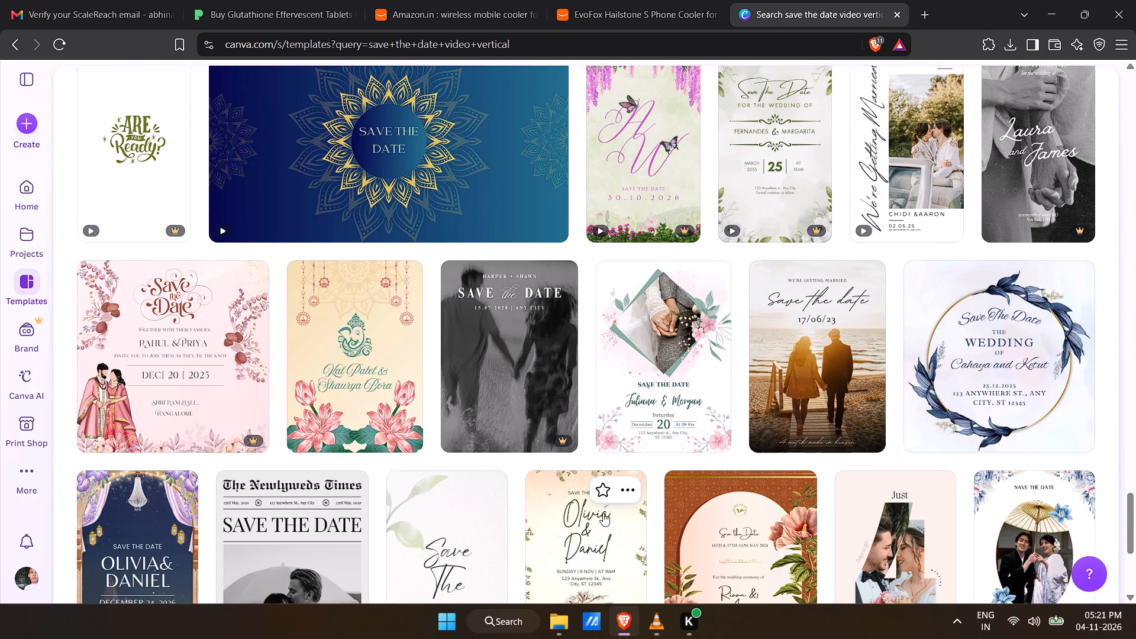
{"action": "scroll", "coordinate": [605, 518], "scroll_direction": "down", "scroll_amount": 3}
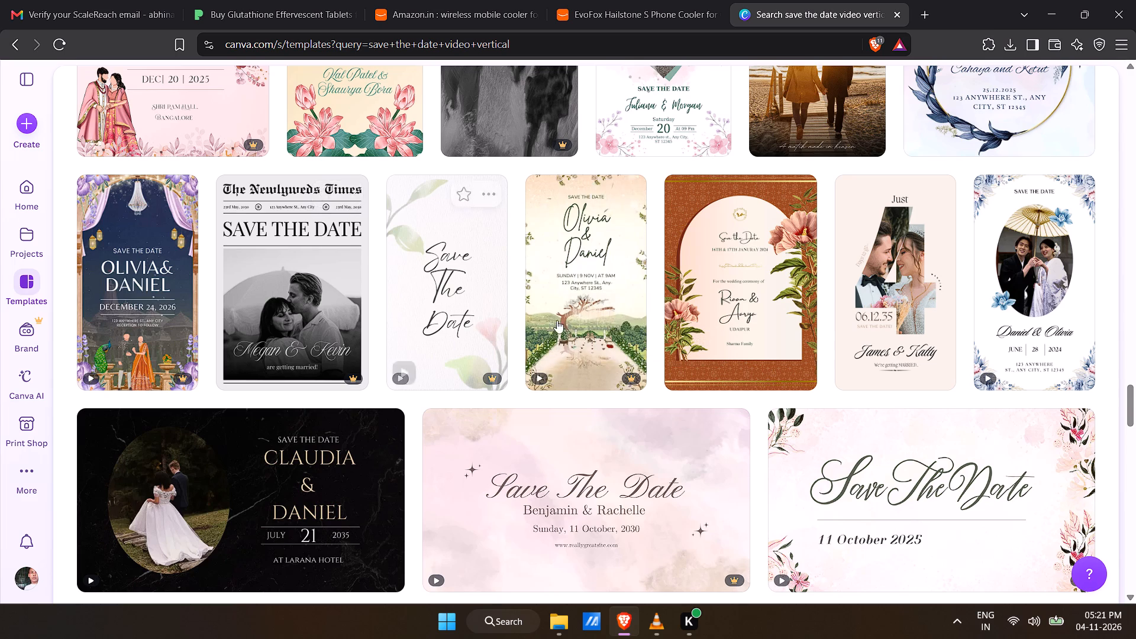
{"action": "scroll", "coordinate": [582, 312], "scroll_direction": "down", "scroll_amount": 2}
{"action": "scroll", "coordinate": [913, 275], "scroll_direction": "down", "scroll_amount": 2}
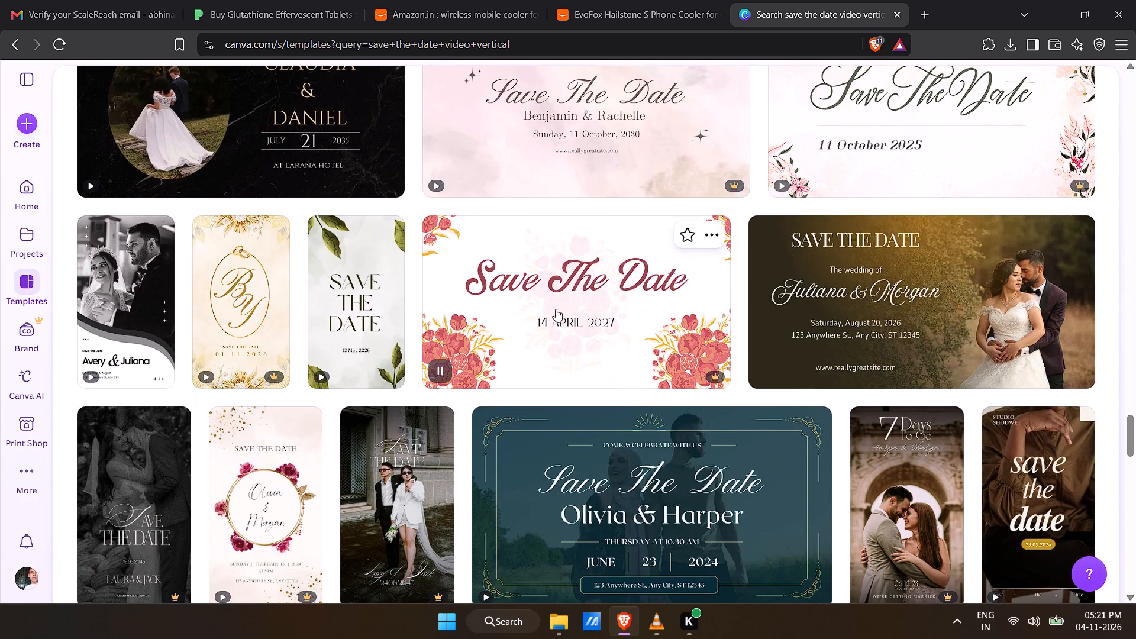
{"action": "key", "text": "Escape"}
{"action": "key", "text": "grave"}
{"action": "key", "text": "grave"}
{"action": "scroll", "coordinate": [396, 373], "scroll_direction": "down", "scroll_amount": 2}
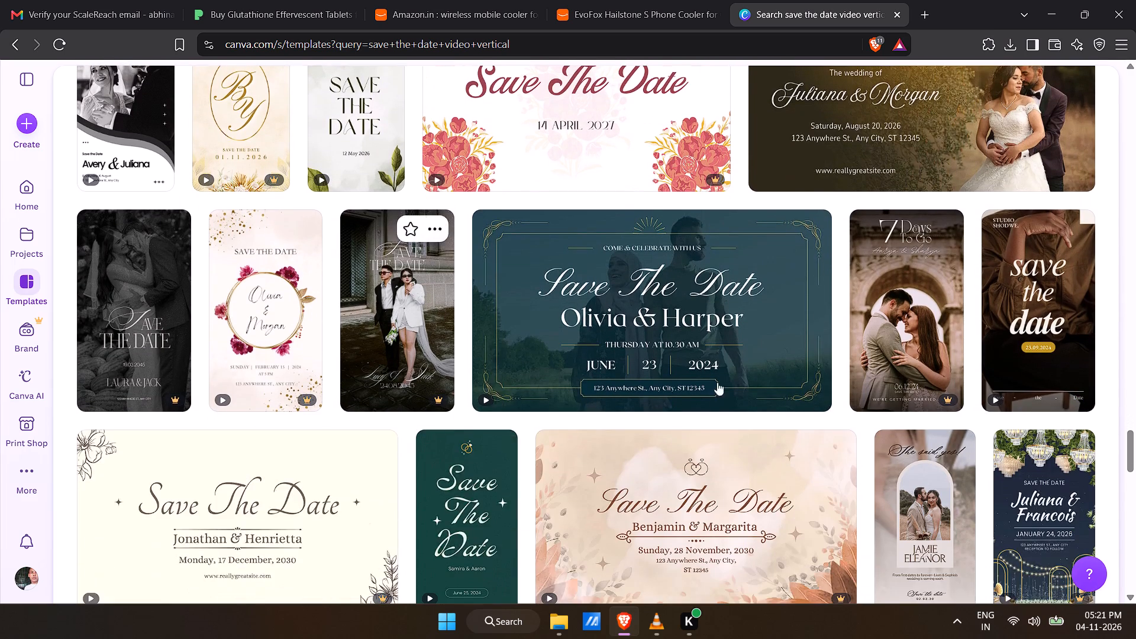
{"action": "scroll", "coordinate": [555, 415], "scroll_direction": "down", "scroll_amount": 2}
{"action": "scroll", "coordinate": [663, 454], "scroll_direction": "down", "scroll_amount": 2}
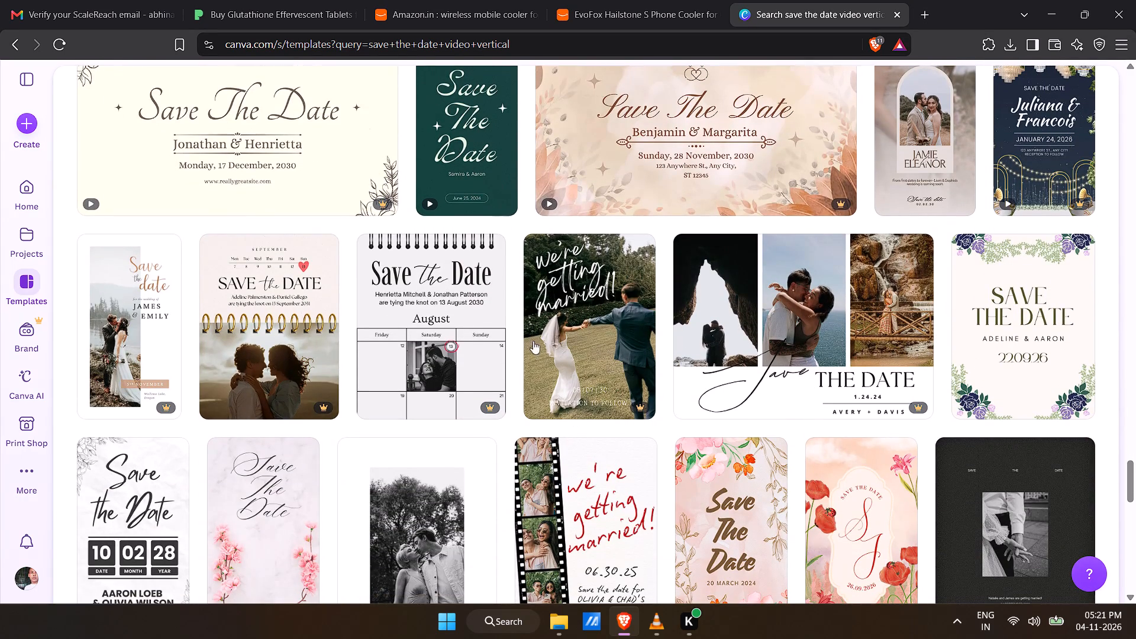
{"action": "scroll", "coordinate": [692, 315], "scroll_direction": "down", "scroll_amount": 1}
{"action": "scroll", "coordinate": [751, 345], "scroll_direction": "down", "scroll_amount": 1}
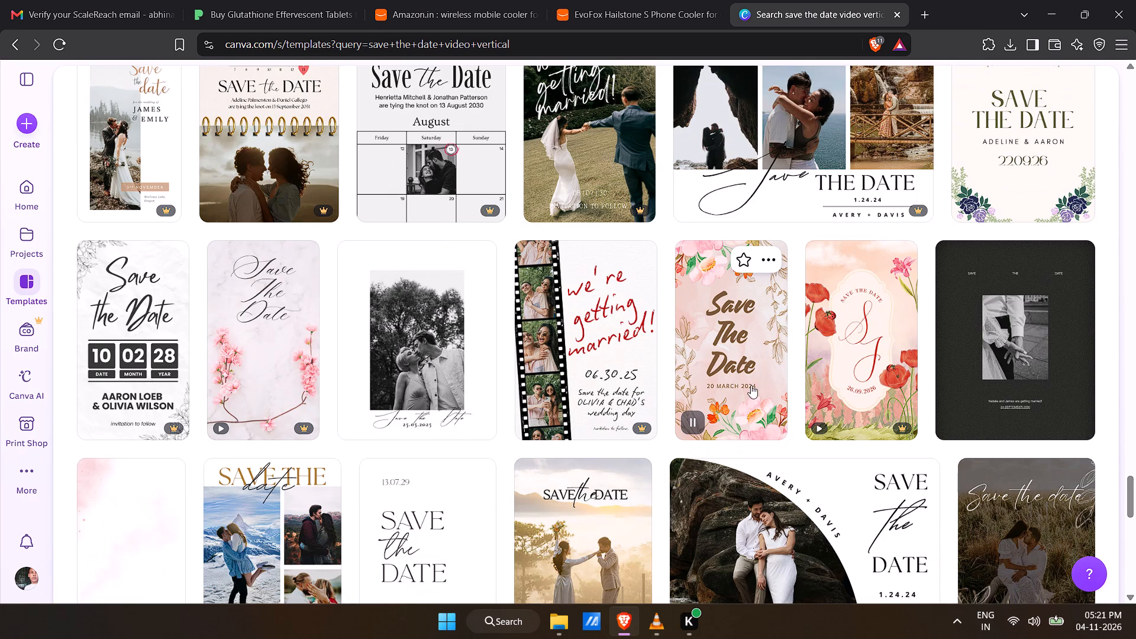
{"action": "scroll", "coordinate": [751, 386], "scroll_direction": "down", "scroll_amount": 1}
{"action": "scroll", "coordinate": [859, 452], "scroll_direction": "down", "scroll_amount": 3}
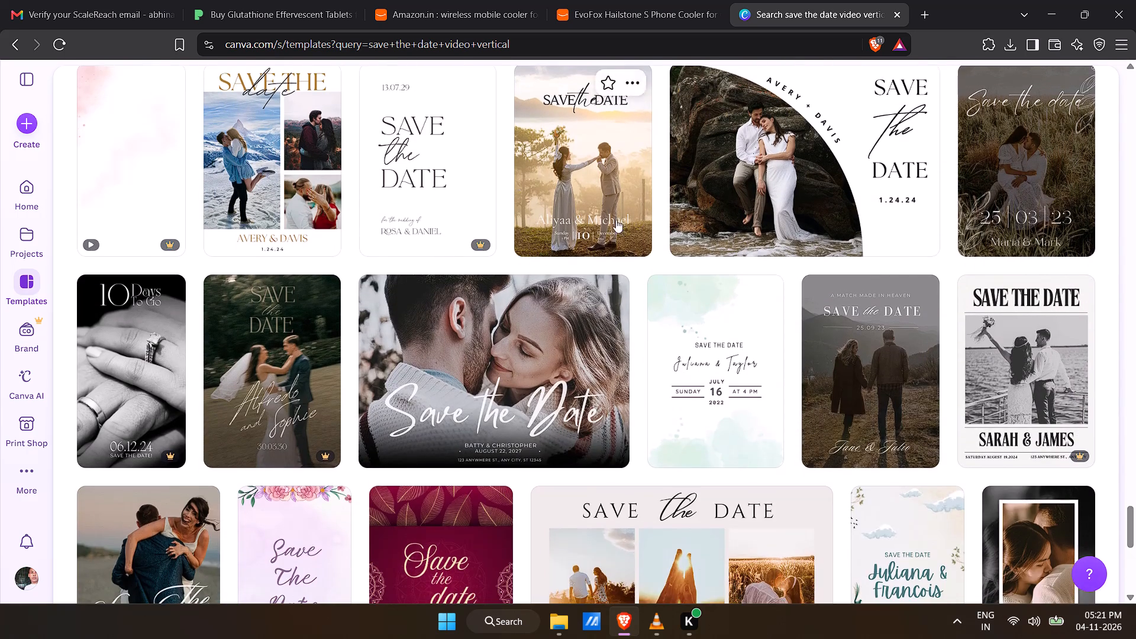
{"action": "scroll", "coordinate": [611, 225], "scroll_direction": "up", "scroll_amount": 1}
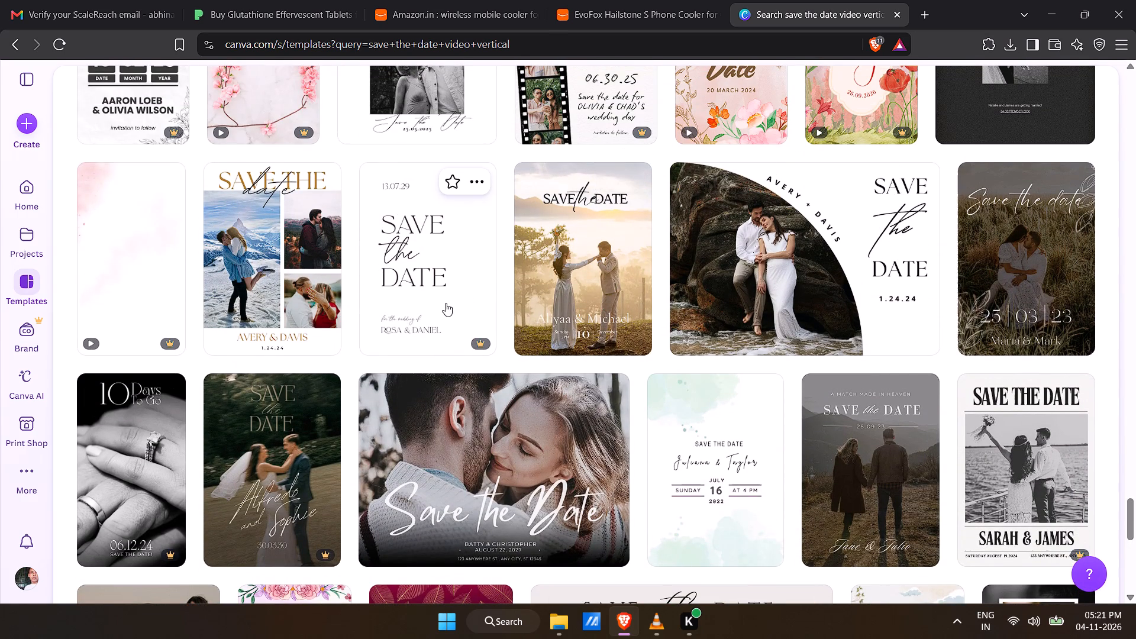
{"action": "scroll", "coordinate": [357, 302], "scroll_direction": "up", "scroll_amount": 1}
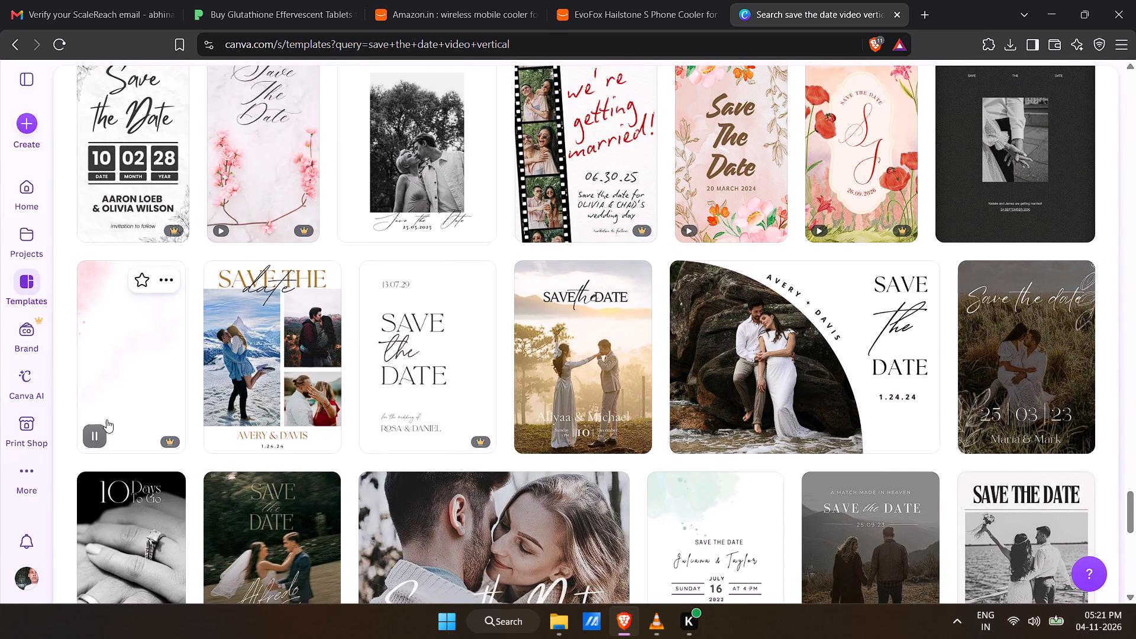
{"action": "scroll", "coordinate": [106, 422], "scroll_direction": "down", "scroll_amount": 2}
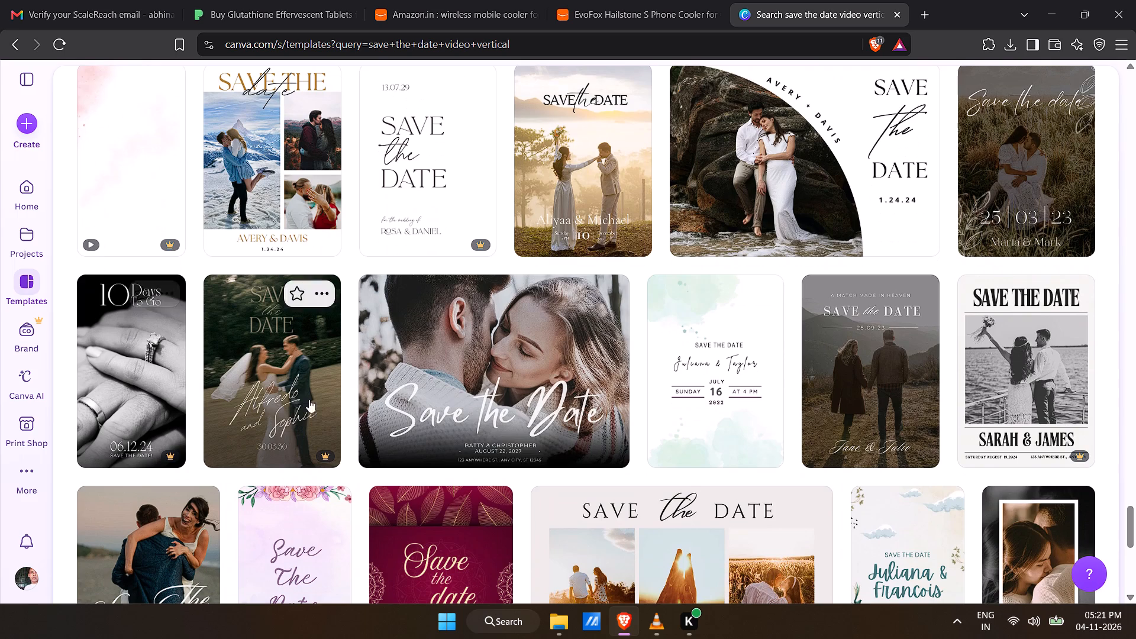
{"action": "scroll", "coordinate": [666, 391], "scroll_direction": "up", "scroll_amount": 20}
{"action": "scroll", "coordinate": [666, 391], "scroll_direction": "up", "scroll_amount": 2}
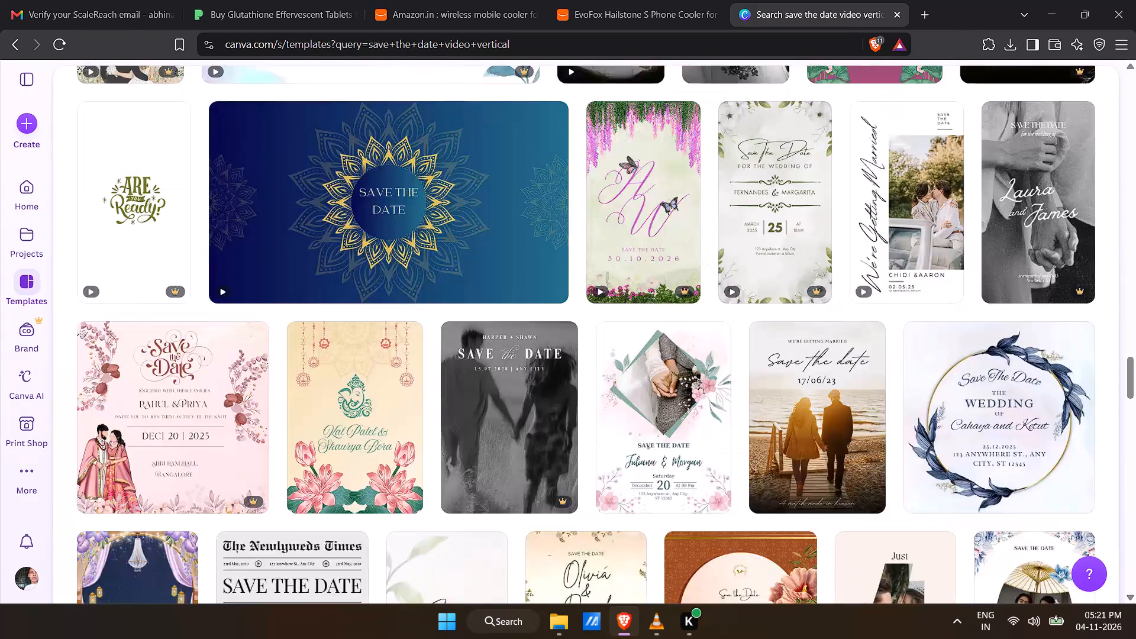
Examine the available Style filter options for the vertical save-the-date video results, leaving the style selection as it is.
{"action": "scroll", "coordinate": [412, 264], "scroll_direction": "up", "scroll_amount": 20}
{"action": "scroll", "coordinate": [412, 264], "scroll_direction": "up", "scroll_amount": 20}
{"action": "scroll", "coordinate": [412, 264], "scroll_direction": "up", "scroll_amount": 2}
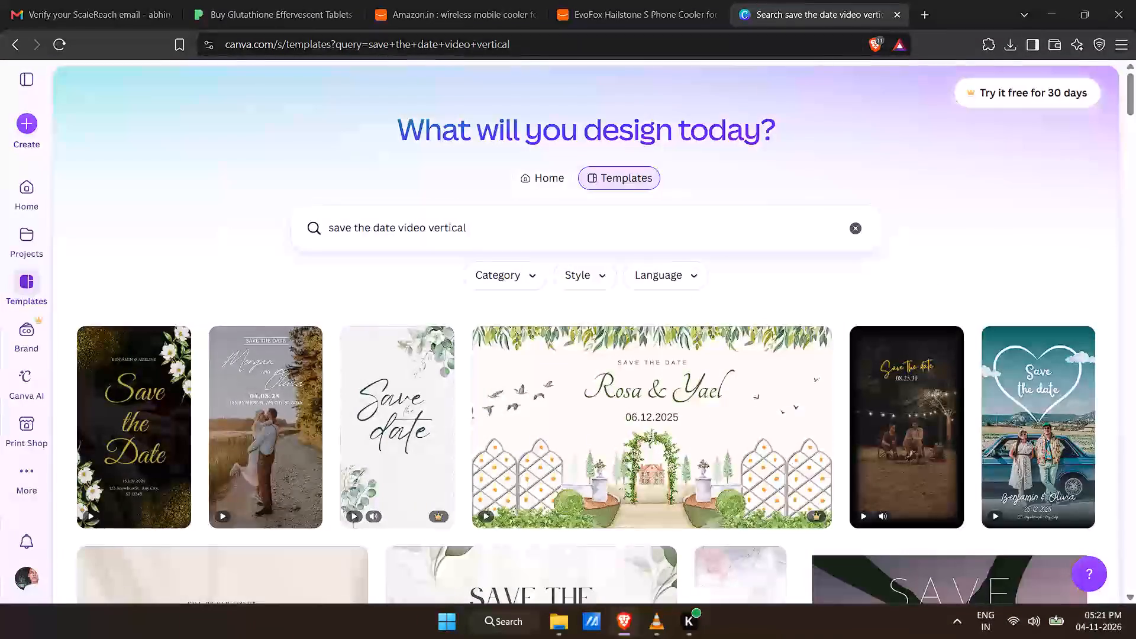
{"action": "scroll", "coordinate": [440, 254], "scroll_direction": "up", "scroll_amount": 5}
{"action": "left_click_drag", "start_coordinate": [608, 280], "coordinate": [608, 286]}
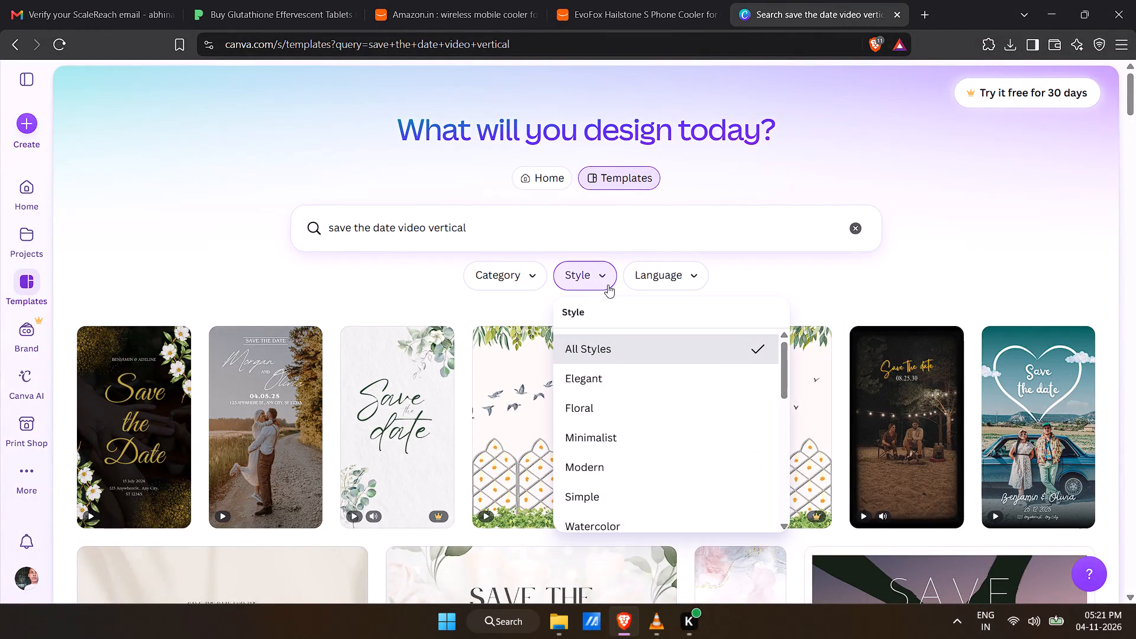
{"action": "left_click", "coordinate": [608, 280]}
{"action": "left_click", "coordinate": [533, 277]}
{"action": "left_click", "coordinate": [533, 280]}
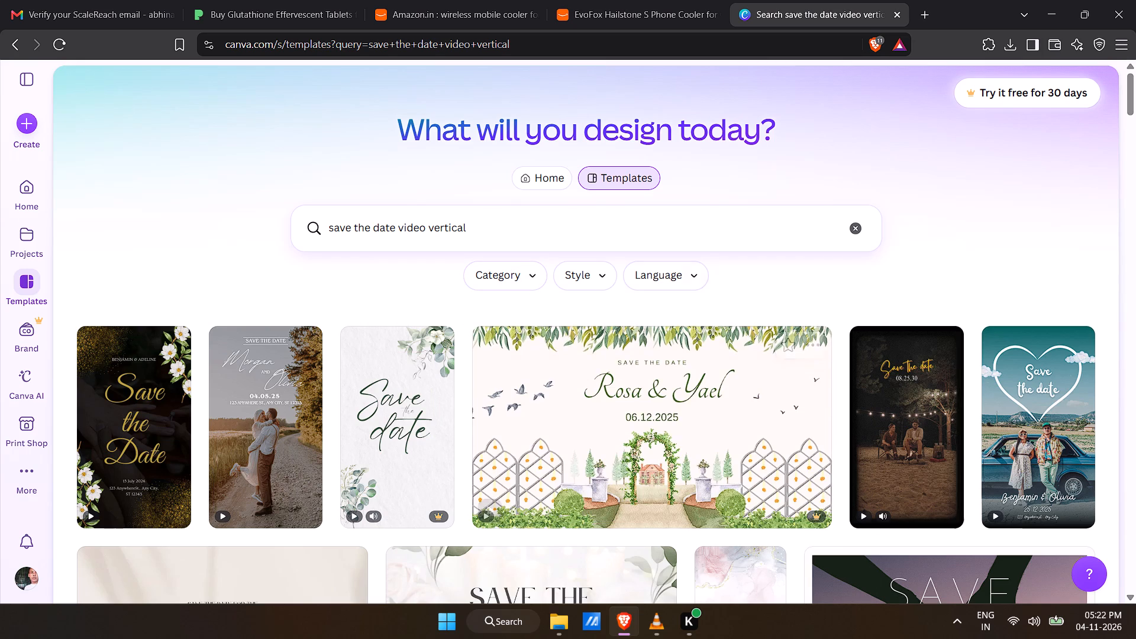
{"action": "left_click", "coordinate": [600, 279]}
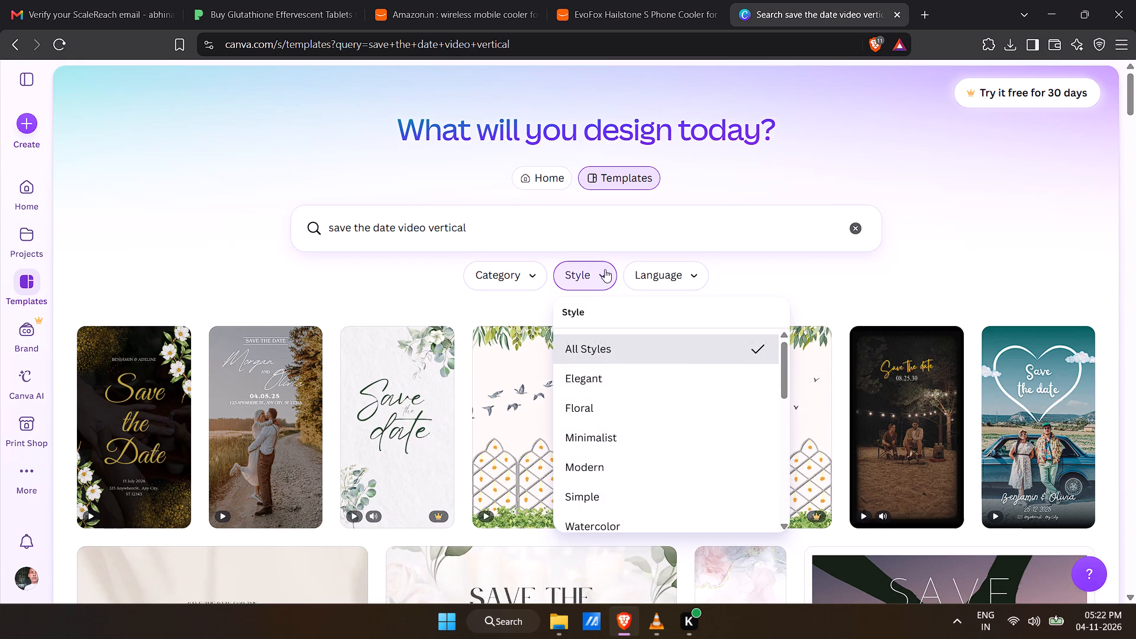
{"action": "left_click", "coordinate": [605, 269]}
{"action": "left_click", "coordinate": [605, 273]}
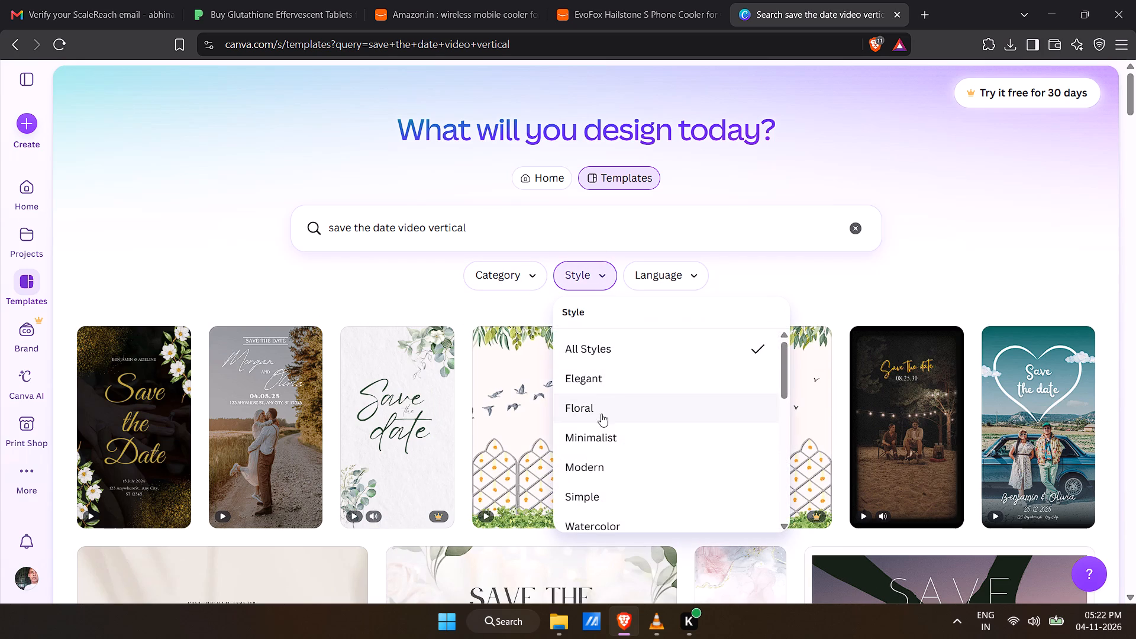
{"action": "left_click_drag", "start_coordinate": [612, 282], "coordinate": [612, 291]}
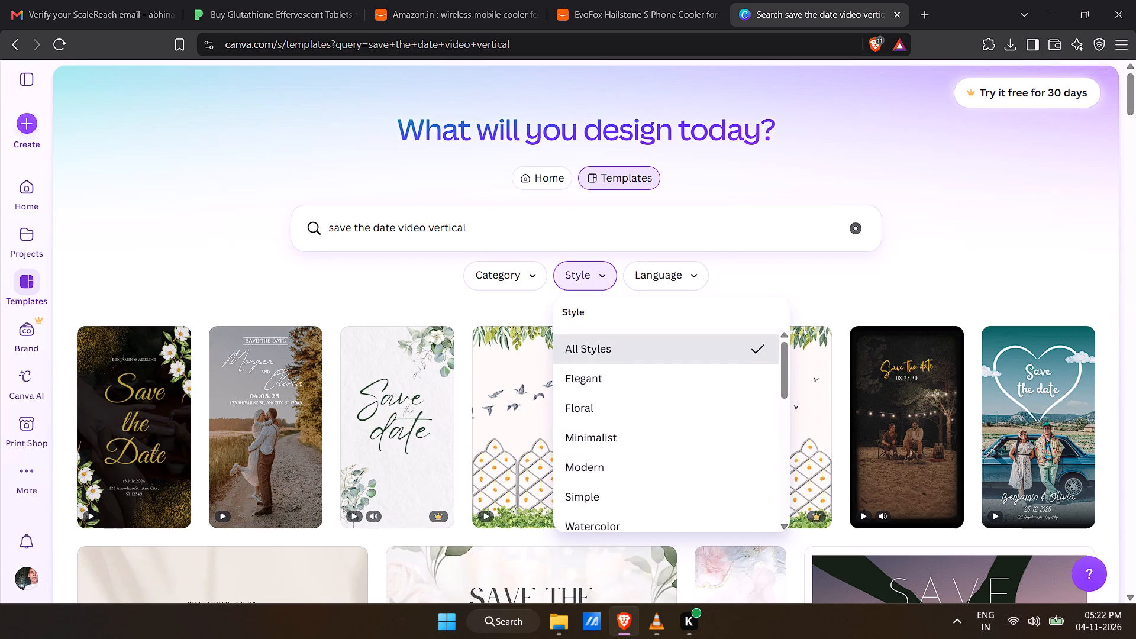
{"action": "scroll", "coordinate": [689, 353], "scroll_direction": "down", "scroll_amount": 2}
{"action": "scroll", "coordinate": [702, 296], "scroll_direction": "up", "scroll_amount": 3}
{"action": "scroll", "coordinate": [660, 386], "scroll_direction": "up", "scroll_amount": 3}
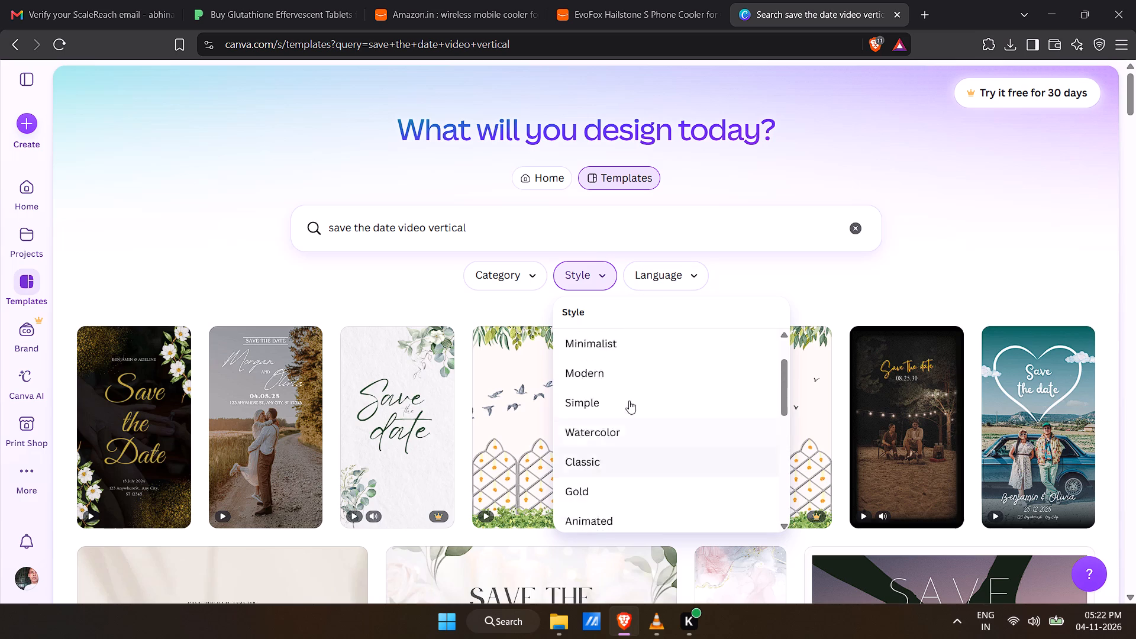
{"action": "scroll", "coordinate": [629, 401], "scroll_direction": "up", "scroll_amount": 2}
{"action": "left_click", "coordinate": [812, 288]}
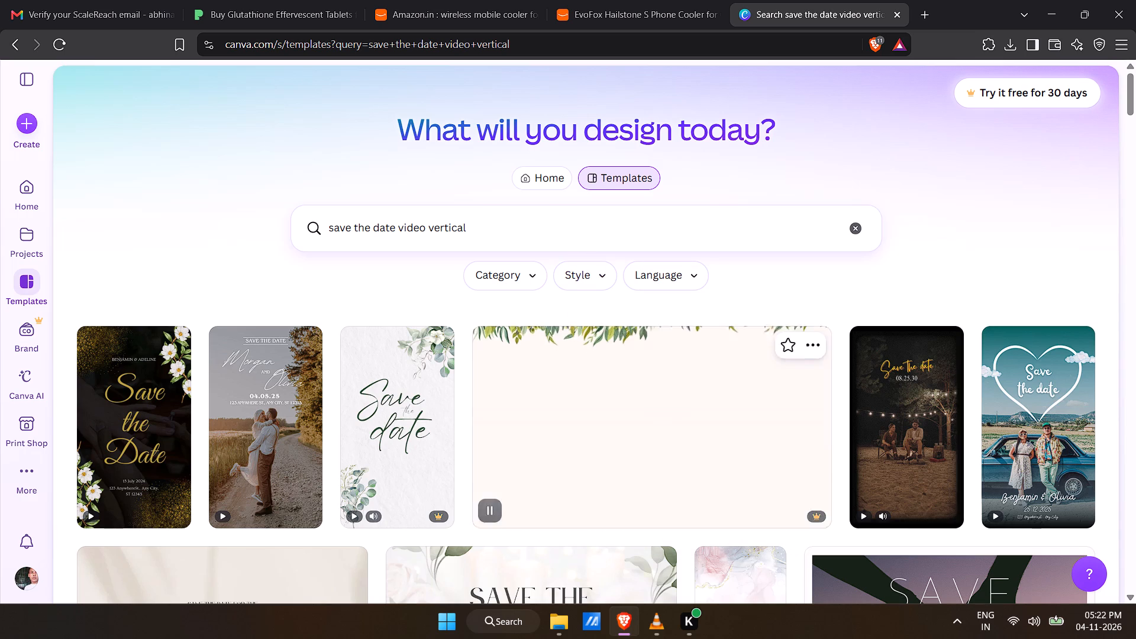
Look through the vertical save-the-date results again, comparing the animated and photo-based portrait wedding designs.
{"action": "scroll", "coordinate": [681, 372], "scroll_direction": "down", "scroll_amount": 2}
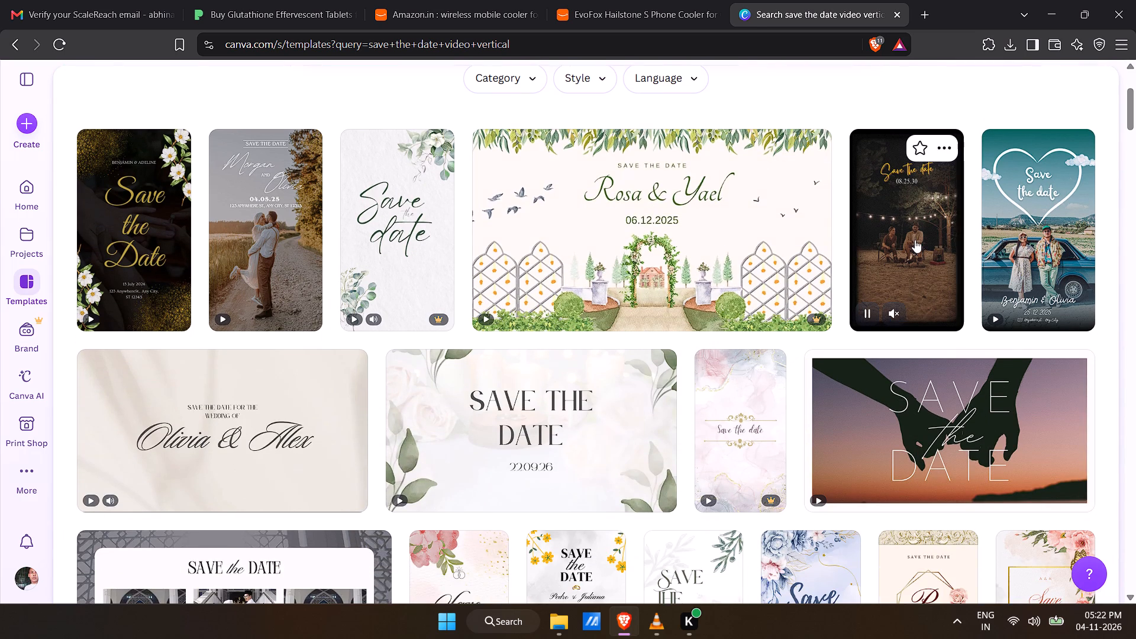
{"action": "scroll", "coordinate": [906, 289], "scroll_direction": "up", "scroll_amount": 1}
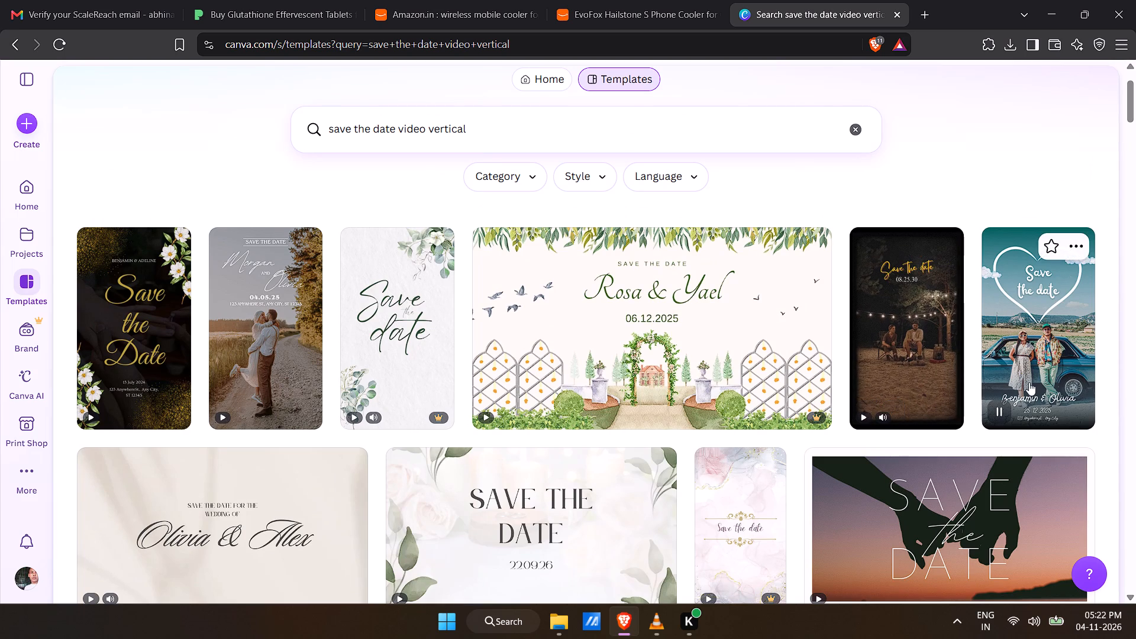
{"action": "scroll", "coordinate": [1027, 381], "scroll_direction": "down", "scroll_amount": 4}
{"action": "scroll", "coordinate": [664, 368], "scroll_direction": "down", "scroll_amount": 19}
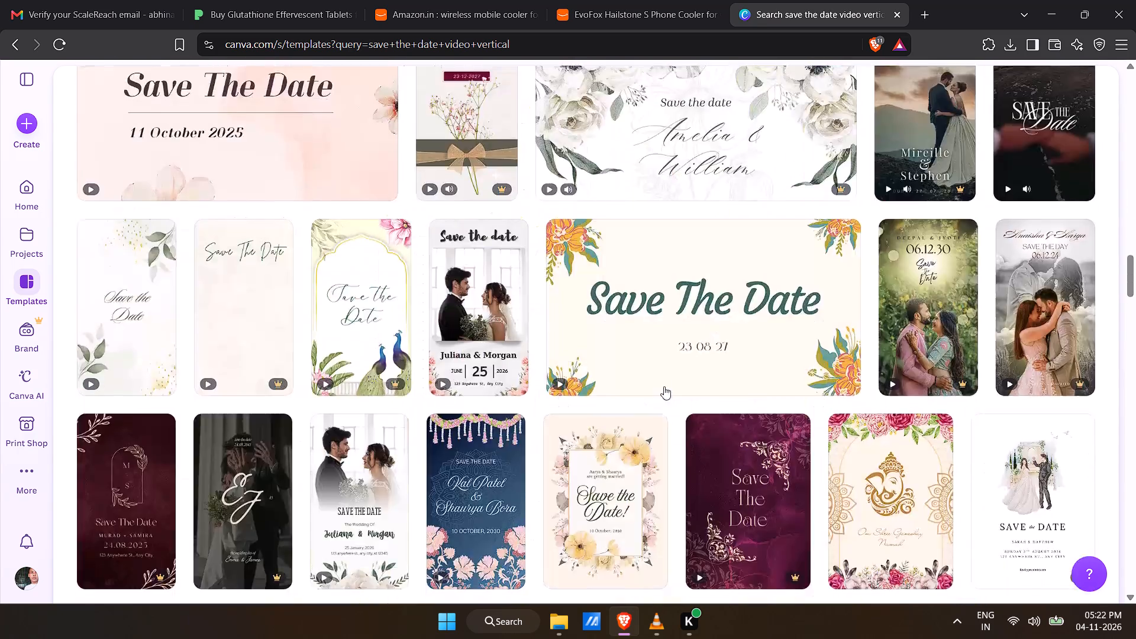
{"action": "scroll", "coordinate": [664, 386], "scroll_direction": "down", "scroll_amount": 19}
{"action": "scroll", "coordinate": [682, 375], "scroll_direction": "down", "scroll_amount": 13}
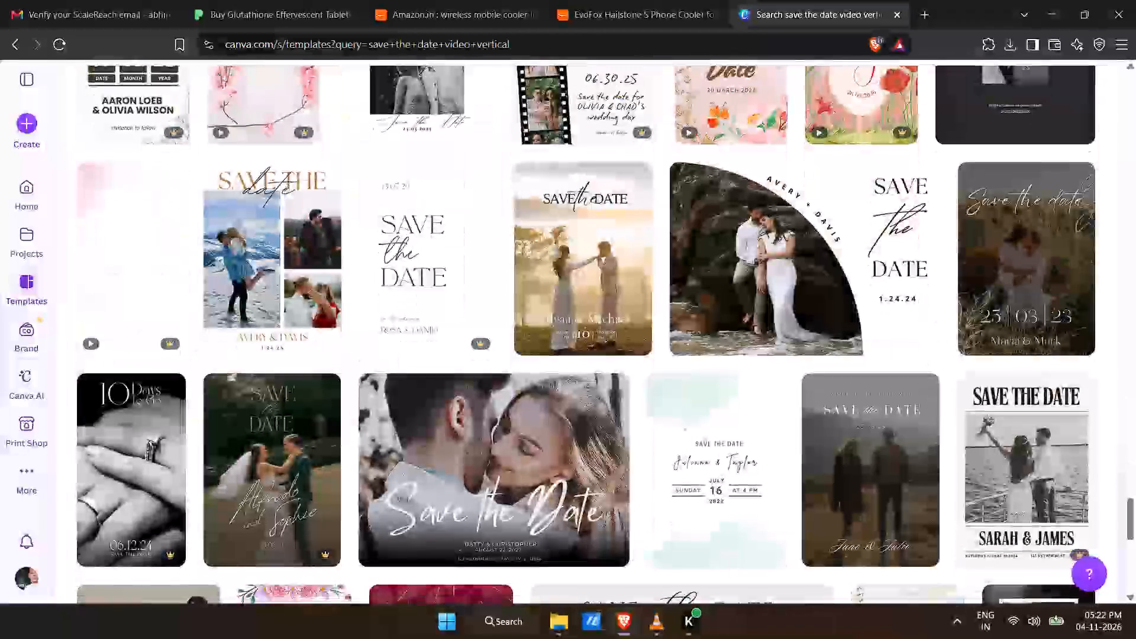
{"action": "scroll", "coordinate": [661, 377], "scroll_direction": "down", "scroll_amount": 11}
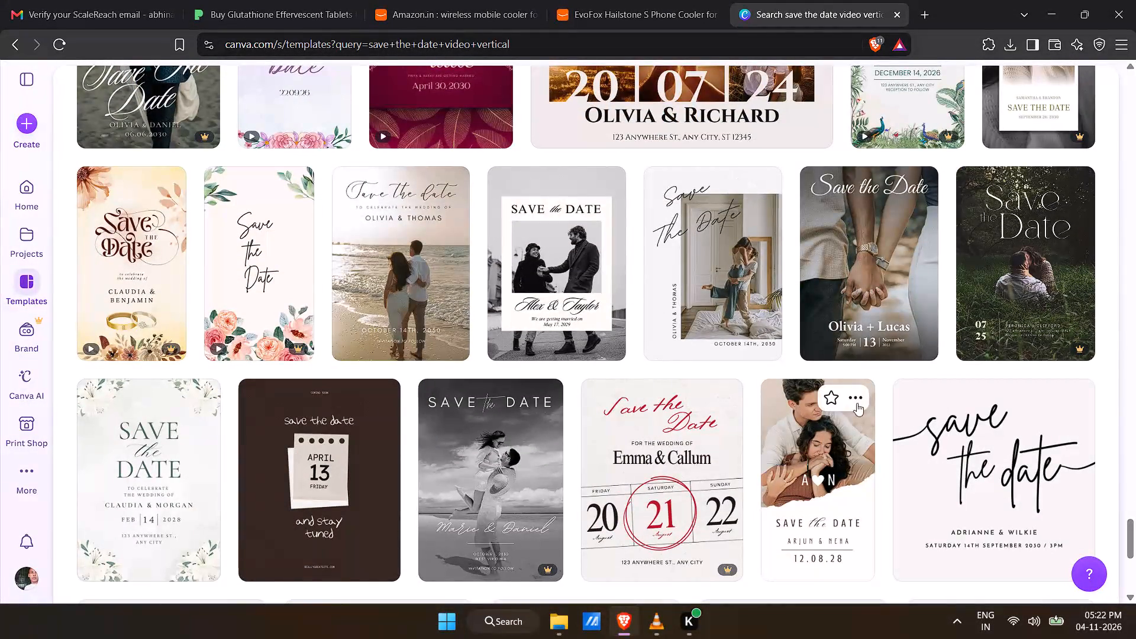
{"action": "scroll", "coordinate": [741, 433], "scroll_direction": "down", "scroll_amount": 5}
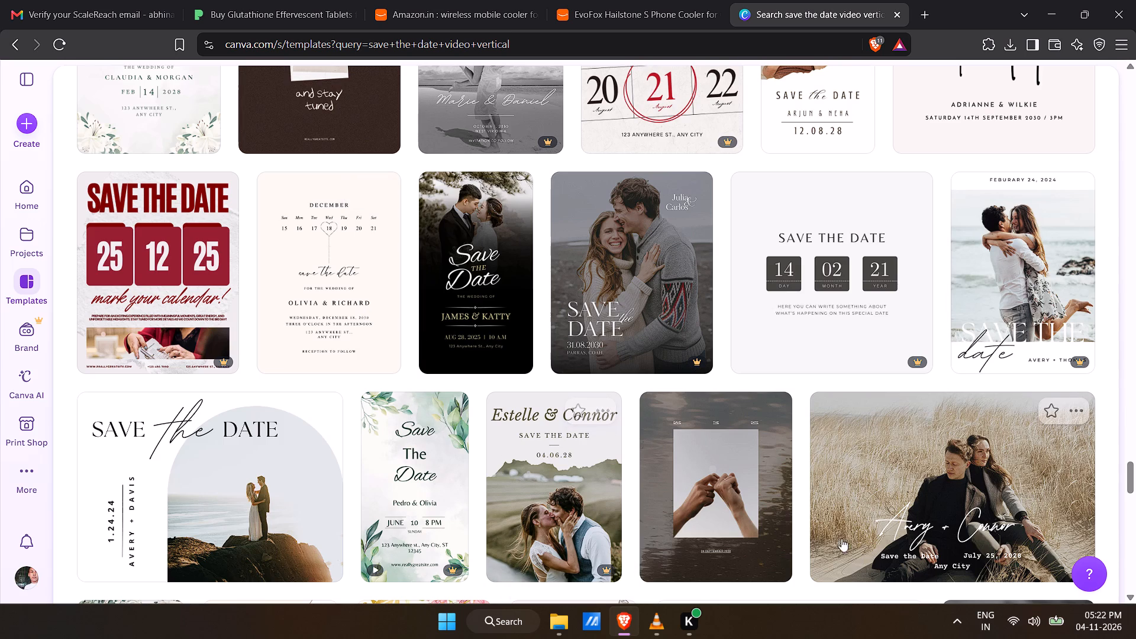
Raise the computer's screen brightness slightly in the Windows quick settings.
{"action": "left_click", "coordinate": [1041, 634]}
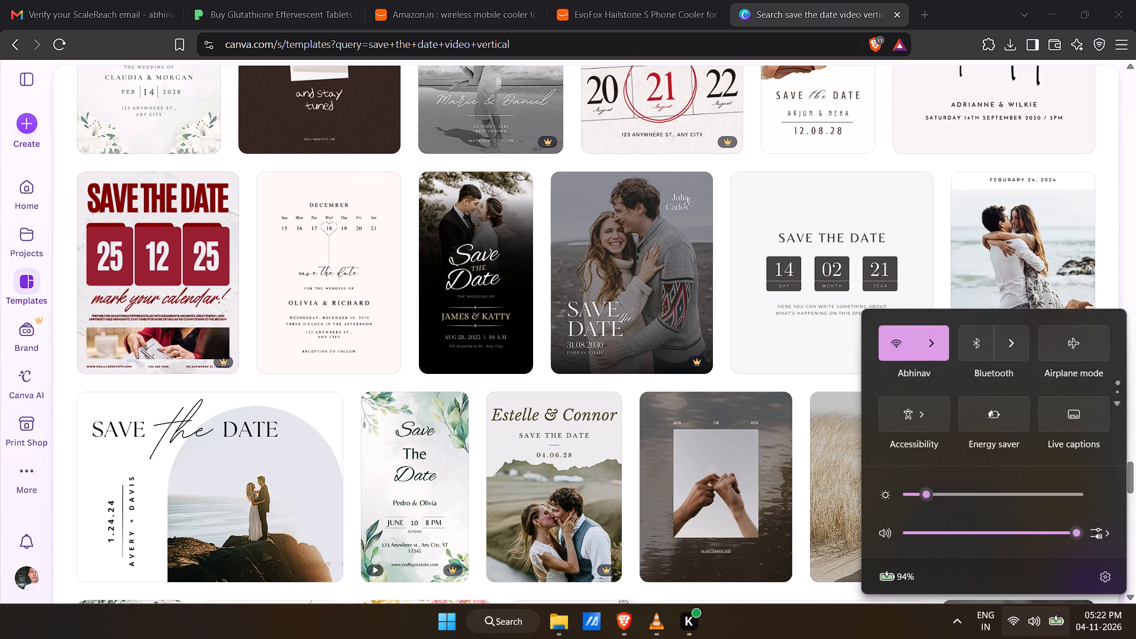
{"action": "left_click", "coordinate": [958, 489]}
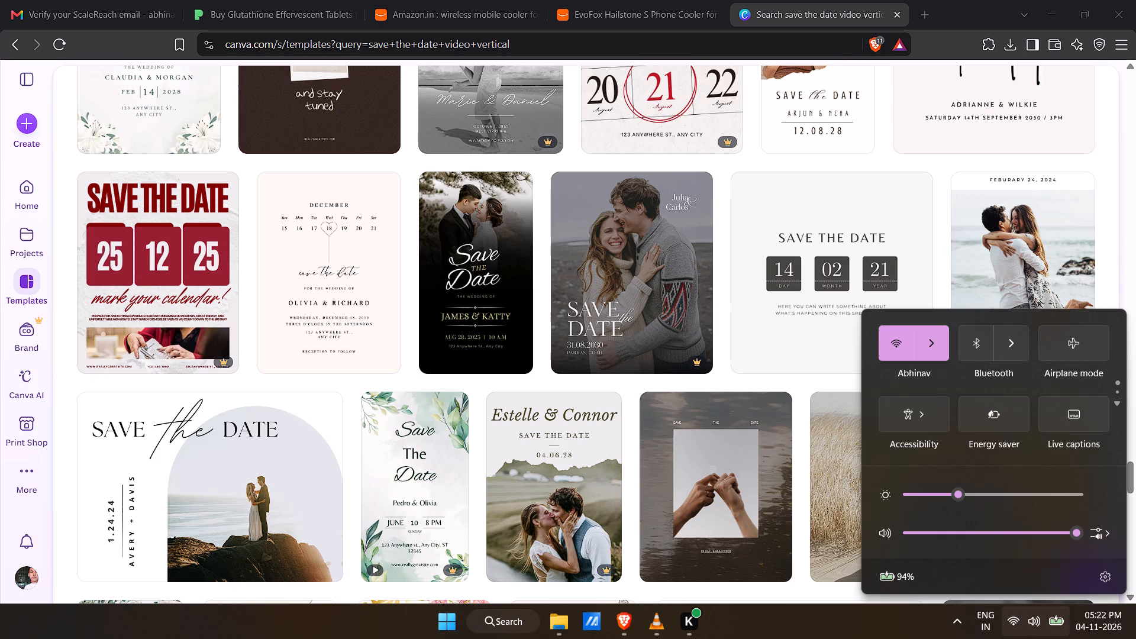
{"action": "left_click", "coordinate": [847, 637]}
Look further through the save-the-date results, comparing floral, photo and traditional Indian wedding designs.
{"action": "scroll", "coordinate": [662, 371], "scroll_direction": "down", "scroll_amount": 2}
{"action": "scroll", "coordinate": [515, 392], "scroll_direction": "down", "scroll_amount": 2}
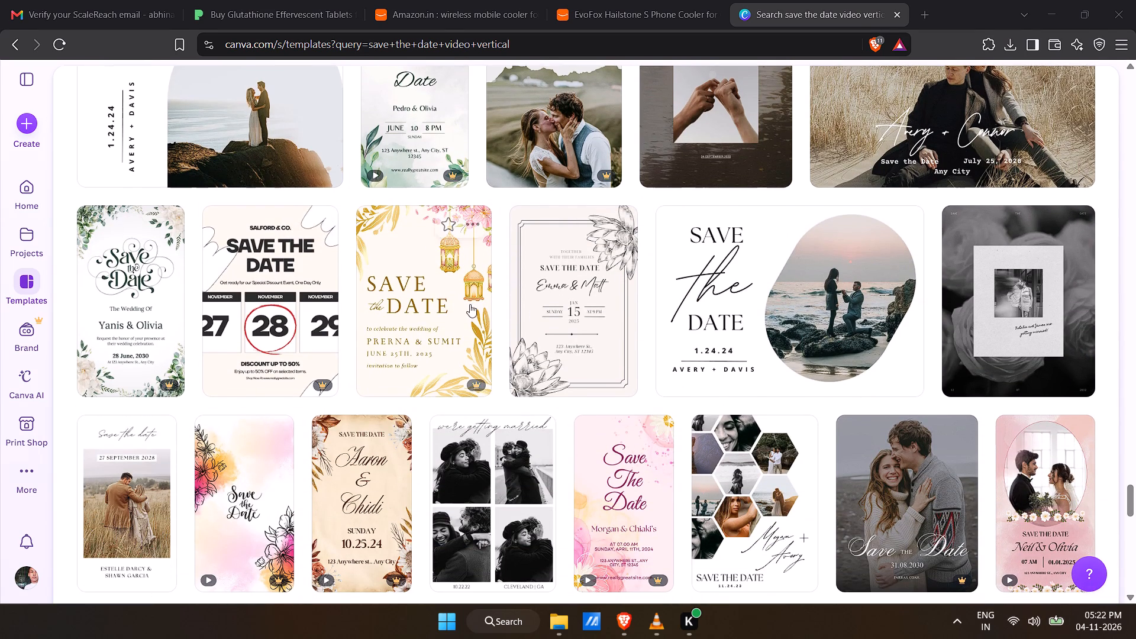
{"action": "scroll", "coordinate": [581, 350], "scroll_direction": "down", "scroll_amount": 1}
{"action": "scroll", "coordinate": [683, 229], "scroll_direction": "up", "scroll_amount": 1}
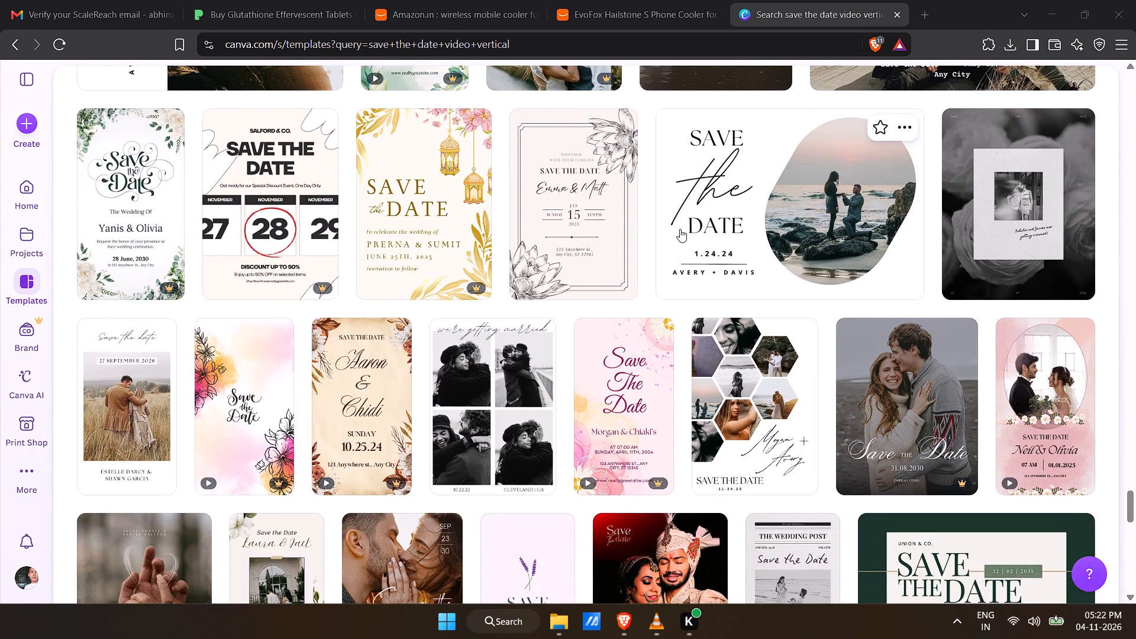
{"action": "scroll", "coordinate": [999, 376], "scroll_direction": "down", "scroll_amount": 1}
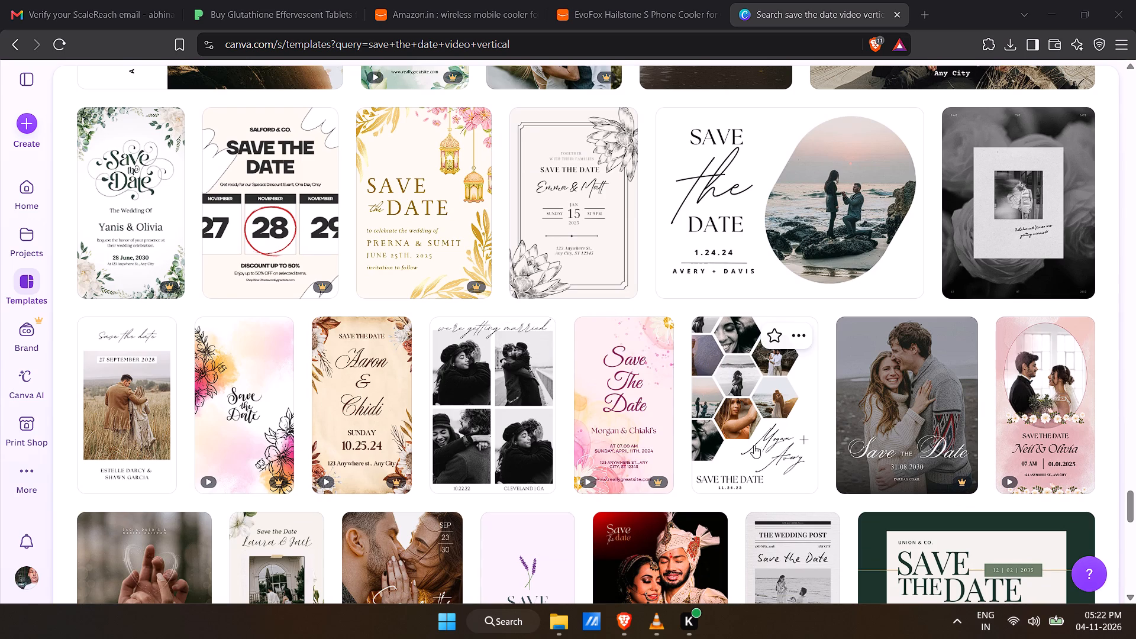
{"action": "scroll", "coordinate": [802, 453], "scroll_direction": "down", "scroll_amount": 2}
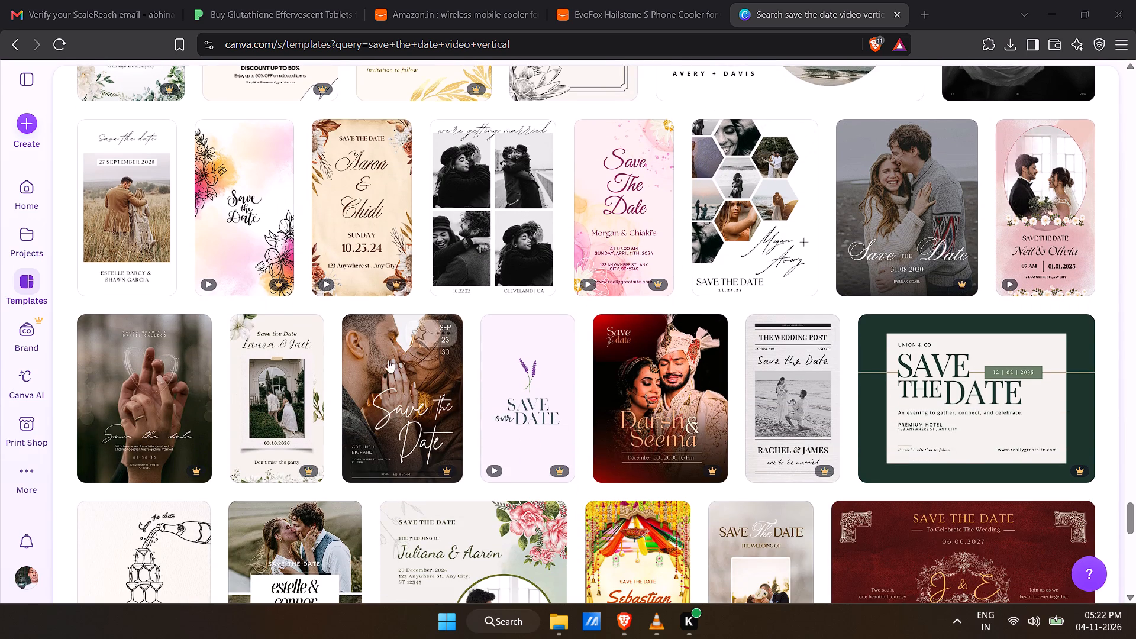
{"action": "scroll", "coordinate": [281, 427], "scroll_direction": "down", "scroll_amount": 2}
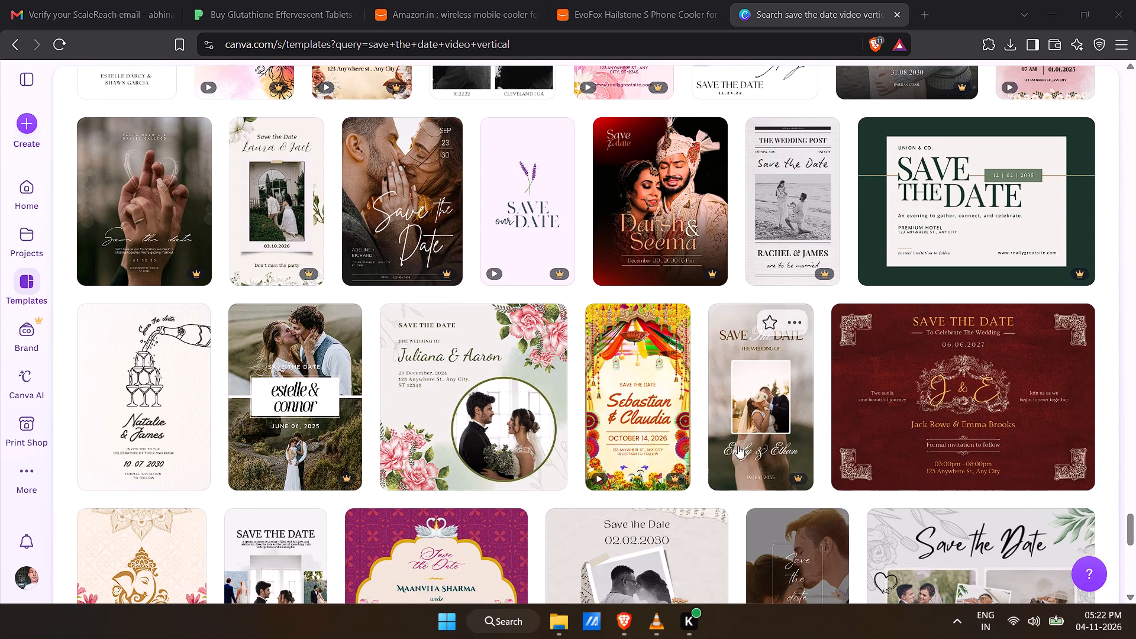
{"action": "scroll", "coordinate": [712, 450], "scroll_direction": "down", "scroll_amount": 1}
{"action": "scroll", "coordinate": [384, 369], "scroll_direction": "up", "scroll_amount": 2}
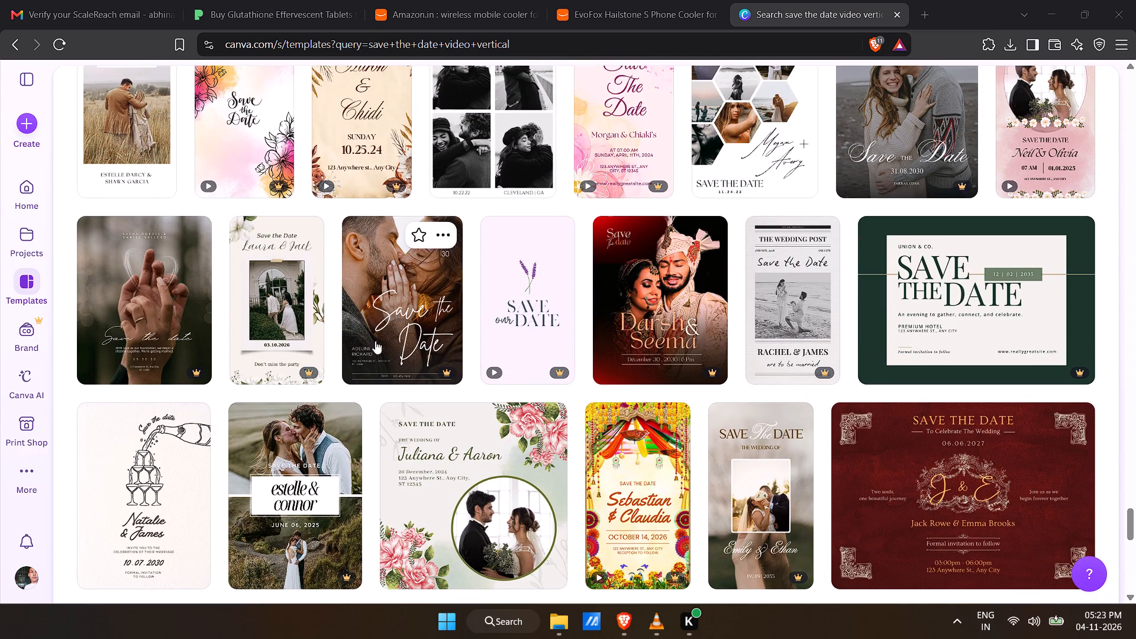
{"action": "scroll", "coordinate": [363, 360], "scroll_direction": "down", "scroll_amount": 1}
{"action": "scroll", "coordinate": [636, 530], "scroll_direction": "down", "scroll_amount": 2}
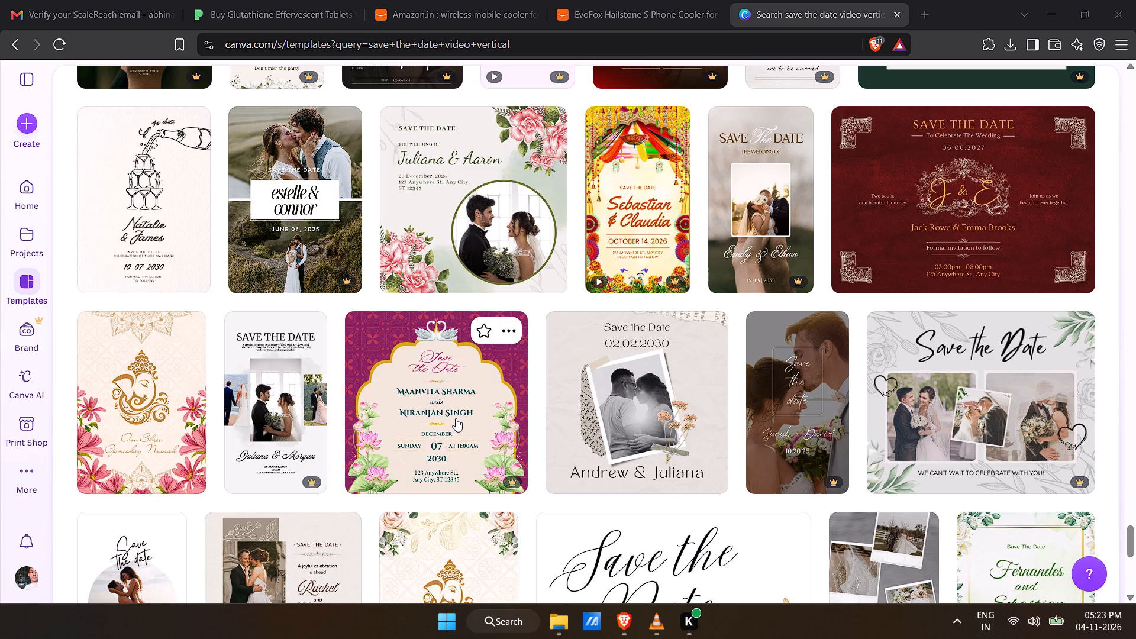
{"action": "scroll", "coordinate": [327, 449], "scroll_direction": "down", "scroll_amount": 1}
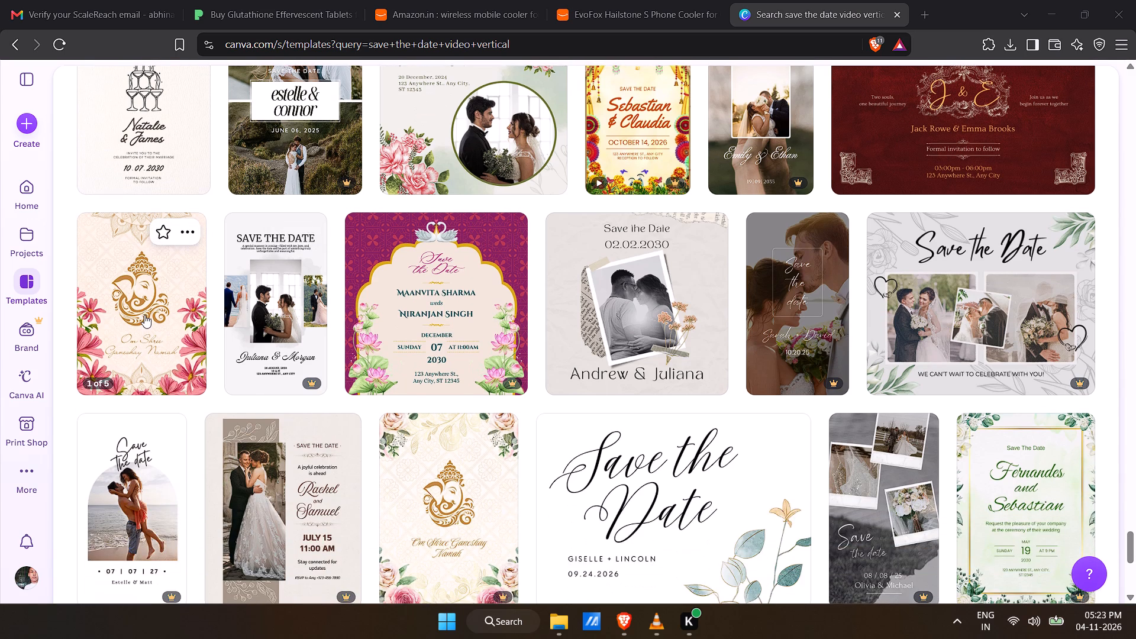
Open the Pink and Gold Traditional Wedding and Save The Date Invitation with the Ganesha motif and look through its similar templates.
{"action": "left_click_drag", "start_coordinate": [141, 351], "coordinate": [140, 364]}
{"action": "left_click", "coordinate": [140, 364]}
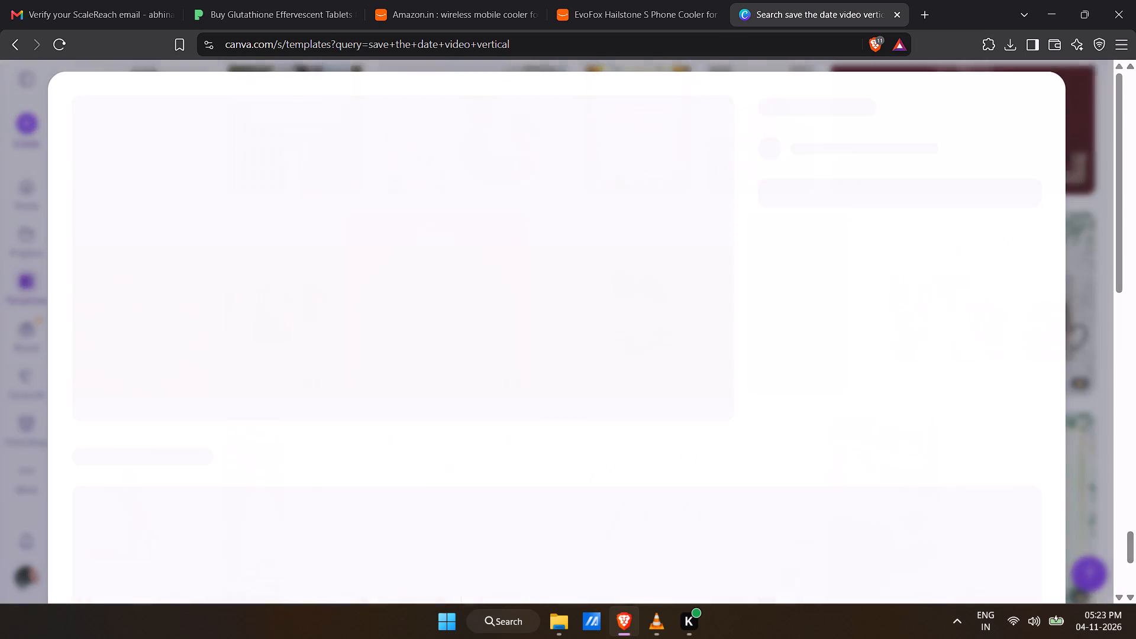
{"action": "scroll", "coordinate": [485, 538], "scroll_direction": "down", "scroll_amount": 1}
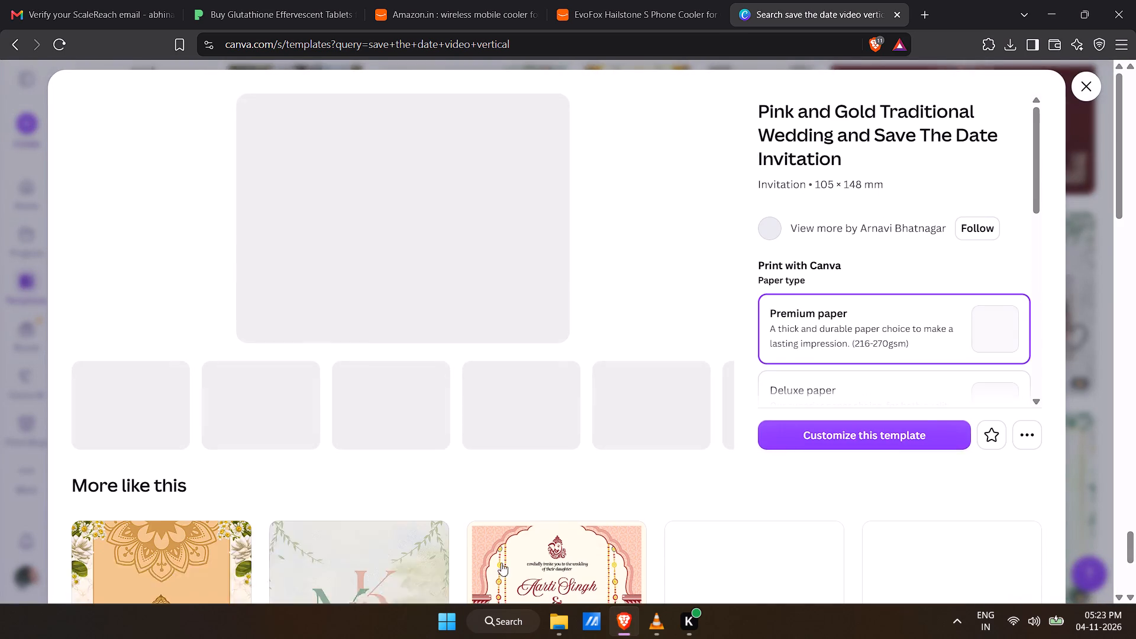
{"action": "scroll", "coordinate": [467, 478], "scroll_direction": "down", "scroll_amount": 2}
{"action": "scroll", "coordinate": [648, 353], "scroll_direction": "up", "scroll_amount": 3}
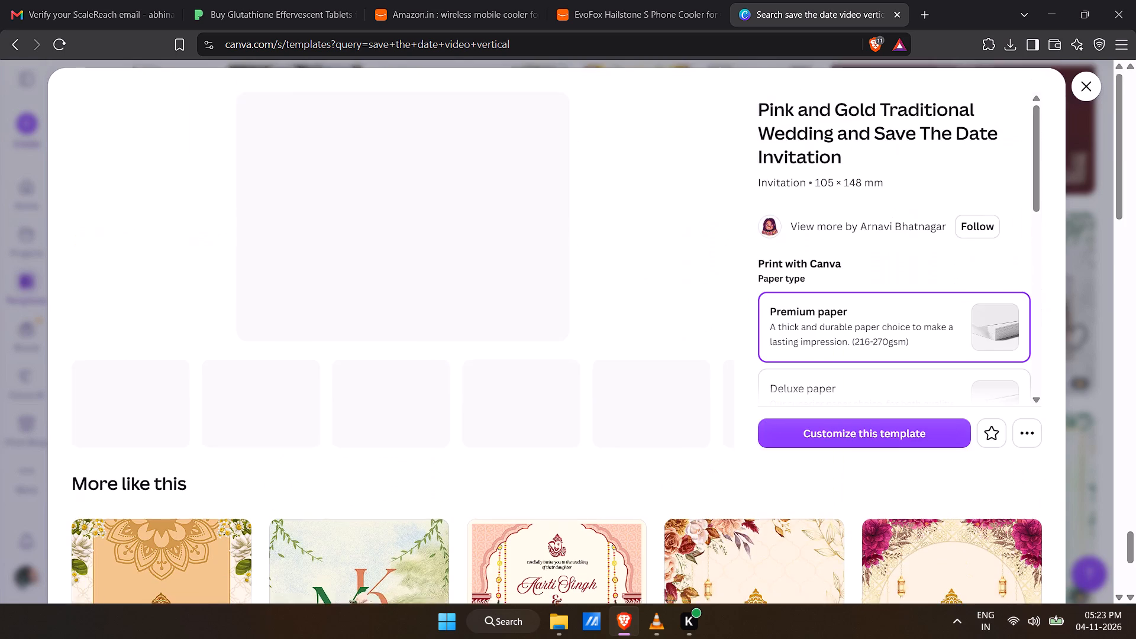
{"action": "scroll", "coordinate": [412, 408], "scroll_direction": "down", "scroll_amount": 4}
{"action": "scroll", "coordinate": [605, 352], "scroll_direction": "up", "scroll_amount": 2}
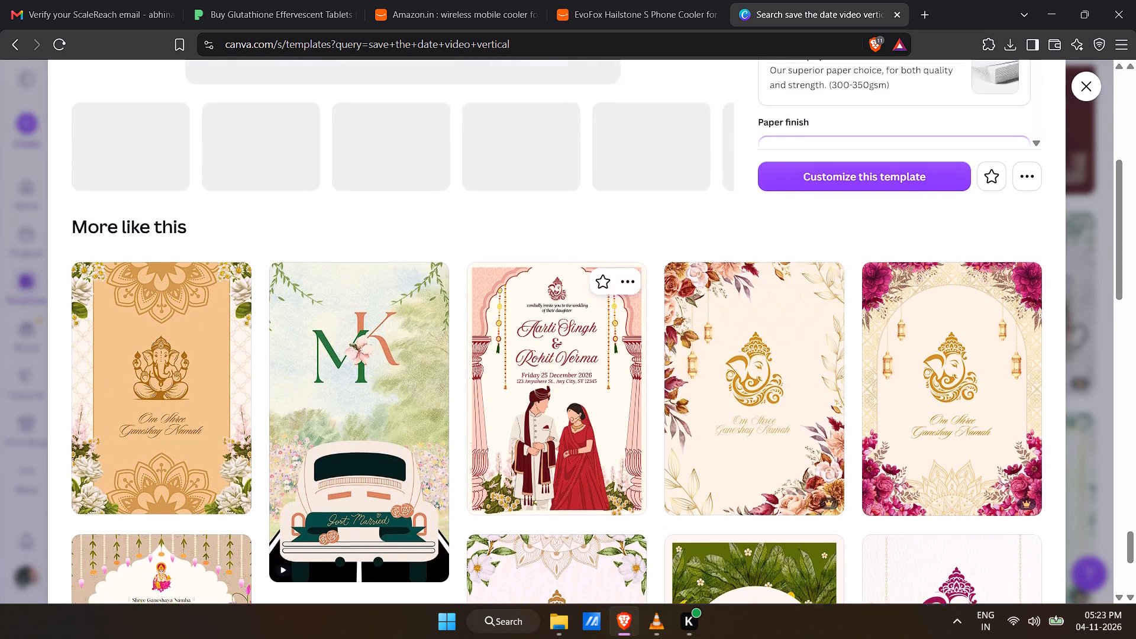
{"action": "scroll", "coordinate": [638, 333], "scroll_direction": "up", "scroll_amount": 2}
{"action": "scroll", "coordinate": [458, 450], "scroll_direction": "down", "scroll_amount": 5}
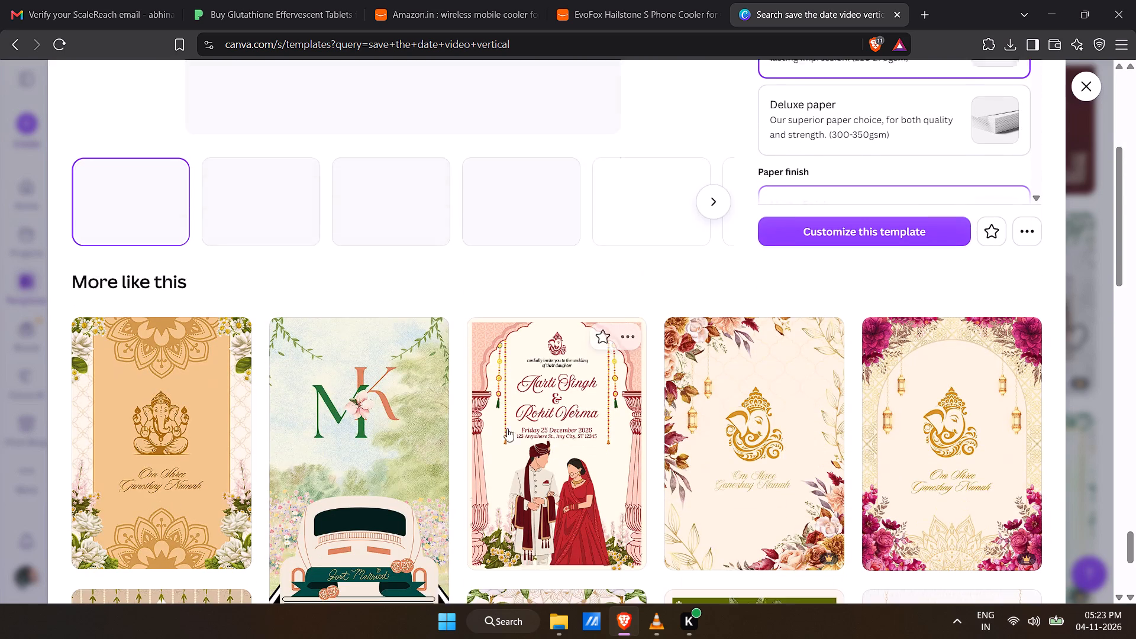
{"action": "scroll", "coordinate": [475, 441], "scroll_direction": "down", "scroll_amount": 1}
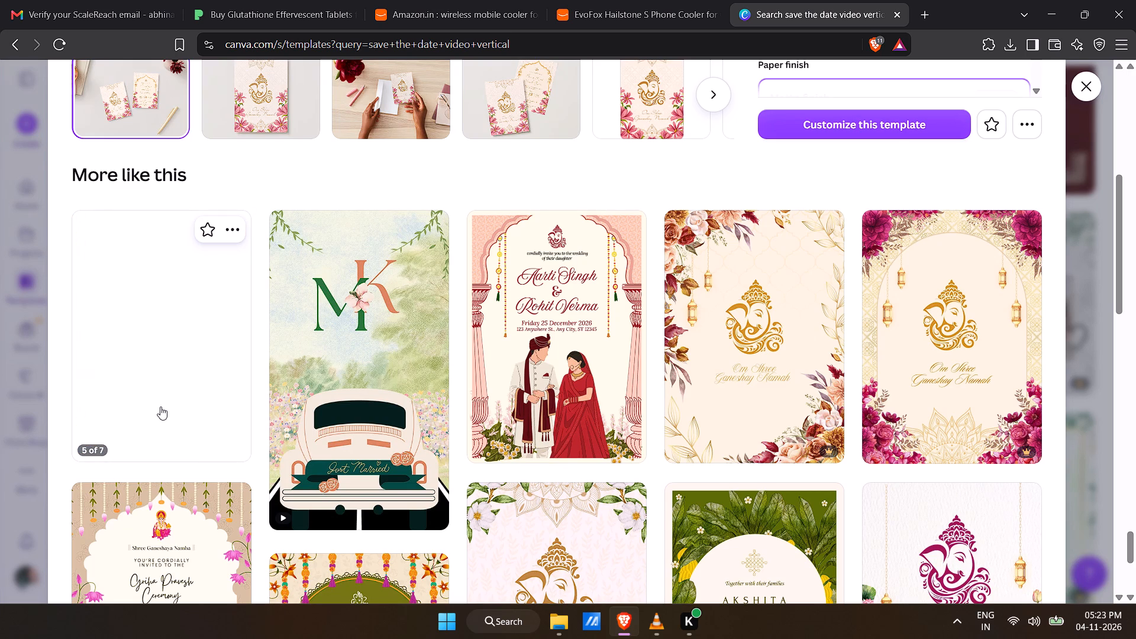
Open the similar Gold and Beige Traditional Wedding Invitation and review its preview and related designs.
{"action": "left_click_drag", "start_coordinate": [177, 412], "coordinate": [173, 422]}
{"action": "left_click", "coordinate": [181, 337]}
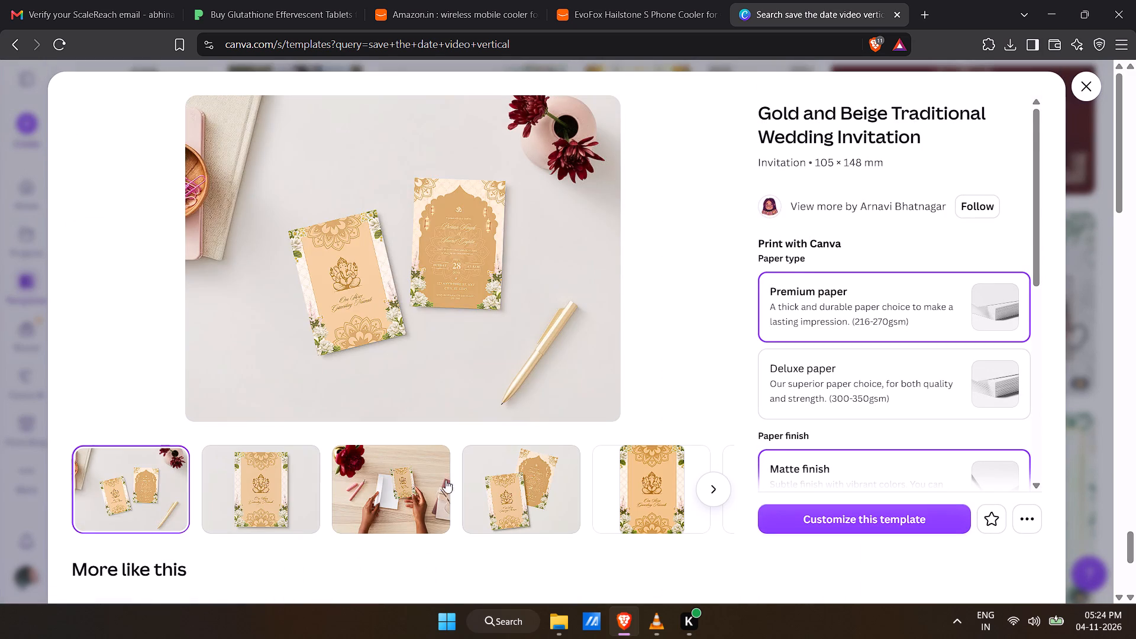
{"action": "scroll", "coordinate": [443, 480], "scroll_direction": "down", "scroll_amount": 2}
{"action": "scroll", "coordinate": [453, 427], "scroll_direction": "up", "scroll_amount": 2}
{"action": "scroll", "coordinate": [568, 376], "scroll_direction": "up", "scroll_amount": 1}
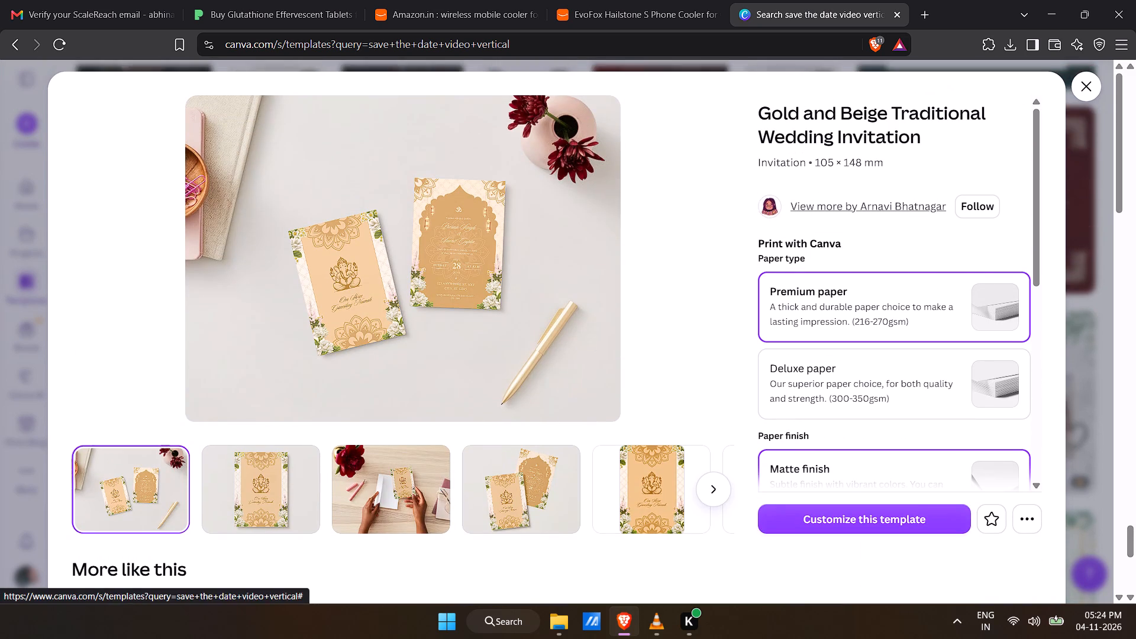
{"action": "scroll", "coordinate": [497, 306], "scroll_direction": "down", "scroll_amount": 5}
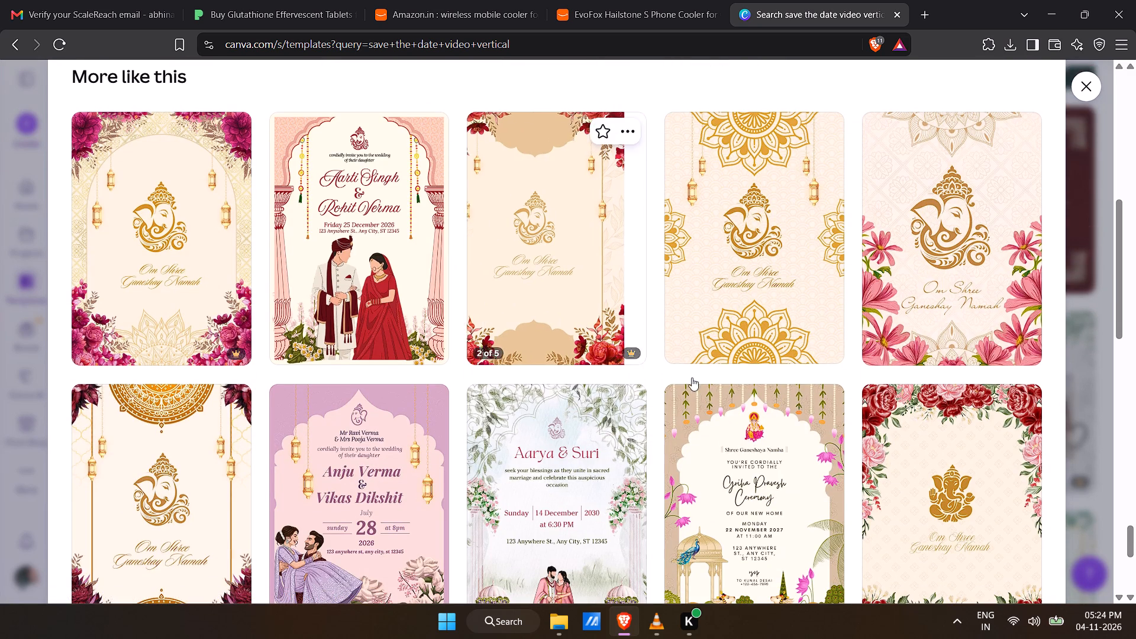
{"action": "scroll", "coordinate": [364, 268], "scroll_direction": "up", "scroll_amount": 1}
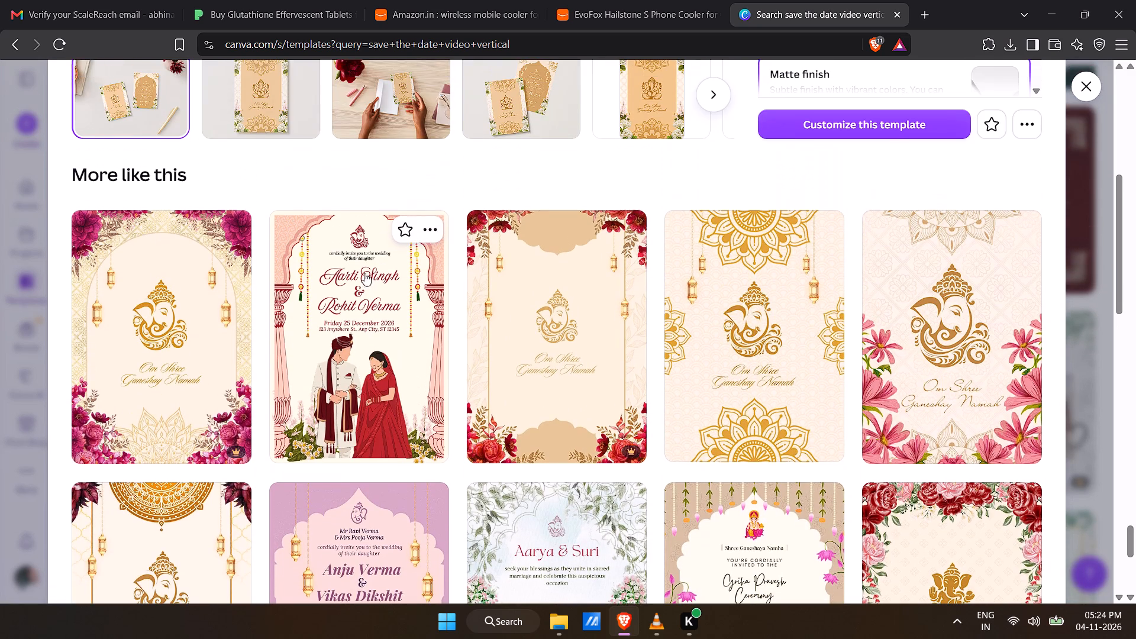
Open the related Red and Pink Traditional Wedding Invitation showing an illustrated bride and groom.
{"action": "left_click", "coordinate": [392, 387]}
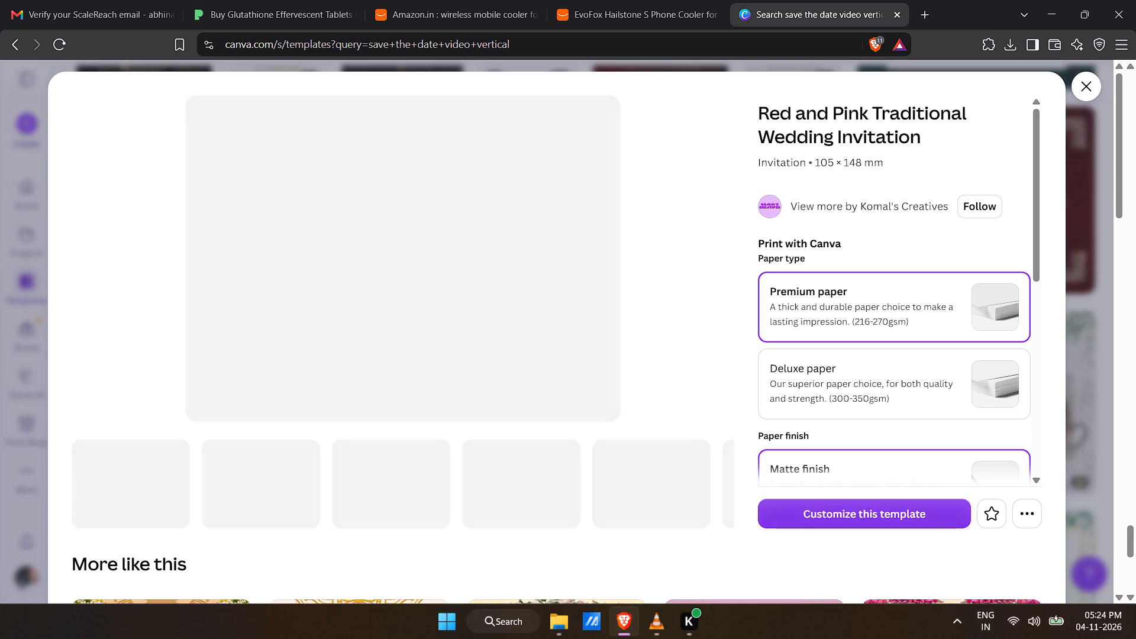
Open the Red and Pink Traditional Wedding Invitation template for customization in the editor.
{"action": "left_click", "coordinate": [790, 521]}
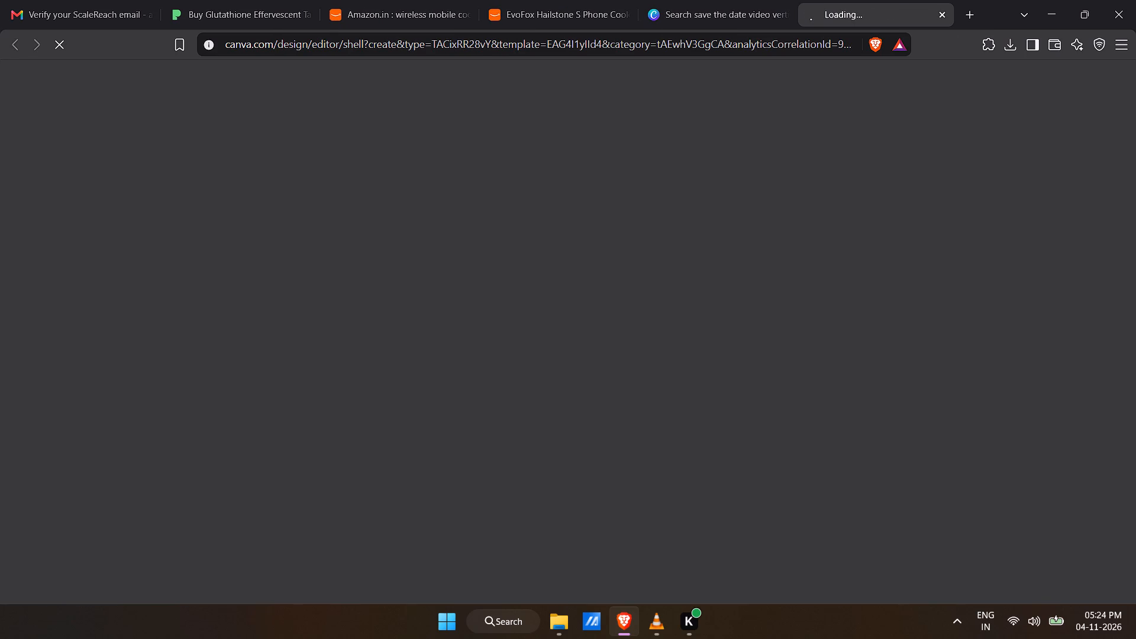
Return to the invitation's template preview and look through its print options and the similar traditional wedding designs.
{"action": "left_click", "coordinate": [710, 0]}
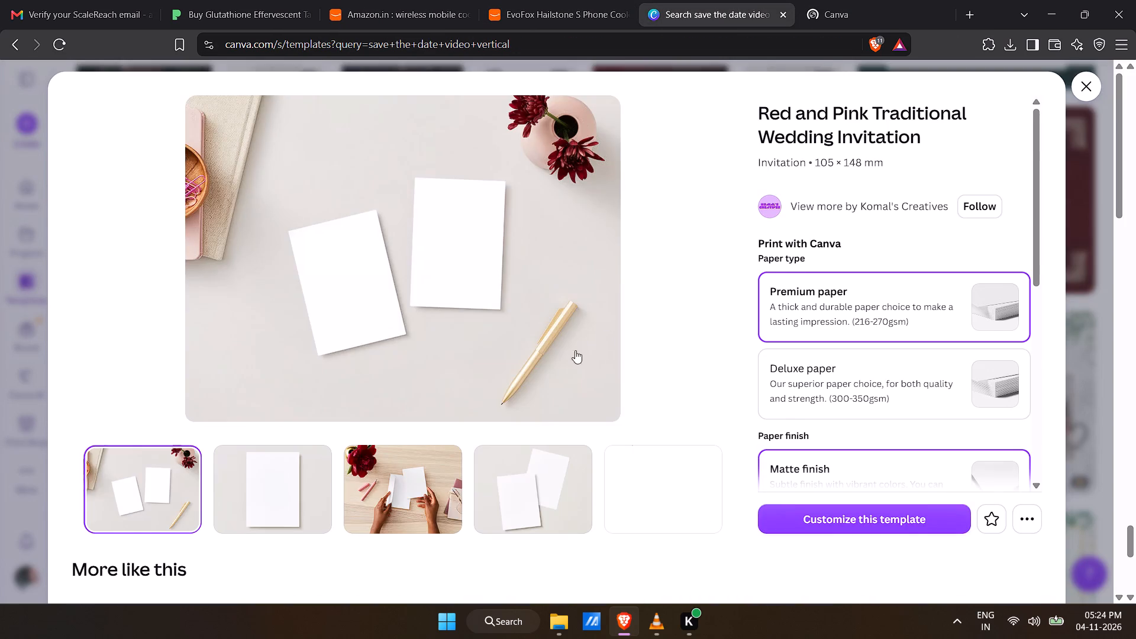
{"action": "scroll", "coordinate": [554, 383], "scroll_direction": "down", "scroll_amount": 4}
{"action": "scroll", "coordinate": [730, 304], "scroll_direction": "up", "scroll_amount": 5}
{"action": "scroll", "coordinate": [839, 259], "scroll_direction": "down", "scroll_amount": 4}
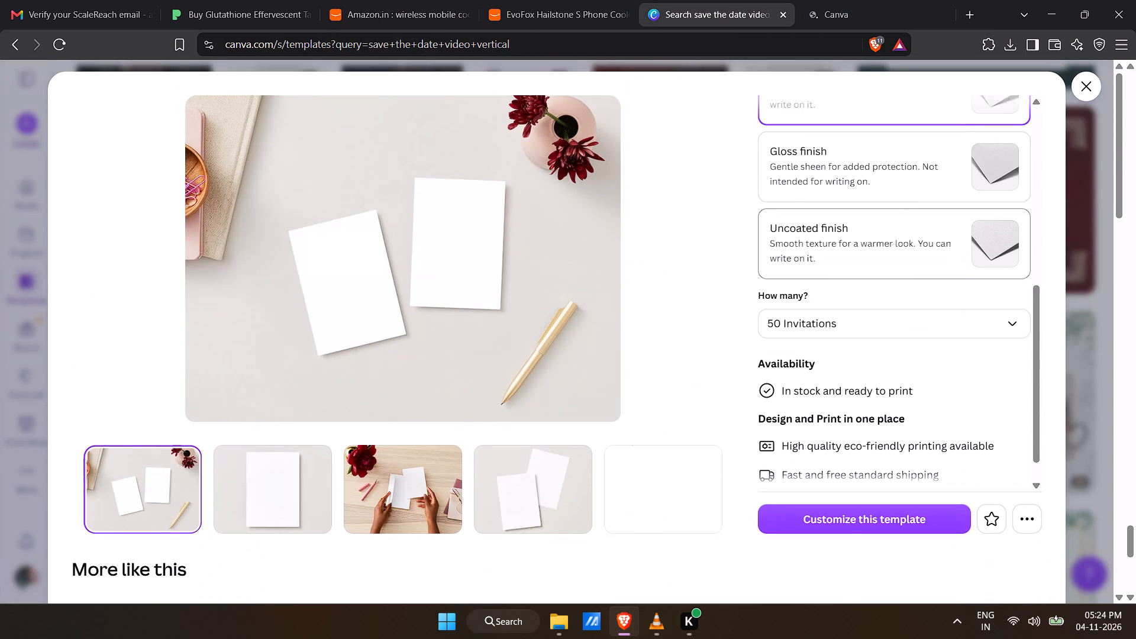
{"action": "scroll", "coordinate": [693, 312], "scroll_direction": "down", "scroll_amount": 5}
{"action": "scroll", "coordinate": [754, 496], "scroll_direction": "down", "scroll_amount": 2}
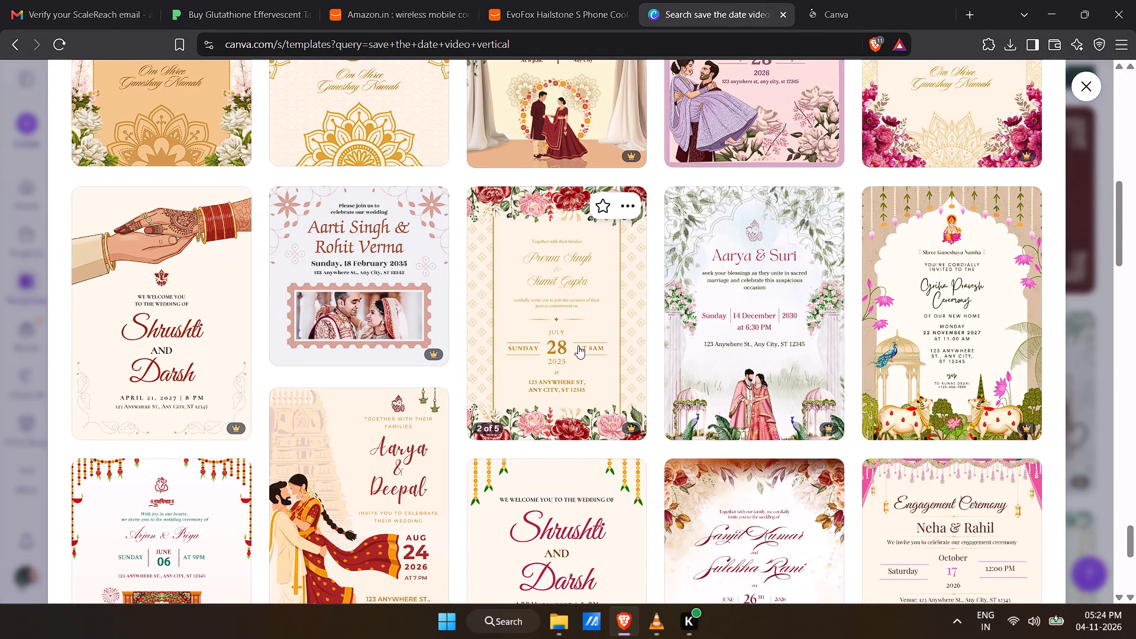
{"action": "left_click", "coordinate": [1021, 638]}
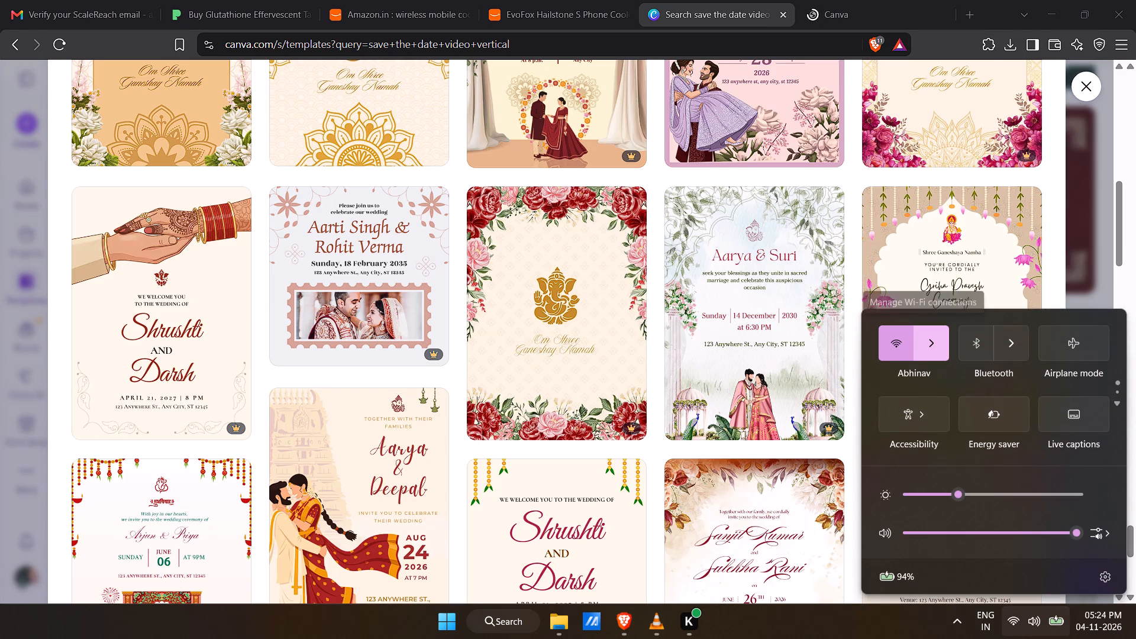
Open the similar invitation with red and pink roses and a gold Ganesha, and close its preview to return to the search results.
{"action": "left_click", "coordinate": [562, 354]}
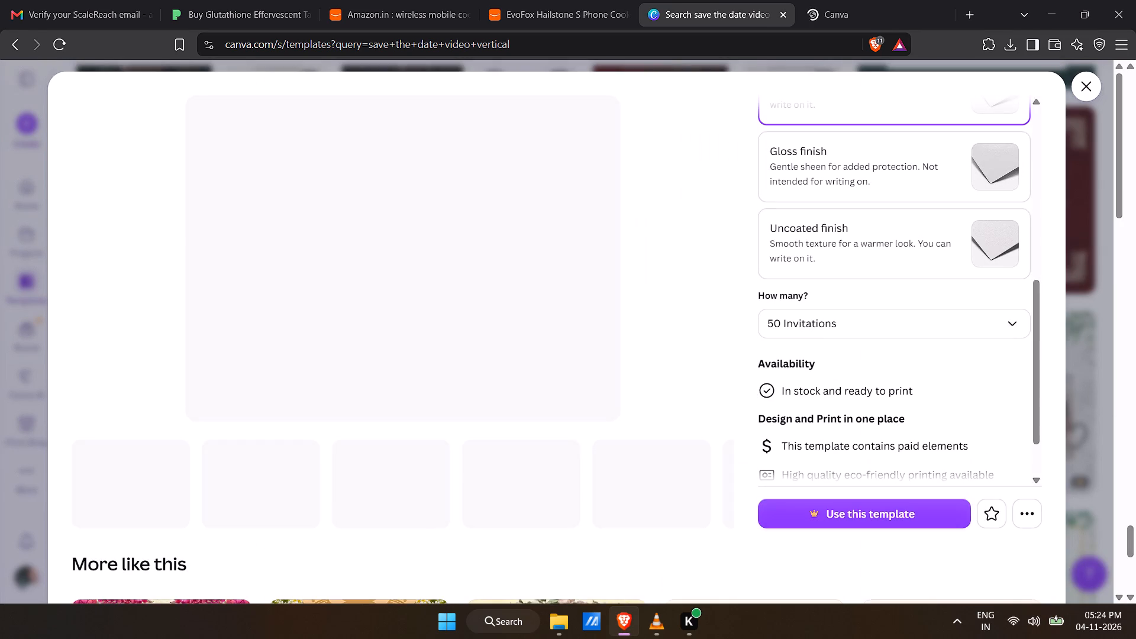
{"action": "left_click_drag", "start_coordinate": [1090, 76], "coordinate": [1090, 83]}
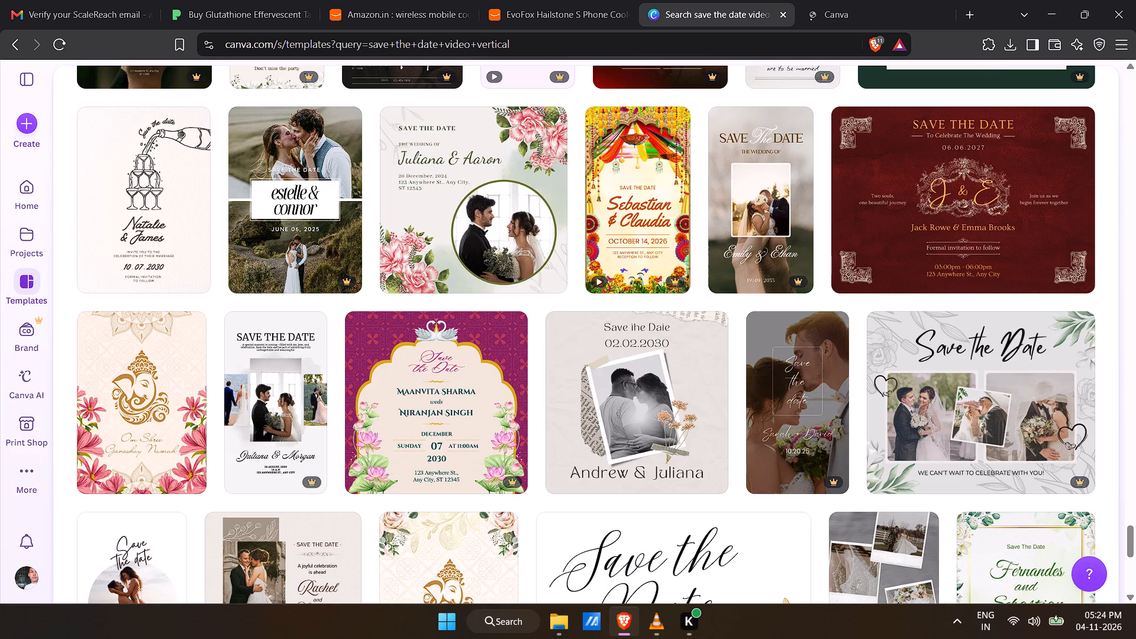
{"action": "scroll", "coordinate": [901, 0], "scroll_direction": "up", "scroll_amount": 1}
Switch to the design editor and look over the Red and Pink Traditional Wedding Invitation with the bride and groom.
{"action": "left_click", "coordinate": [901, 2]}
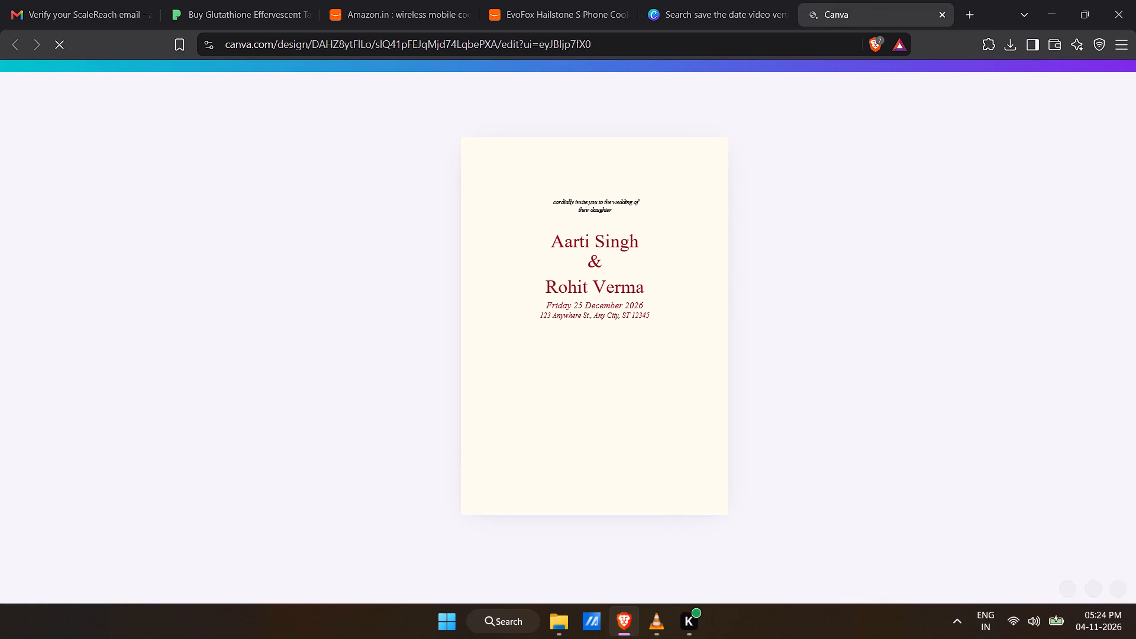
{"action": "scroll", "coordinate": [512, 325], "scroll_direction": "down", "scroll_amount": 4}
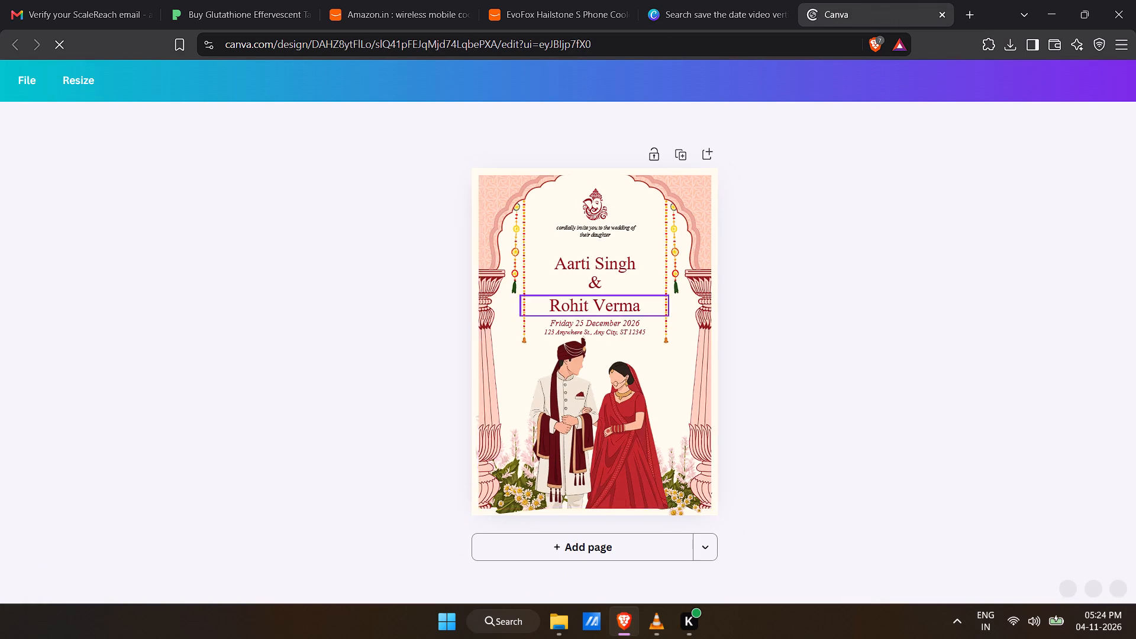
{"action": "scroll", "coordinate": [600, 362], "scroll_direction": "down", "scroll_amount": 1}
{"action": "scroll", "coordinate": [596, 382], "scroll_direction": "up", "scroll_amount": 3}
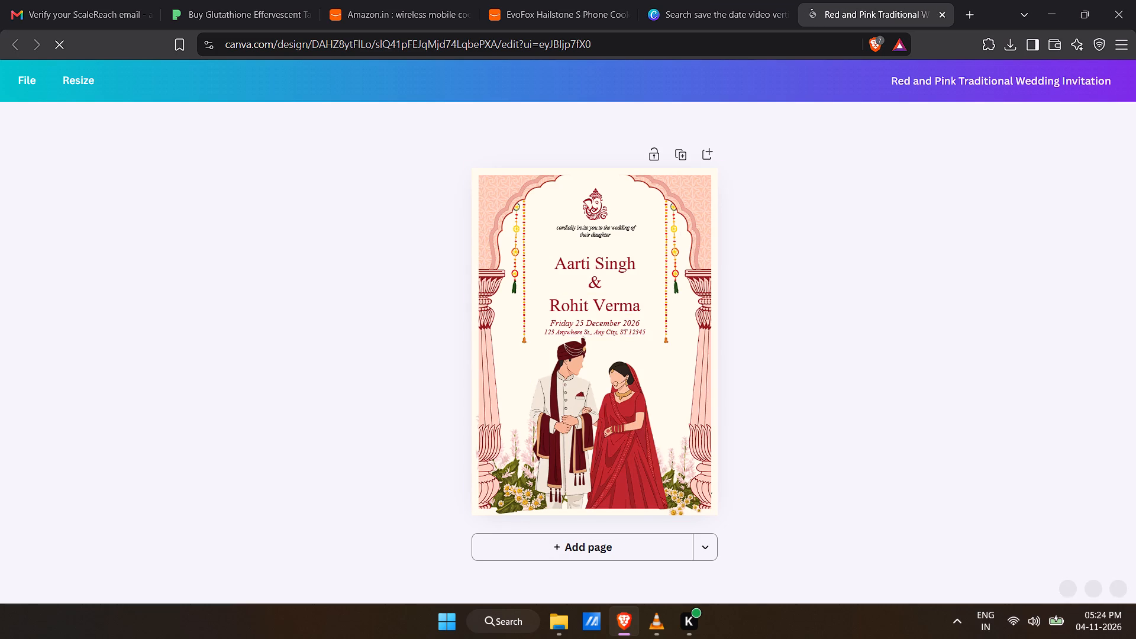
Return to the save-the-date template results and look further through the designs.
{"action": "left_click", "coordinate": [702, 0]}
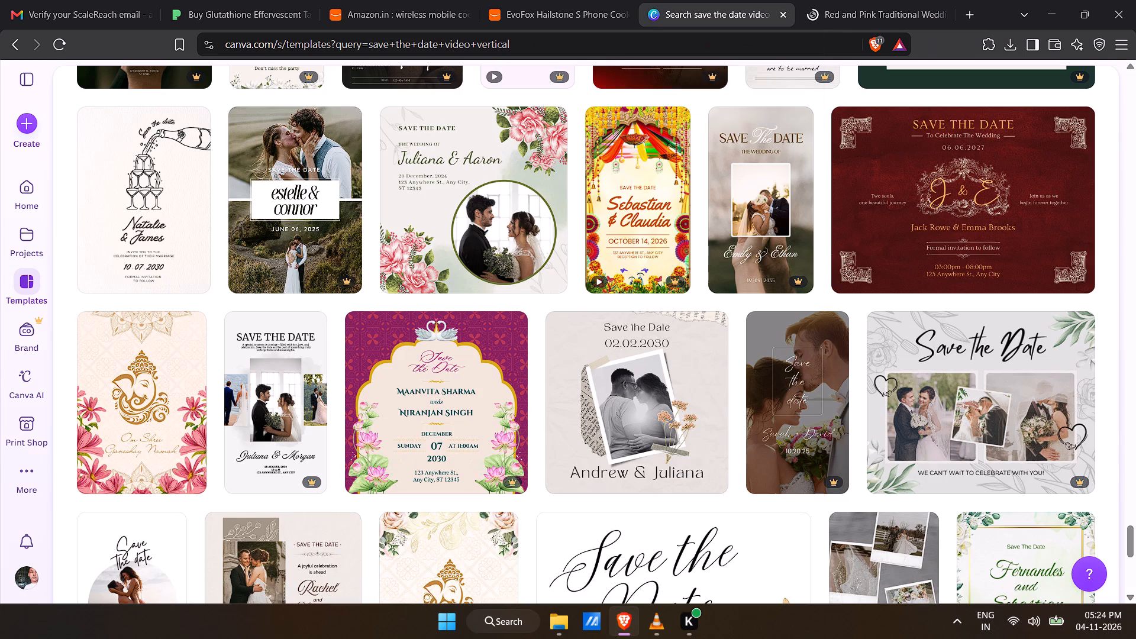
{"action": "scroll", "coordinate": [550, 370], "scroll_direction": "down", "scroll_amount": 3}
{"action": "scroll", "coordinate": [793, 149], "scroll_direction": "up", "scroll_amount": 2}
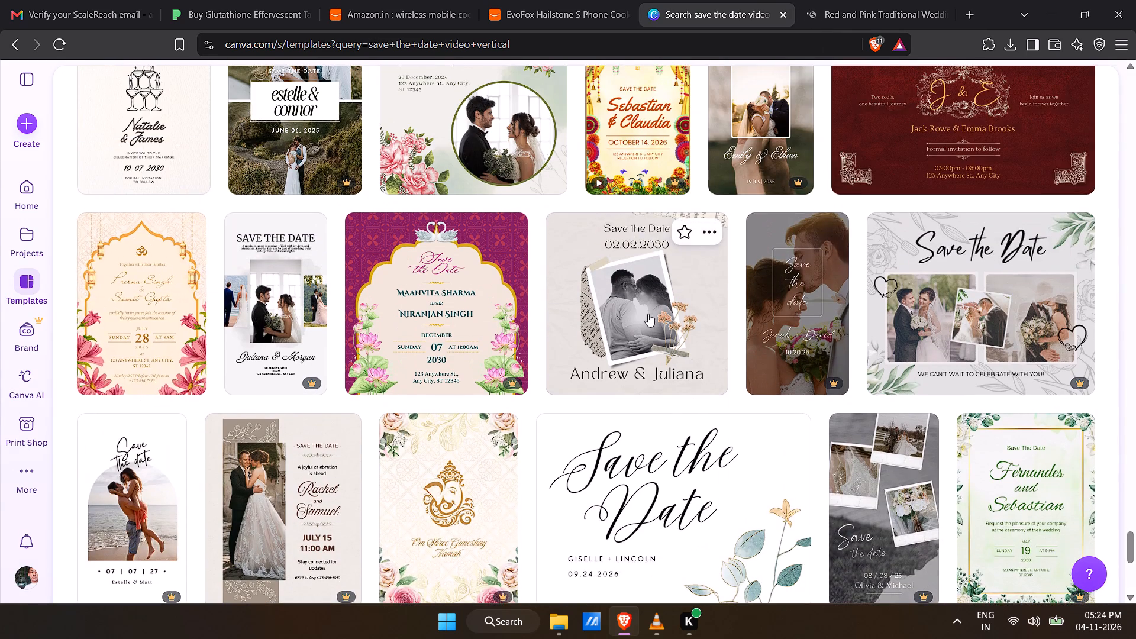
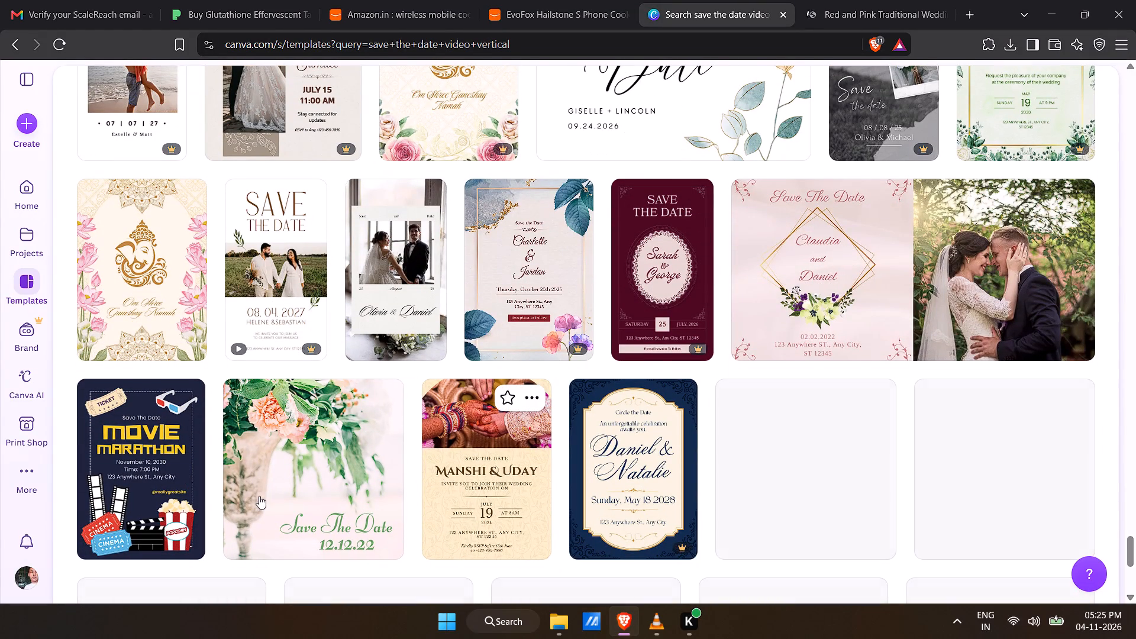
Open the Beige Pink and Brown Wedding and Save The Date Invitation with lotuses and a gold Ganesha for customization.
{"action": "scroll", "coordinate": [259, 495], "scroll_direction": "up", "scroll_amount": 2}
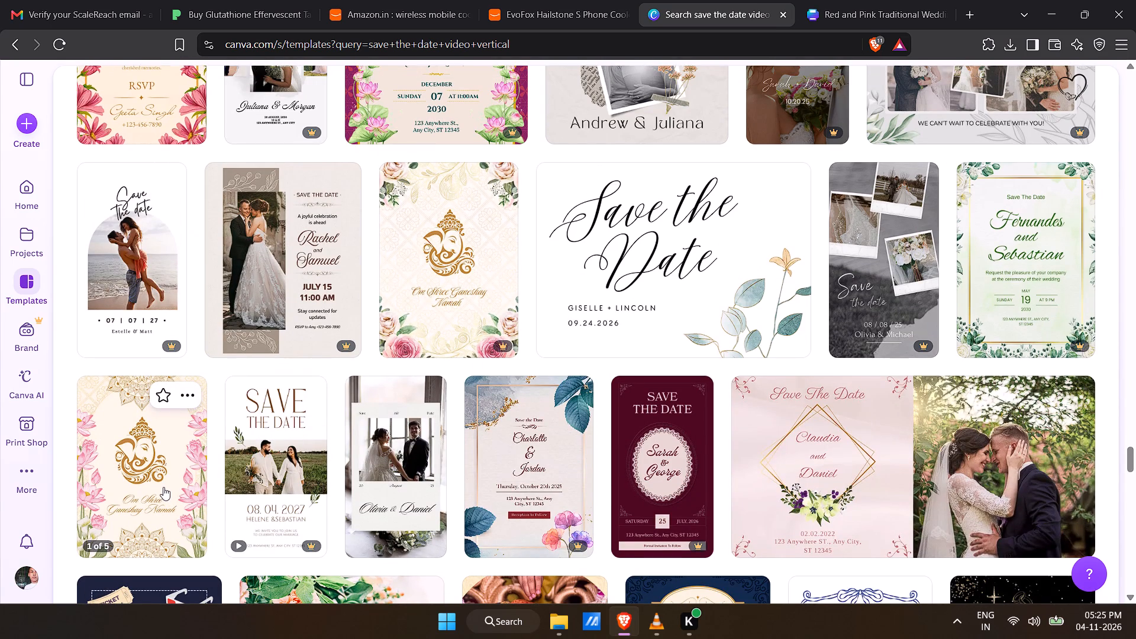
{"action": "left_click", "coordinate": [163, 487]}
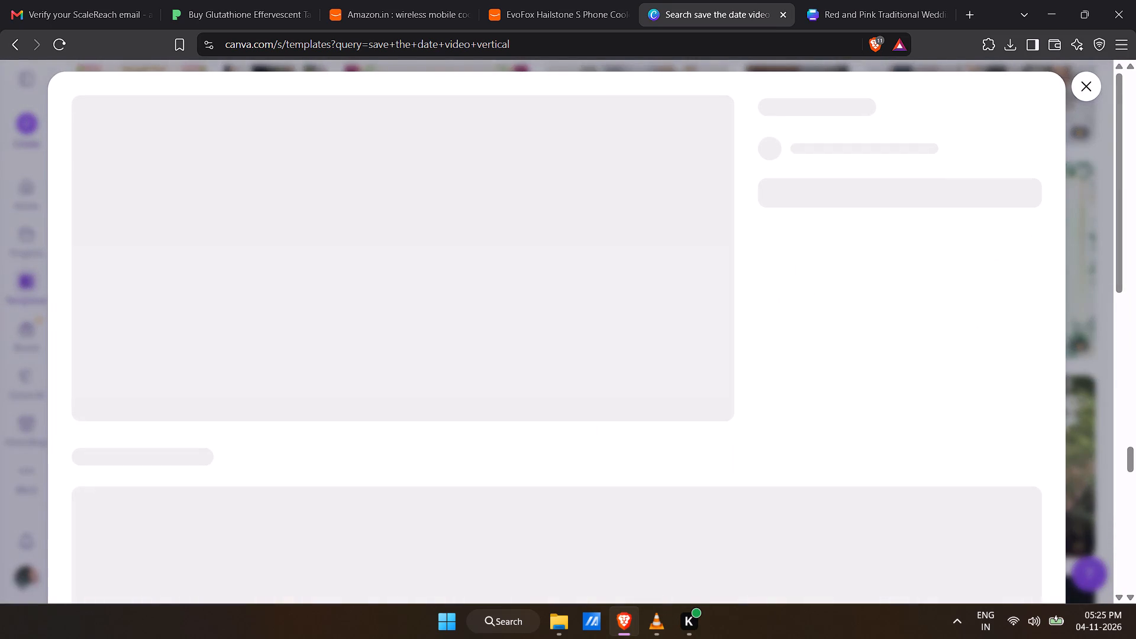
{"action": "scroll", "coordinate": [543, 438], "scroll_direction": "down", "scroll_amount": 2}
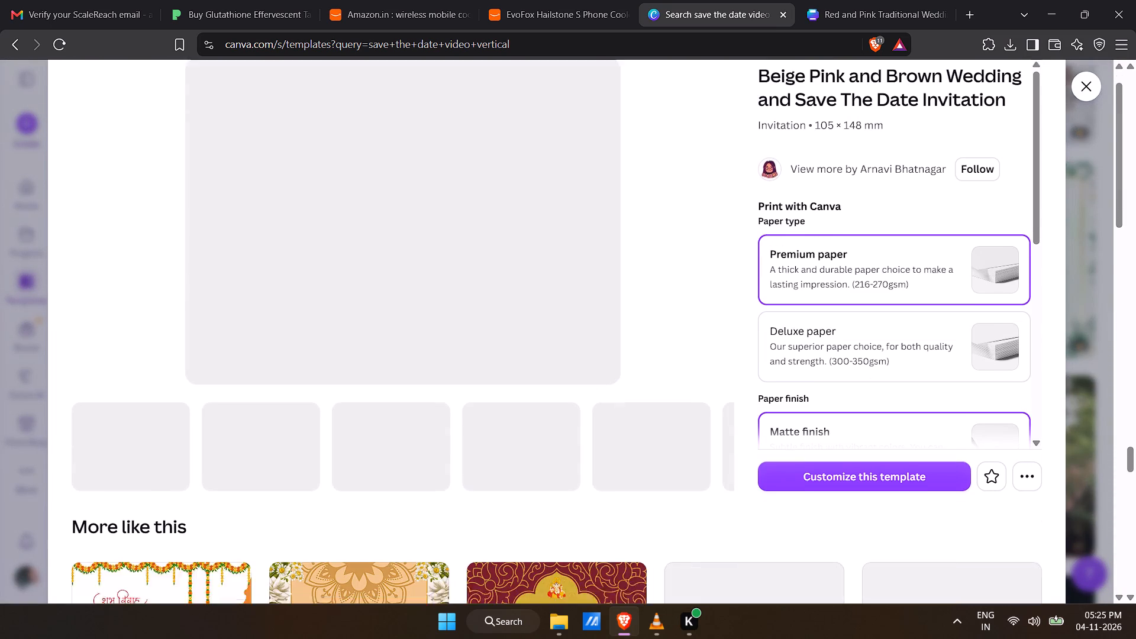
{"action": "scroll", "coordinate": [667, 360], "scroll_direction": "up", "scroll_amount": 2}
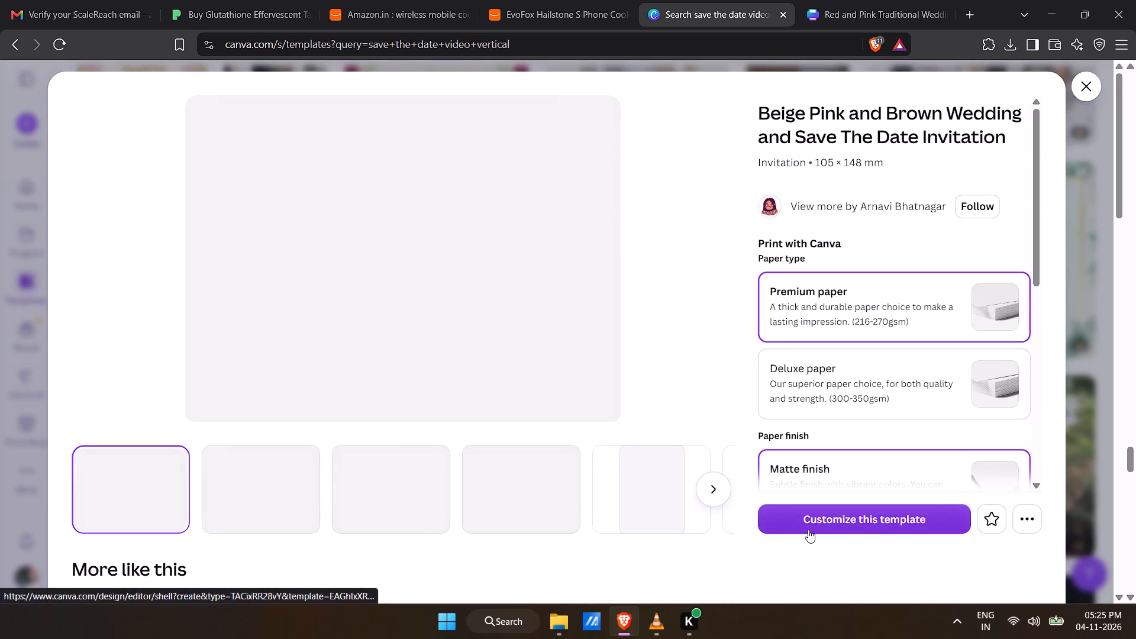
{"action": "left_click", "coordinate": [808, 530]}
{"action": "left_click", "coordinate": [873, 2]}
{"action": "left_click", "coordinate": [737, 0]}
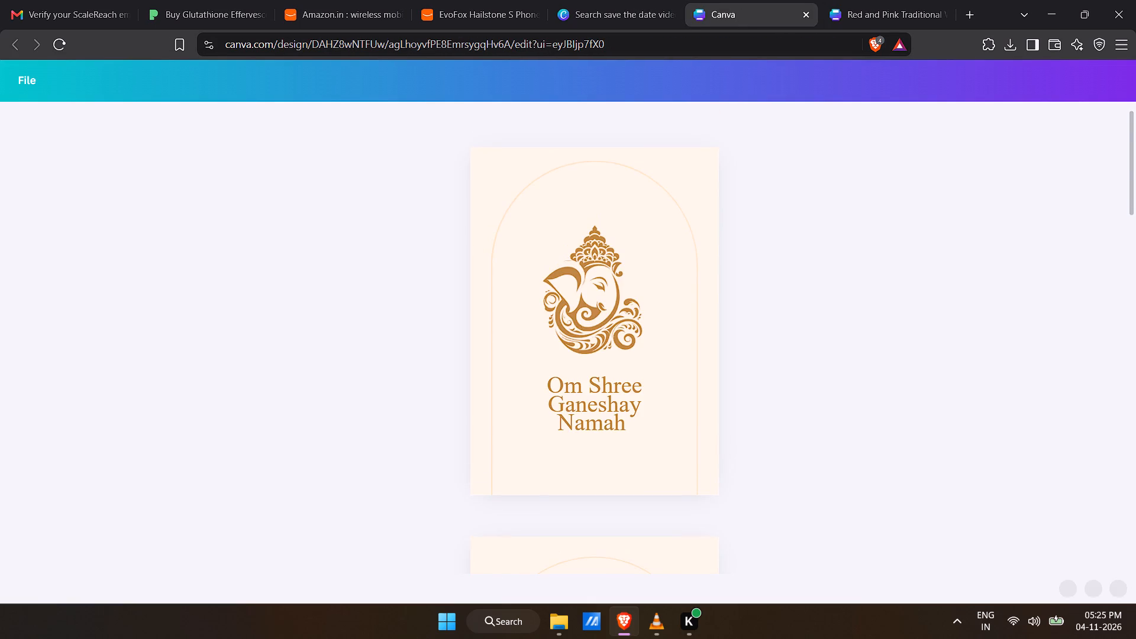
Replace the first person's name on page 2 of the invitation with "Bhupendra".
{"action": "scroll", "coordinate": [607, 399], "scroll_direction": "down", "scroll_amount": 4}
{"action": "scroll", "coordinate": [657, 264], "scroll_direction": "up", "scroll_amount": 1}
{"action": "scroll", "coordinate": [555, 250], "scroll_direction": "up", "scroll_amount": 1}
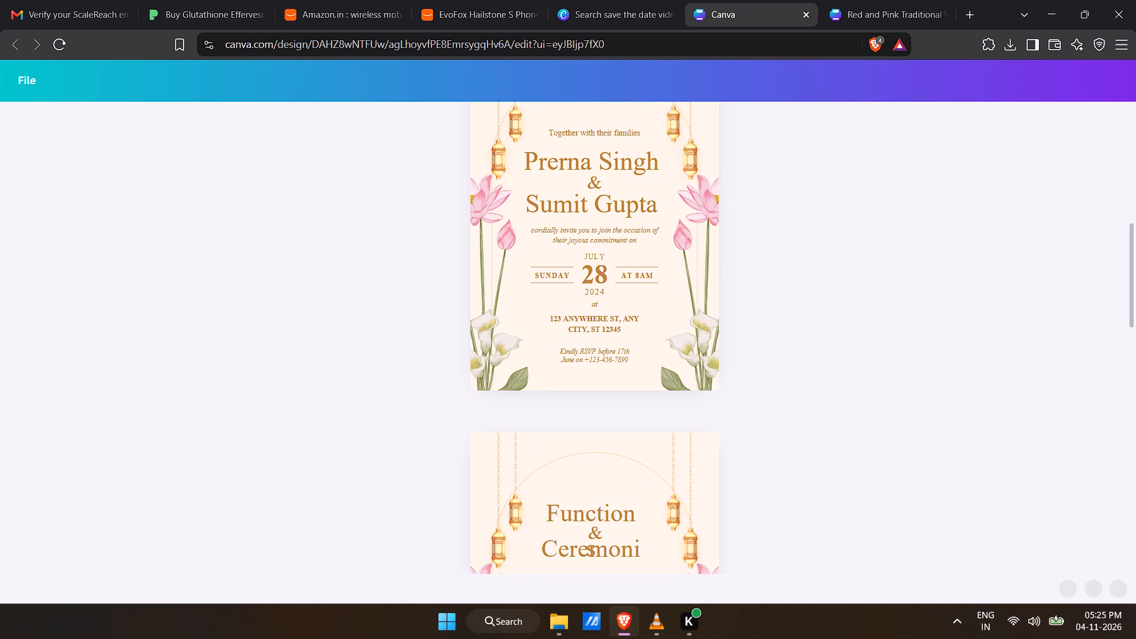
{"action": "scroll", "coordinate": [644, 208], "scroll_direction": "up", "scroll_amount": 2}
{"action": "scroll", "coordinate": [623, 300], "scroll_direction": "up", "scroll_amount": 4}
{"action": "scroll", "coordinate": [607, 312], "scroll_direction": "down", "scroll_amount": 3}
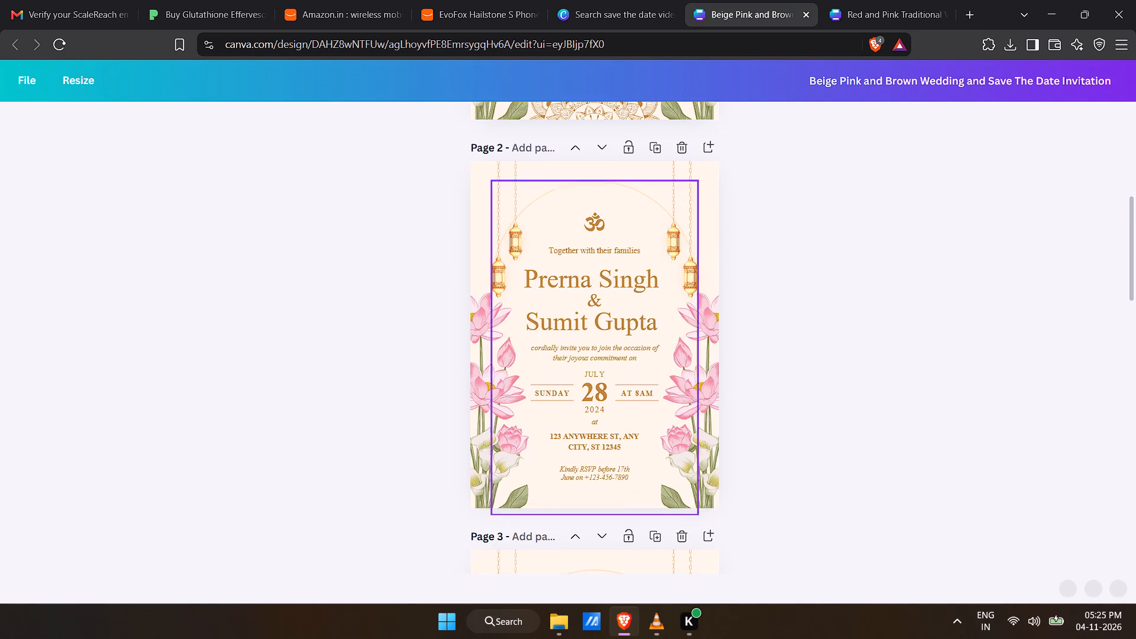
{"action": "double_click", "coordinate": [556, 284]}
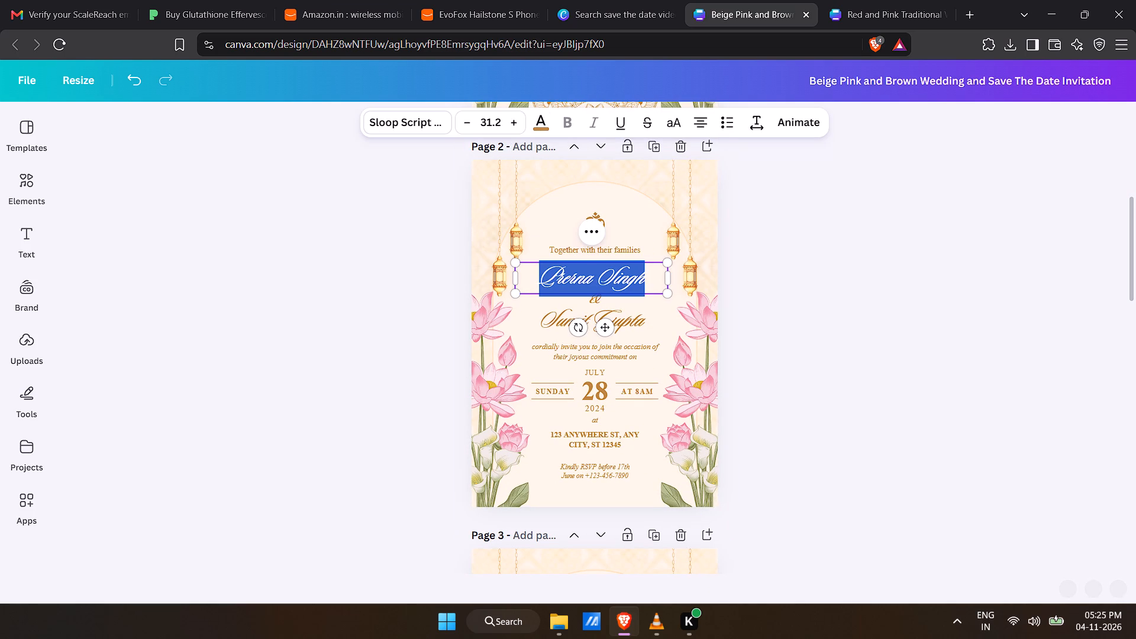
{"action": "key", "text": "BackSpace"}
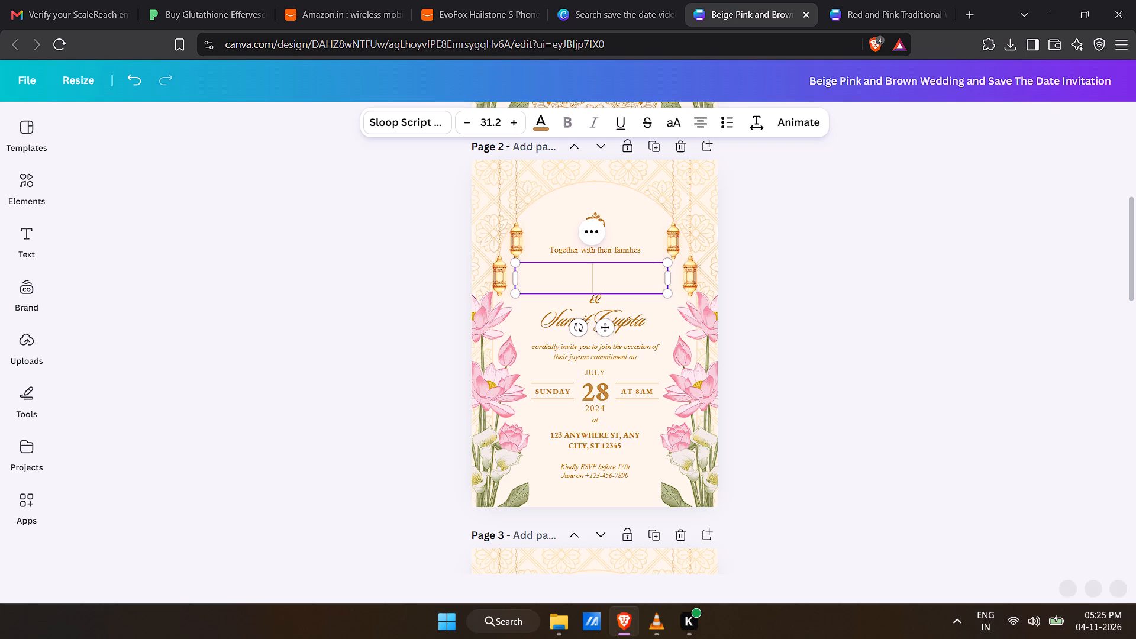
{"action": "type", "text": "Bhu"}
{"action": "key", "text": "p"}
{"action": "type", "text": "endra"}
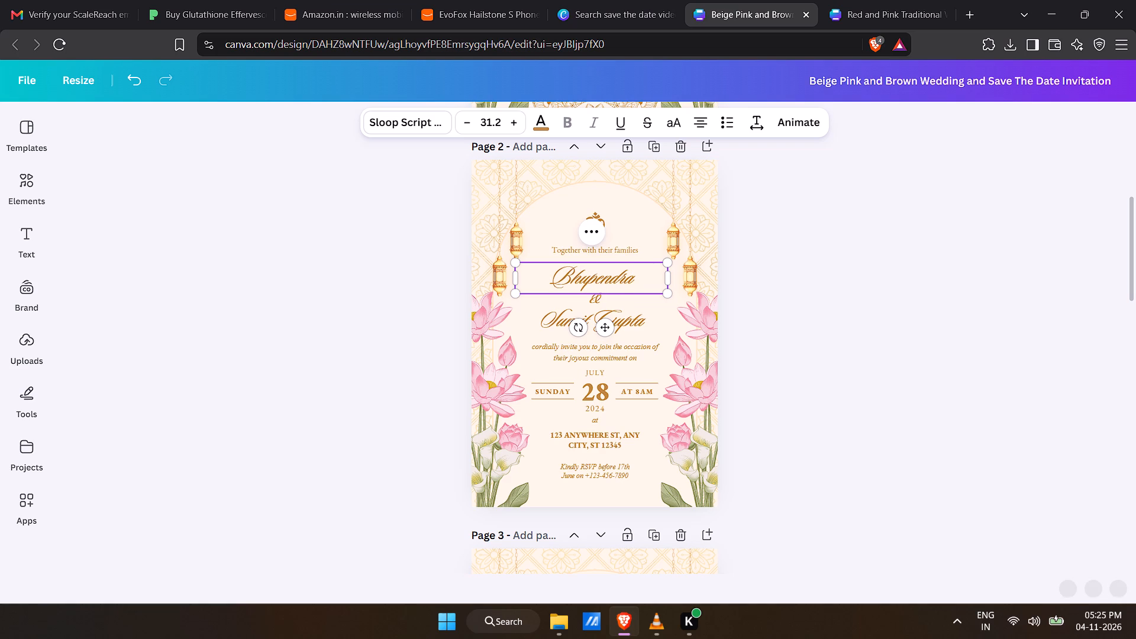
Replace the second person's name, below the ampersand on page 2, with "Pinky".
{"action": "left_click", "coordinate": [627, 310]}
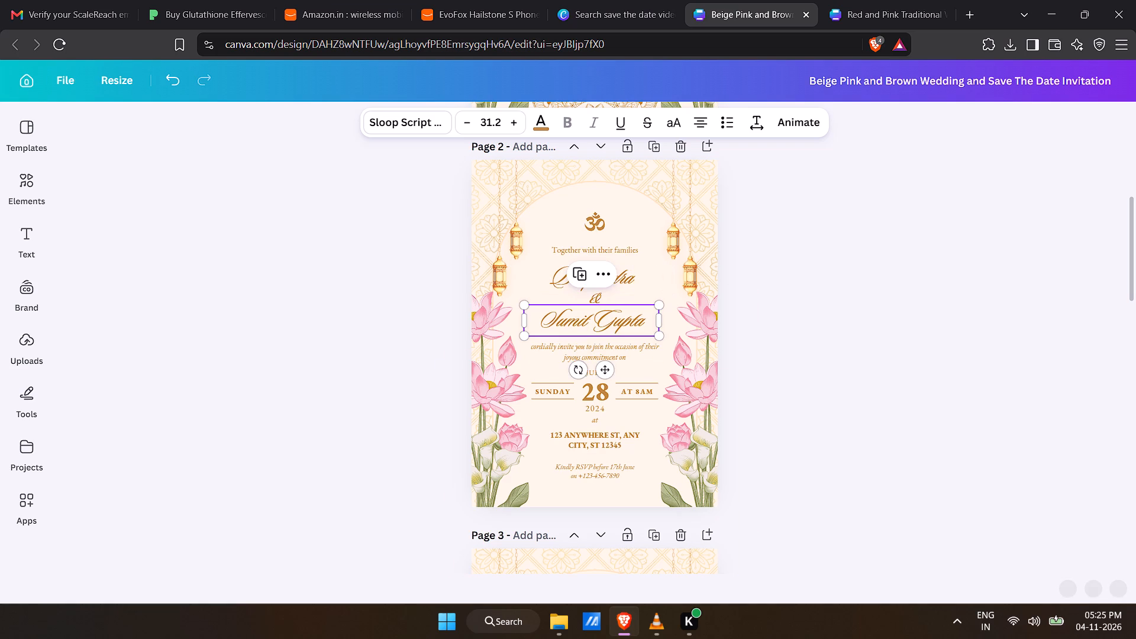
{"action": "double_click", "coordinate": [619, 330]}
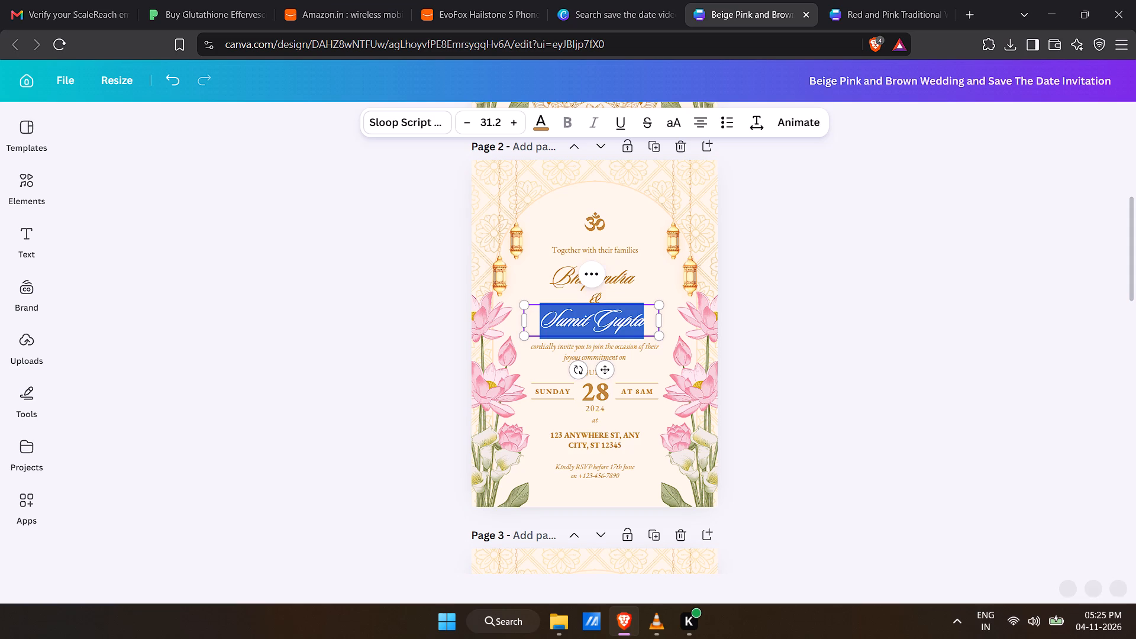
{"action": "key", "text": "shift+p"}
{"action": "type", "text": "injk"}
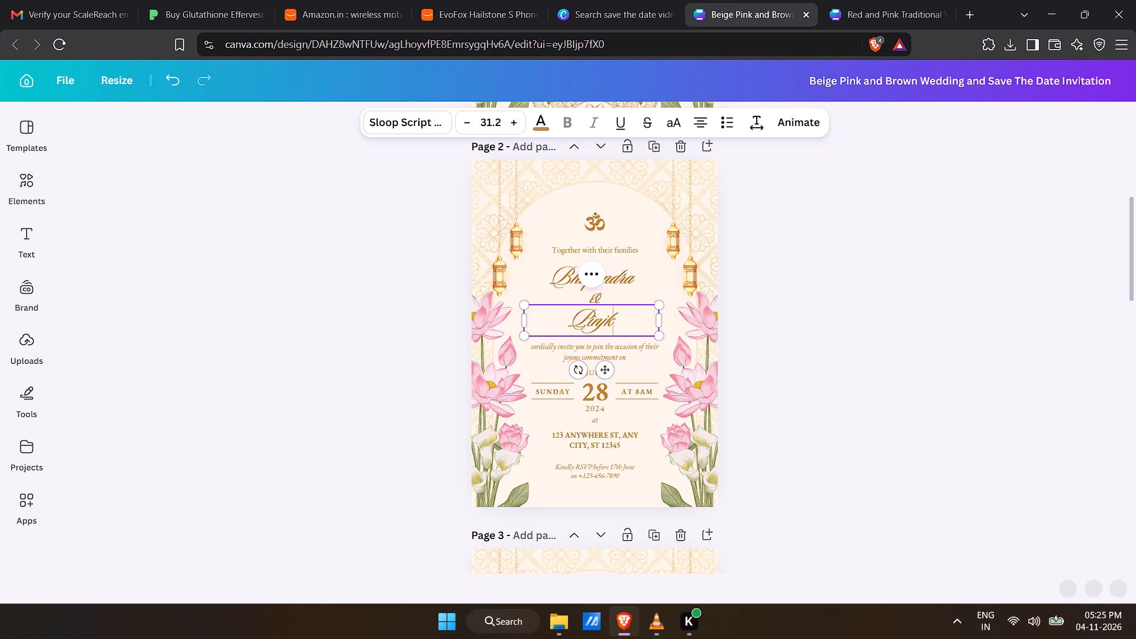
{"action": "key", "text": "BackSpace"}
{"action": "key", "text": "BackSpace"}
{"action": "key", "text": "BackSpace"}
{"action": "key", "text": "BackSpace"}
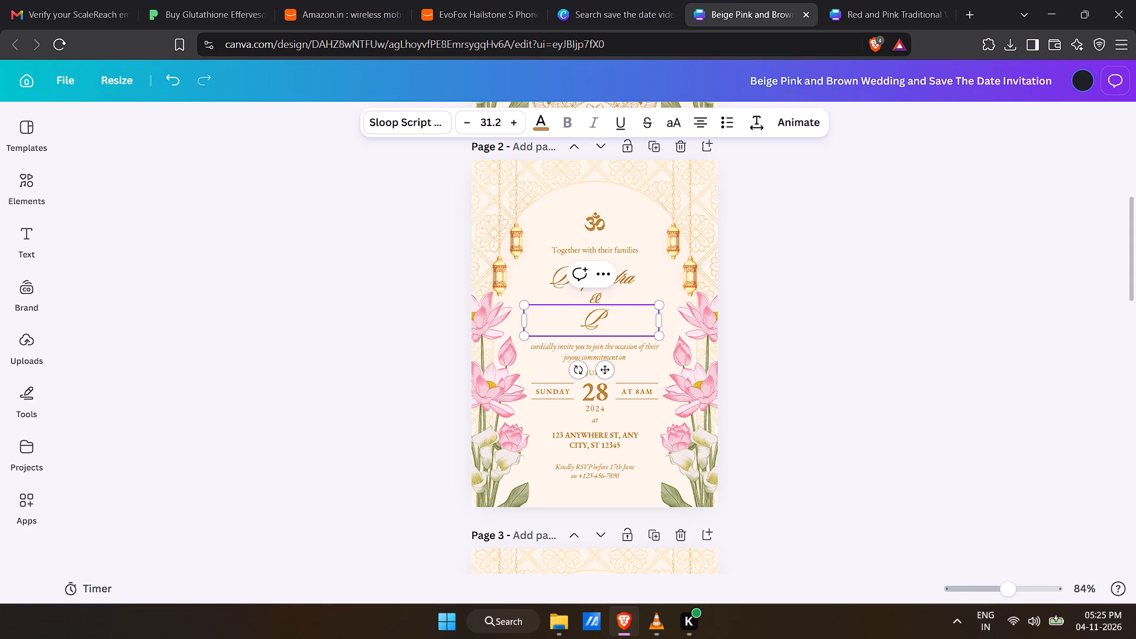
{"action": "key", "text": "i"}
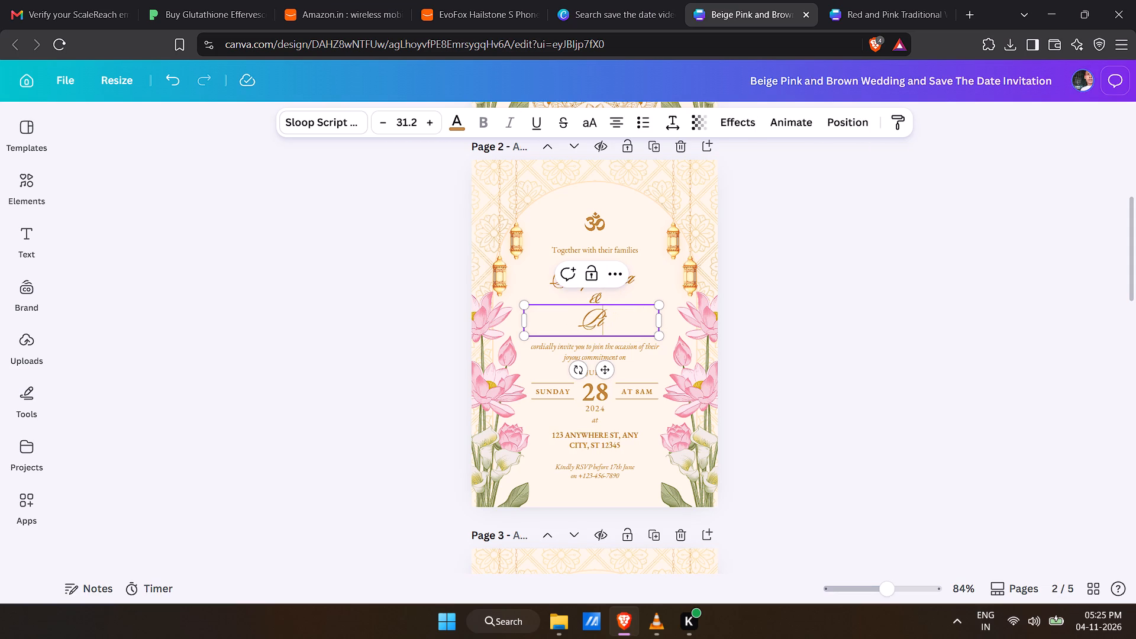
{"action": "key", "text": "n"}
{"action": "key", "text": "k"}
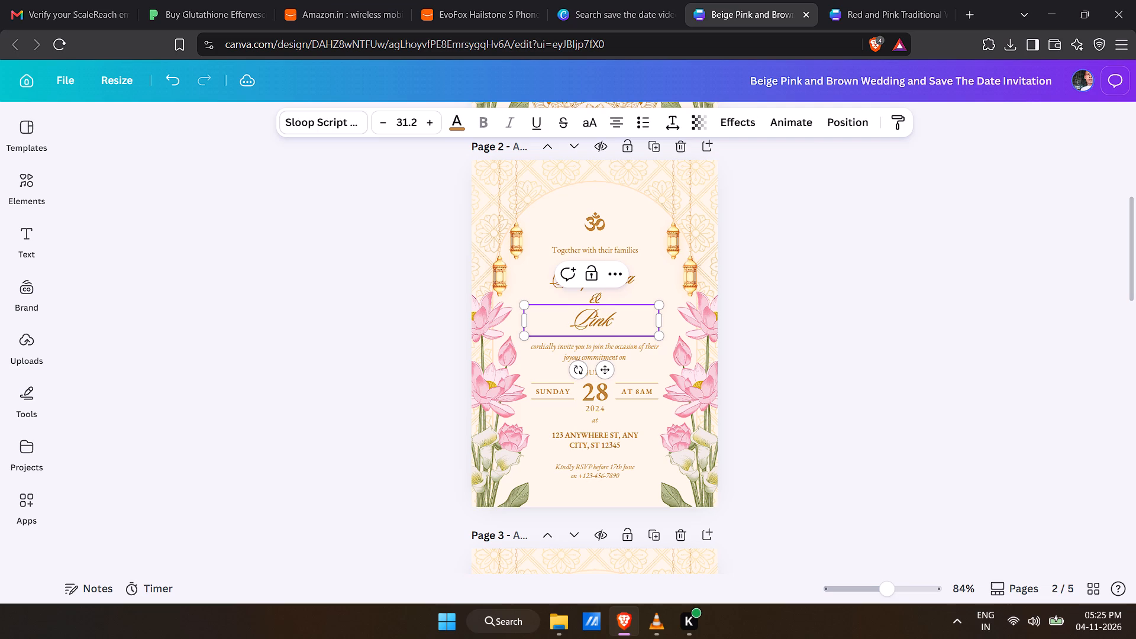
{"action": "key", "text": "y"}
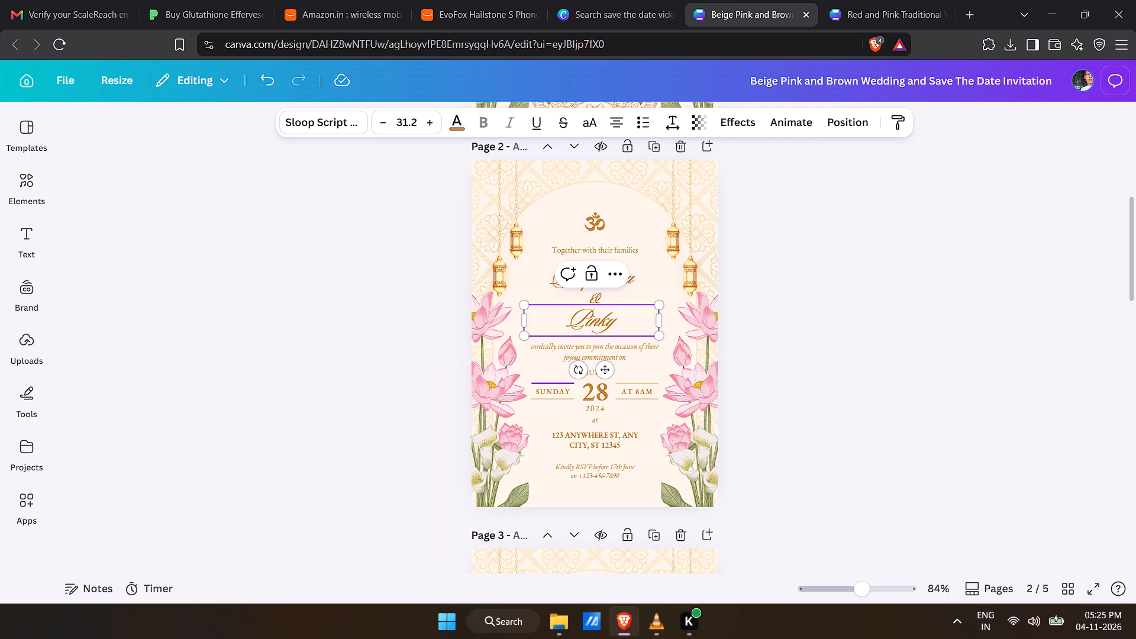
Change the wedding date on page 2 to day 29 and year 2026.
{"action": "left_click", "coordinate": [609, 395]}
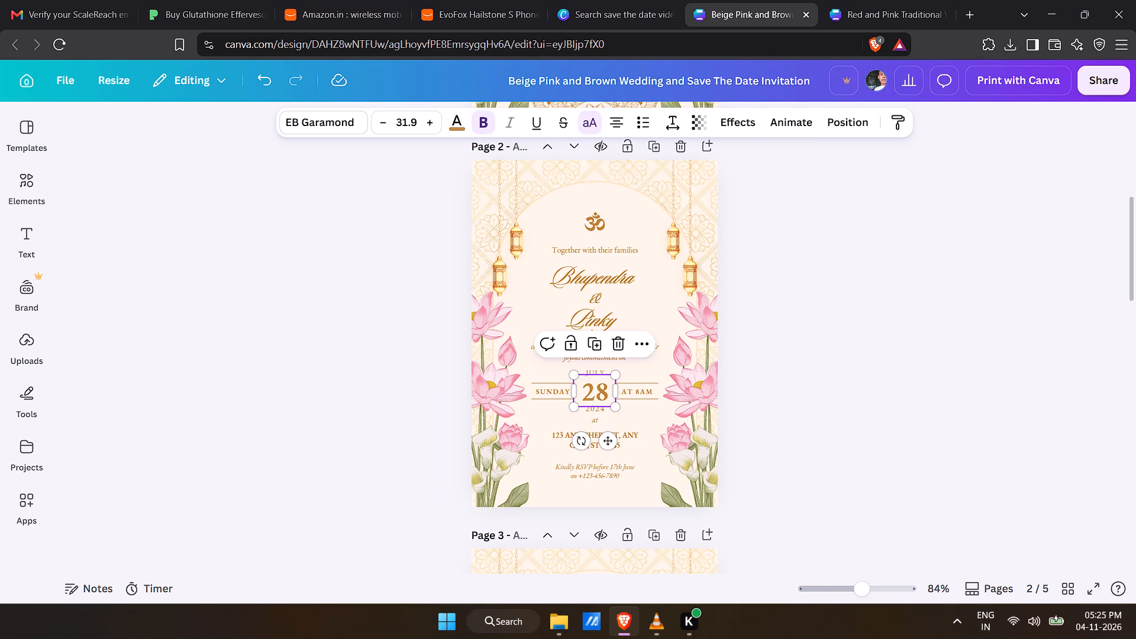
{"action": "double_click", "coordinate": [600, 384]}
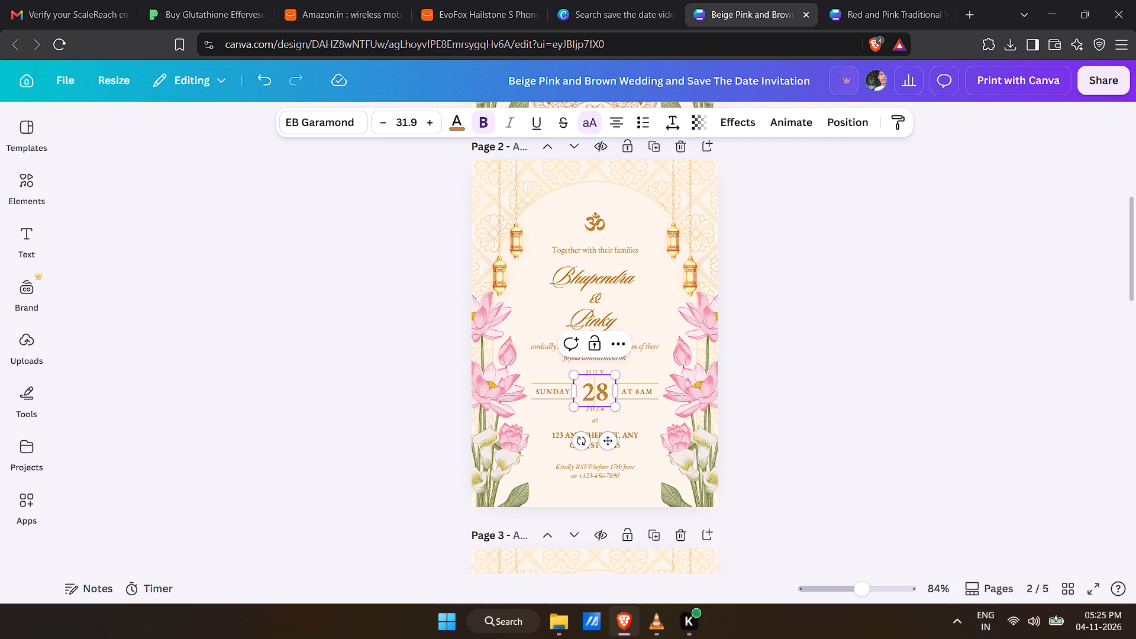
{"action": "left_click", "coordinate": [617, 390]}
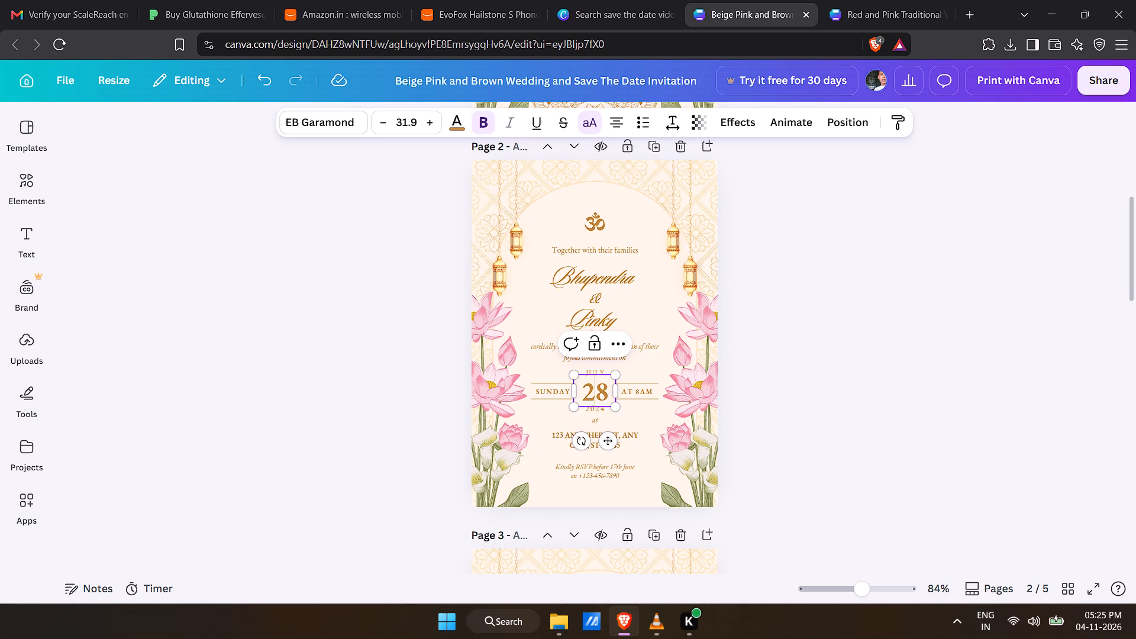
{"action": "double_click", "coordinate": [590, 398]}
{"action": "key", "text": "BackSpace"}
{"action": "type", "text": "29"}
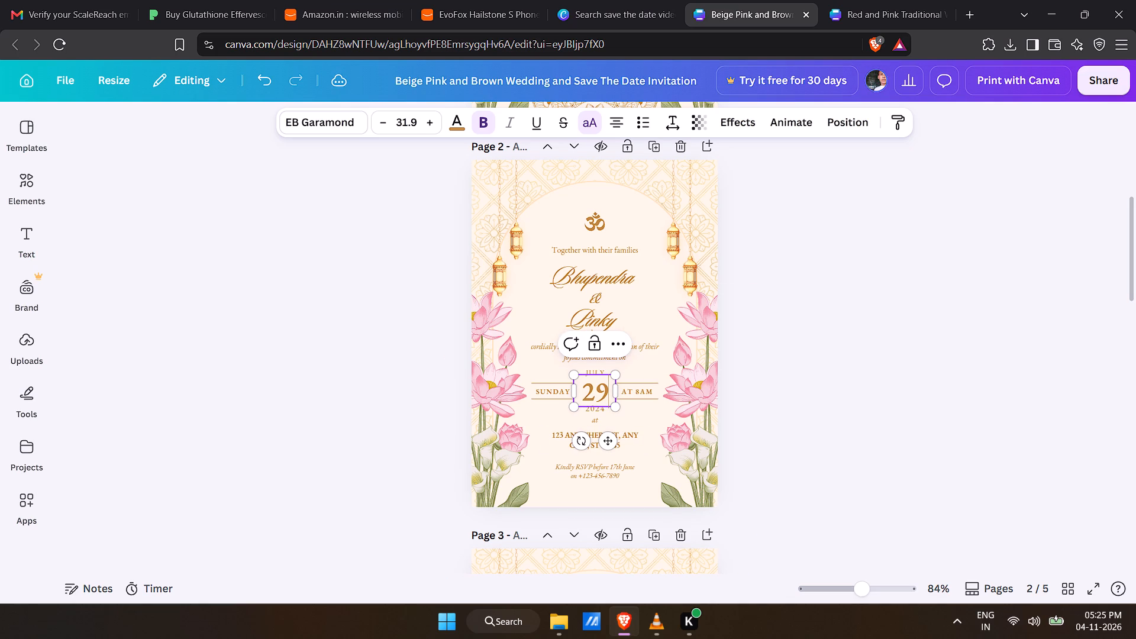
{"action": "left_click", "coordinate": [641, 418]}
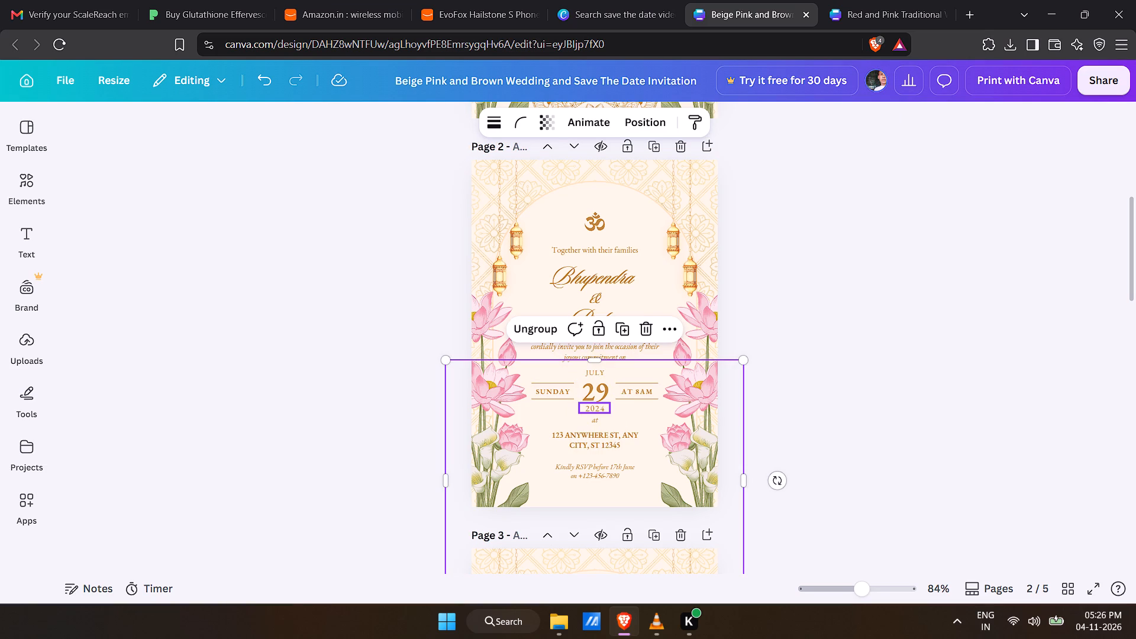
{"action": "double_click", "coordinate": [596, 412]}
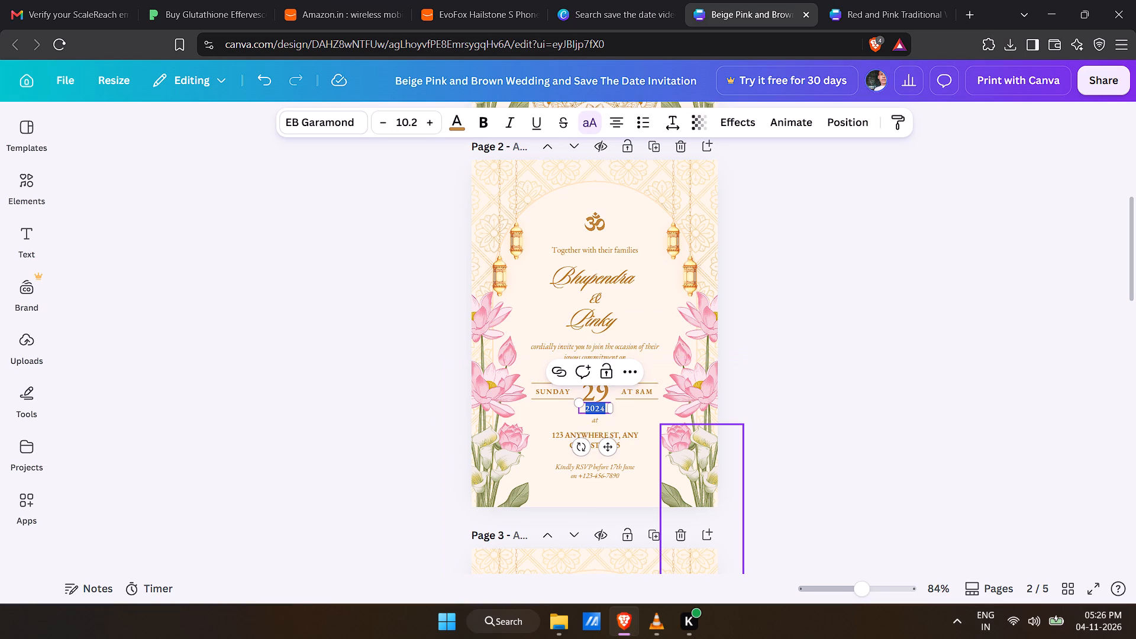
{"action": "type", "text": "2026"}
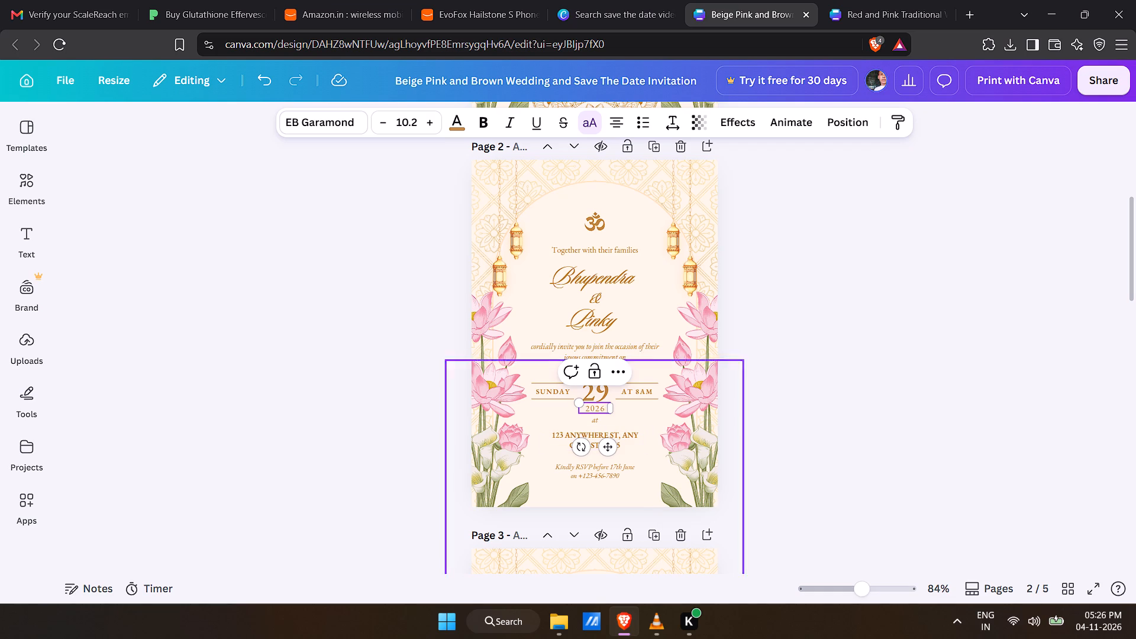
Replace the placeholder address below the date on page 2 with the wedding venue's locality and town on two lines.
{"action": "left_click", "coordinate": [631, 440]}
{"action": "double_click", "coordinate": [593, 435]}
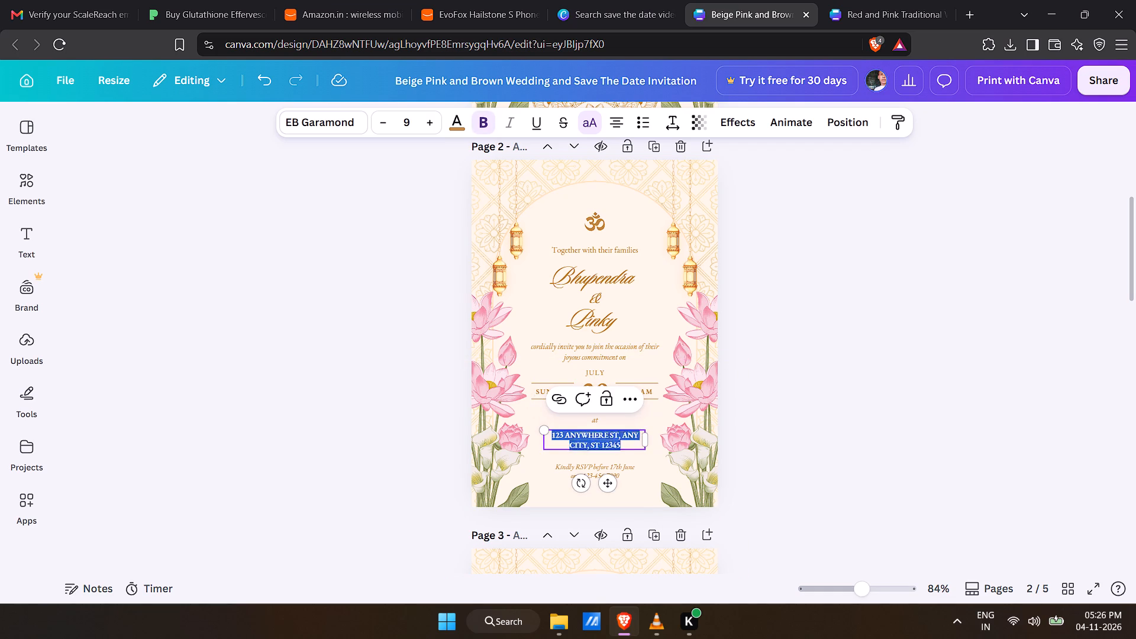
{"action": "double_click", "coordinate": [609, 444]}
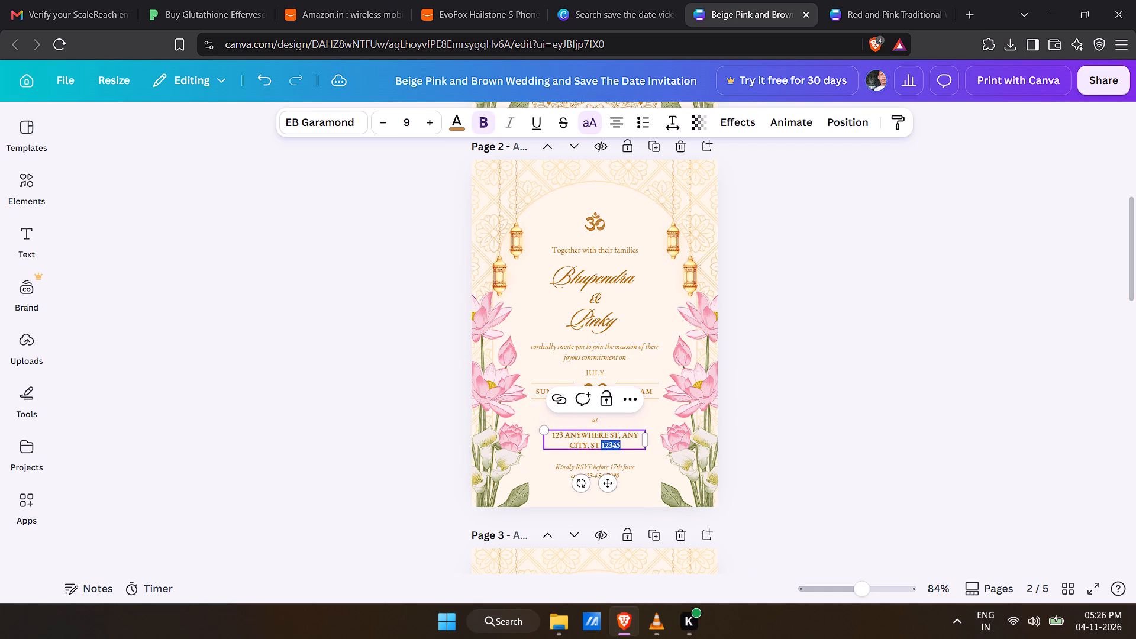
{"action": "left_click", "coordinate": [624, 443]}
{"action": "left_click_drag", "start_coordinate": [624, 443], "coordinate": [540, 426]}
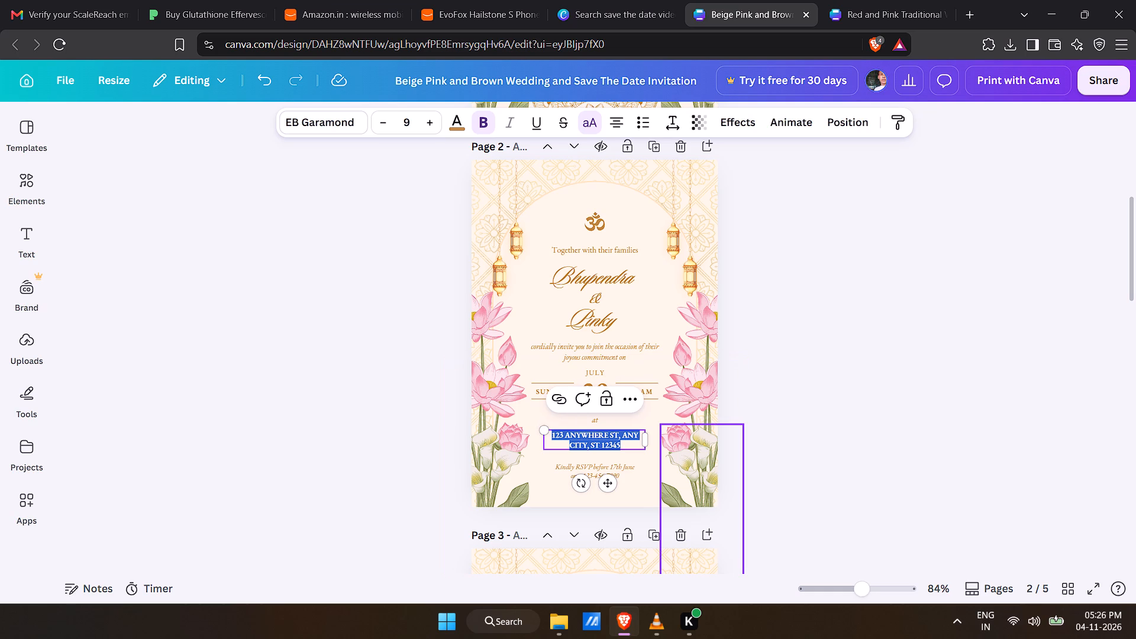
{"action": "key", "text": "BackSpace"}
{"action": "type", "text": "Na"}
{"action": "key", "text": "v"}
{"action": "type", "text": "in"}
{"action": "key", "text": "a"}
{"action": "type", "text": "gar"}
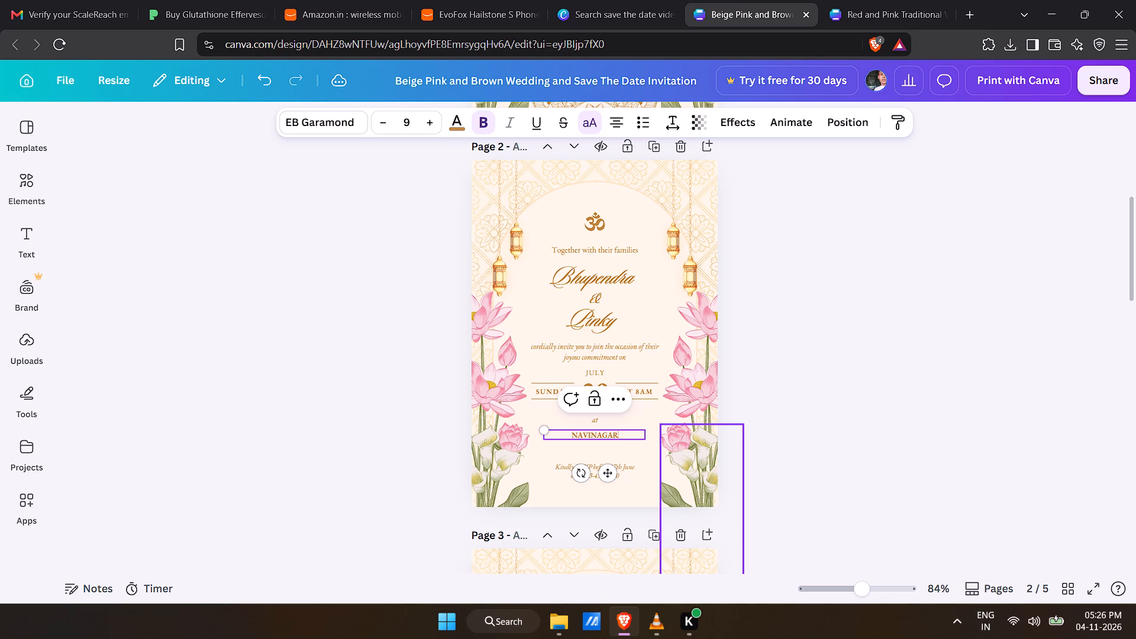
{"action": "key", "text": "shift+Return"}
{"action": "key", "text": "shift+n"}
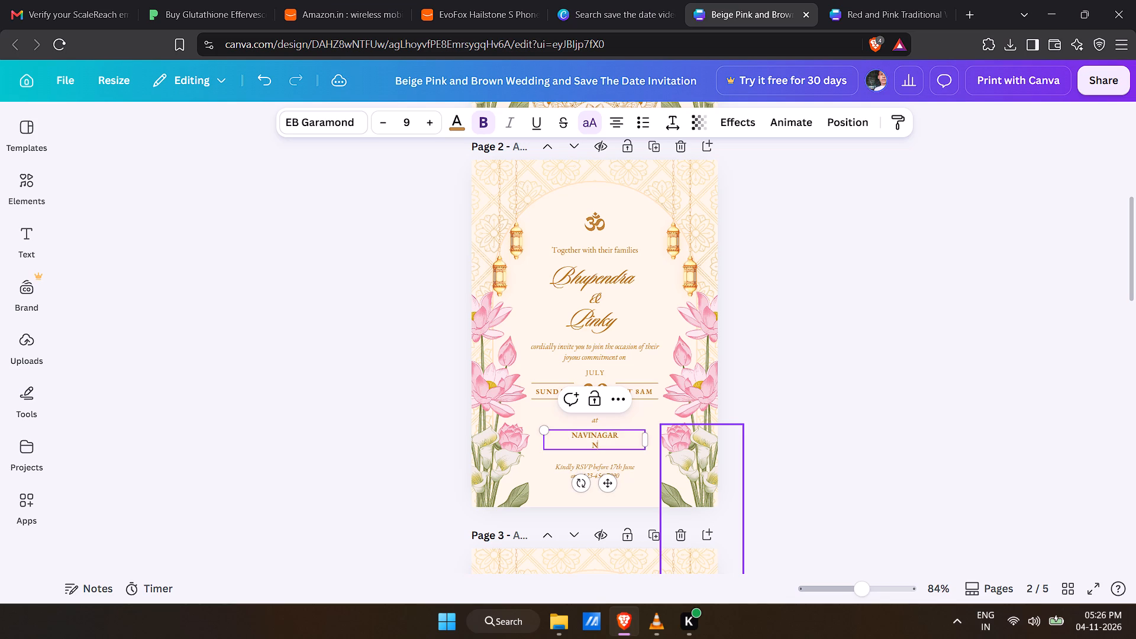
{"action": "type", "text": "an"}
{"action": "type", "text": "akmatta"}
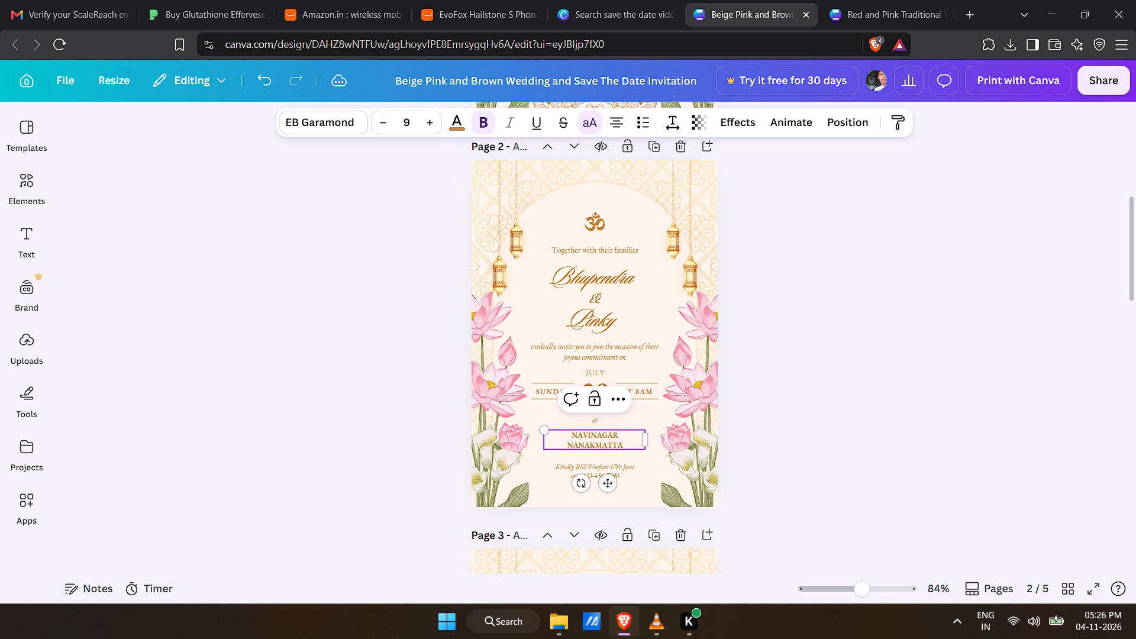
Delete the RSVP text below the venue on page 2.
{"action": "left_click", "coordinate": [561, 470]}
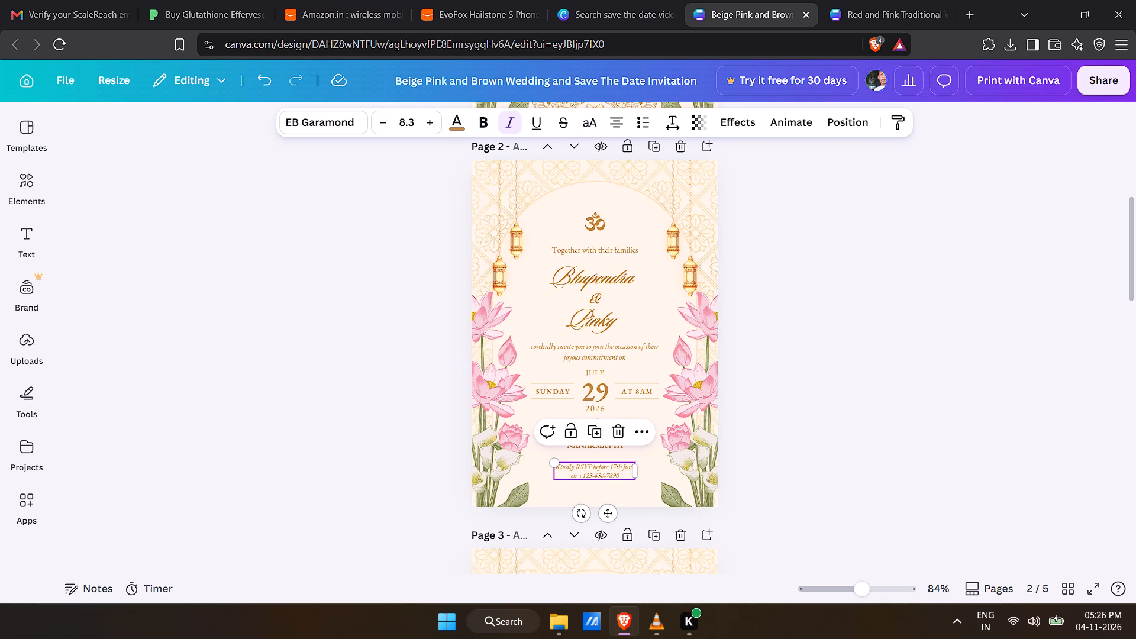
{"action": "left_click", "coordinate": [624, 431]}
Review all five pages of the wedding invitation for remaining placeholder names, dates, addresses and RSVP details.
{"action": "scroll", "coordinate": [576, 467], "scroll_direction": "down", "scroll_amount": 2}
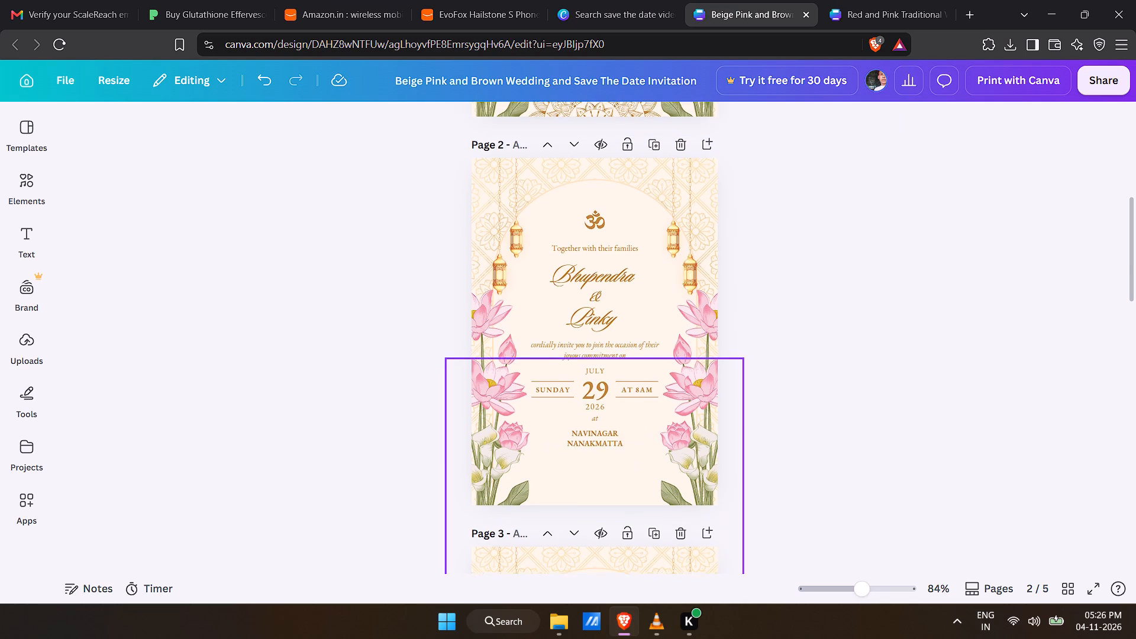
{"action": "scroll", "coordinate": [576, 467], "scroll_direction": "down", "scroll_amount": 1}
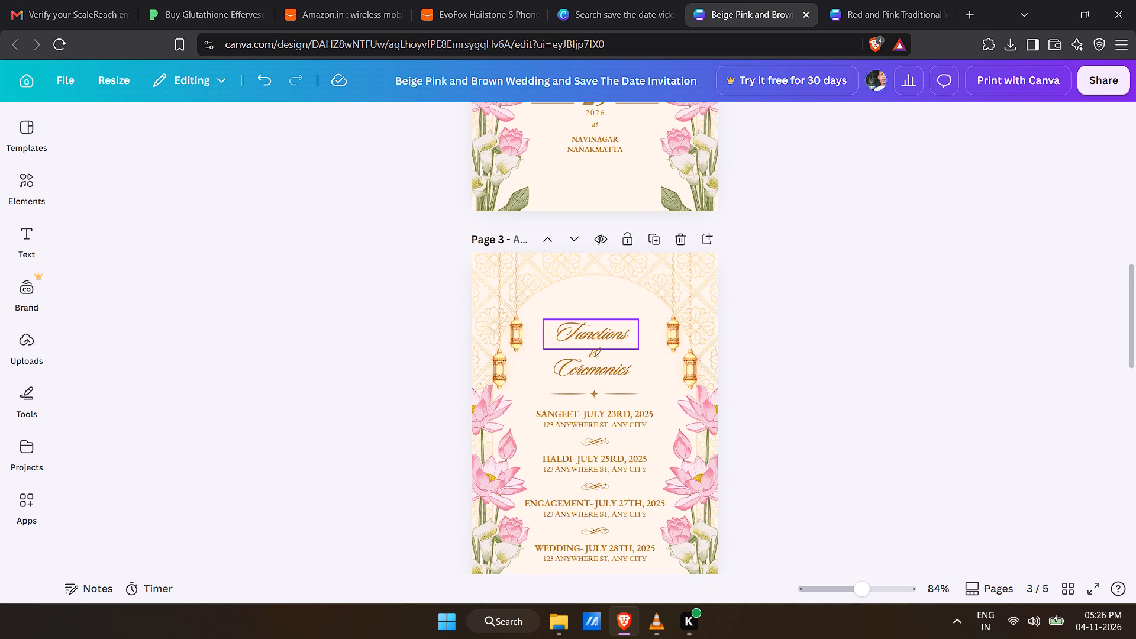
{"action": "scroll", "coordinate": [588, 334], "scroll_direction": "down", "scroll_amount": 4}
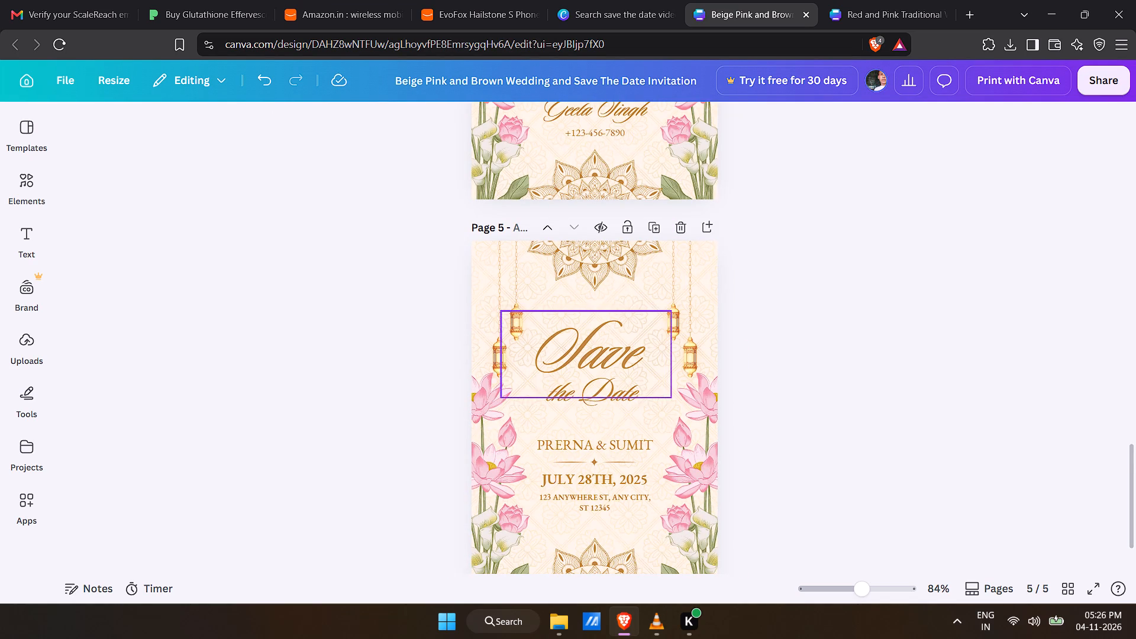
{"action": "scroll", "coordinate": [628, 360], "scroll_direction": "down", "scroll_amount": 1}
{"action": "scroll", "coordinate": [643, 352], "scroll_direction": "up", "scroll_amount": 2}
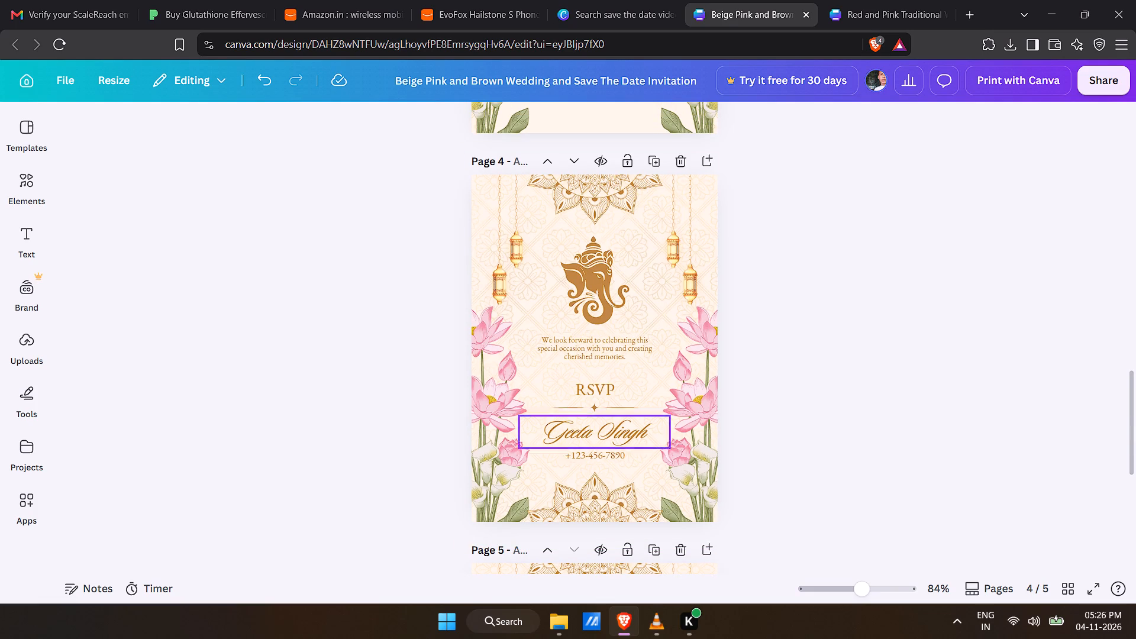
{"action": "scroll", "coordinate": [605, 453], "scroll_direction": "up", "scroll_amount": 6}
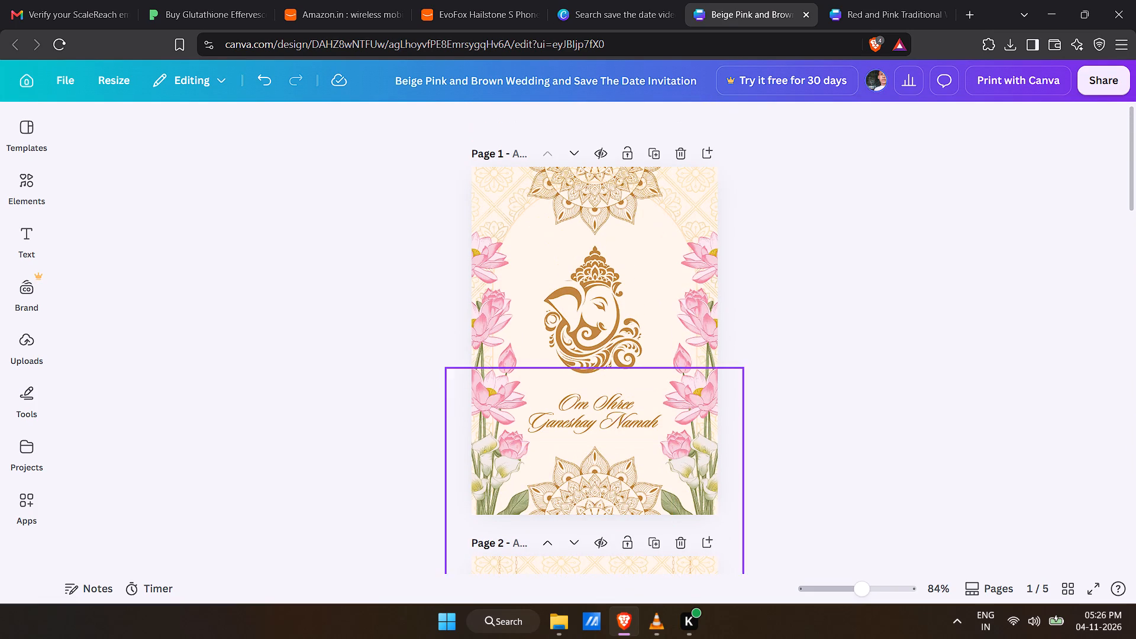
{"action": "scroll", "coordinate": [598, 325], "scroll_direction": "up", "scroll_amount": 5}
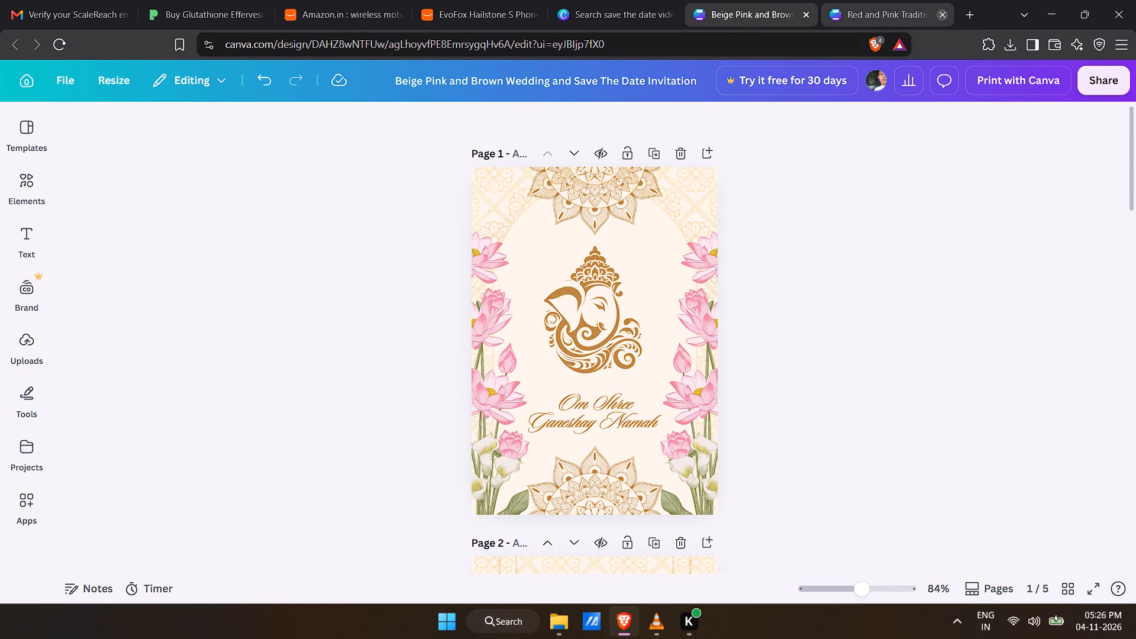
Close the Red and Pink and the Beige Pink and Brown design tabs, and dismiss the template preview over the search results.
{"action": "left_click", "coordinate": [937, 14]}
{"action": "left_click_drag", "start_coordinate": [945, 12], "coordinate": [946, 21]}
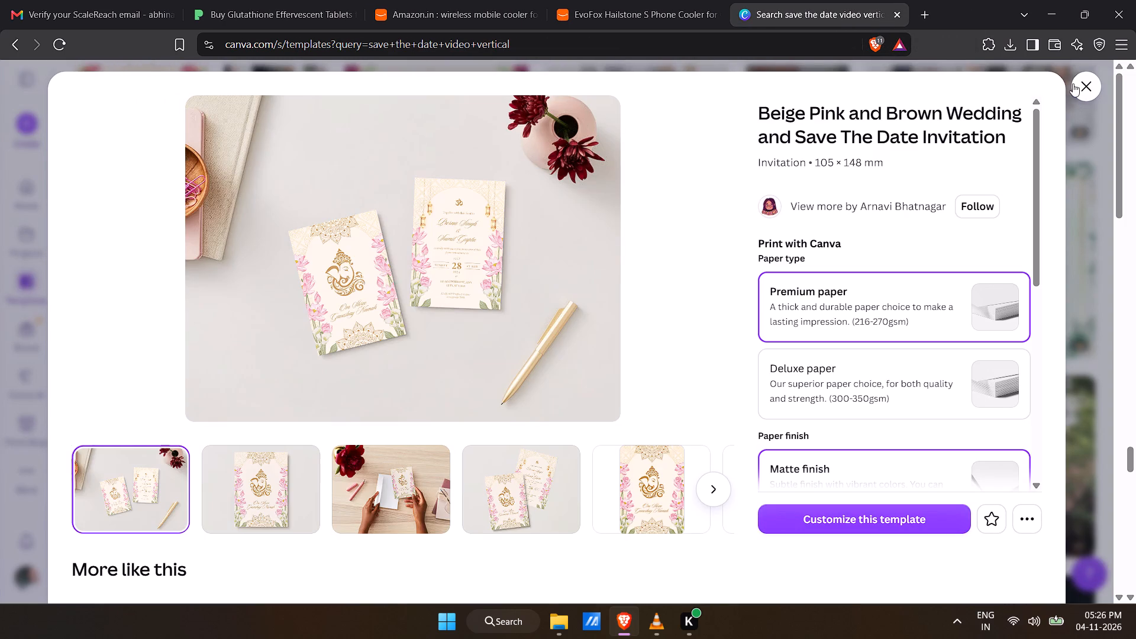
{"action": "left_click", "coordinate": [1085, 83]}
Browse further down the "save the date video vertical" template results for another suitable wedding design.
{"action": "scroll", "coordinate": [738, 315], "scroll_direction": "down", "scroll_amount": 2}
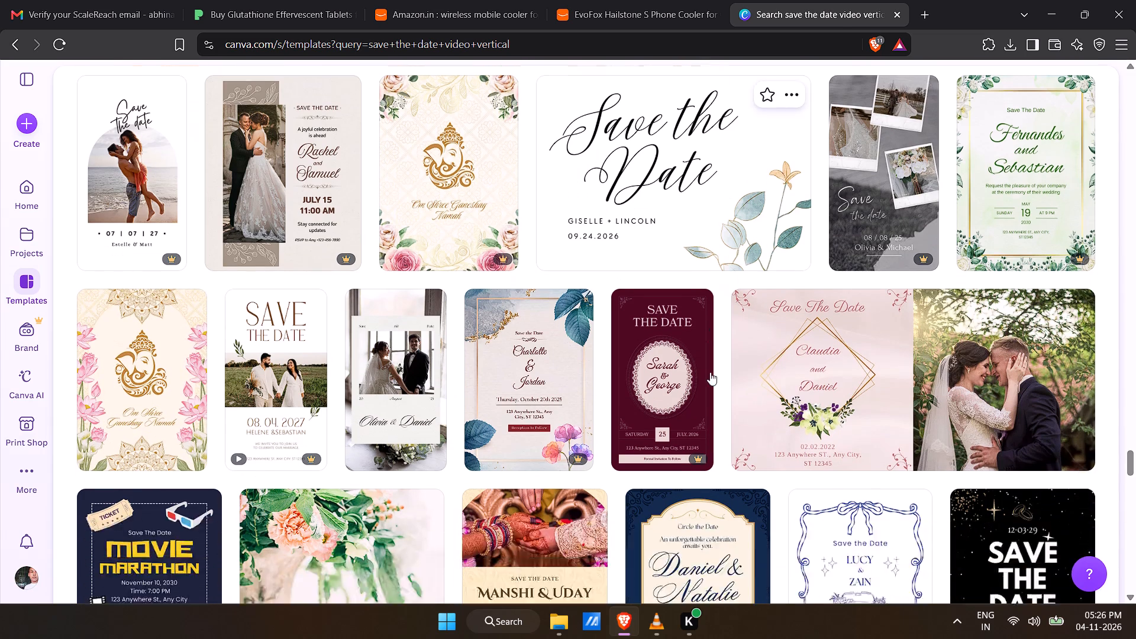
{"action": "scroll", "coordinate": [774, 390], "scroll_direction": "down", "scroll_amount": 2}
{"action": "scroll", "coordinate": [840, 434], "scroll_direction": "down", "scroll_amount": 1}
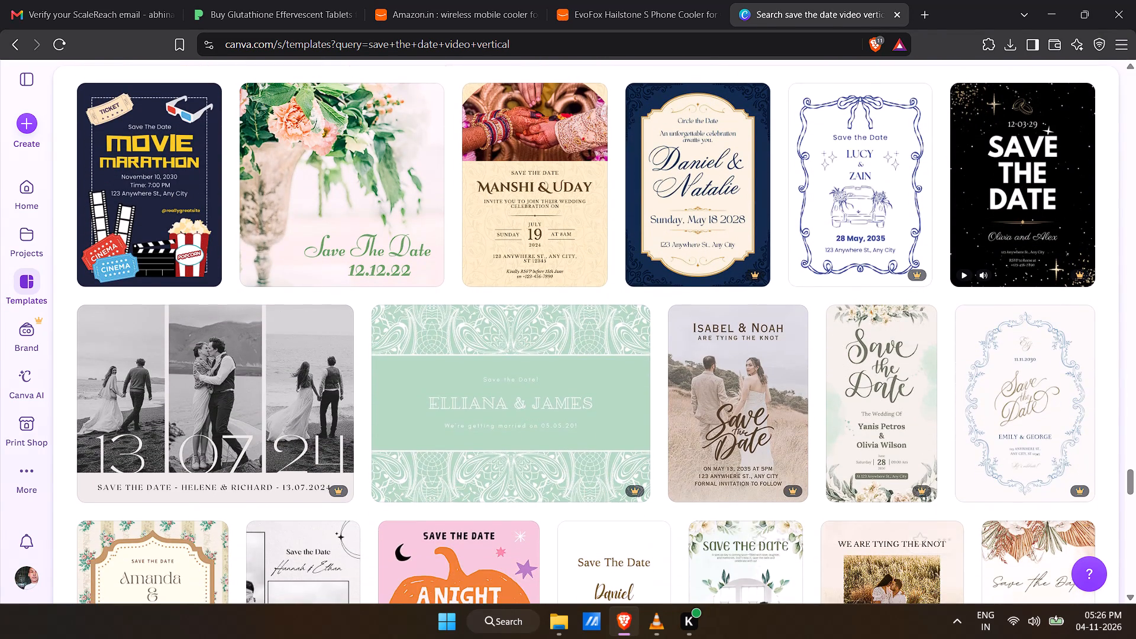
{"action": "left_click_drag", "start_coordinate": [690, 622], "coordinate": [695, 629]}
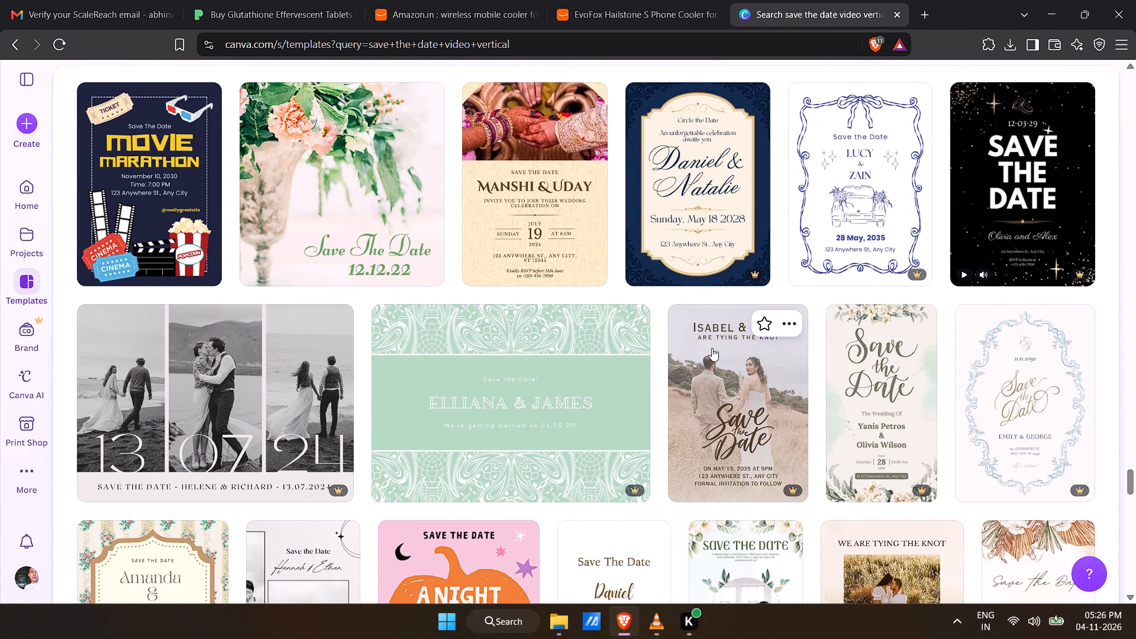
{"action": "scroll", "coordinate": [714, 337], "scroll_direction": "down", "scroll_amount": 2}
{"action": "scroll", "coordinate": [505, 351], "scroll_direction": "down", "scroll_amount": 3}
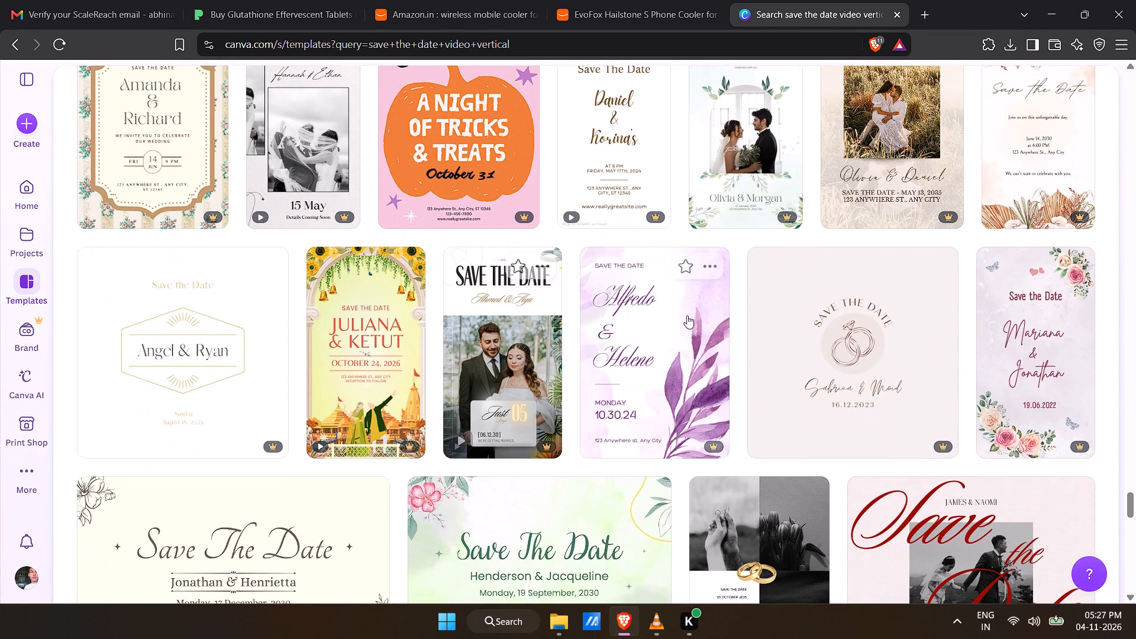
{"action": "scroll", "coordinate": [665, 359], "scroll_direction": "down", "scroll_amount": 1}
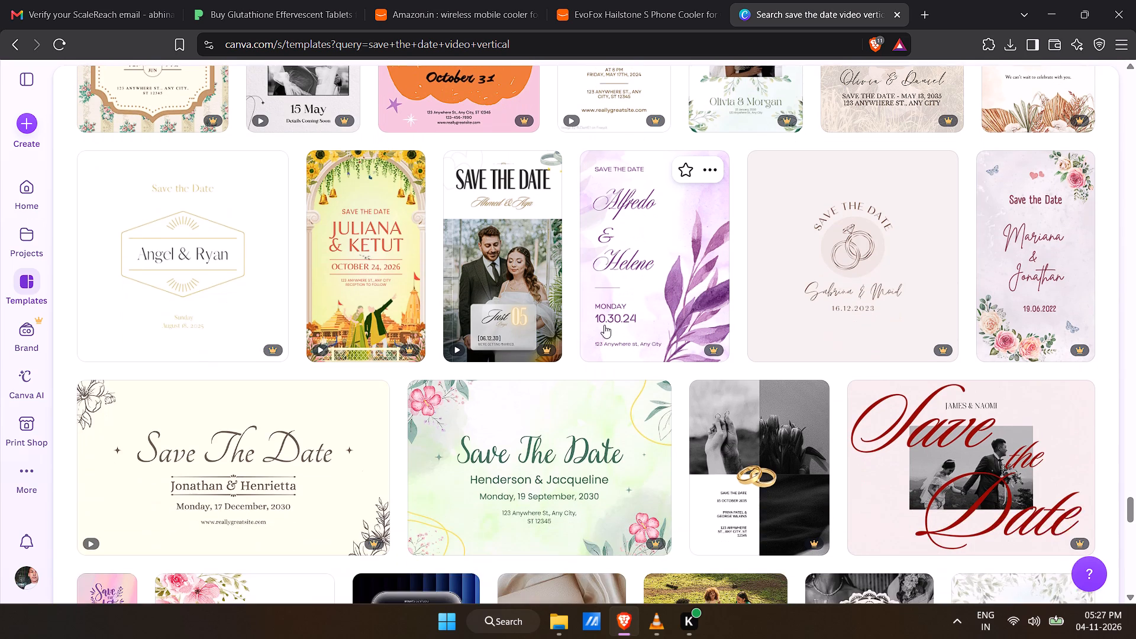
{"action": "scroll", "coordinate": [594, 311], "scroll_direction": "down", "scroll_amount": 2}
{"action": "scroll", "coordinate": [496, 323], "scroll_direction": "up", "scroll_amount": 2}
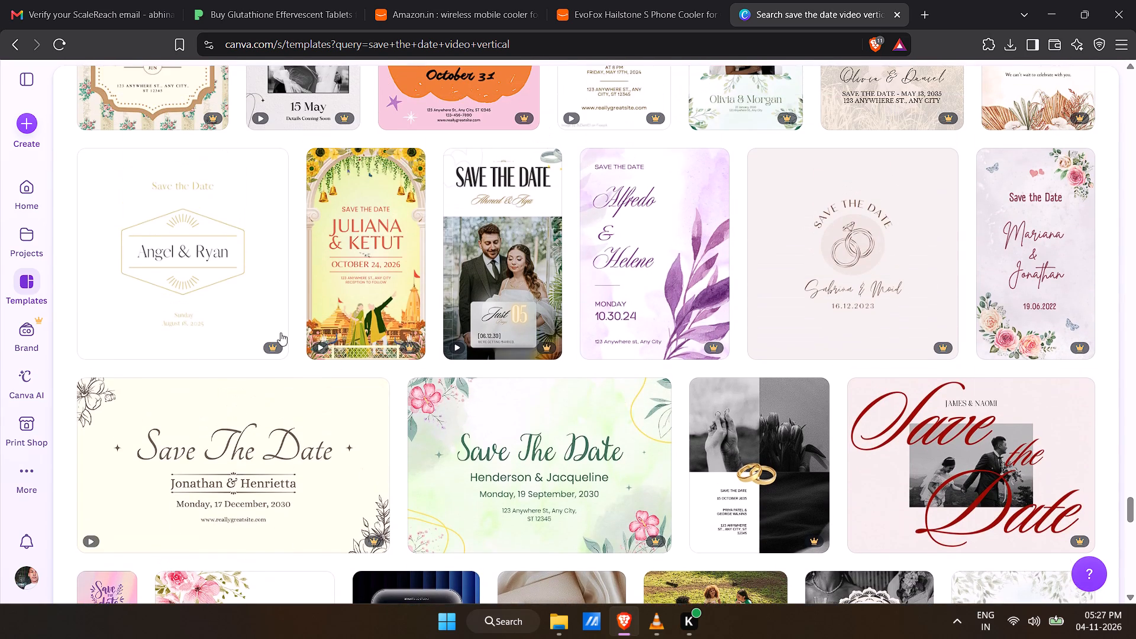
{"action": "scroll", "coordinate": [347, 493], "scroll_direction": "down", "scroll_amount": 2}
{"action": "scroll", "coordinate": [496, 425], "scroll_direction": "down", "scroll_amount": 1}
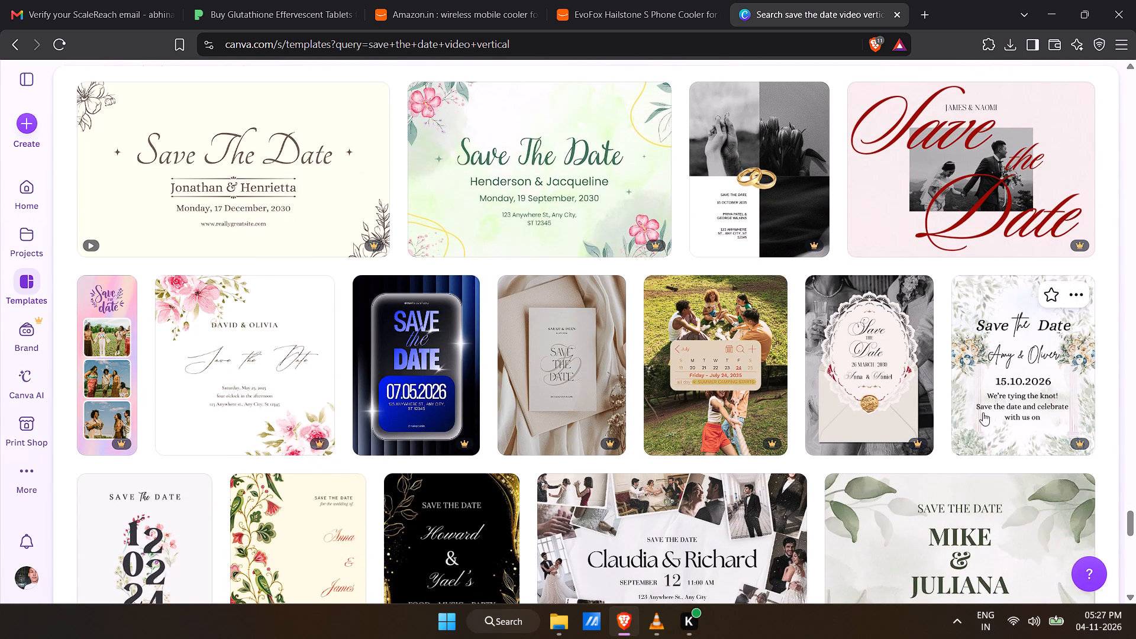
{"action": "scroll", "coordinate": [976, 418], "scroll_direction": "down", "scroll_amount": 2}
{"action": "scroll", "coordinate": [450, 396], "scroll_direction": "down", "scroll_amount": 2}
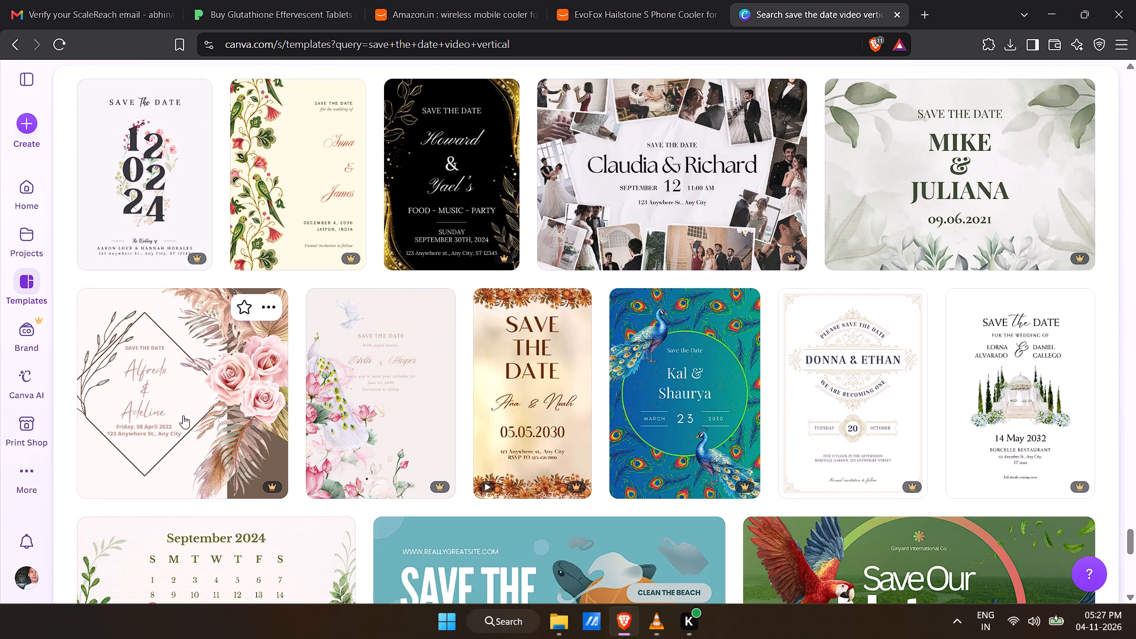
{"action": "scroll", "coordinate": [391, 463], "scroll_direction": "down", "scroll_amount": 2}
{"action": "scroll", "coordinate": [659, 377], "scroll_direction": "down", "scroll_amount": 1}
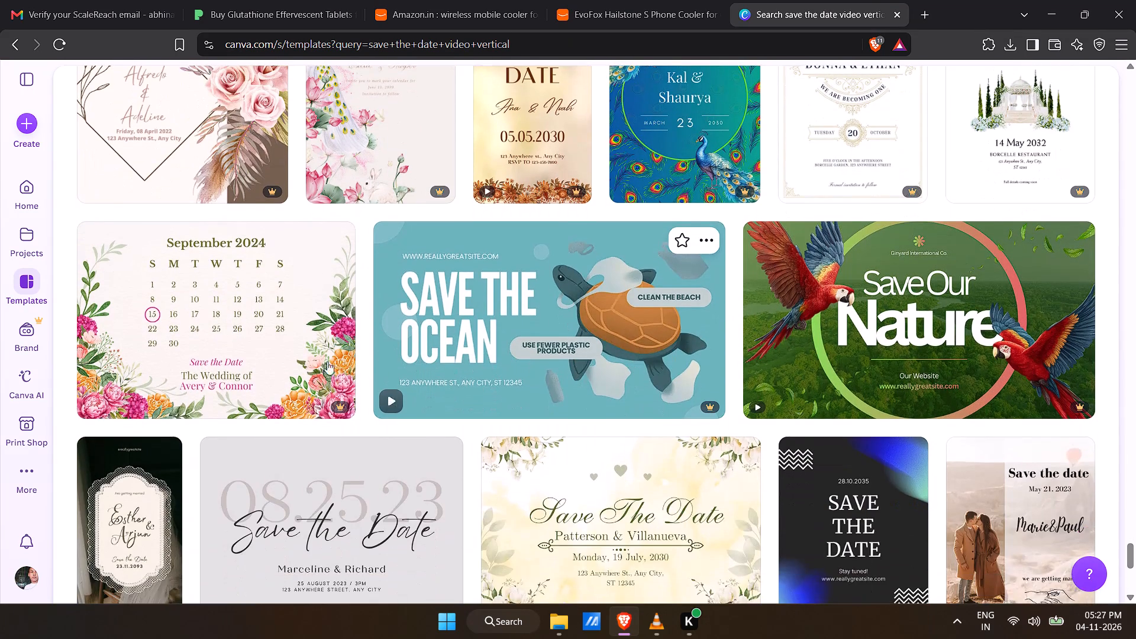
{"action": "scroll", "coordinate": [325, 362], "scroll_direction": "up", "scroll_amount": 1}
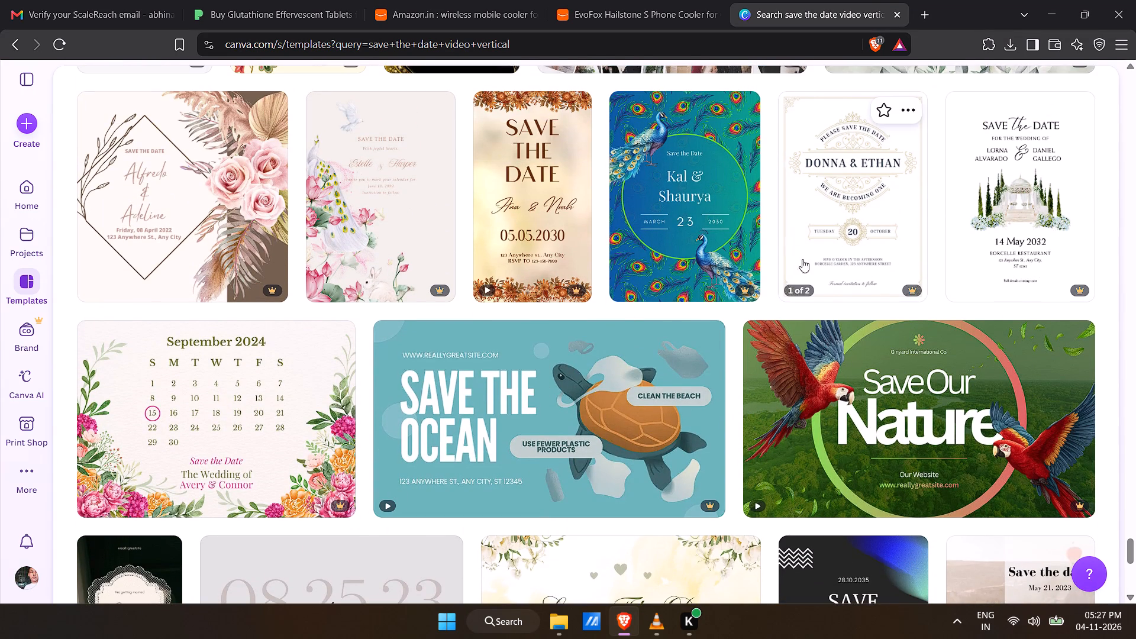
{"action": "scroll", "coordinate": [753, 316], "scroll_direction": "down", "scroll_amount": 3}
{"action": "scroll", "coordinate": [547, 371], "scroll_direction": "down", "scroll_amount": 1}
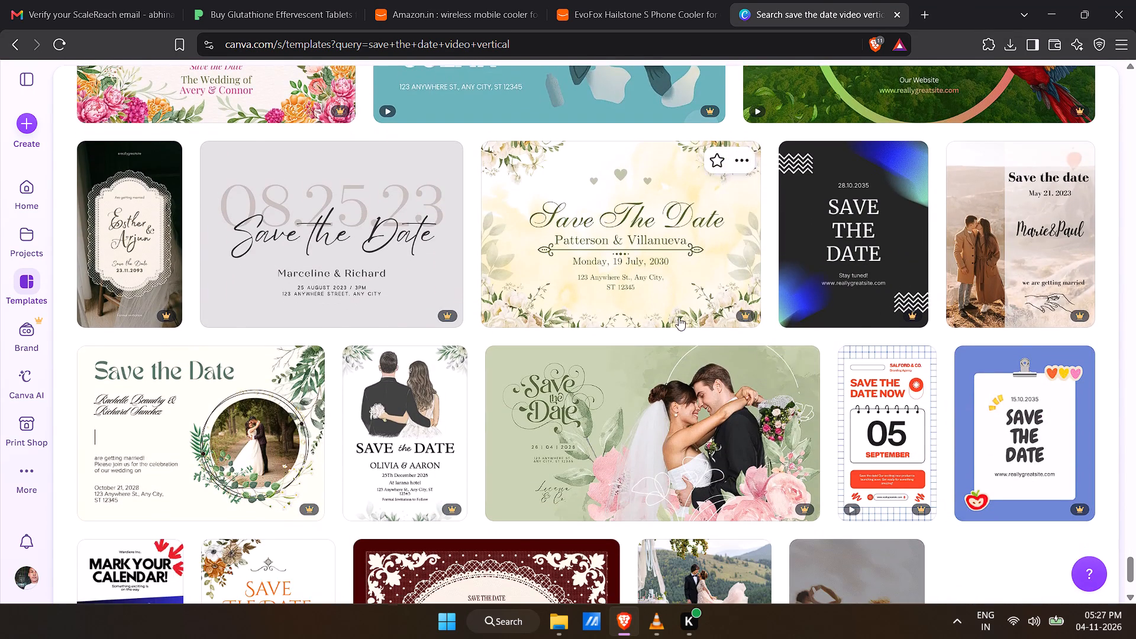
{"action": "scroll", "coordinate": [681, 330], "scroll_direction": "down", "scroll_amount": 2}
{"action": "scroll", "coordinate": [695, 418], "scroll_direction": "down", "scroll_amount": 2}
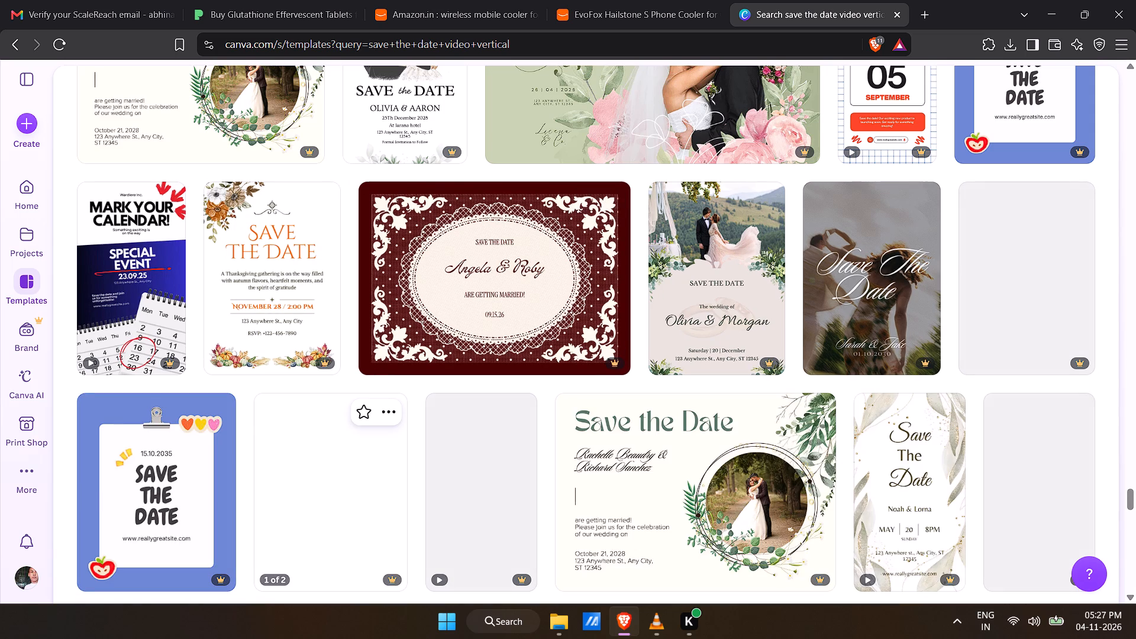
{"action": "scroll", "coordinate": [613, 460], "scroll_direction": "down", "scroll_amount": 1}
{"action": "scroll", "coordinate": [508, 409], "scroll_direction": "down", "scroll_amount": 3}
{"action": "scroll", "coordinate": [549, 369], "scroll_direction": "up", "scroll_amount": 1}
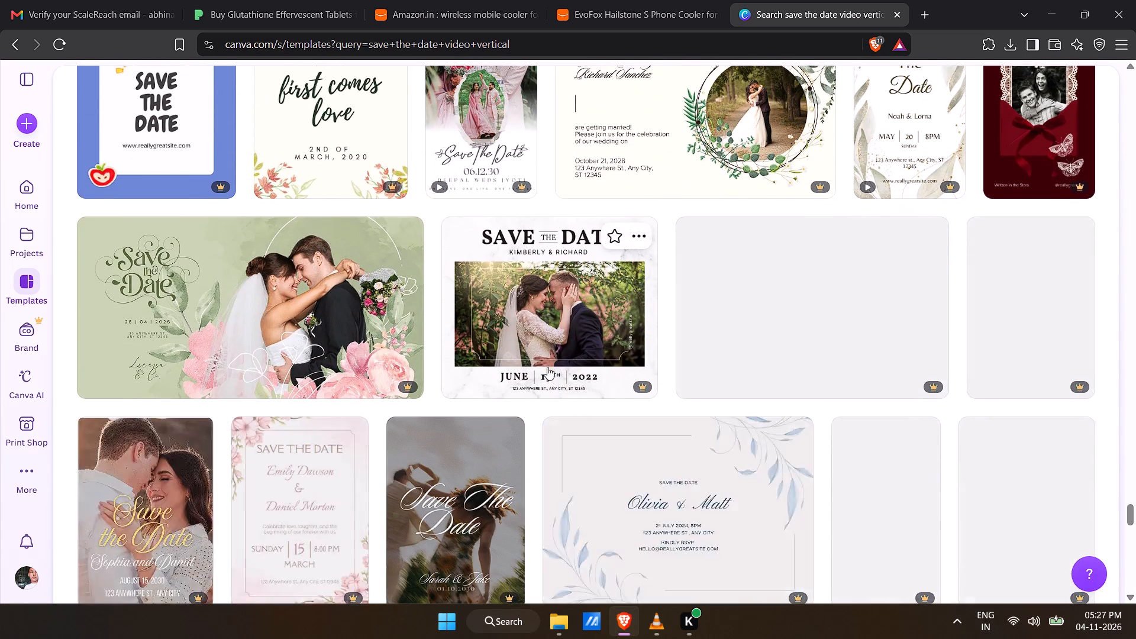
{"action": "scroll", "coordinate": [547, 367], "scroll_direction": "up", "scroll_amount": 1}
{"action": "scroll", "coordinate": [532, 377], "scroll_direction": "down", "scroll_amount": 5}
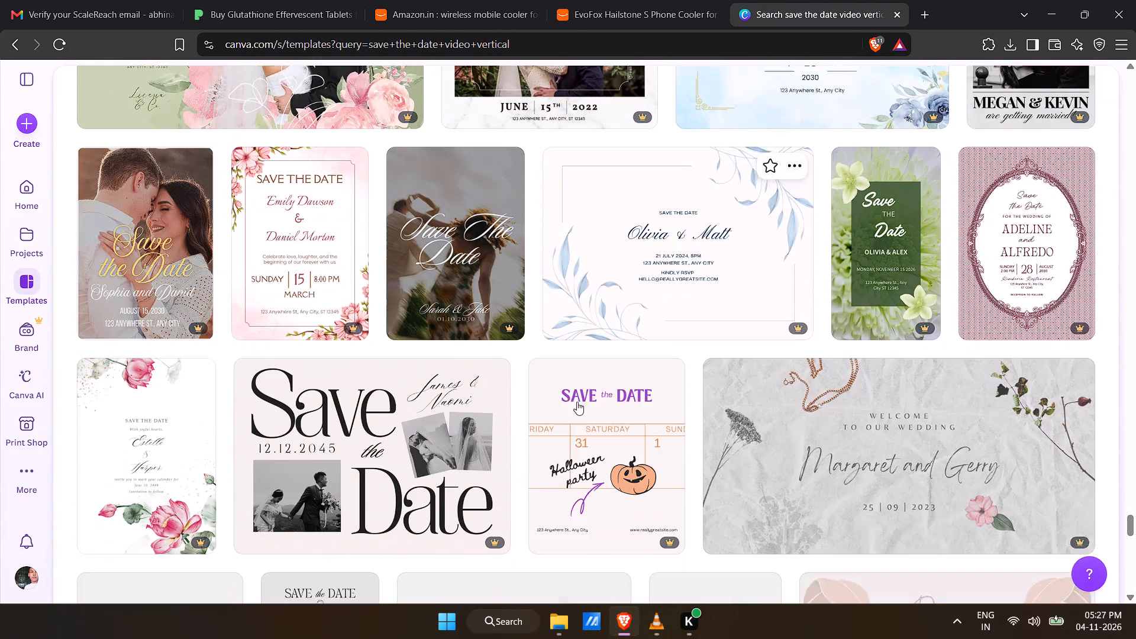
{"action": "scroll", "coordinate": [649, 468], "scroll_direction": "up", "scroll_amount": 3}
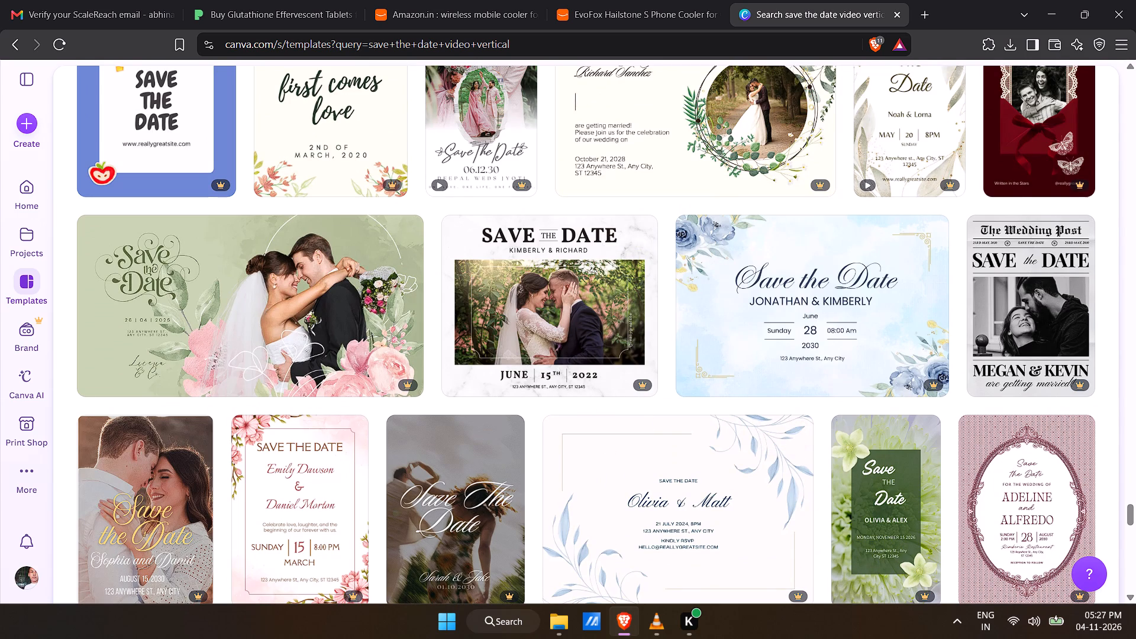
{"action": "scroll", "coordinate": [561, 434], "scroll_direction": "down", "scroll_amount": 3}
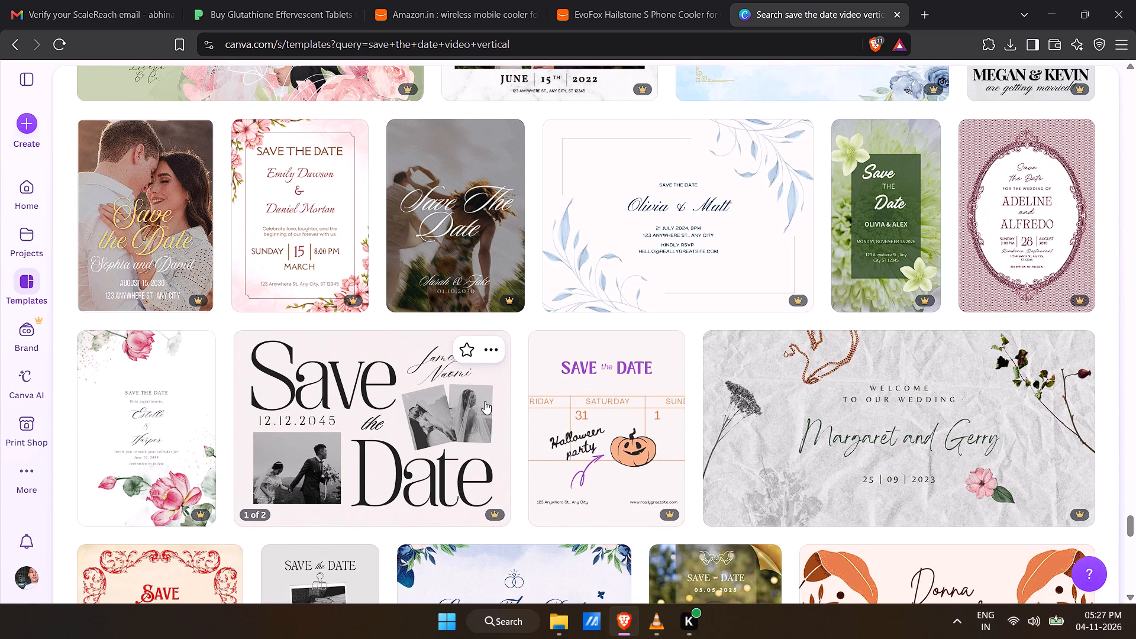
{"action": "scroll", "coordinate": [408, 430], "scroll_direction": "down", "scroll_amount": 2}
{"action": "scroll", "coordinate": [144, 273], "scroll_direction": "up", "scroll_amount": 2}
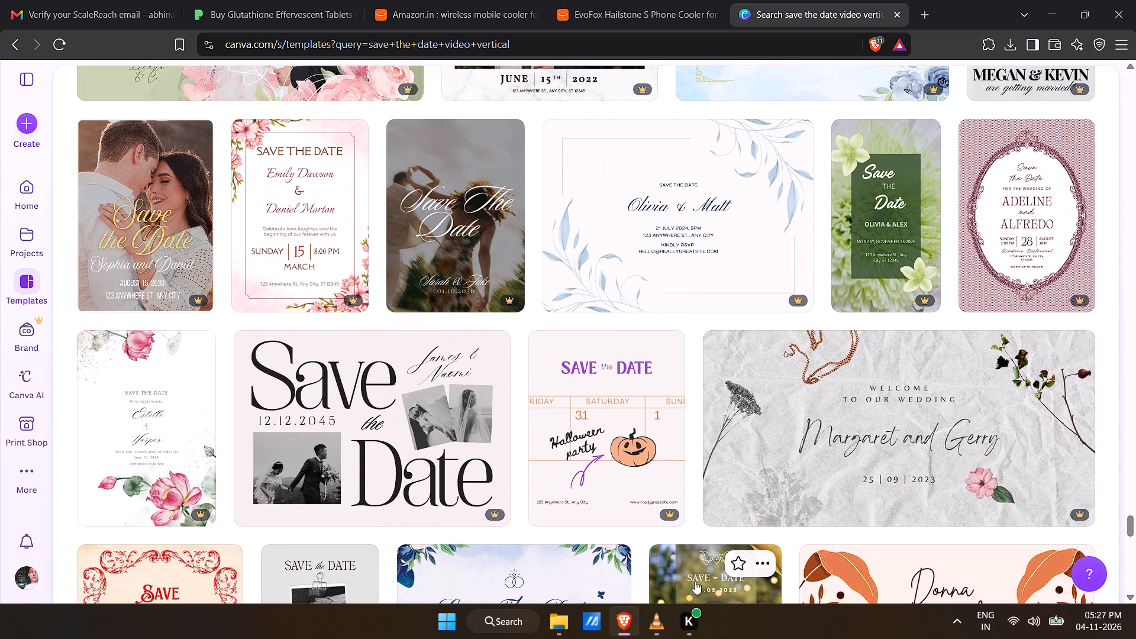
{"action": "scroll", "coordinate": [495, 435], "scroll_direction": "down", "scroll_amount": 3}
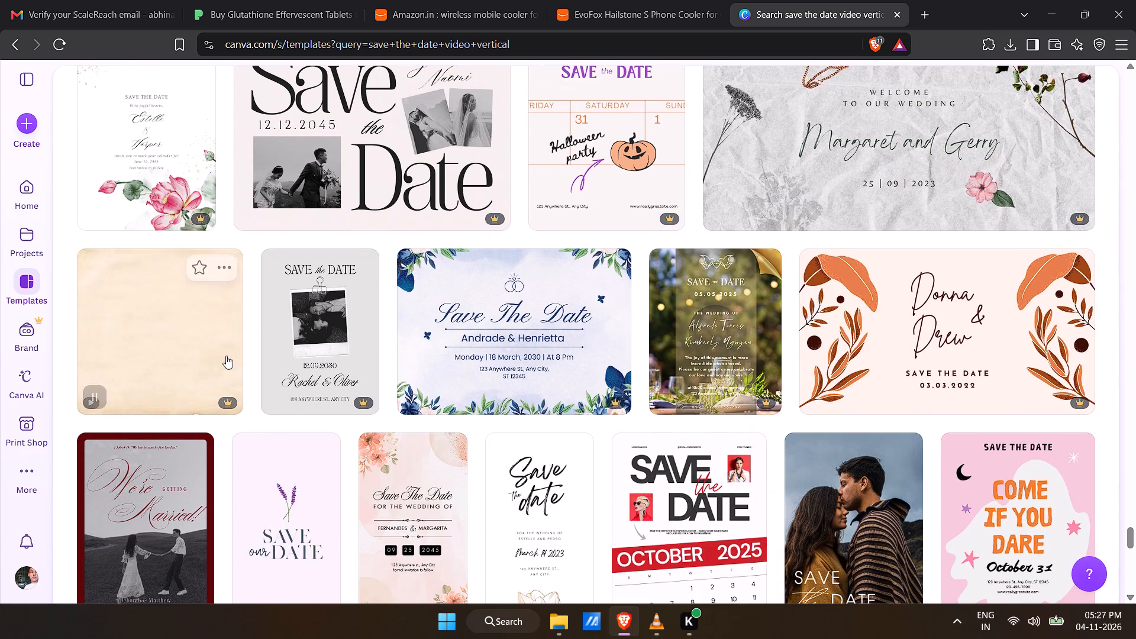
{"action": "scroll", "coordinate": [231, 363], "scroll_direction": "down", "scroll_amount": 1}
{"action": "scroll", "coordinate": [319, 501], "scroll_direction": "down", "scroll_amount": 1}
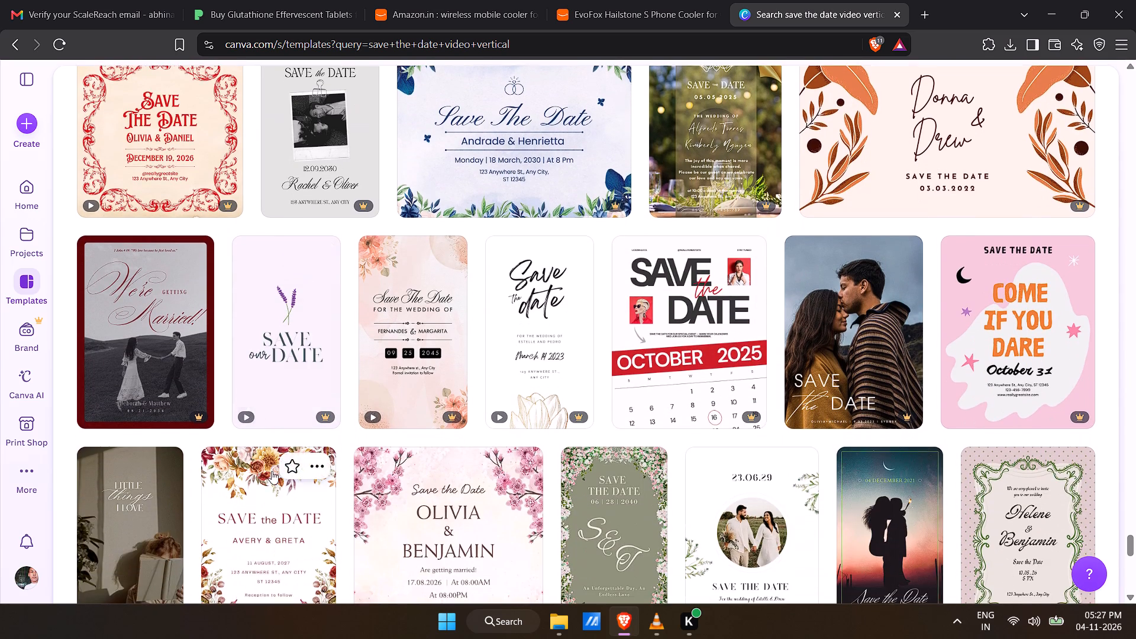
{"action": "scroll", "coordinate": [312, 499], "scroll_direction": "down", "scroll_amount": 2}
{"action": "scroll", "coordinate": [296, 439], "scroll_direction": "down", "scroll_amount": 2}
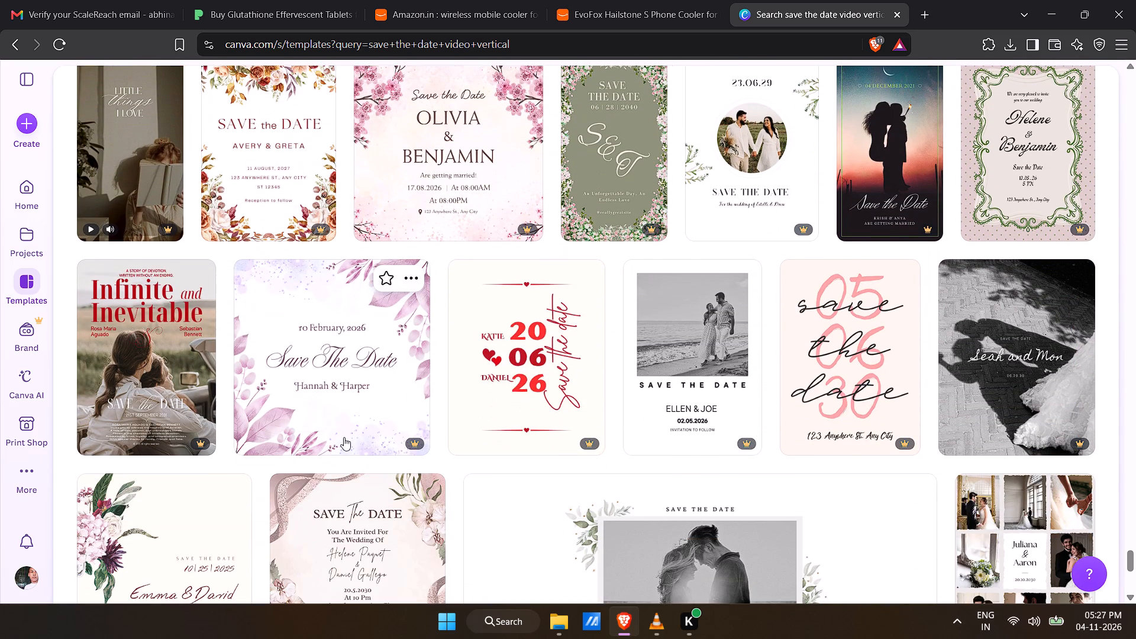
{"action": "scroll", "coordinate": [564, 422], "scroll_direction": "down", "scroll_amount": 2}
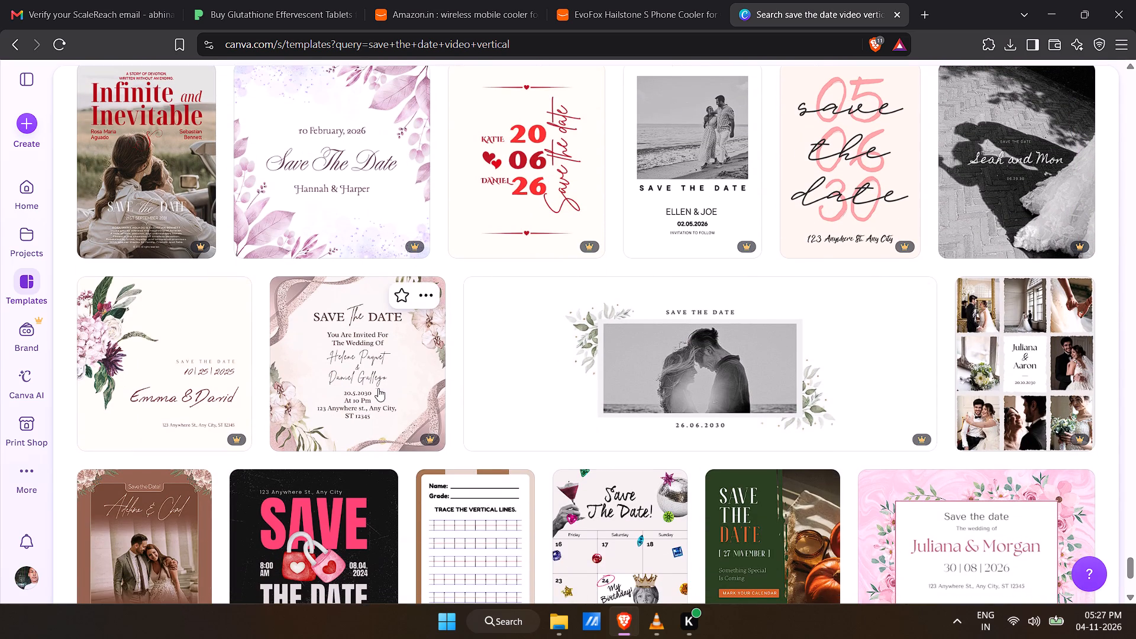
{"action": "scroll", "coordinate": [376, 395], "scroll_direction": "down", "scroll_amount": 1}
{"action": "scroll", "coordinate": [569, 431], "scroll_direction": "down", "scroll_amount": 2}
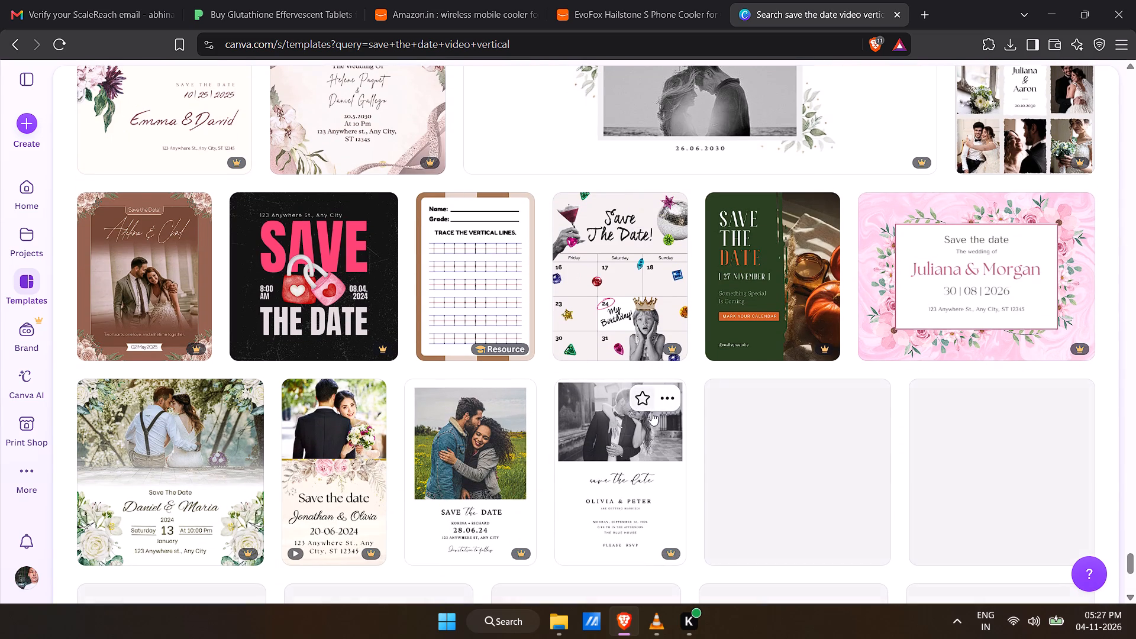
{"action": "scroll", "coordinate": [603, 403], "scroll_direction": "down", "scroll_amount": 1}
{"action": "scroll", "coordinate": [680, 381], "scroll_direction": "down", "scroll_amount": 2}
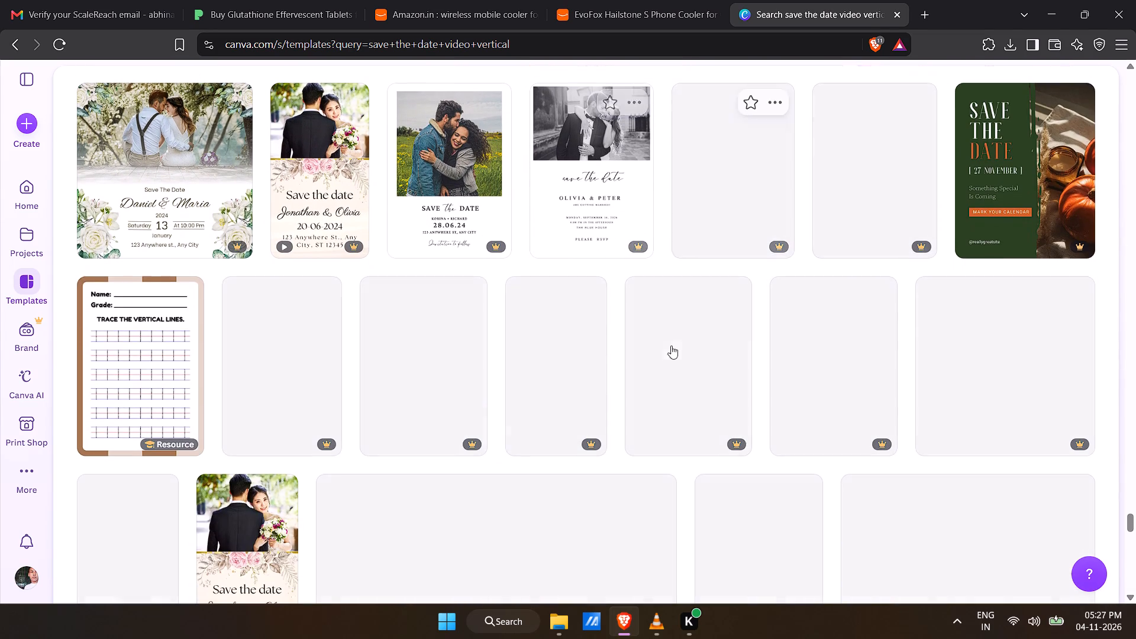
{"action": "scroll", "coordinate": [466, 340], "scroll_direction": "down", "scroll_amount": 4}
Look back up through the earlier "save the date video vertical" template results for a suitable design.
{"action": "scroll", "coordinate": [384, 321], "scroll_direction": "up", "scroll_amount": 14}
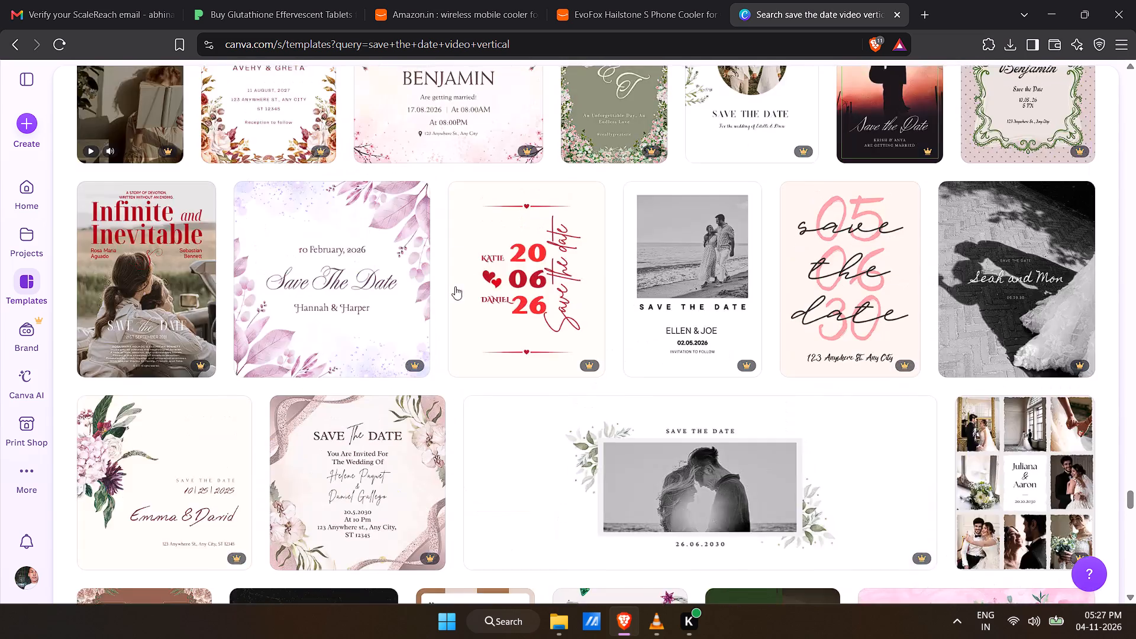
{"action": "scroll", "coordinate": [455, 286], "scroll_direction": "up", "scroll_amount": 10}
{"action": "scroll", "coordinate": [692, 316], "scroll_direction": "up", "scroll_amount": 4}
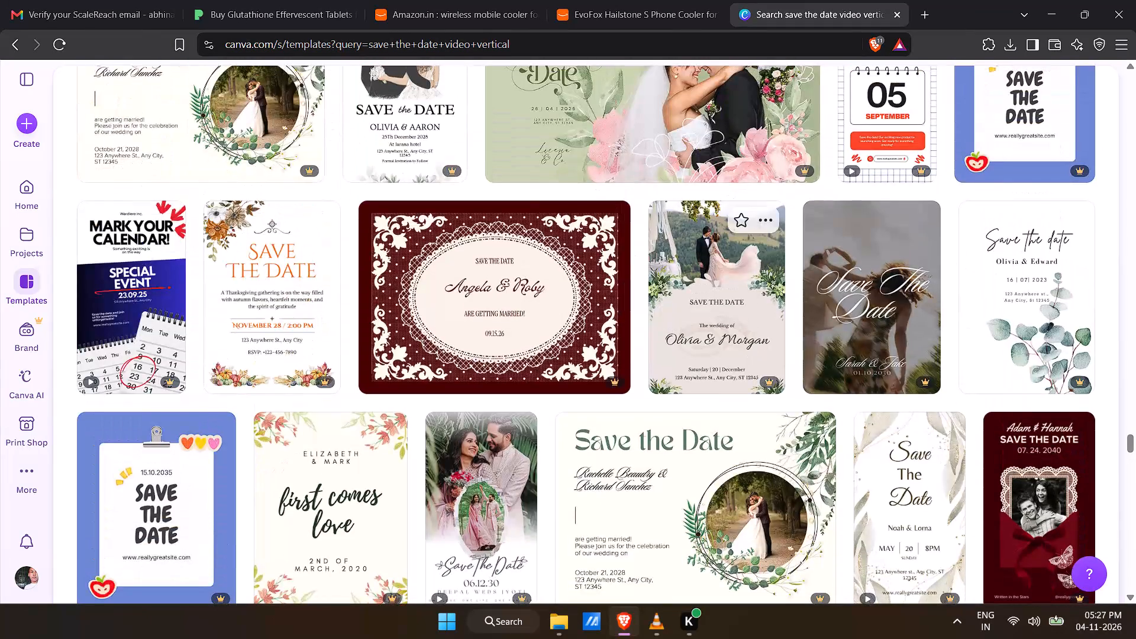
{"action": "scroll", "coordinate": [592, 291], "scroll_direction": "up", "scroll_amount": 4}
{"action": "scroll", "coordinate": [674, 363], "scroll_direction": "up", "scroll_amount": 5}
{"action": "scroll", "coordinate": [618, 316], "scroll_direction": "up", "scroll_amount": 5}
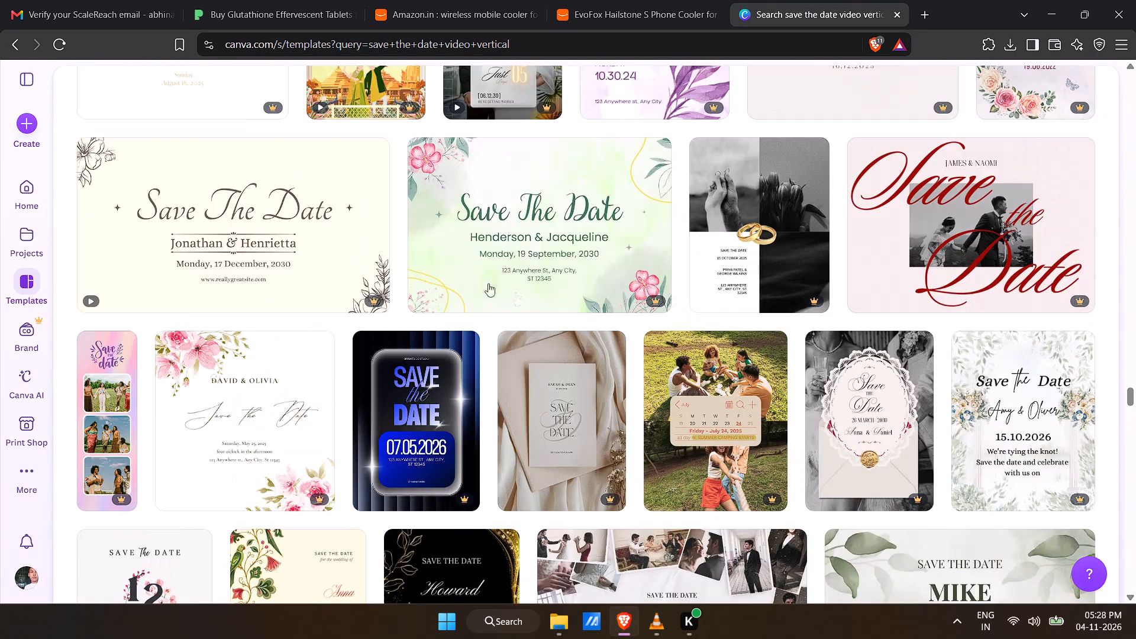
{"action": "scroll", "coordinate": [589, 266], "scroll_direction": "up", "scroll_amount": 5}
{"action": "scroll", "coordinate": [393, 245], "scroll_direction": "up", "scroll_amount": 20}
{"action": "scroll", "coordinate": [393, 245], "scroll_direction": "up", "scroll_amount": 2}
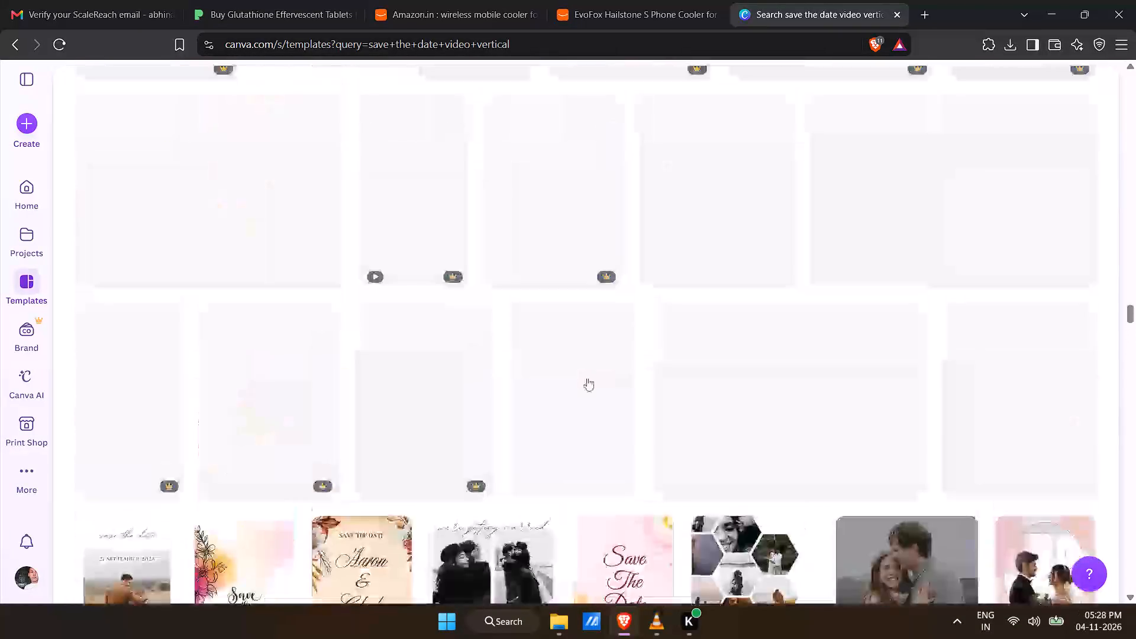
{"action": "scroll", "coordinate": [587, 377], "scroll_direction": "up", "scroll_amount": 2}
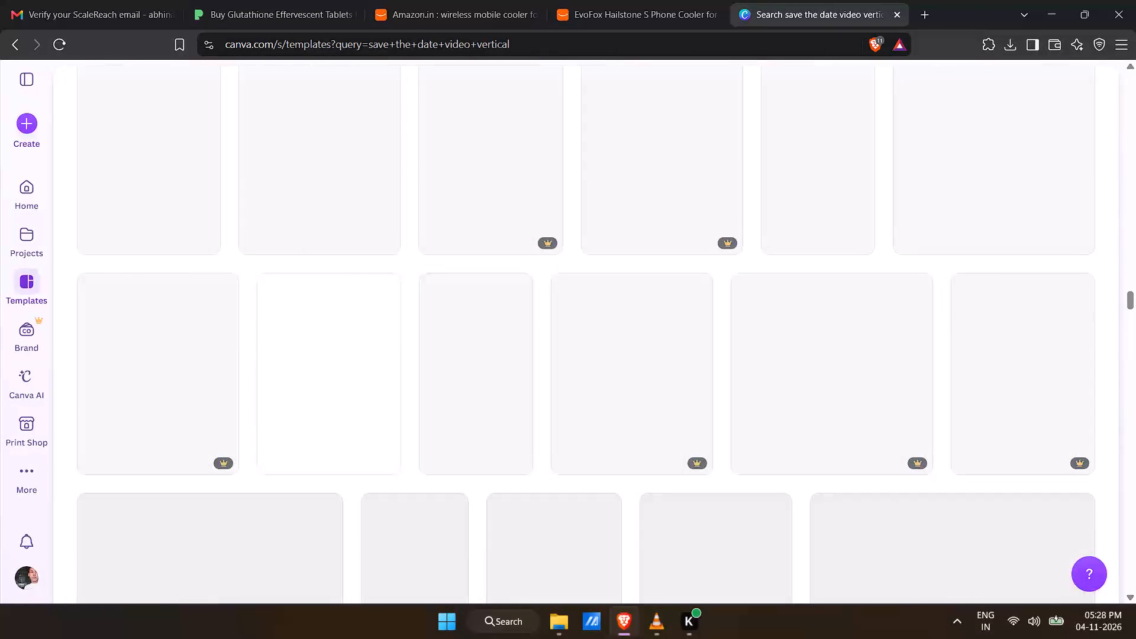
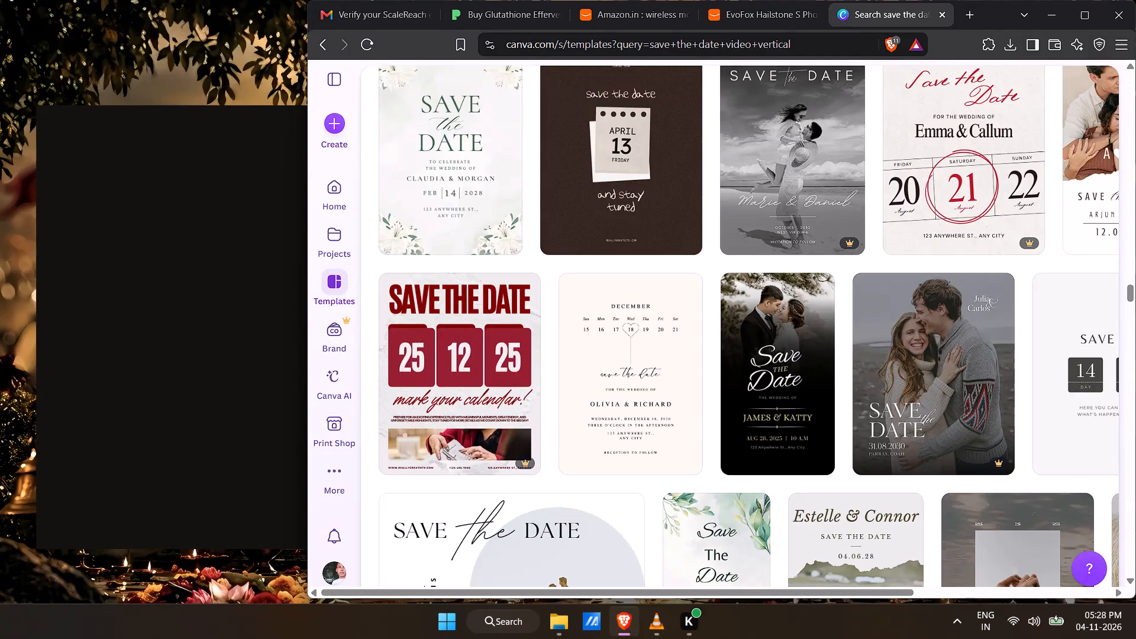
Maximize the browser window and browse further down the "save the date video vertical" template results for a suitable design.
{"action": "double_click", "coordinate": [990, 13]}
{"action": "scroll", "coordinate": [776, 189], "scroll_direction": "down", "scroll_amount": 2}
{"action": "scroll", "coordinate": [772, 198], "scroll_direction": "up", "scroll_amount": 2}
{"action": "scroll", "coordinate": [657, 262], "scroll_direction": "down", "scroll_amount": 3}
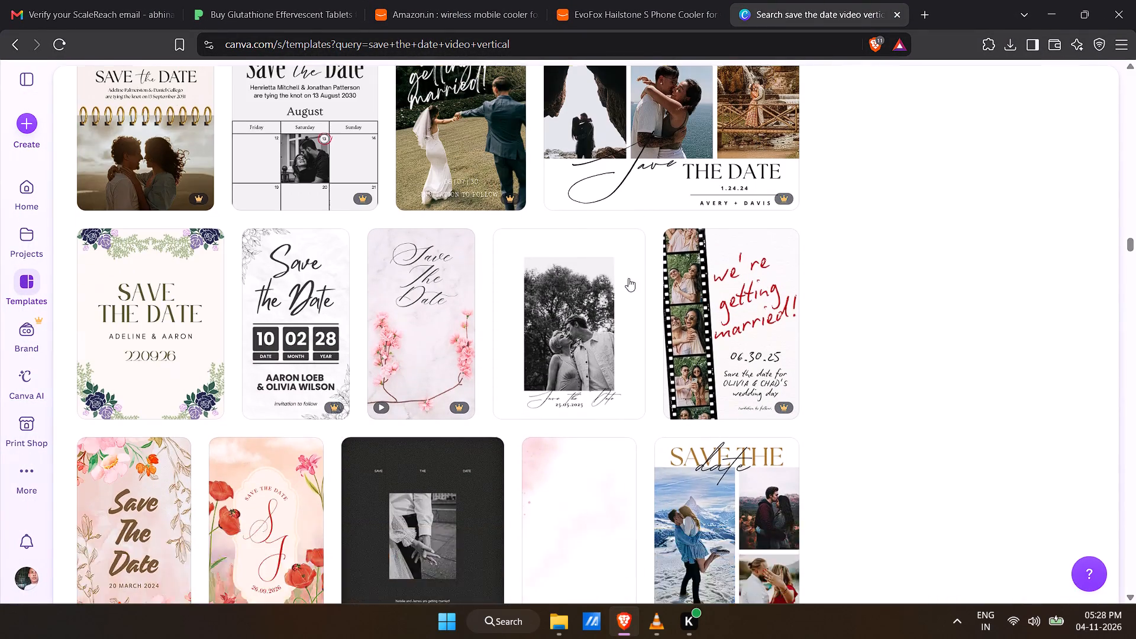
{"action": "scroll", "coordinate": [628, 278], "scroll_direction": "down", "scroll_amount": 12}
{"action": "scroll", "coordinate": [592, 324], "scroll_direction": "down", "scroll_amount": 12}
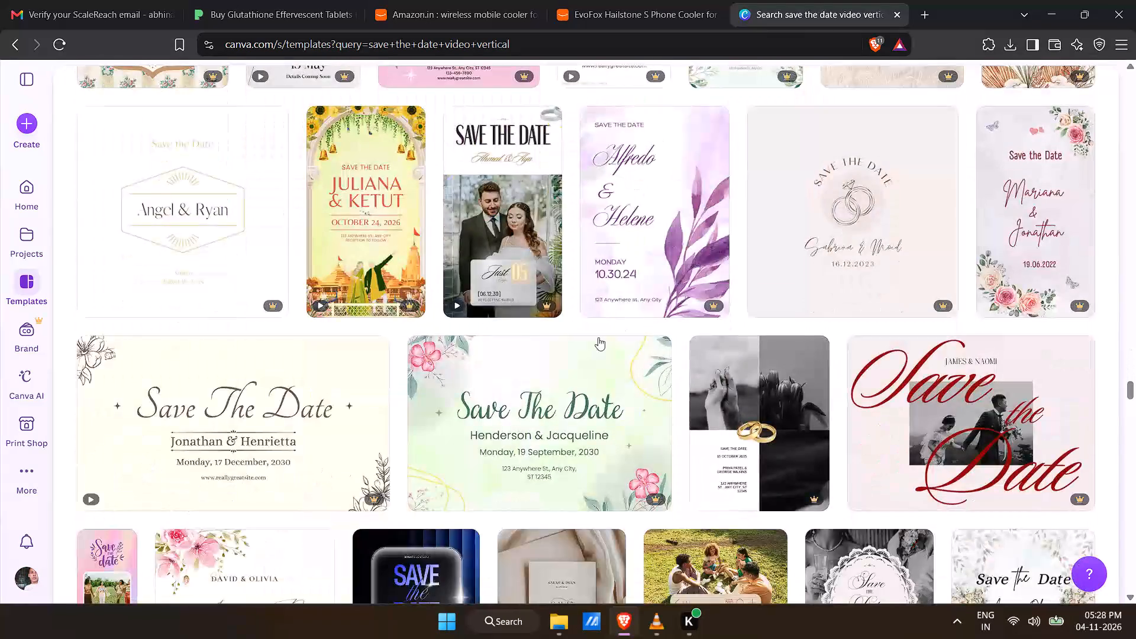
{"action": "scroll", "coordinate": [600, 328], "scroll_direction": "down", "scroll_amount": 16}
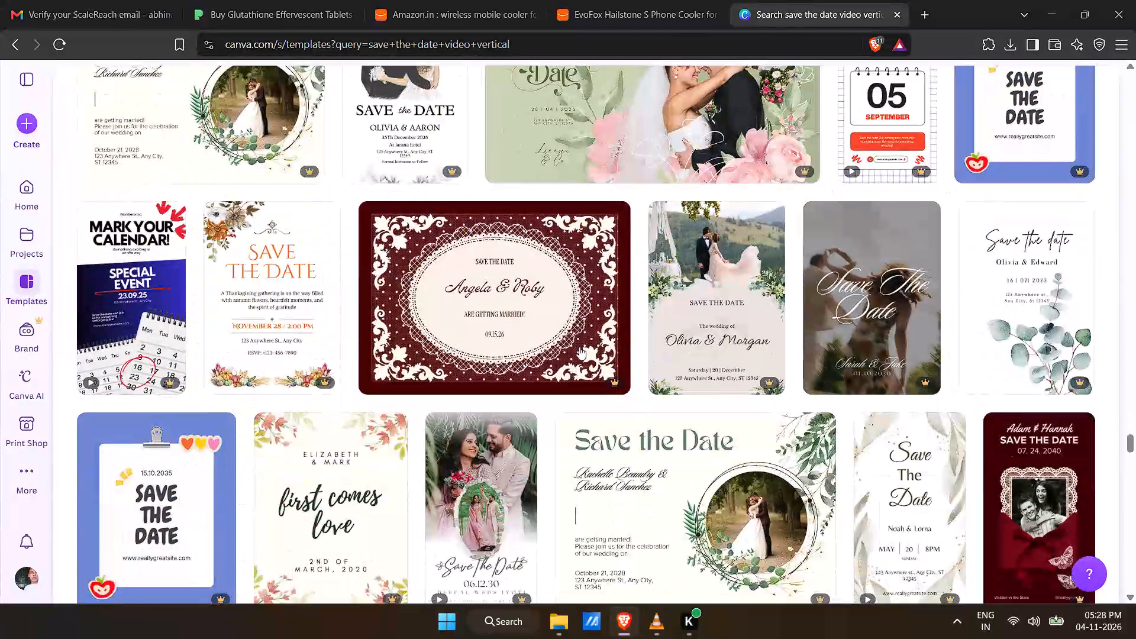
{"action": "scroll", "coordinate": [575, 347], "scroll_direction": "down", "scroll_amount": 17}
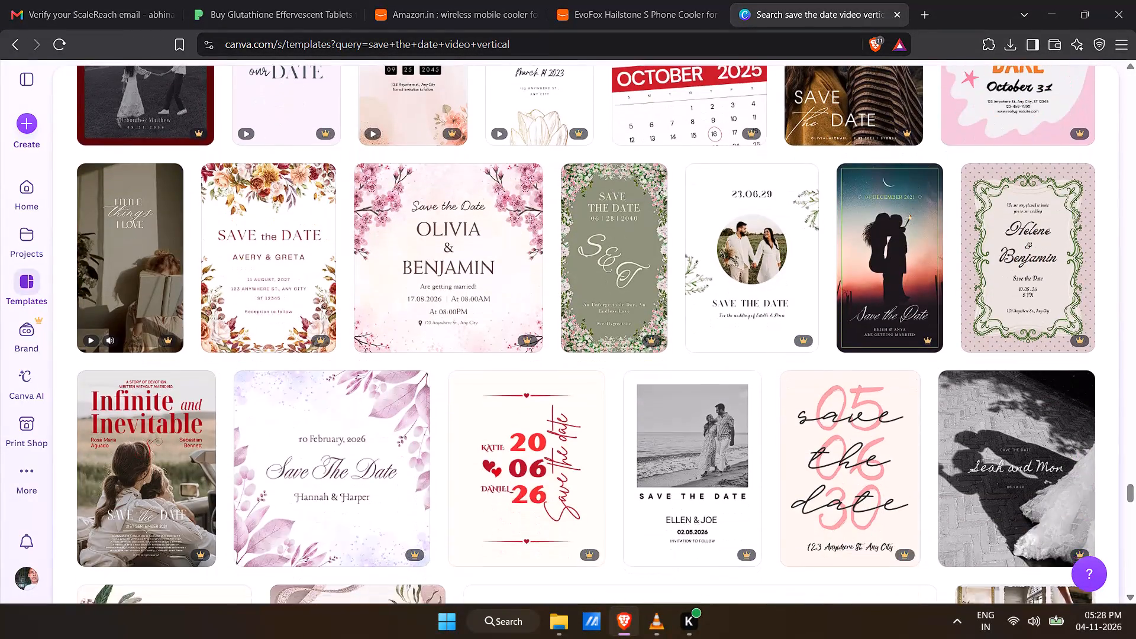
{"action": "scroll", "coordinate": [556, 360], "scroll_direction": "down", "scroll_amount": 9}
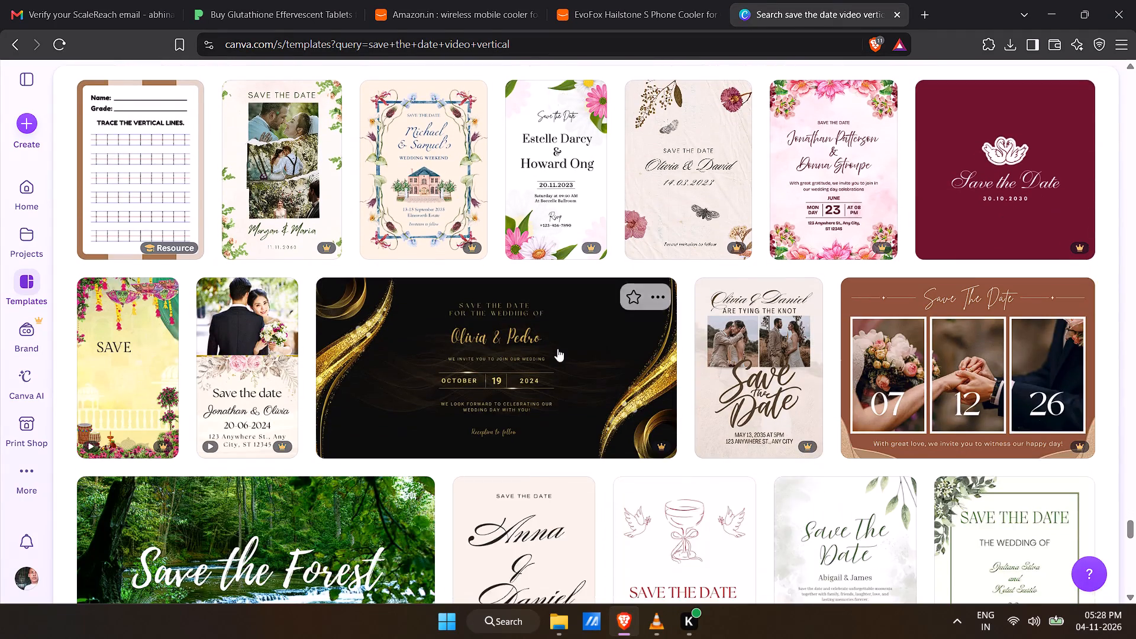
{"action": "scroll", "coordinate": [551, 354], "scroll_direction": "down", "scroll_amount": 7}
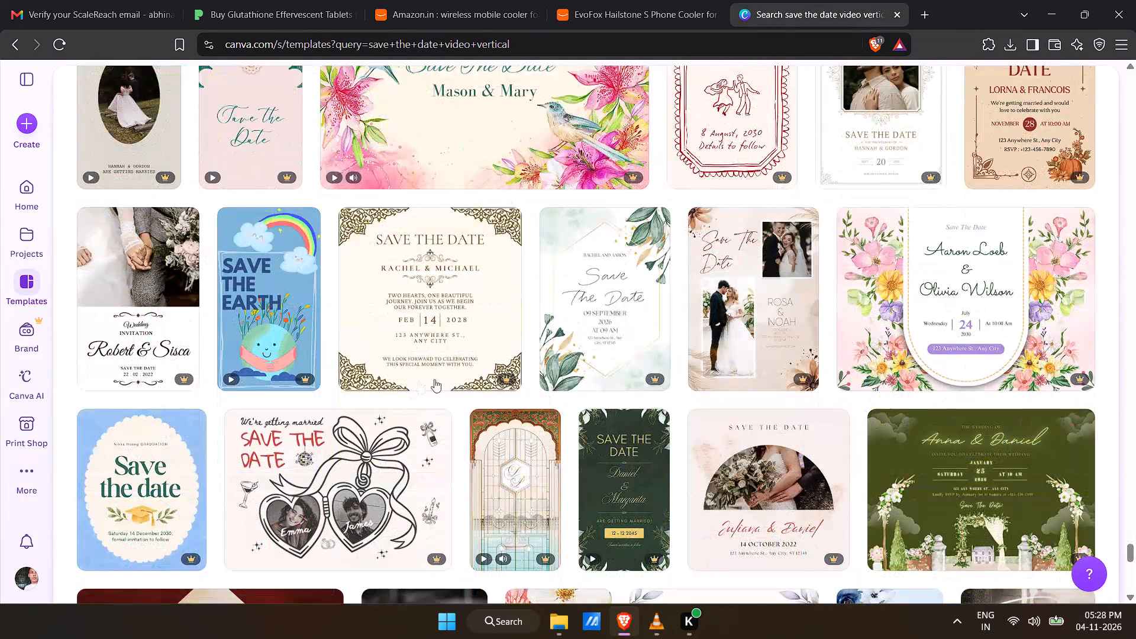
{"action": "scroll", "coordinate": [469, 401], "scroll_direction": "down", "scroll_amount": 6}
{"action": "scroll", "coordinate": [728, 349], "scroll_direction": "down", "scroll_amount": 4}
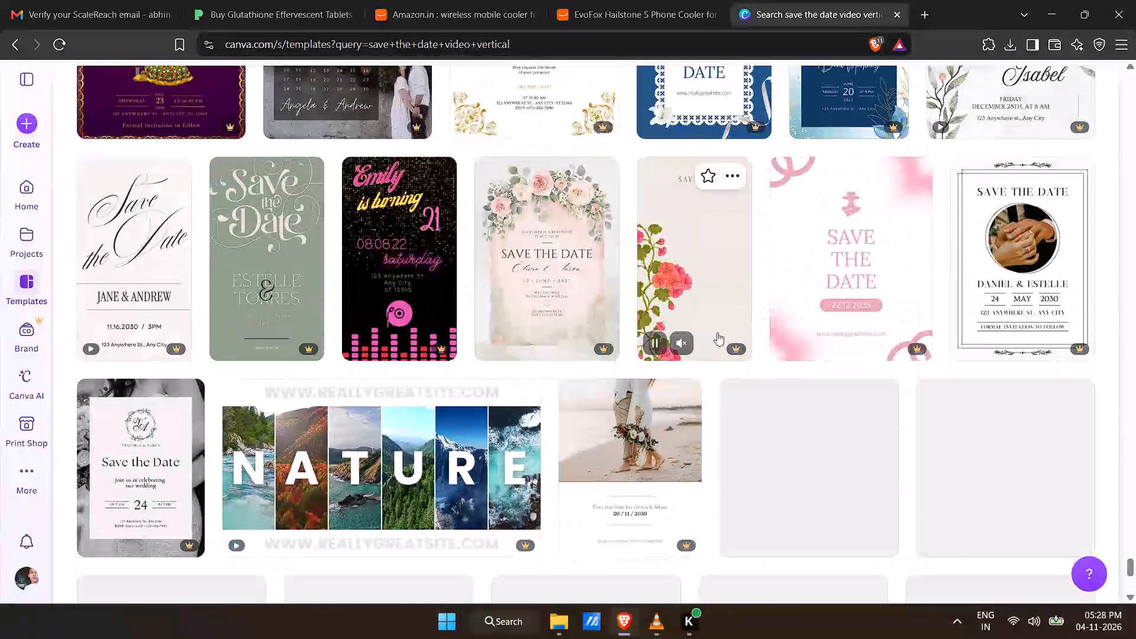
{"action": "scroll", "coordinate": [599, 402], "scroll_direction": "down", "scroll_amount": 3}
Go back to the earlier results and preview the Watercolor and Gold Save the Date Invitation Mobile Video template.
{"action": "scroll", "coordinate": [572, 425], "scroll_direction": "up", "scroll_amount": 20}
{"action": "scroll", "coordinate": [572, 425], "scroll_direction": "up", "scroll_amount": 6}
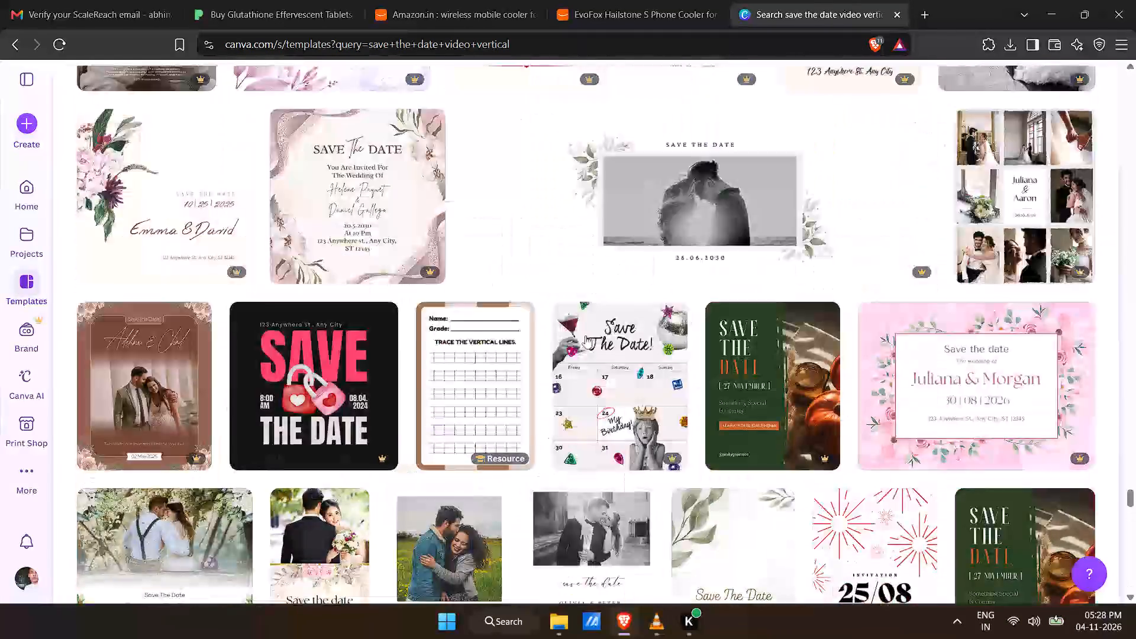
{"action": "scroll", "coordinate": [585, 335], "scroll_direction": "up", "scroll_amount": 6}
{"action": "left_click_drag", "start_coordinate": [1126, 467], "coordinate": [1119, 433]}
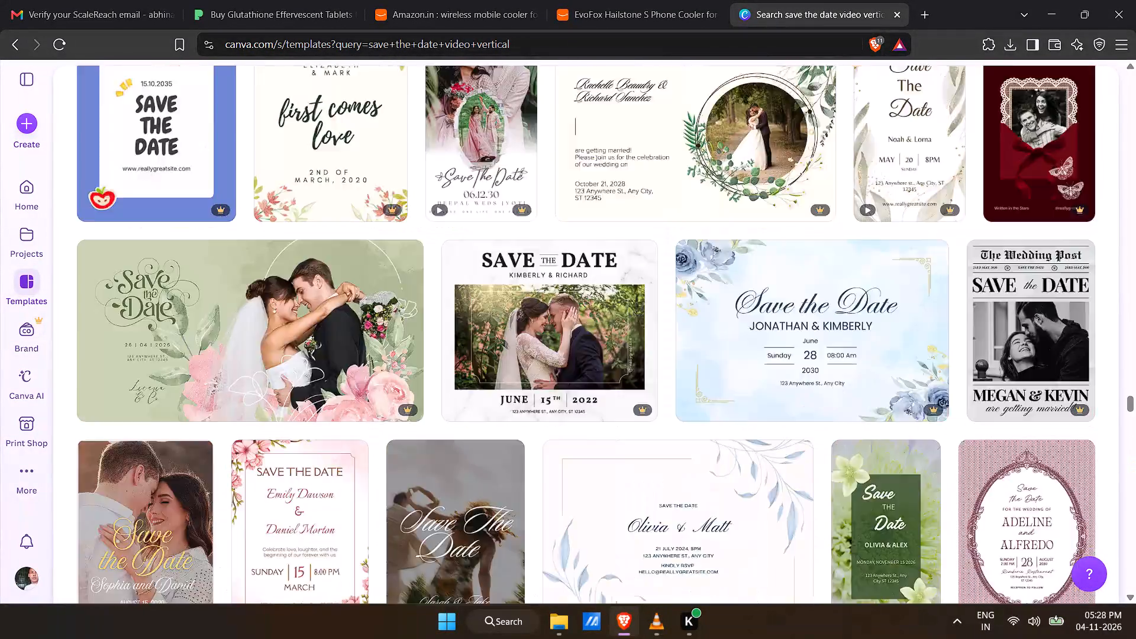
{"action": "left_click_drag", "start_coordinate": [1119, 433], "coordinate": [1123, 173]}
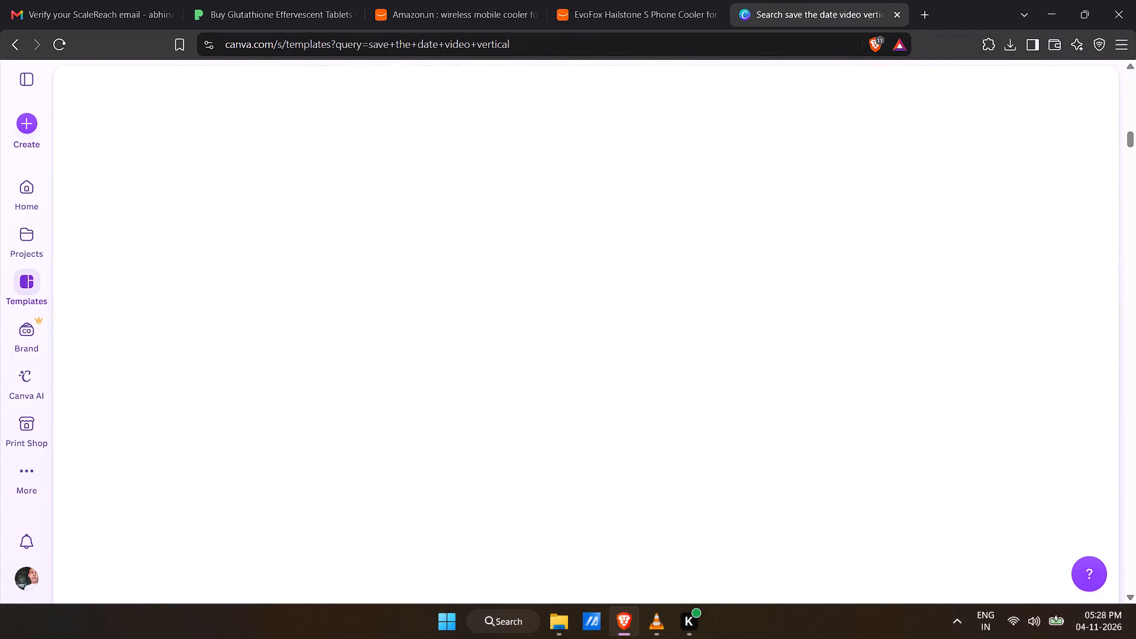
{"action": "scroll", "coordinate": [772, 248], "scroll_direction": "down", "scroll_amount": 4}
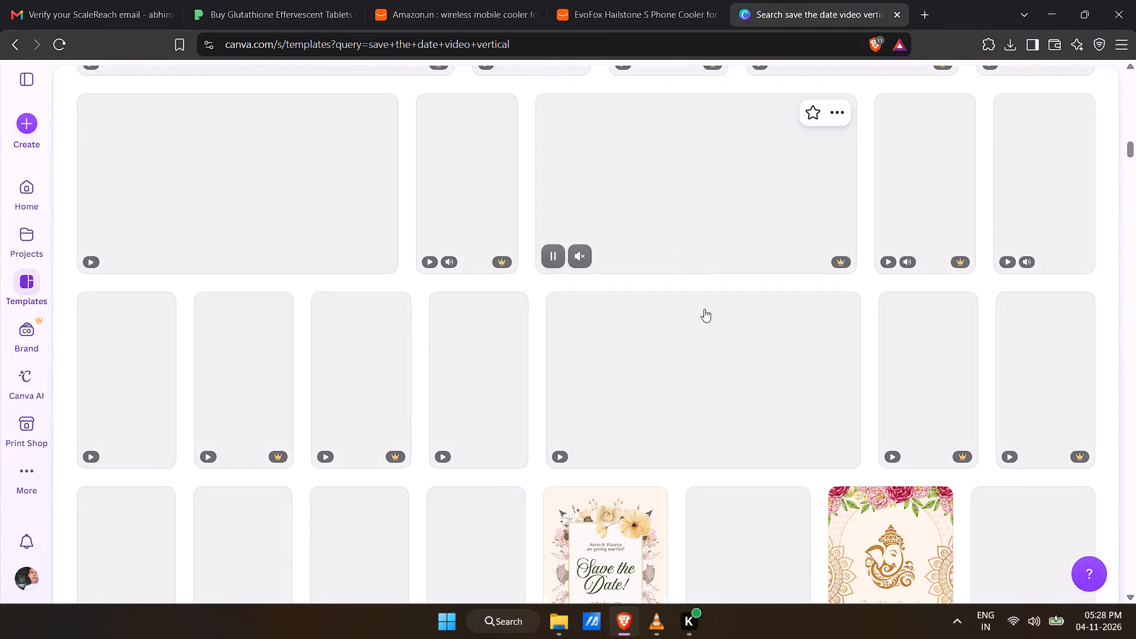
{"action": "scroll", "coordinate": [680, 293], "scroll_direction": "up", "scroll_amount": 1}
{"action": "scroll", "coordinate": [516, 408], "scroll_direction": "down", "scroll_amount": 2}
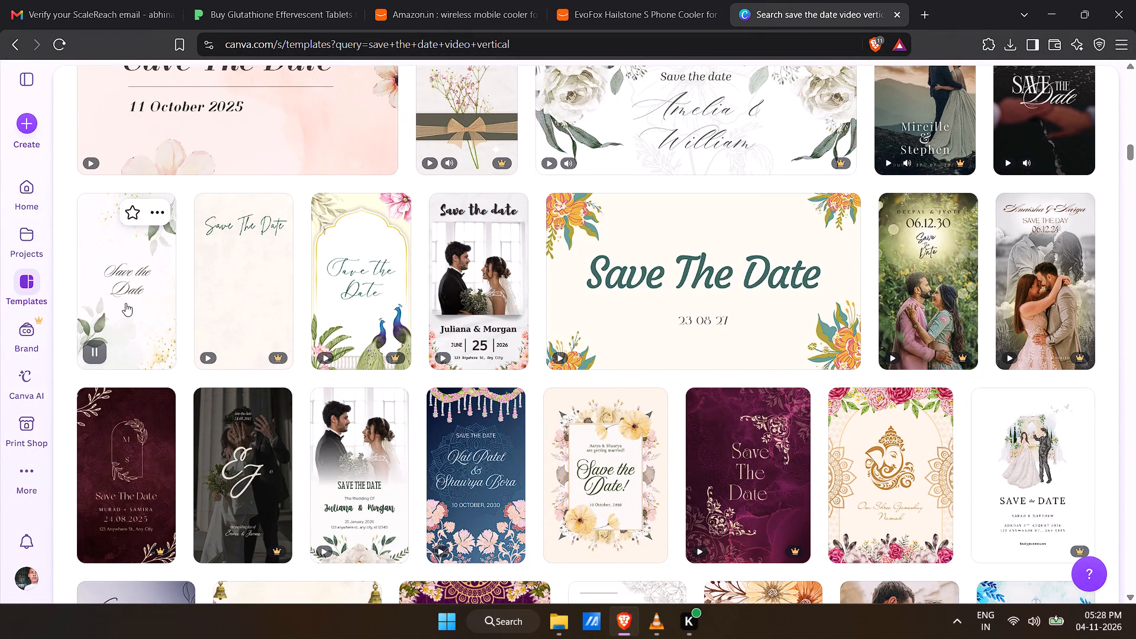
{"action": "left_click", "coordinate": [117, 350]}
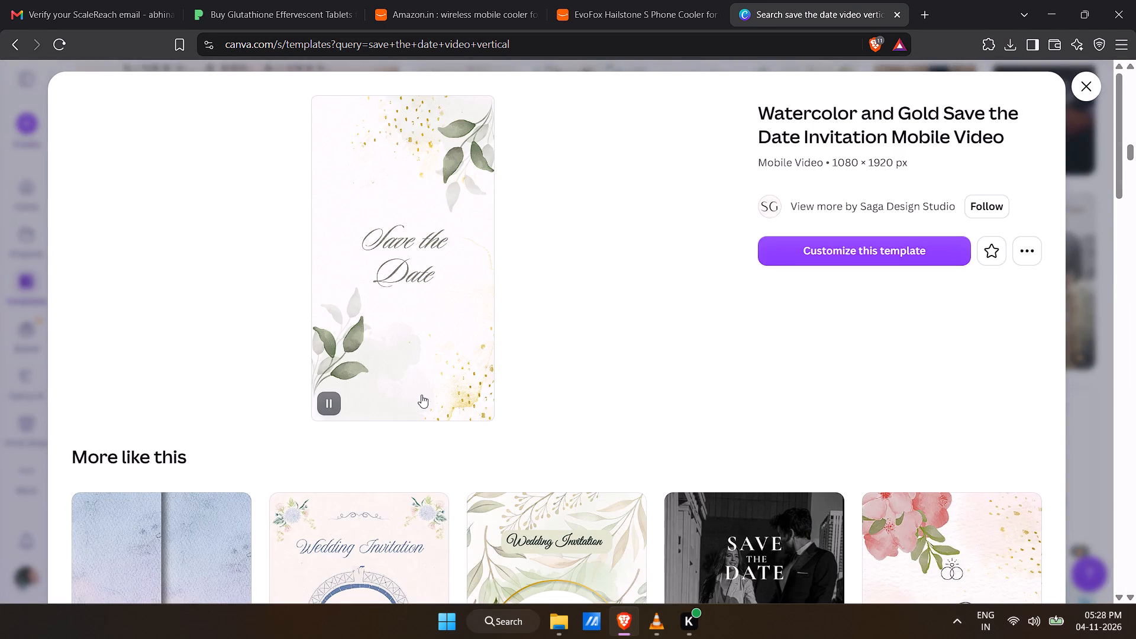
{"action": "scroll", "coordinate": [585, 348], "scroll_direction": "down", "scroll_amount": 3}
{"action": "scroll", "coordinate": [588, 348], "scroll_direction": "up", "scroll_amount": 4}
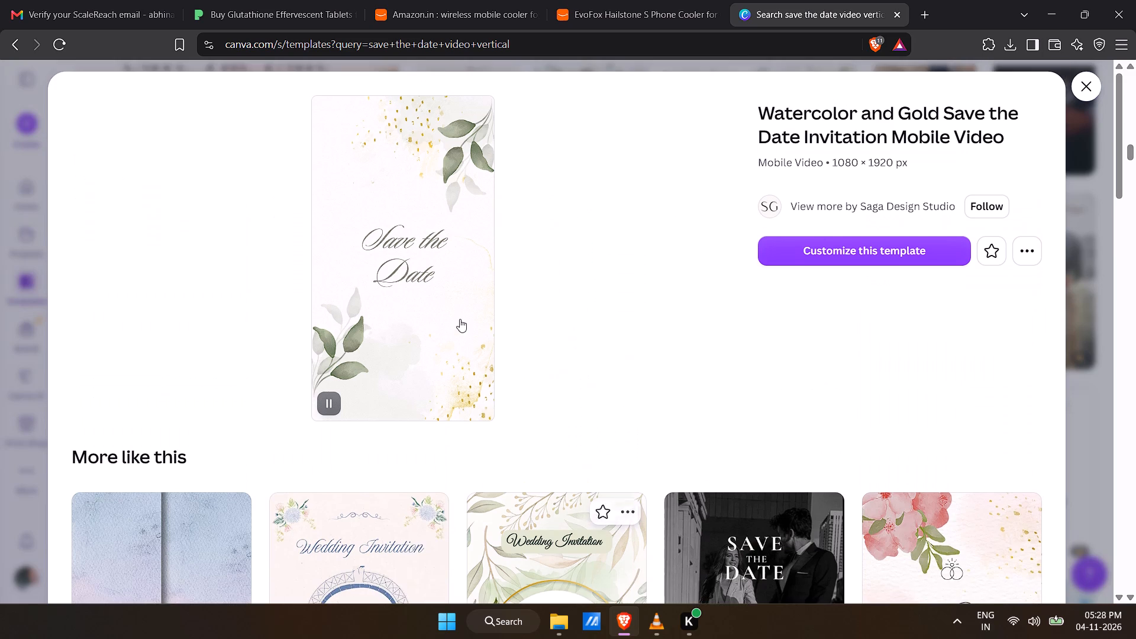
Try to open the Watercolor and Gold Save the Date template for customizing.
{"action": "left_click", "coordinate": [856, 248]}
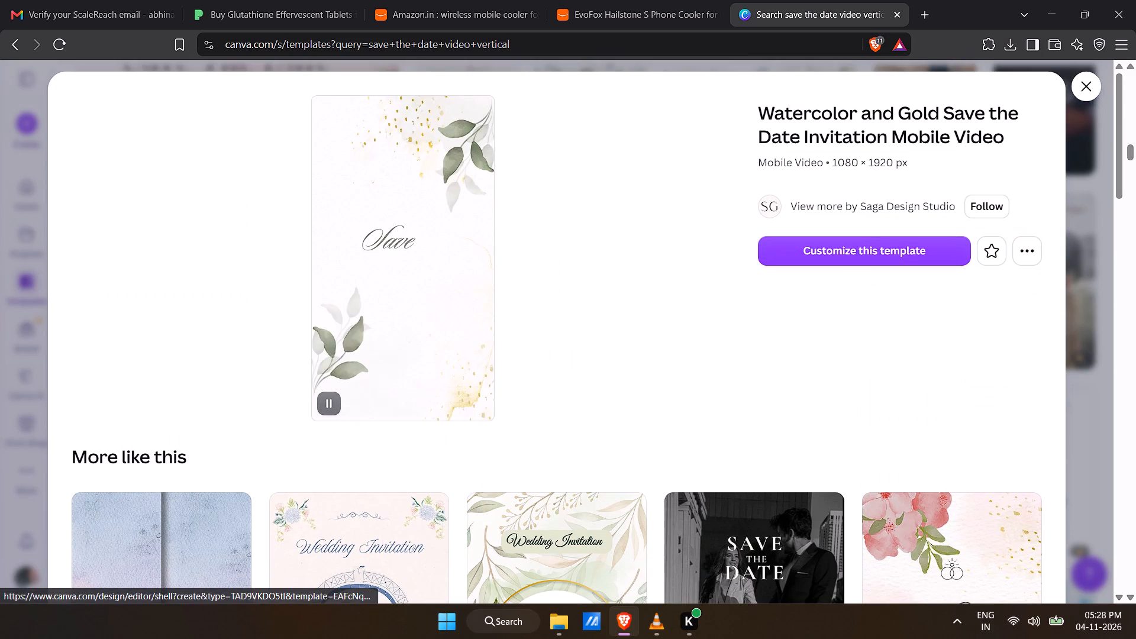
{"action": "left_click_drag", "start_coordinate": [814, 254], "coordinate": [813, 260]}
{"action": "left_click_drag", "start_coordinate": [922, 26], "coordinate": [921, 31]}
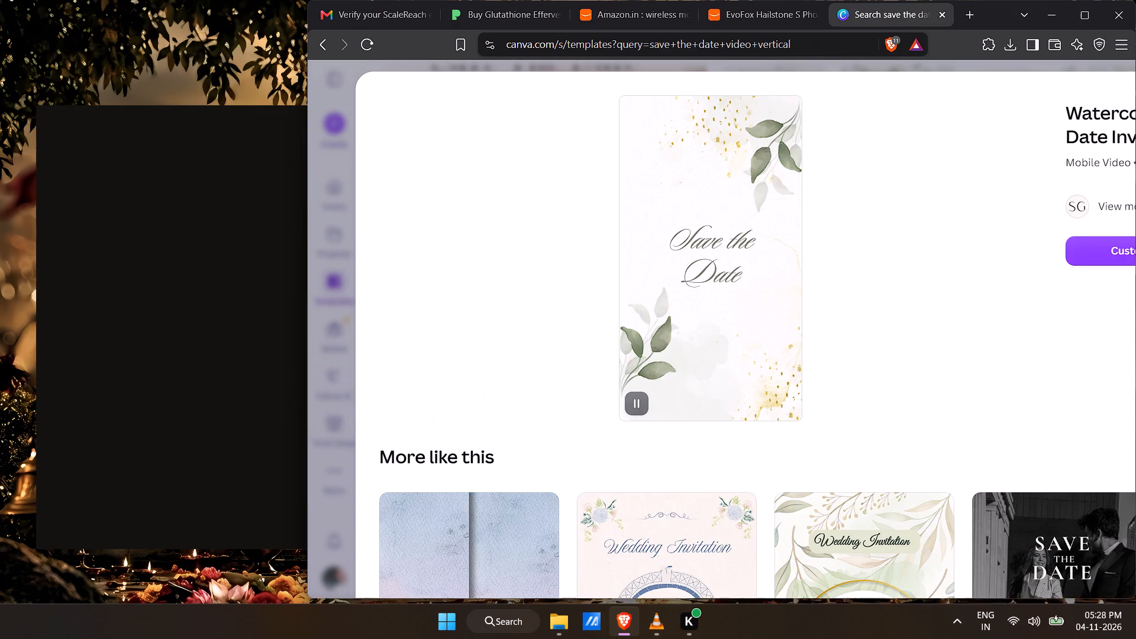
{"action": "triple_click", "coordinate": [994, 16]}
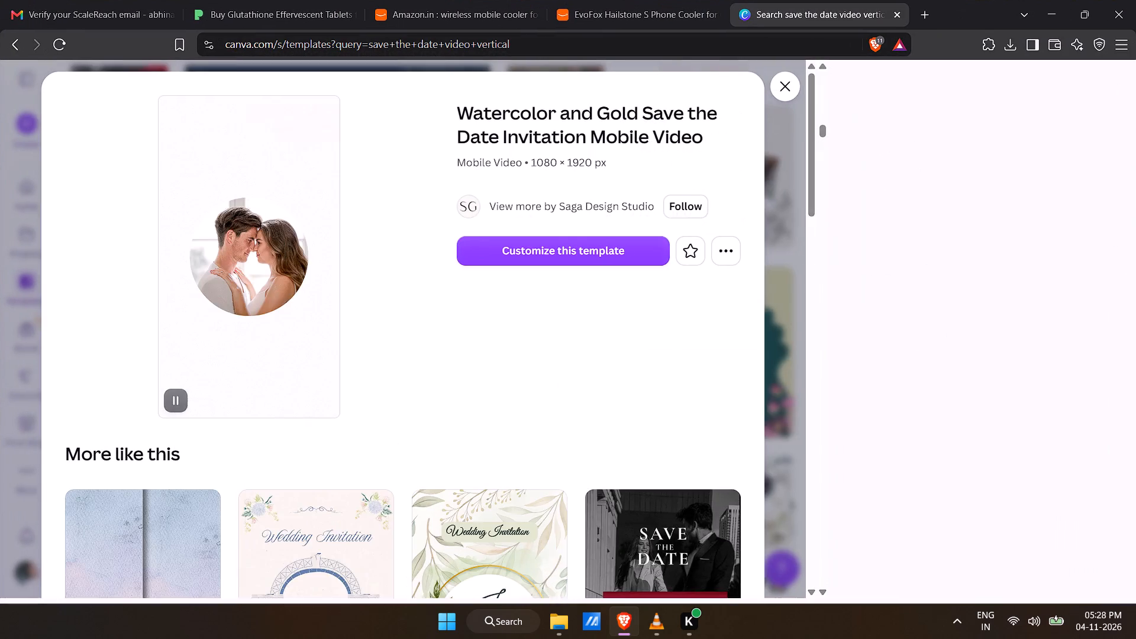
Search the web for "fast" in a new tab and look through the results for an internet speed test.
{"action": "left_click", "coordinate": [931, 15]}
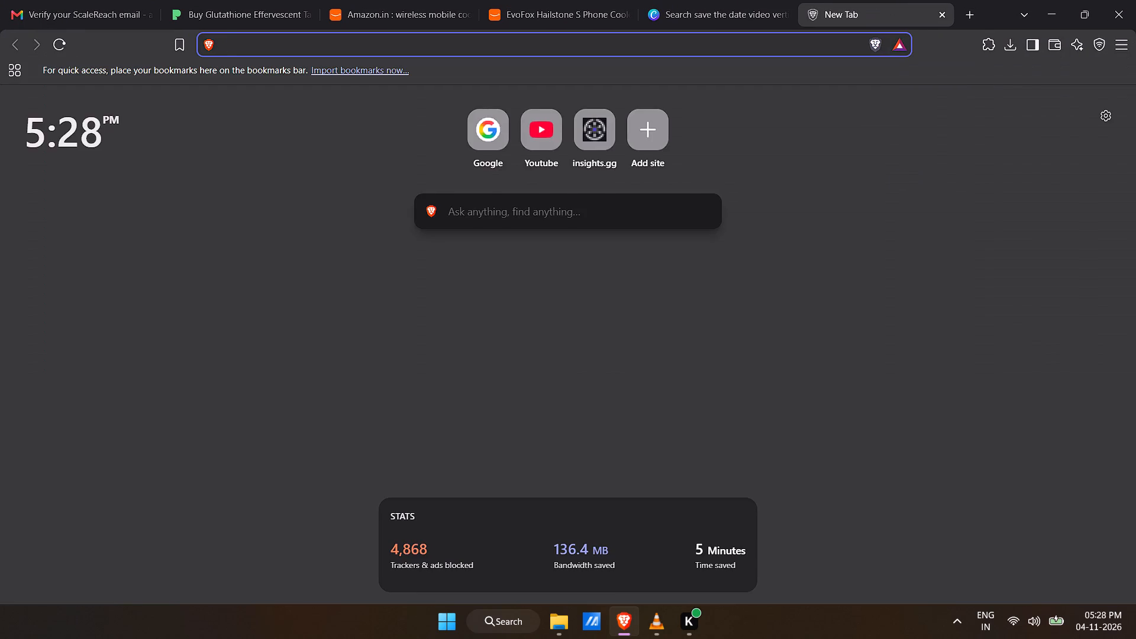
{"action": "type", "text": "fs"}
{"action": "key", "text": "BackSpace"}
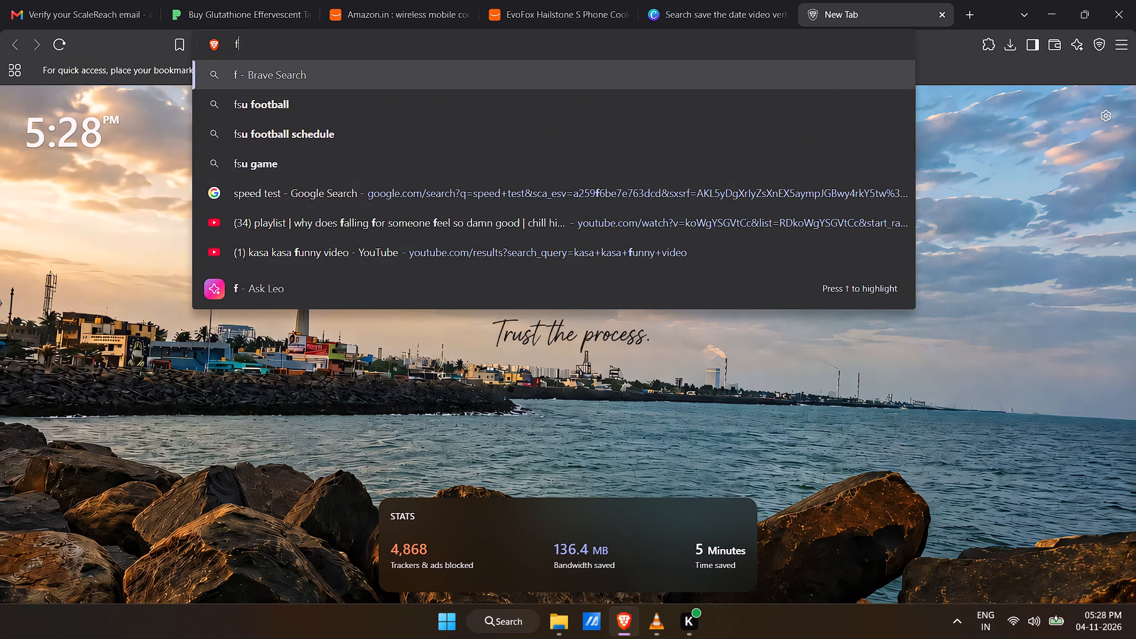
{"action": "key", "text": "a"}
{"action": "key", "text": "s"}
{"action": "key", "text": "t"}
{"action": "key", "text": "Return"}
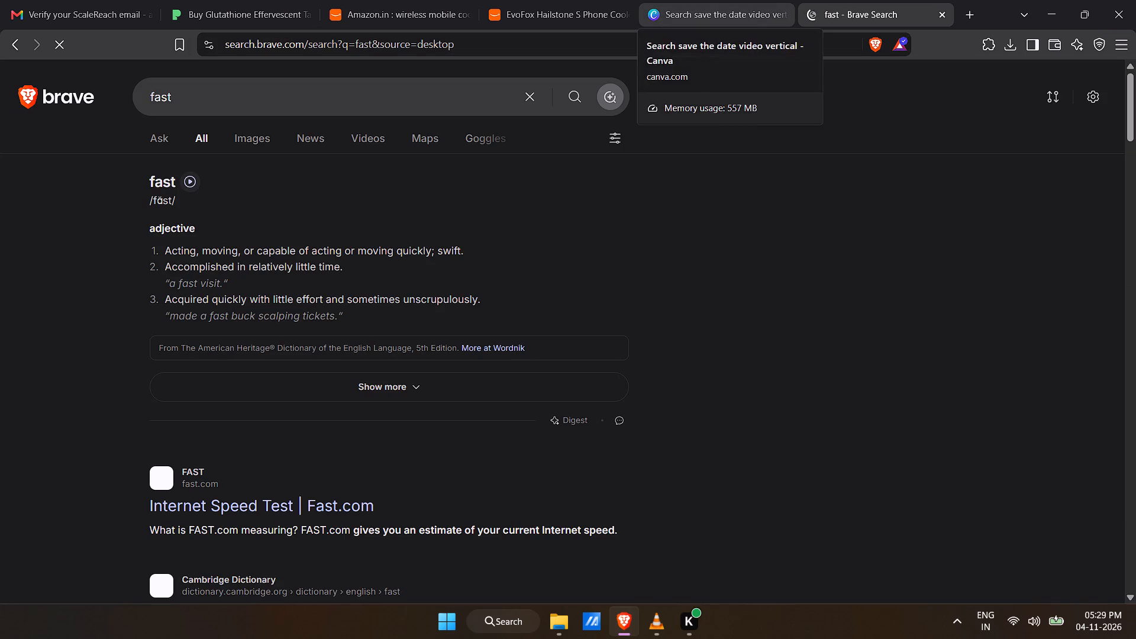
{"action": "left_click_drag", "start_coordinate": [275, 104], "coordinate": [273, 112]}
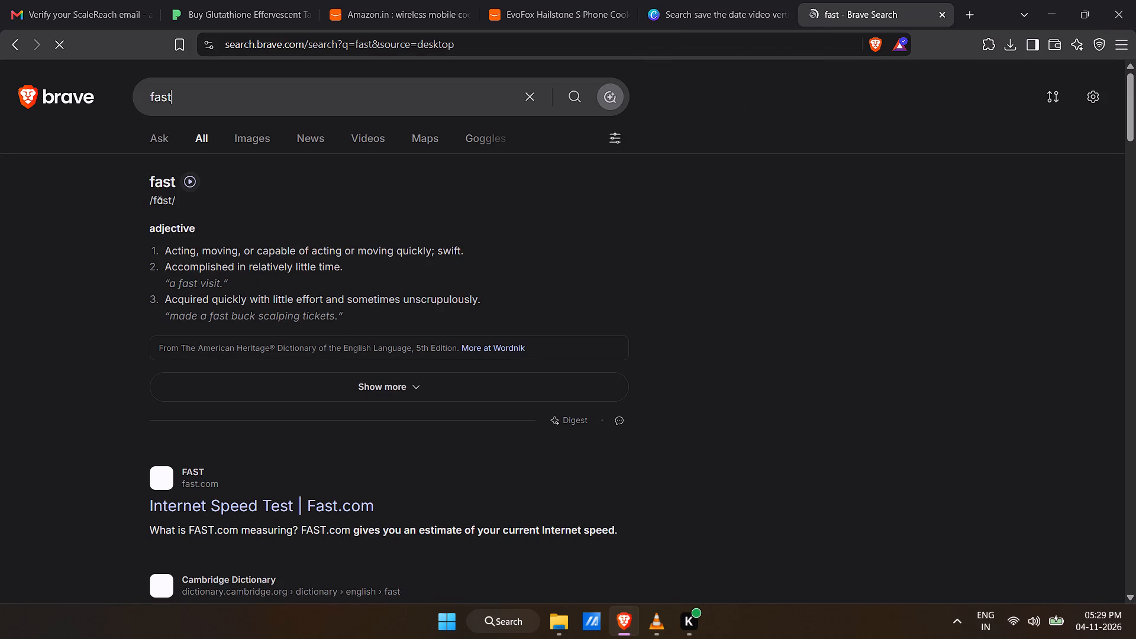
{"action": "scroll", "coordinate": [285, 234], "scroll_direction": "down", "scroll_amount": 4}
{"action": "scroll", "coordinate": [309, 289], "scroll_direction": "up", "scroll_amount": 2}
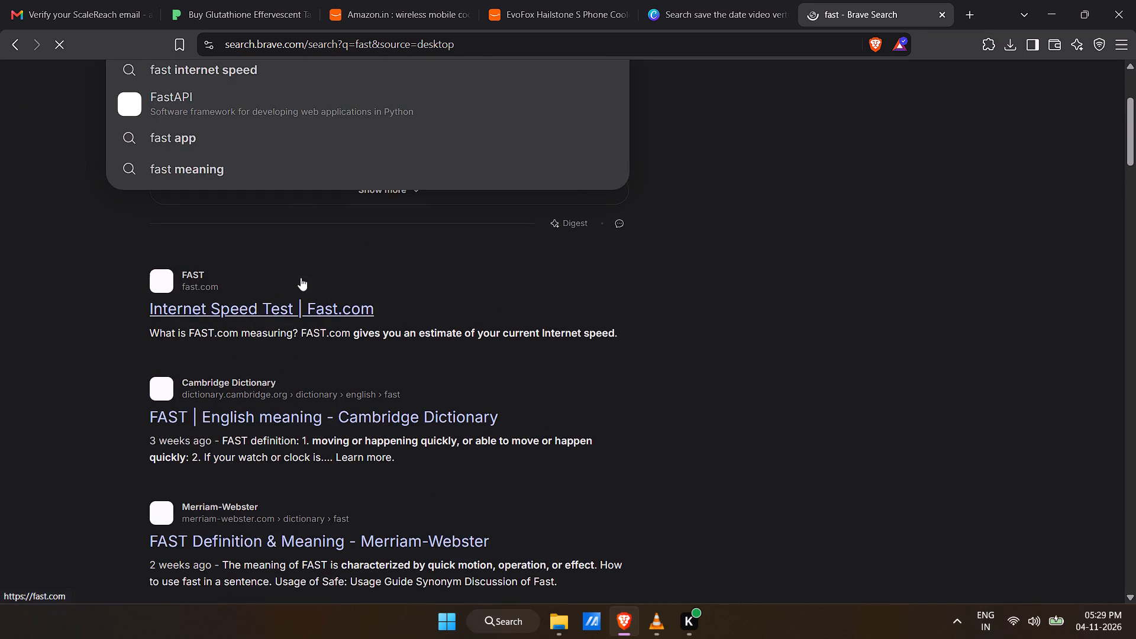
{"action": "scroll", "coordinate": [318, 294], "scroll_direction": "down", "scroll_amount": 6}
{"action": "scroll", "coordinate": [386, 214], "scroll_direction": "up", "scroll_amount": 13}
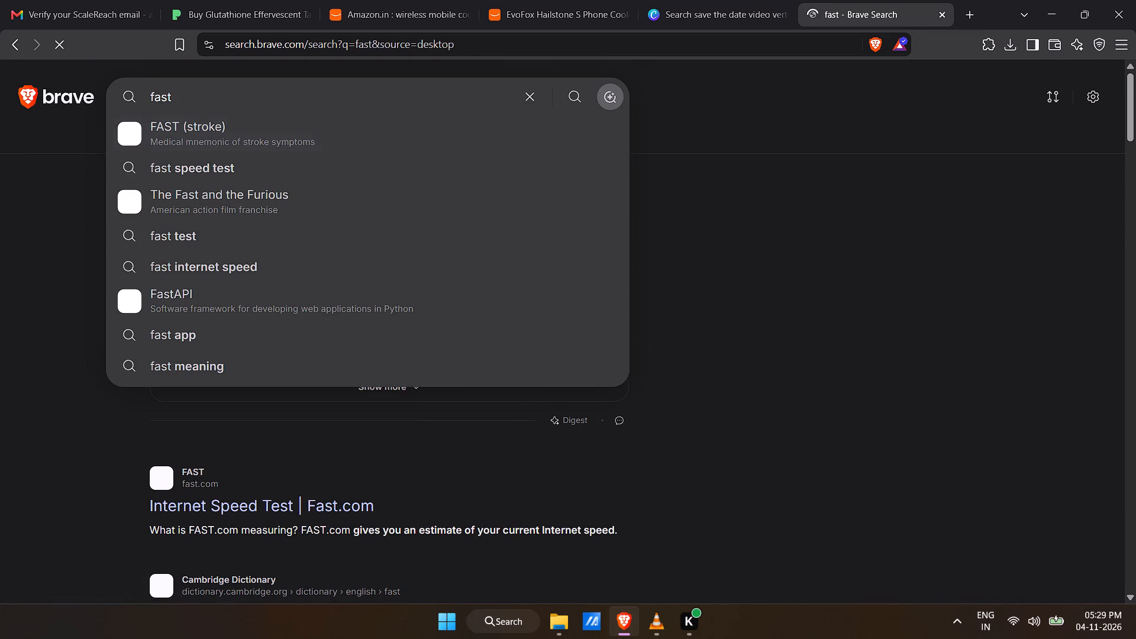
Refine the search to "fast.com" and open the Internet Speed Test | Fast.com result.
{"action": "left_click", "coordinate": [286, 76]}
{"action": "left_click", "coordinate": [287, 101]}
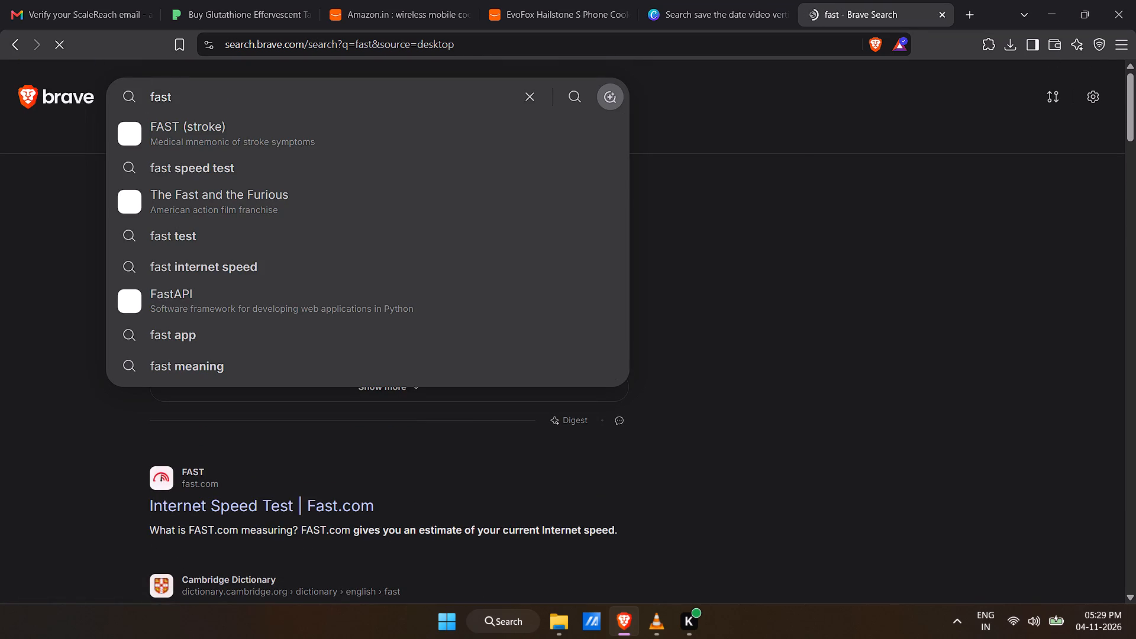
{"action": "type", "text": ".com"}
{"action": "key", "text": "Return"}
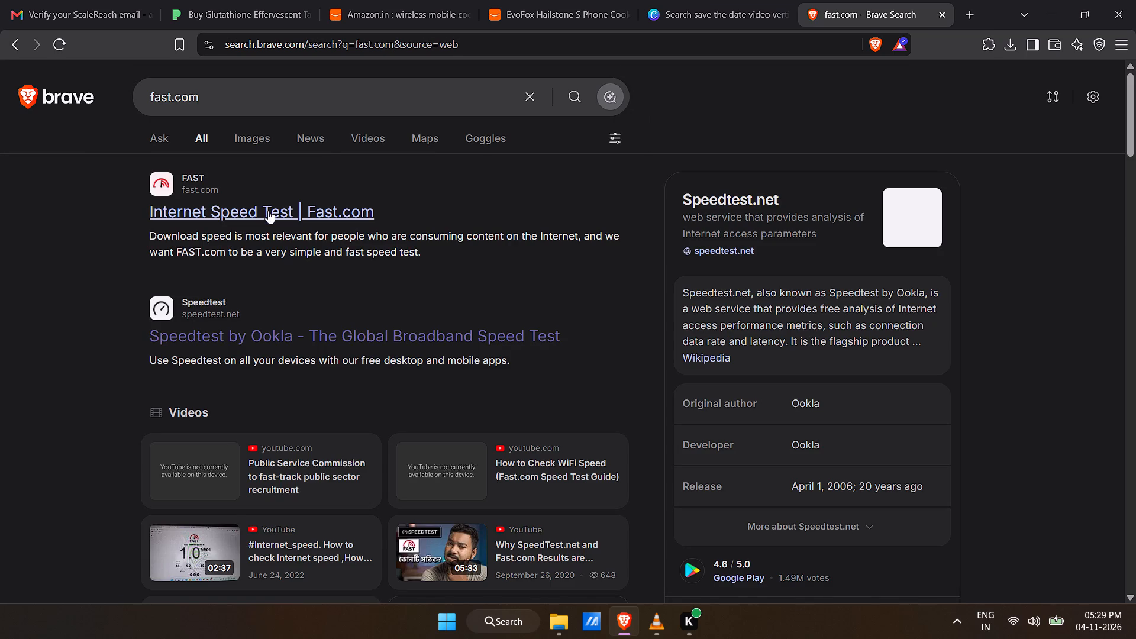
{"action": "left_click", "coordinate": [267, 208]}
{"action": "left_click", "coordinate": [268, 211]}
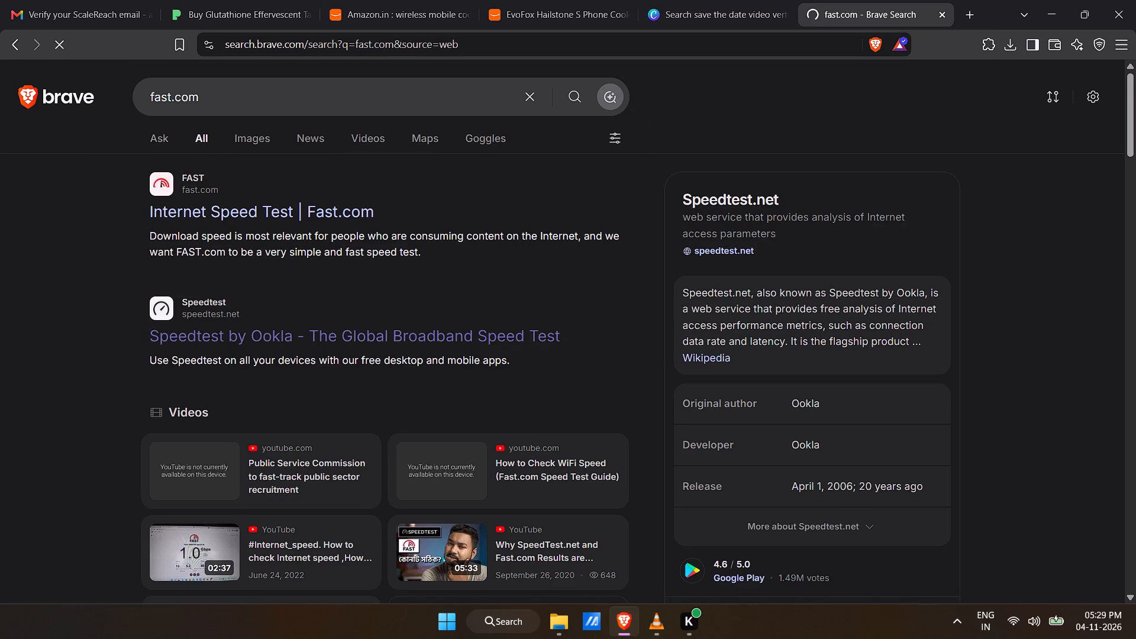
Return to the Canva template preview and open the Watercolor and Gold Save the Date template for customizing.
{"action": "left_click", "coordinate": [721, 0]}
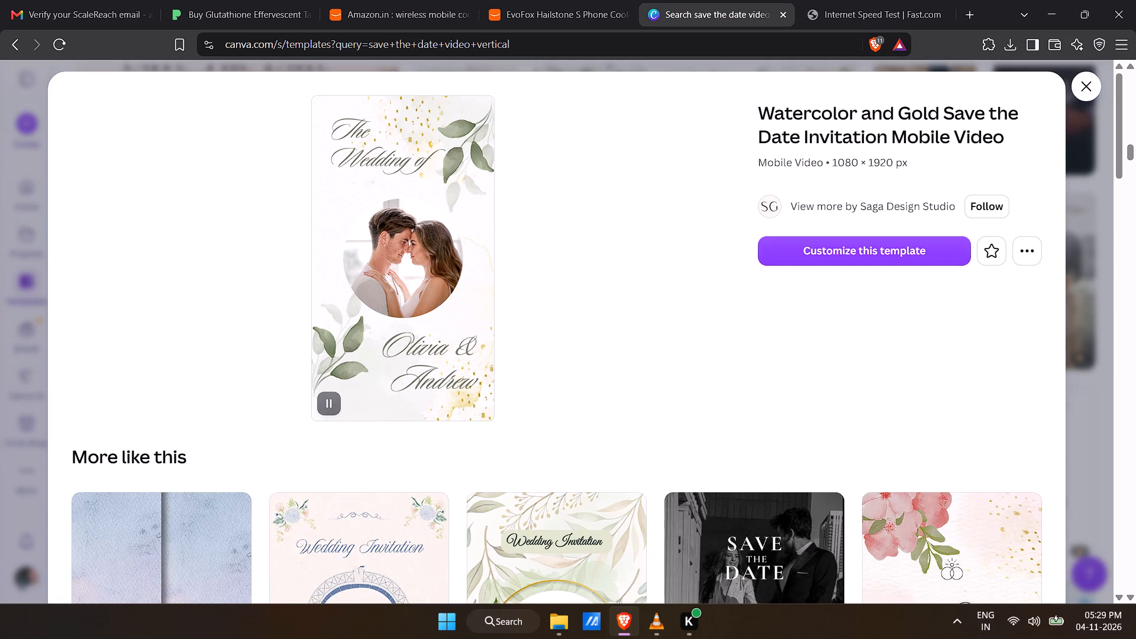
{"action": "left_click", "coordinate": [830, 247]}
Check the internet speed on fast.com and close the speed test tab.
{"action": "left_click", "coordinate": [885, 0]}
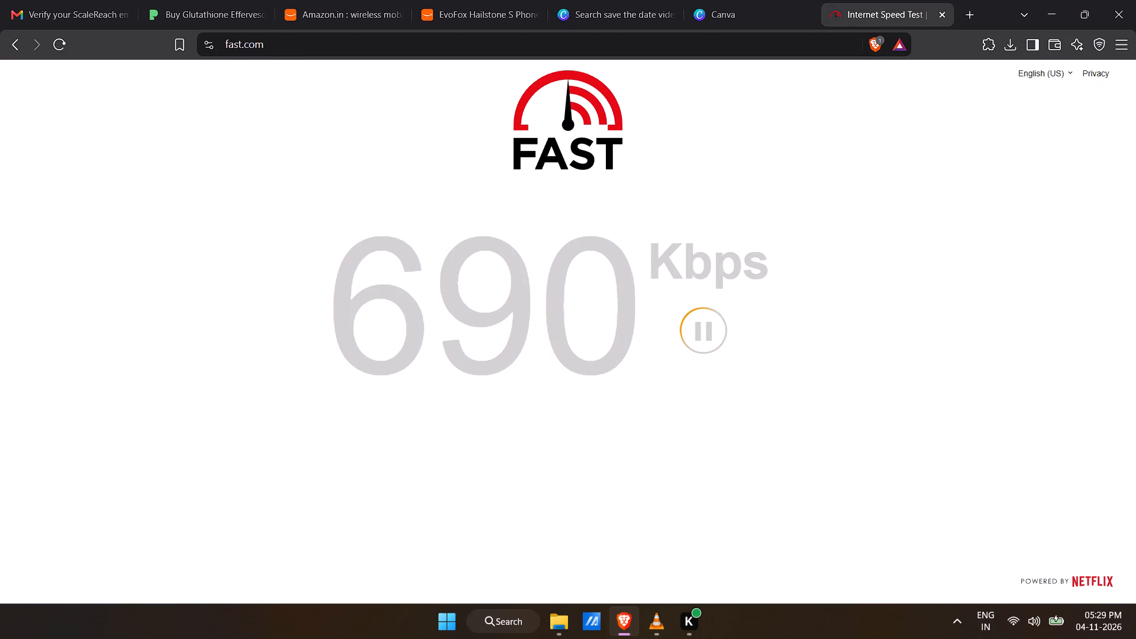
{"action": "left_click", "coordinate": [940, 22]}
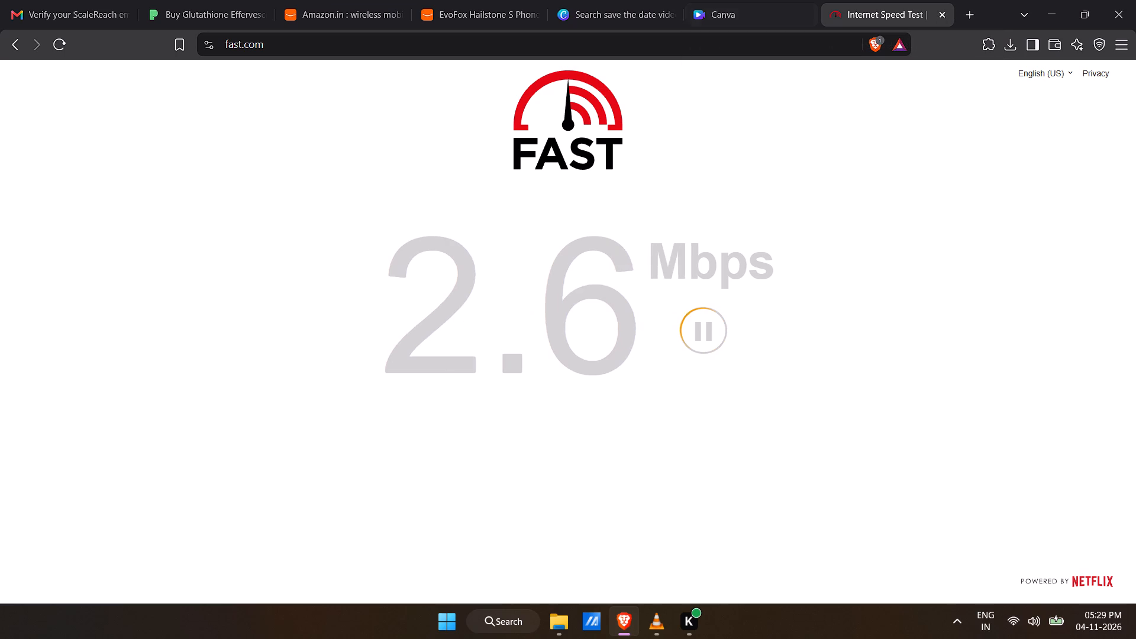
{"action": "left_click", "coordinate": [940, 14]}
Play the Watercolor and Gold save-the-date video in the editor to review its pages.
{"action": "scroll", "coordinate": [625, 296], "scroll_direction": "down", "scroll_amount": 5}
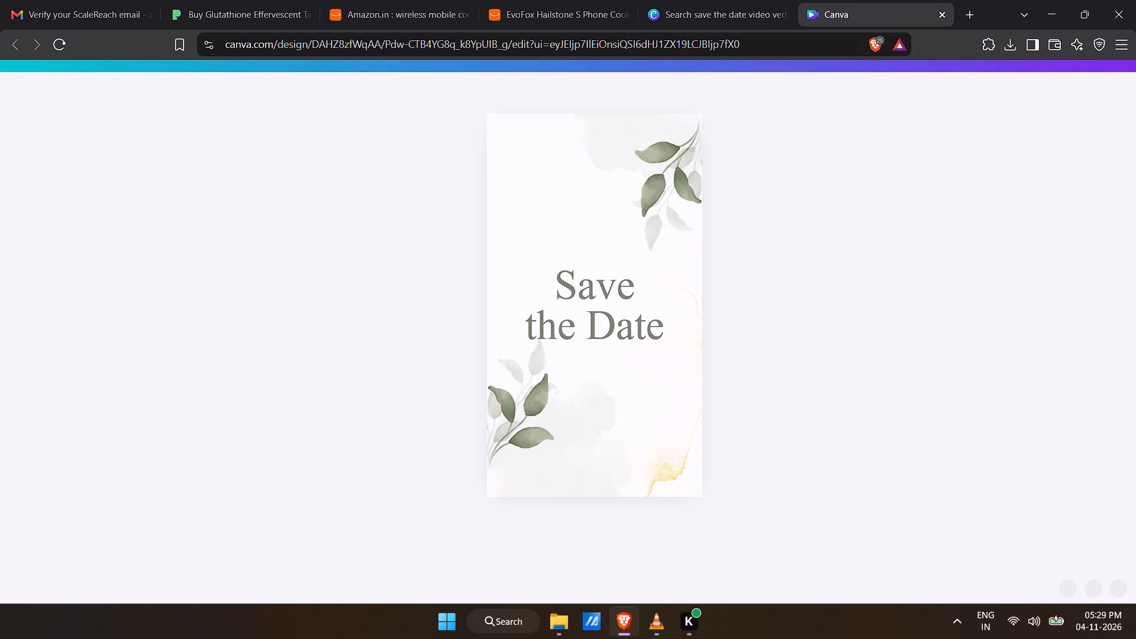
{"action": "scroll", "coordinate": [520, 366], "scroll_direction": "up", "scroll_amount": 1}
{"action": "left_click_drag", "start_coordinate": [827, 292], "coordinate": [827, 298]}
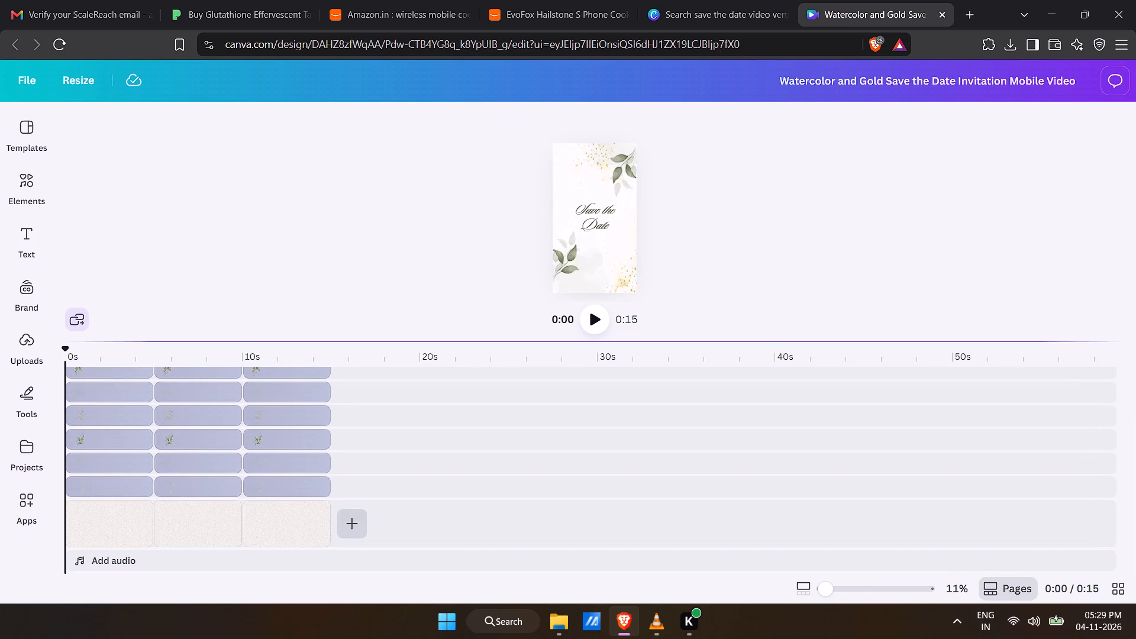
{"action": "scroll", "coordinate": [519, 330], "scroll_direction": "up", "scroll_amount": 2}
{"action": "left_click", "coordinate": [595, 322]}
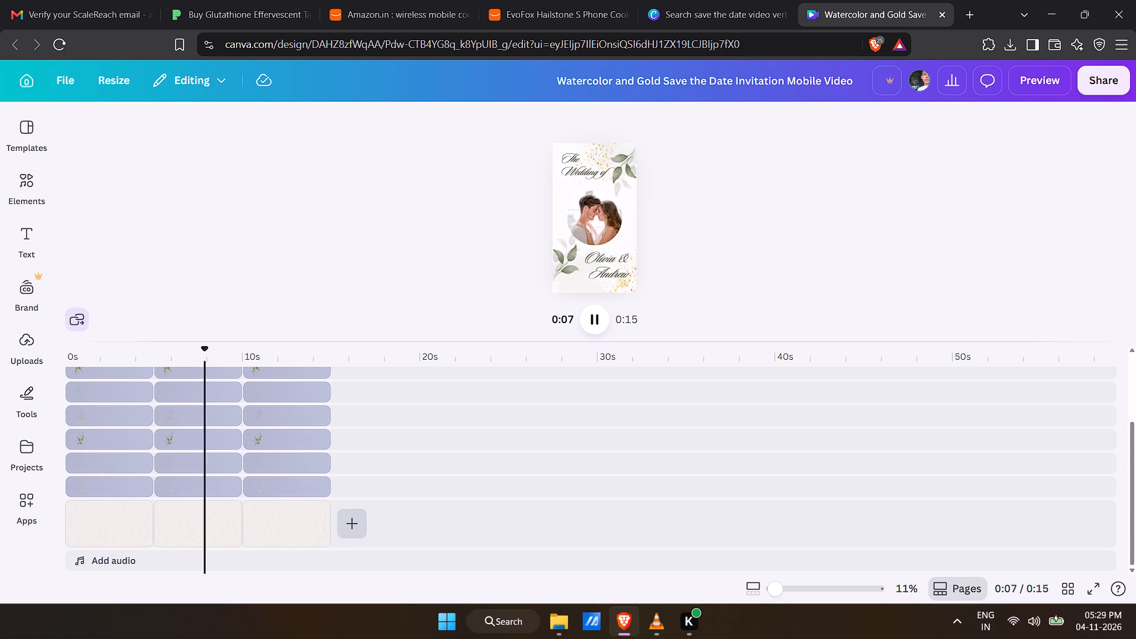
Shrink the timeline's height so the design canvas is enlarged to about 17% zoom.
{"action": "left_click_drag", "start_coordinate": [557, 339], "coordinate": [558, 373]}
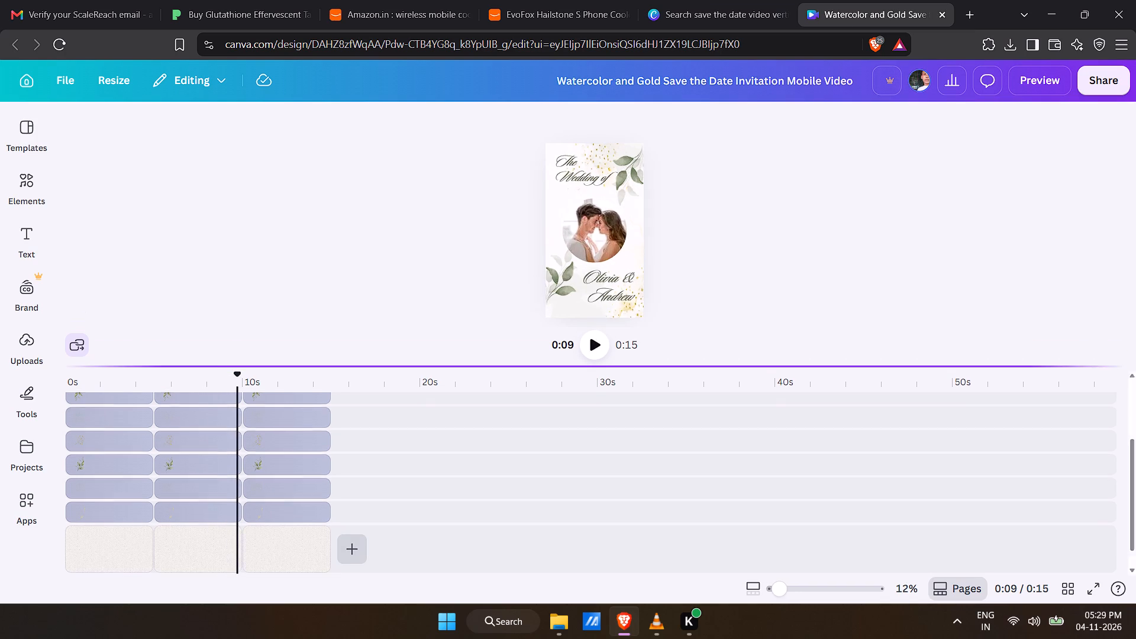
{"action": "left_click_drag", "start_coordinate": [558, 373], "coordinate": [530, 527]}
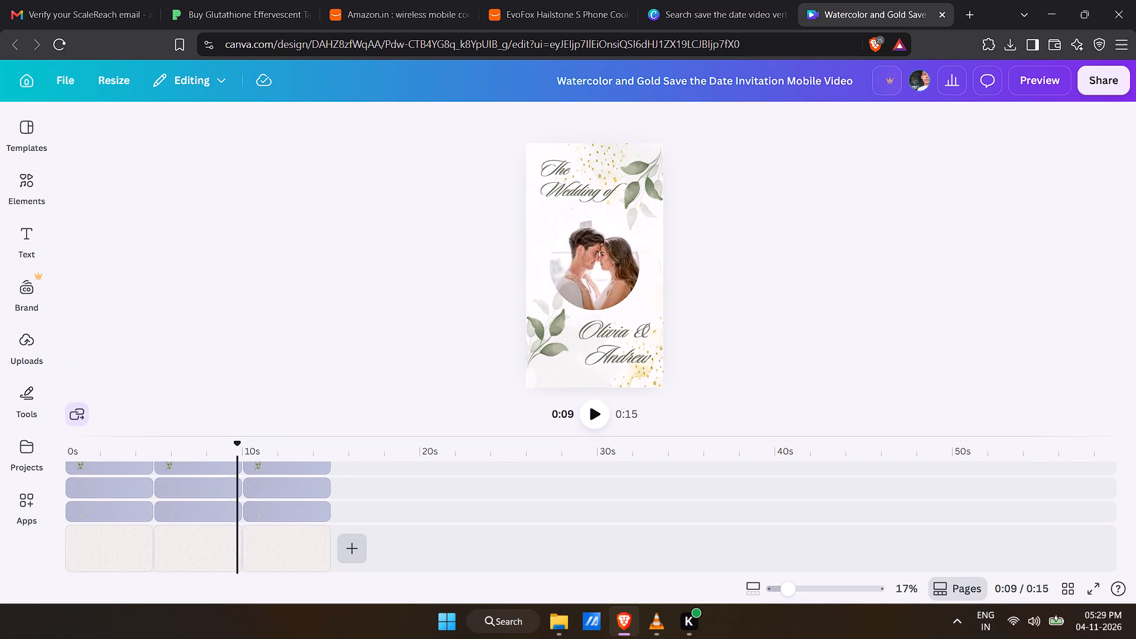
Play the rest of the Watercolor and Gold video and replay it from the start to review its animation.
{"action": "left_click", "coordinate": [591, 417]}
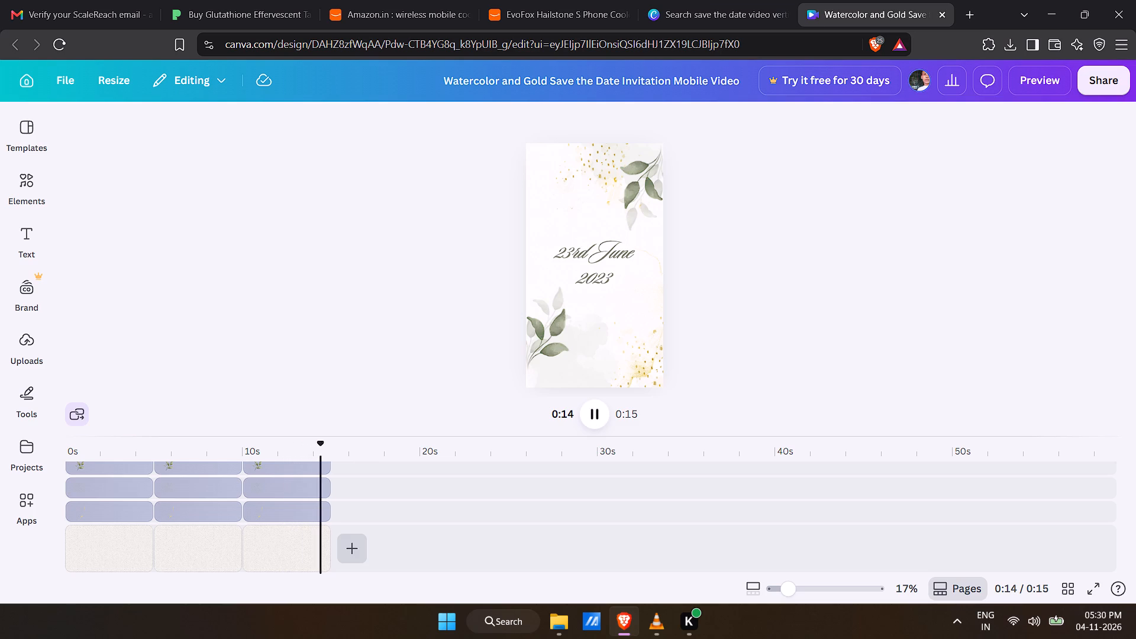
{"action": "left_click_drag", "start_coordinate": [335, 444], "coordinate": [0, 450]}
{"action": "left_click", "coordinate": [590, 417]}
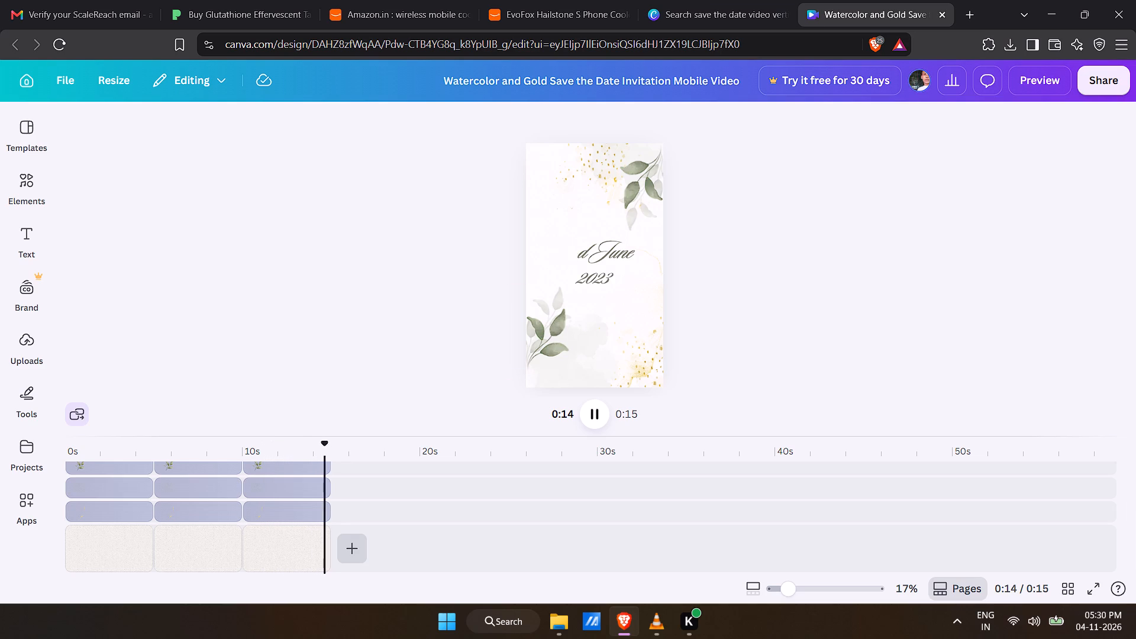
Return to the Canva template search and open the floral Wedding Invitation template with the columned arch from the similar designs.
{"action": "left_click", "coordinate": [695, 9]}
{"action": "scroll", "coordinate": [667, 488], "scroll_direction": "down", "scroll_amount": 2}
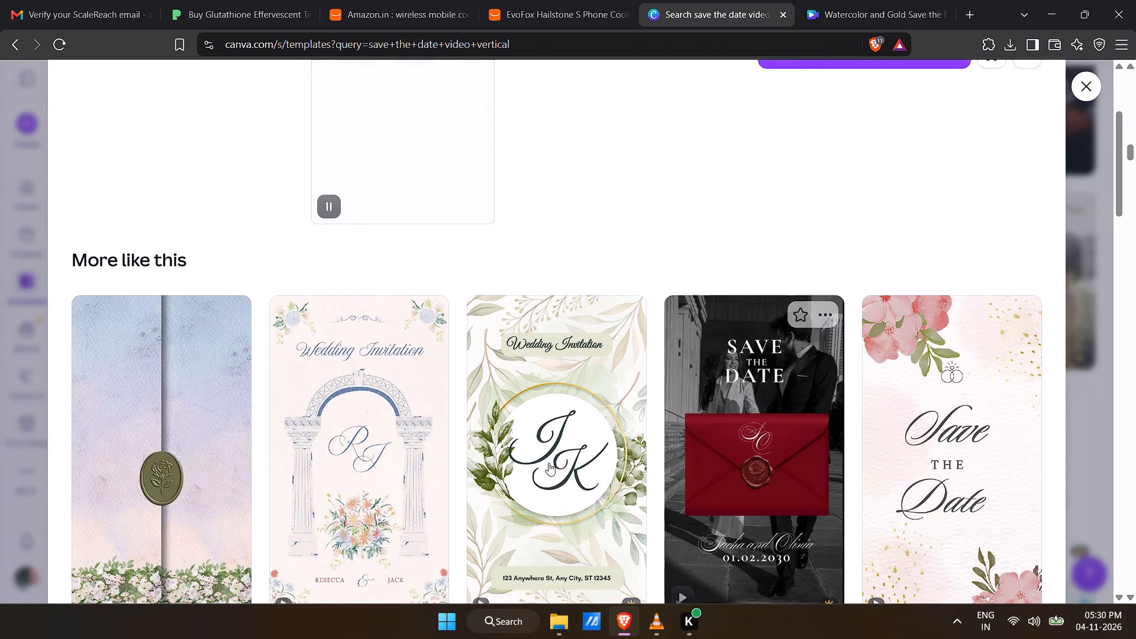
{"action": "scroll", "coordinate": [488, 489], "scroll_direction": "down", "scroll_amount": 1}
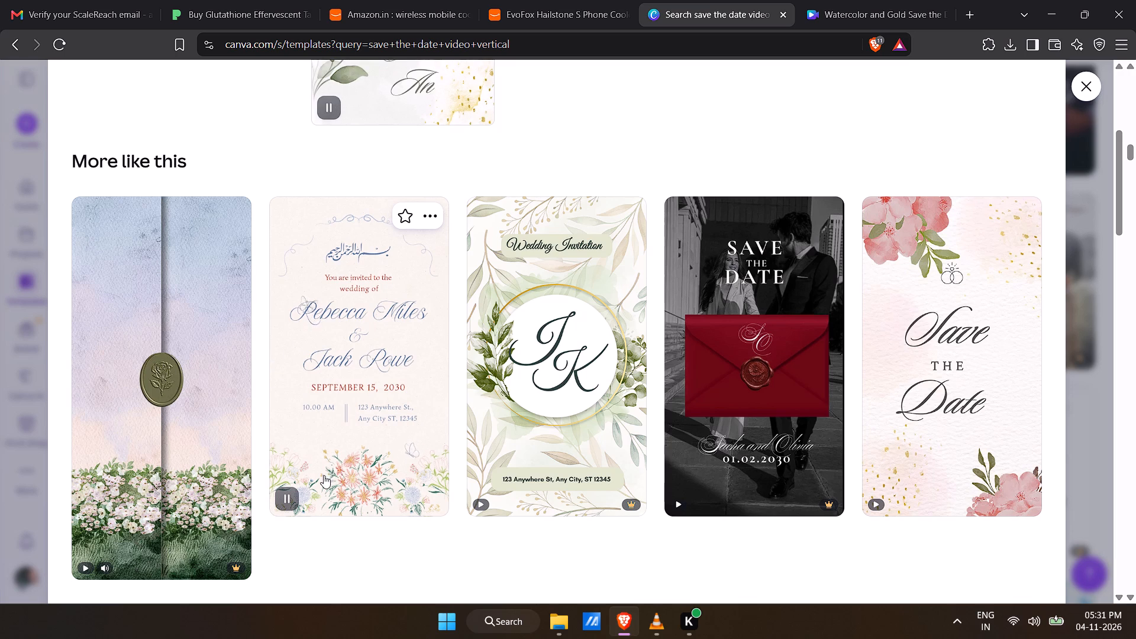
{"action": "left_click_drag", "start_coordinate": [363, 447], "coordinate": [362, 457]}
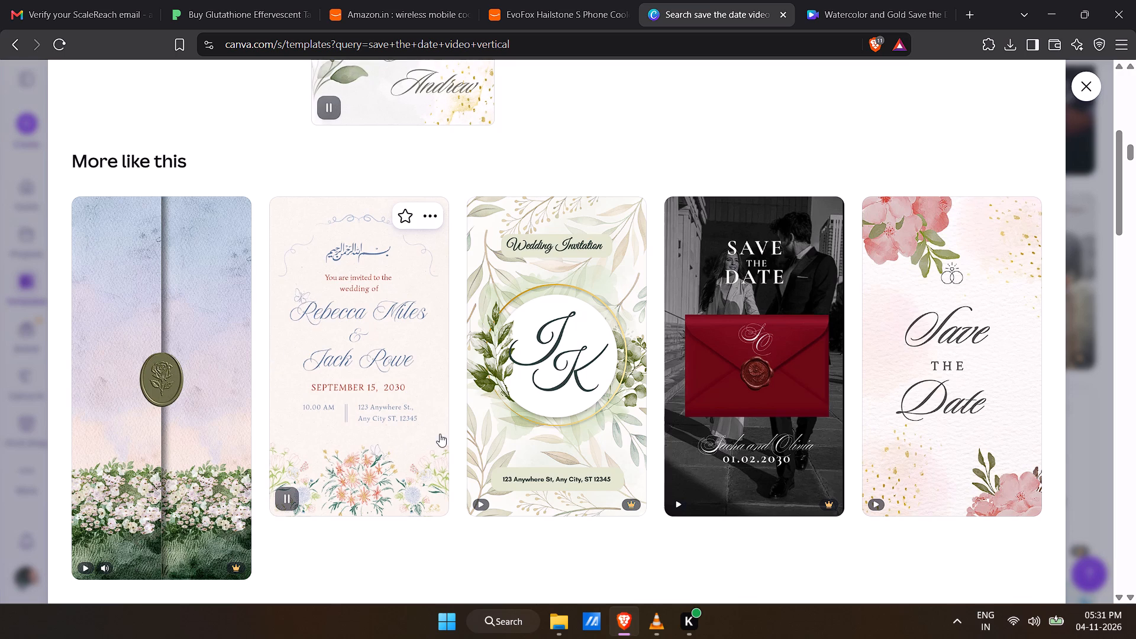
{"action": "left_click", "coordinate": [375, 388]}
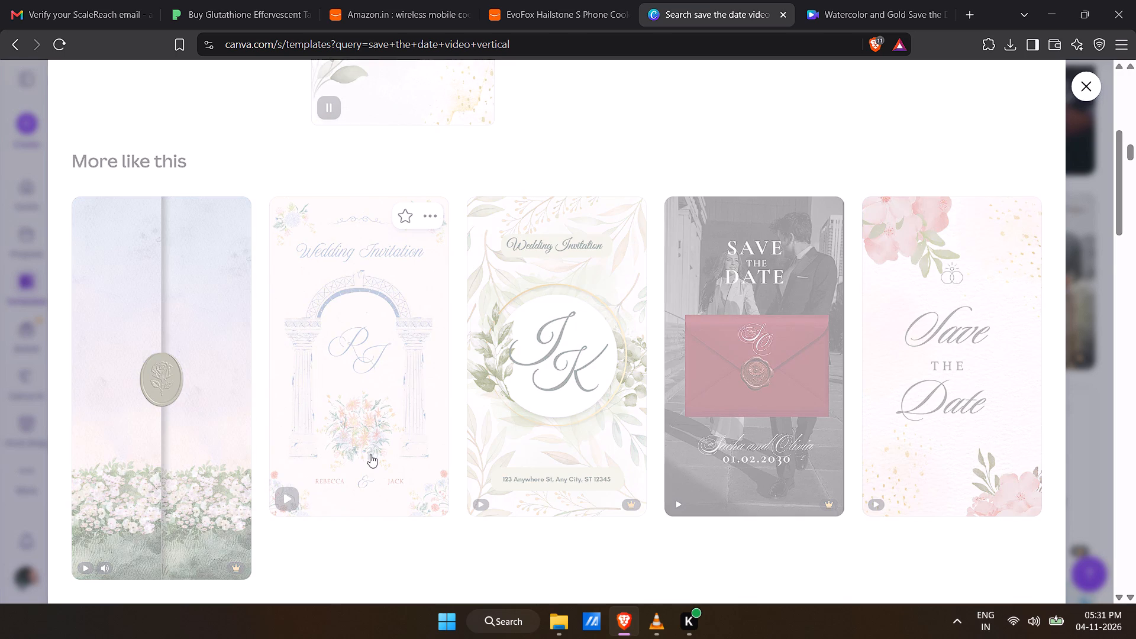
Open the White and Blue Illustrated Wedding Mobile Video template for customizing in the editor.
{"action": "left_click", "coordinate": [835, 246]}
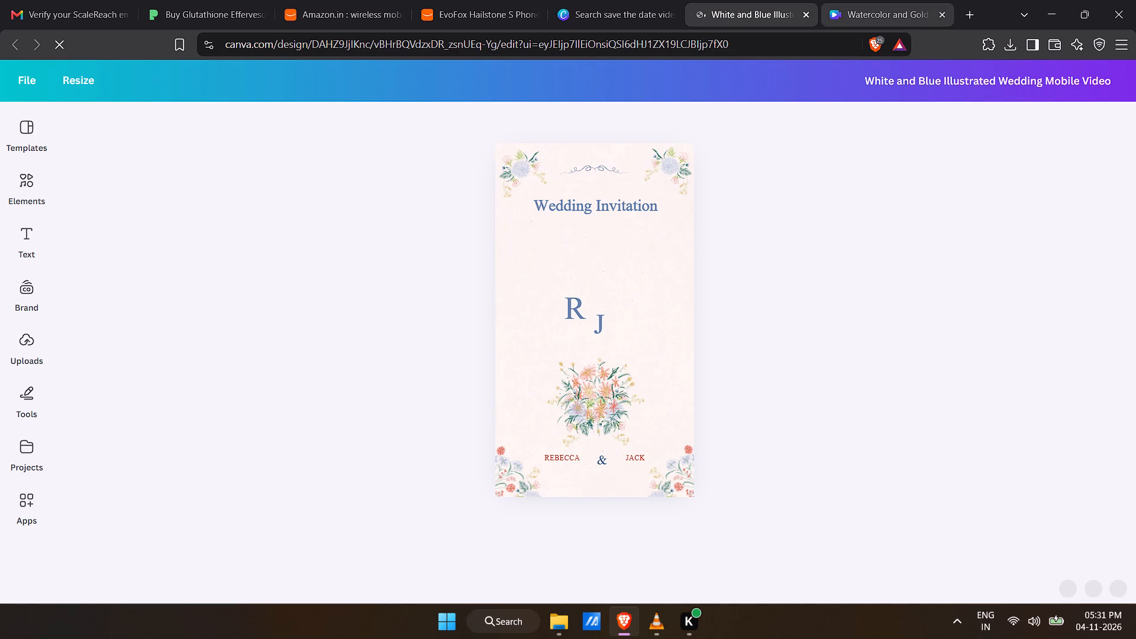
Close the Watercolor and Gold save-the-date design tab and the Amazon.in wireless mobile controller tab.
{"action": "left_click", "coordinate": [944, 12]}
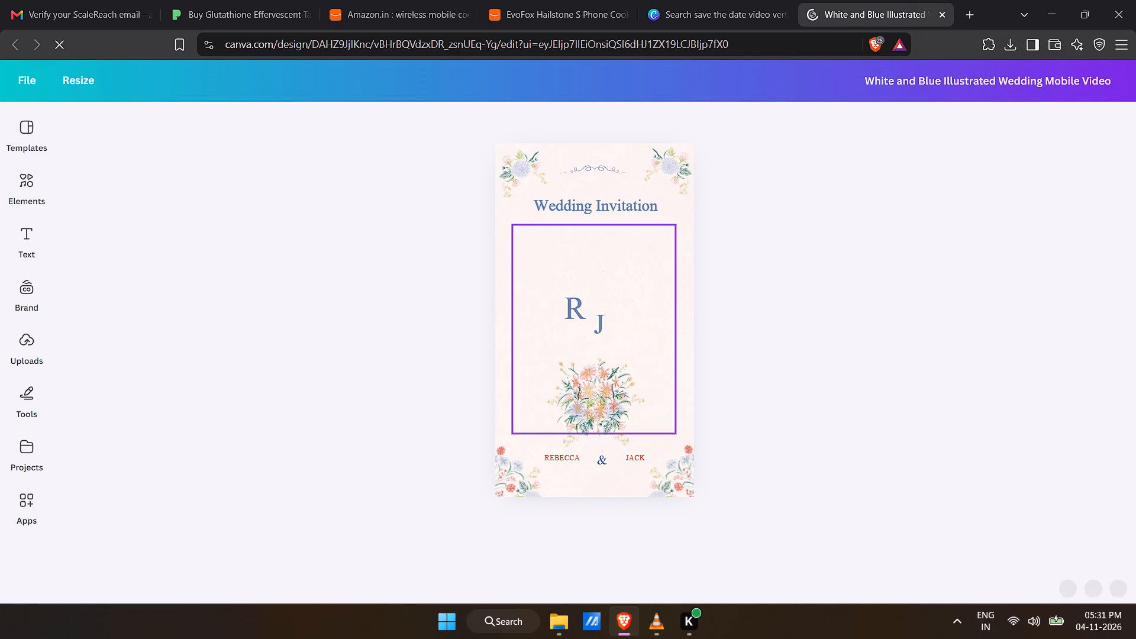
{"action": "scroll", "coordinate": [592, 428], "scroll_direction": "down", "scroll_amount": 2}
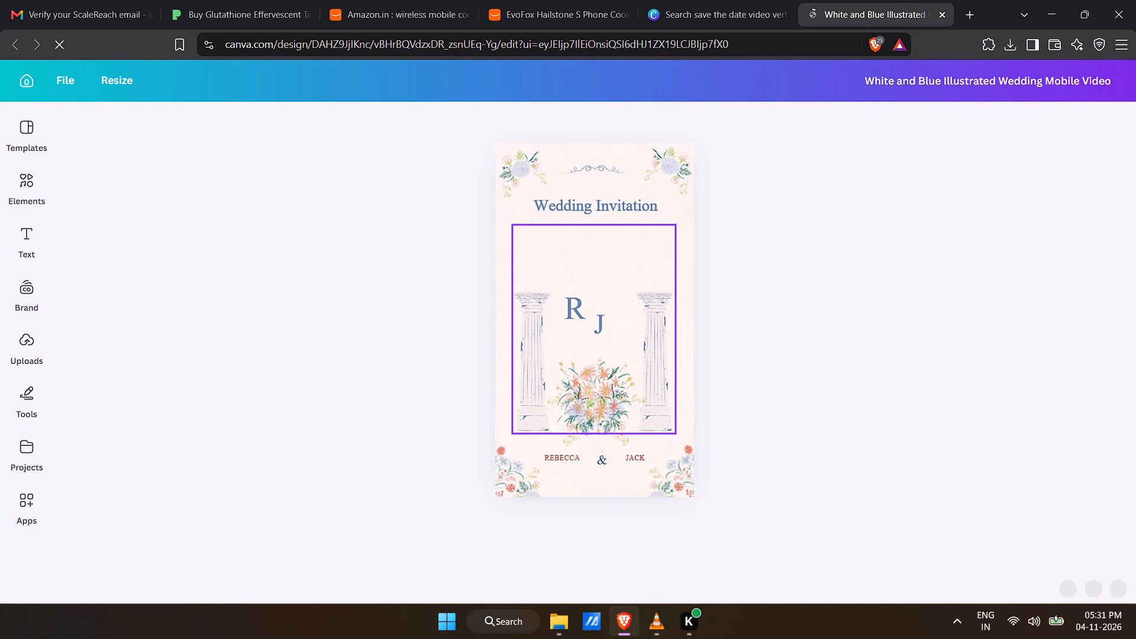
{"action": "scroll", "coordinate": [867, 346], "scroll_direction": "down", "scroll_amount": 4}
{"action": "scroll", "coordinate": [863, 337], "scroll_direction": "up", "scroll_amount": 1}
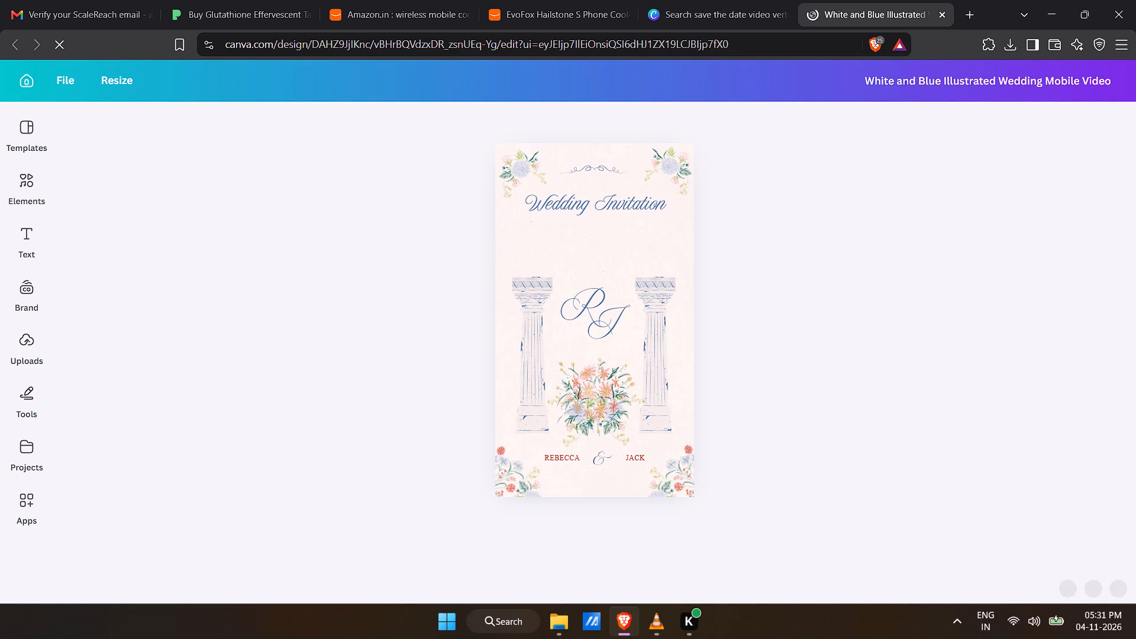
{"action": "left_click", "coordinate": [464, 17]}
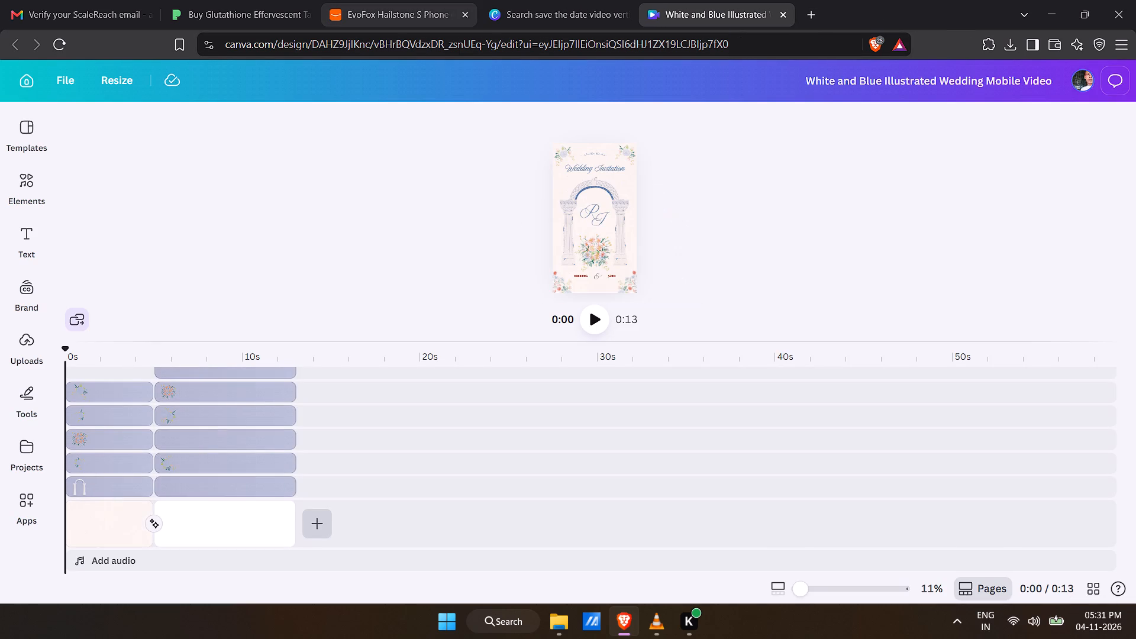
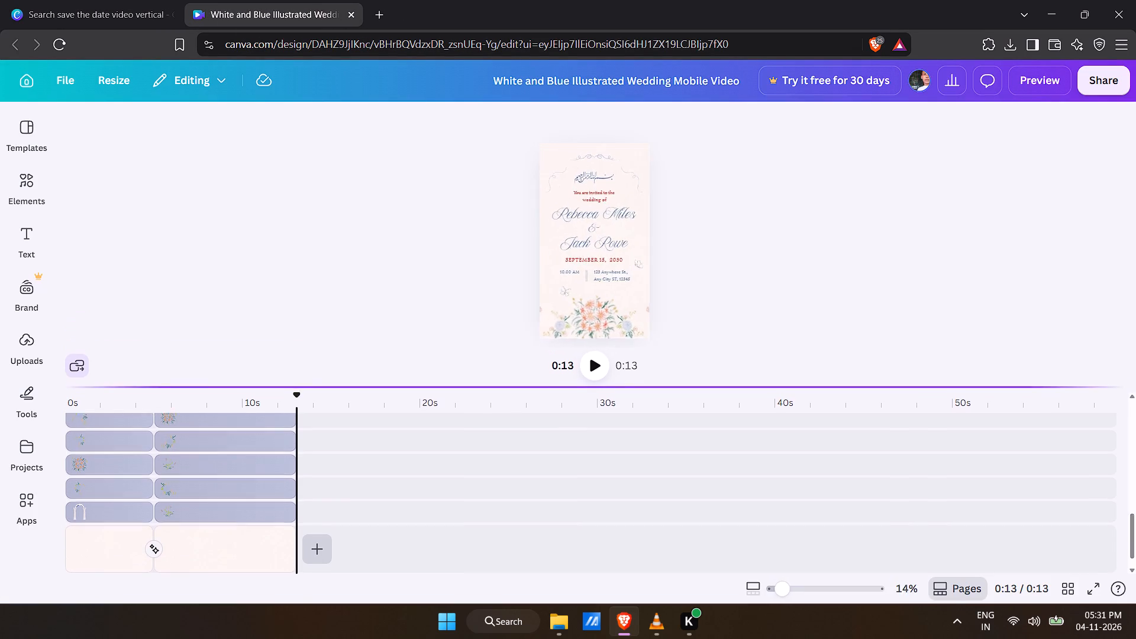
Shrink the timeline's height to enlarge the canvas to 17% and replay the White and Blue Illustrated wedding video from the start to review its animation.
{"action": "left_click_drag", "start_coordinate": [477, 398], "coordinate": [453, 543]}
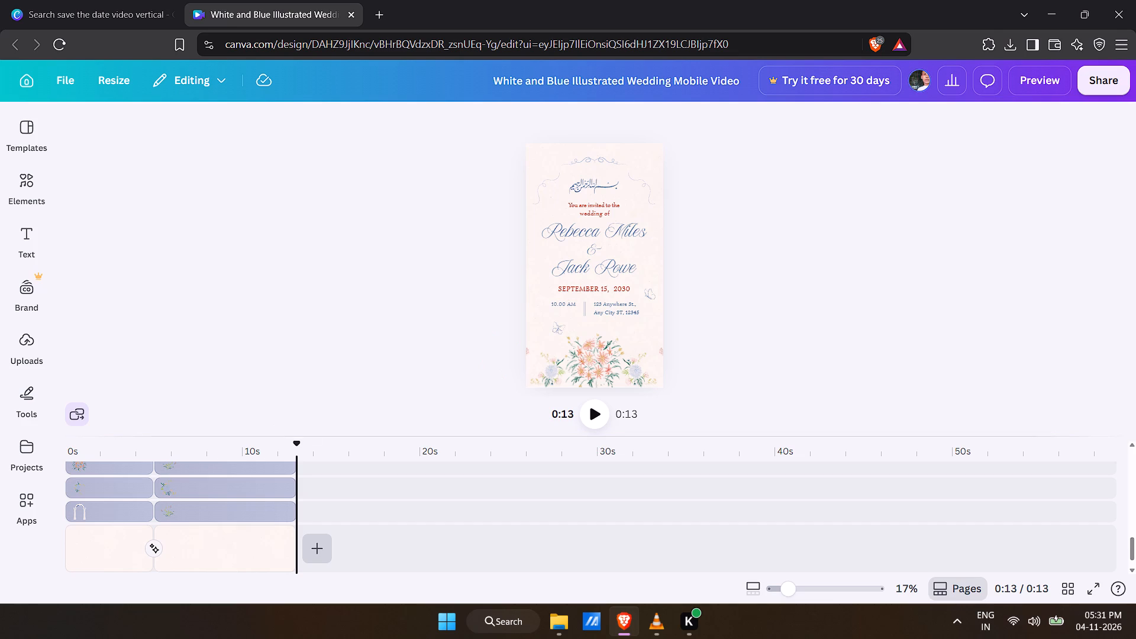
{"action": "left_click_drag", "start_coordinate": [299, 443], "coordinate": [0, 463]}
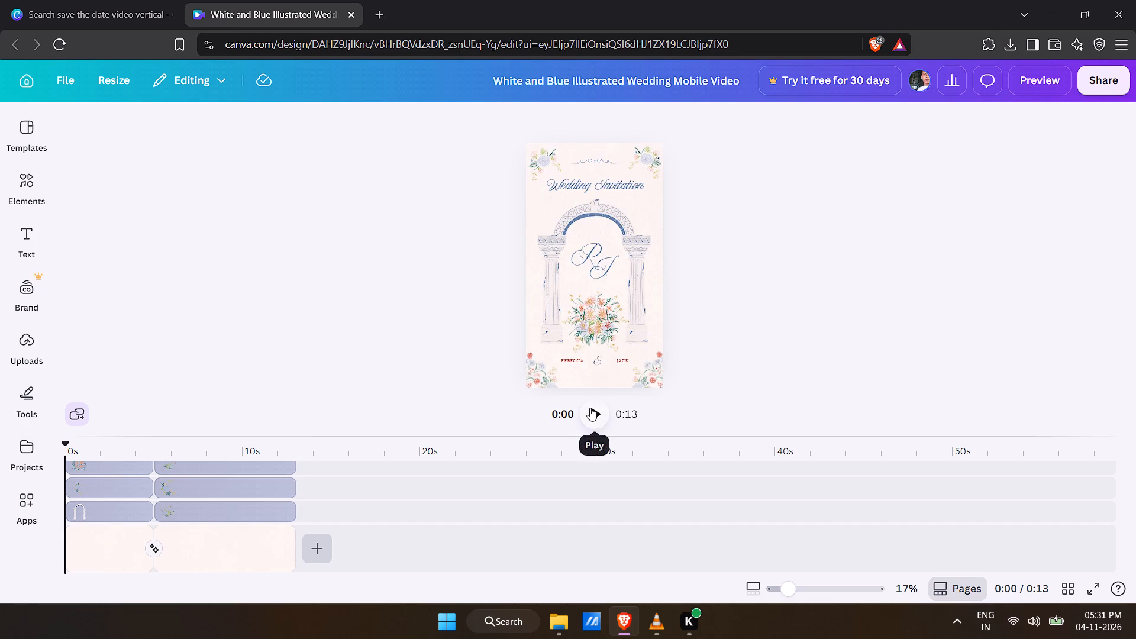
{"action": "left_click", "coordinate": [590, 408]}
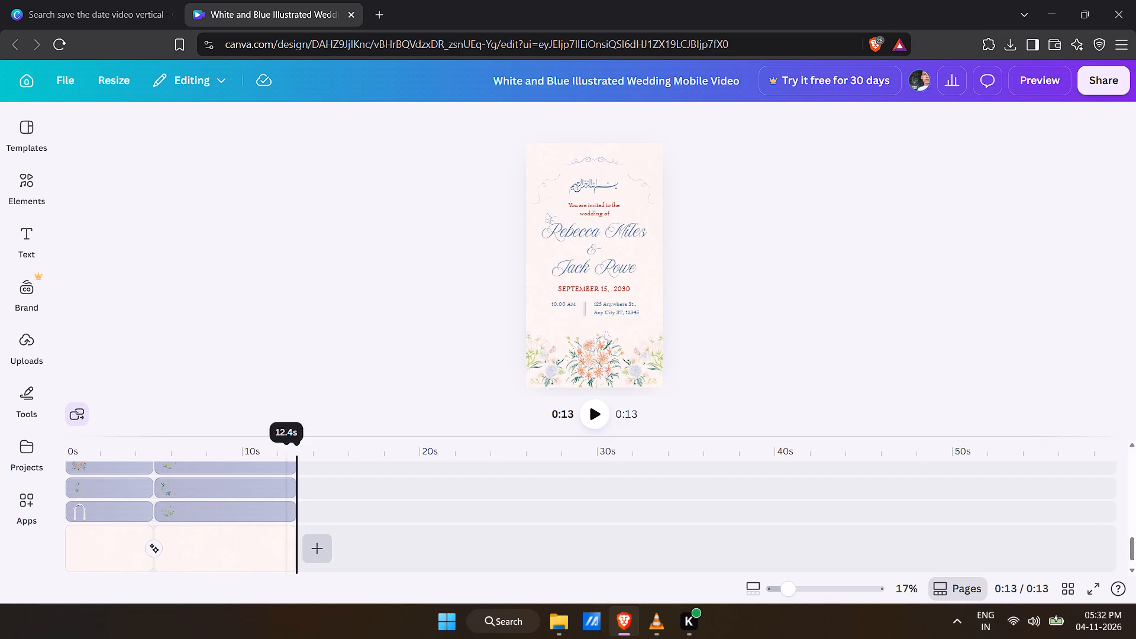
Delete the Arabic calligraphy above "You are invited to the wedding of" on the second page.
{"action": "left_click", "coordinate": [585, 187]}
{"action": "double_click", "coordinate": [585, 187]}
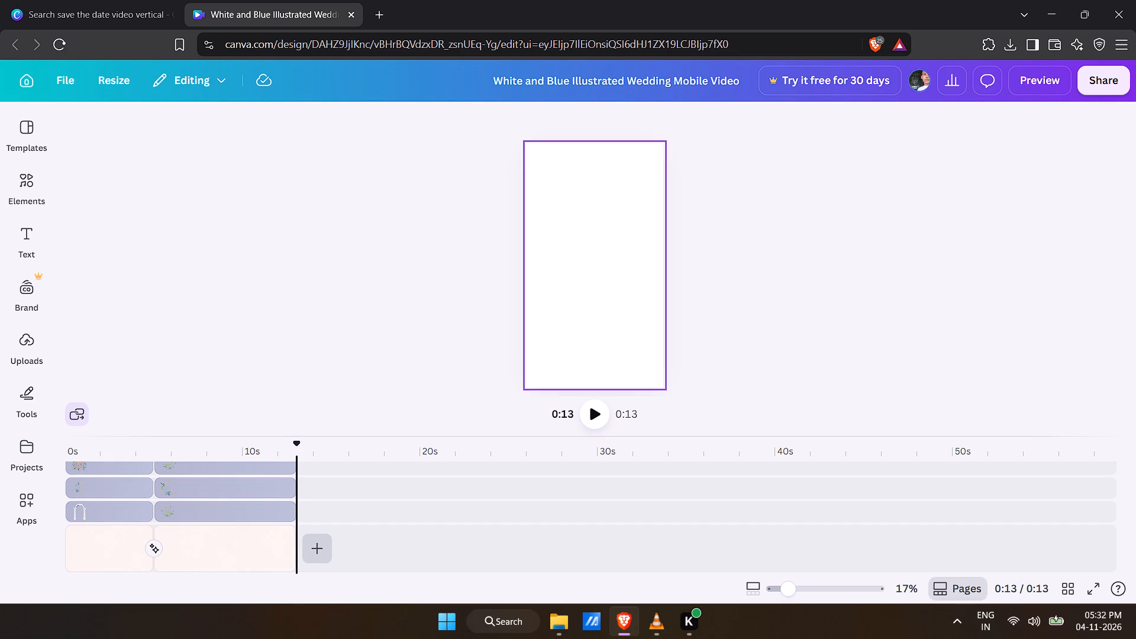
{"action": "left_click_drag", "start_coordinate": [302, 443], "coordinate": [250, 447]}
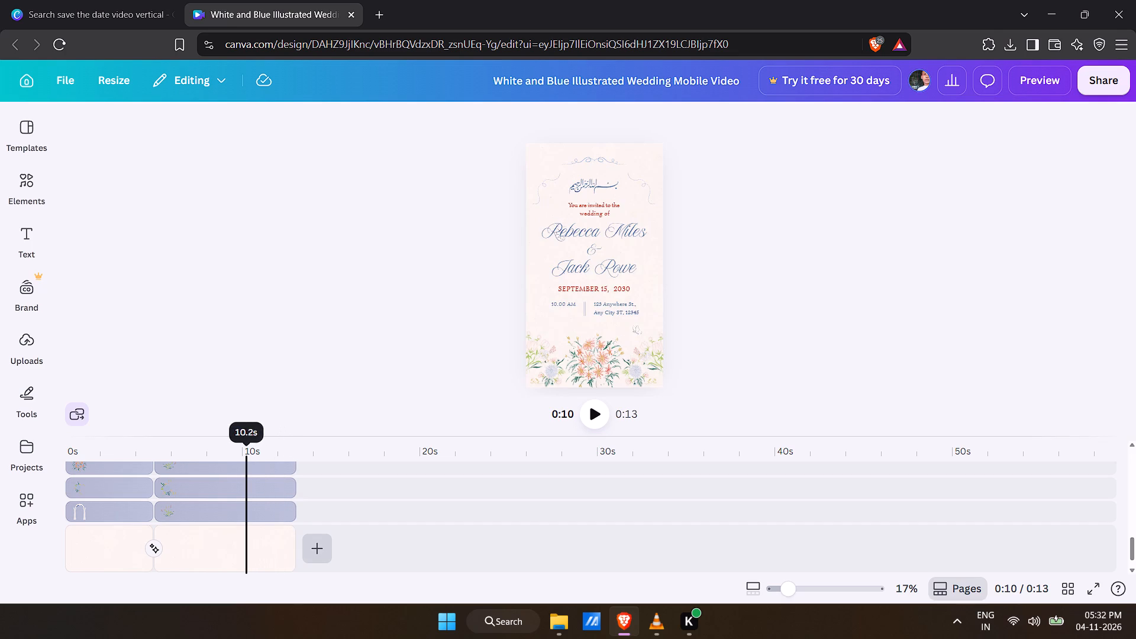
{"action": "left_click_drag", "start_coordinate": [250, 447], "coordinate": [250, 446]}
{"action": "left_click", "coordinate": [598, 187]}
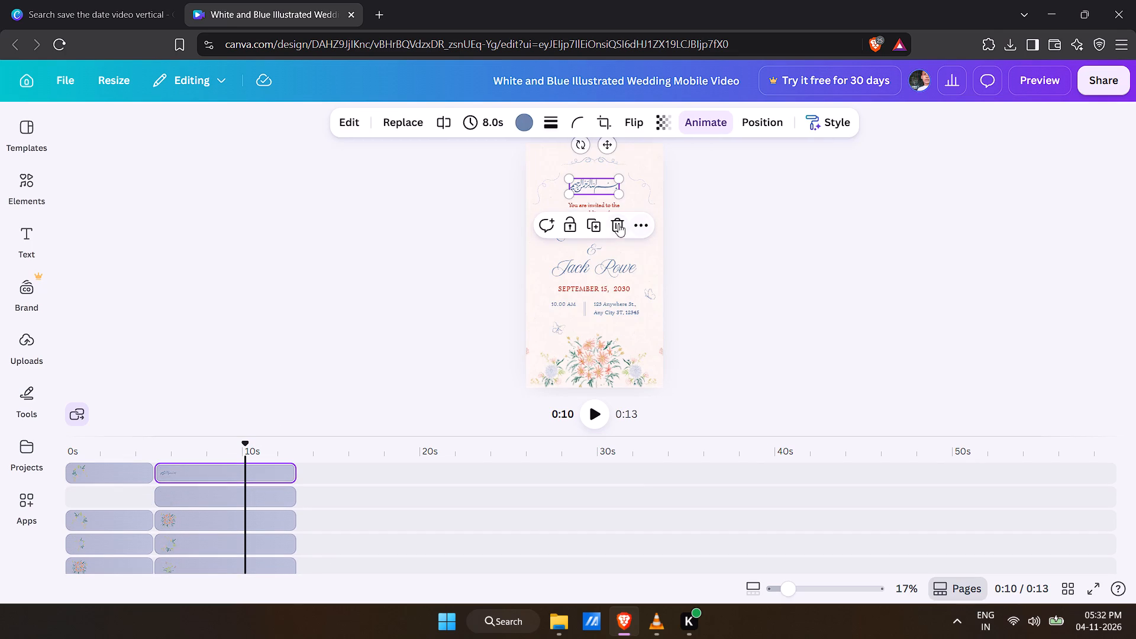
{"action": "left_click", "coordinate": [615, 220]}
Switch to full screen and replace the monogram initials inside the first page's arch with B and P.
{"action": "key", "text": "F11"}
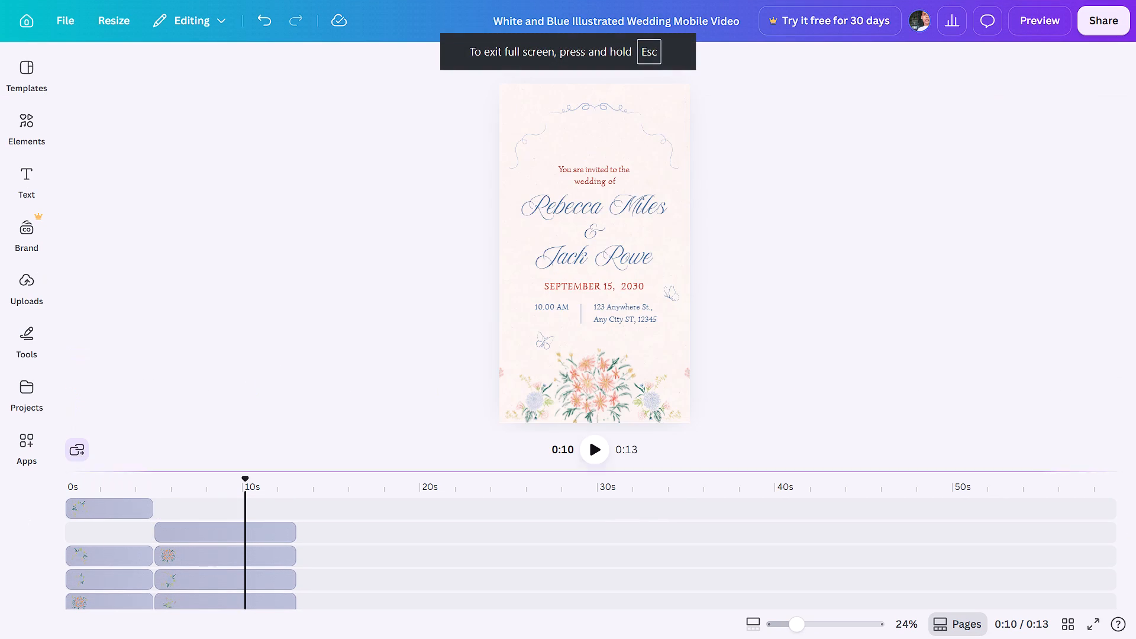
{"action": "left_click_drag", "start_coordinate": [243, 480], "coordinate": [0, 469]}
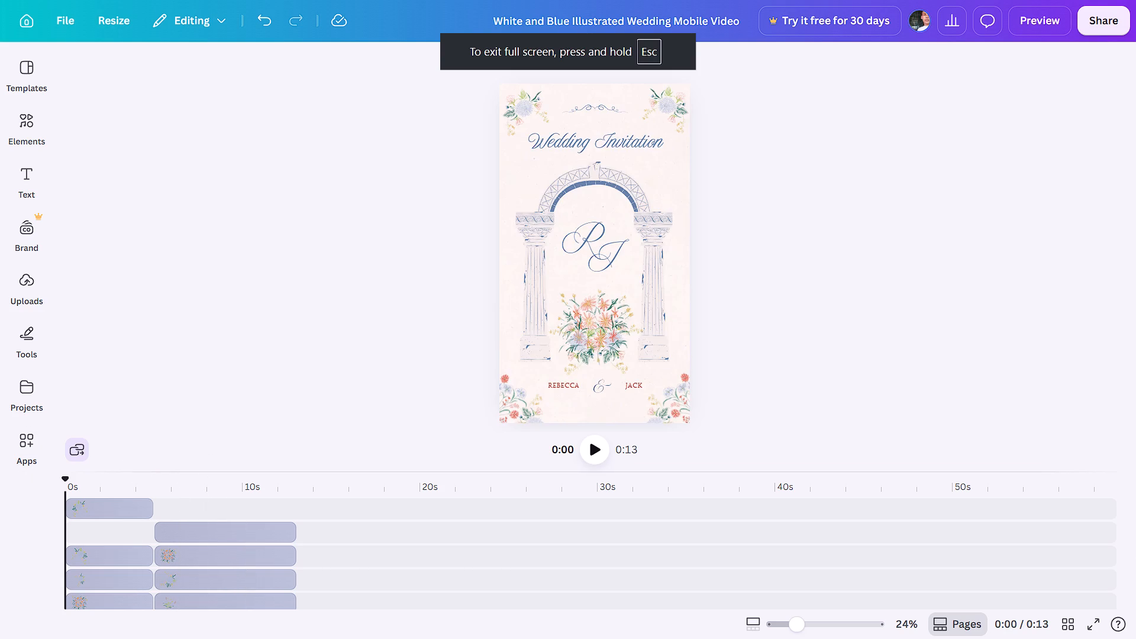
{"action": "key", "text": "Escape"}
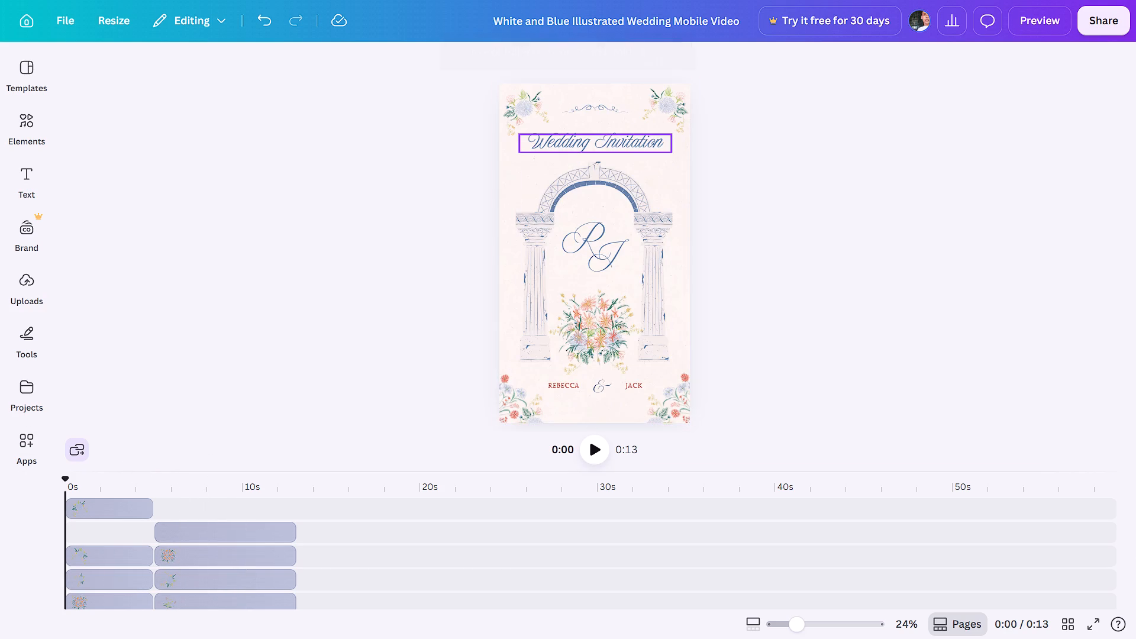
{"action": "left_click", "coordinate": [579, 231]}
{"action": "left_click", "coordinate": [621, 244]}
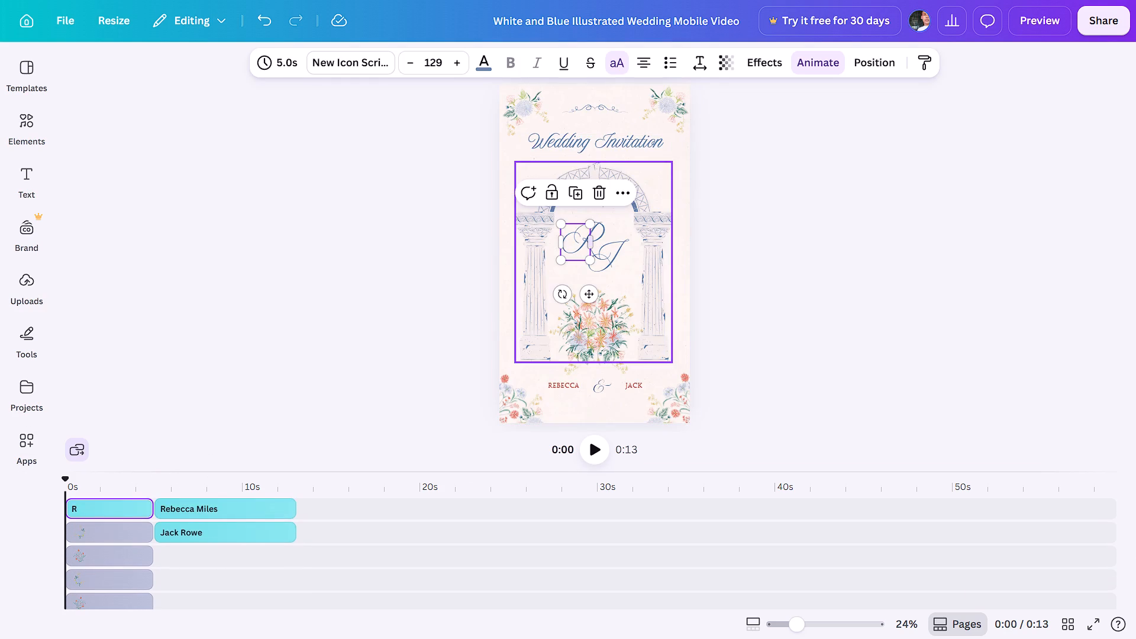
{"action": "double_click", "coordinate": [585, 234]}
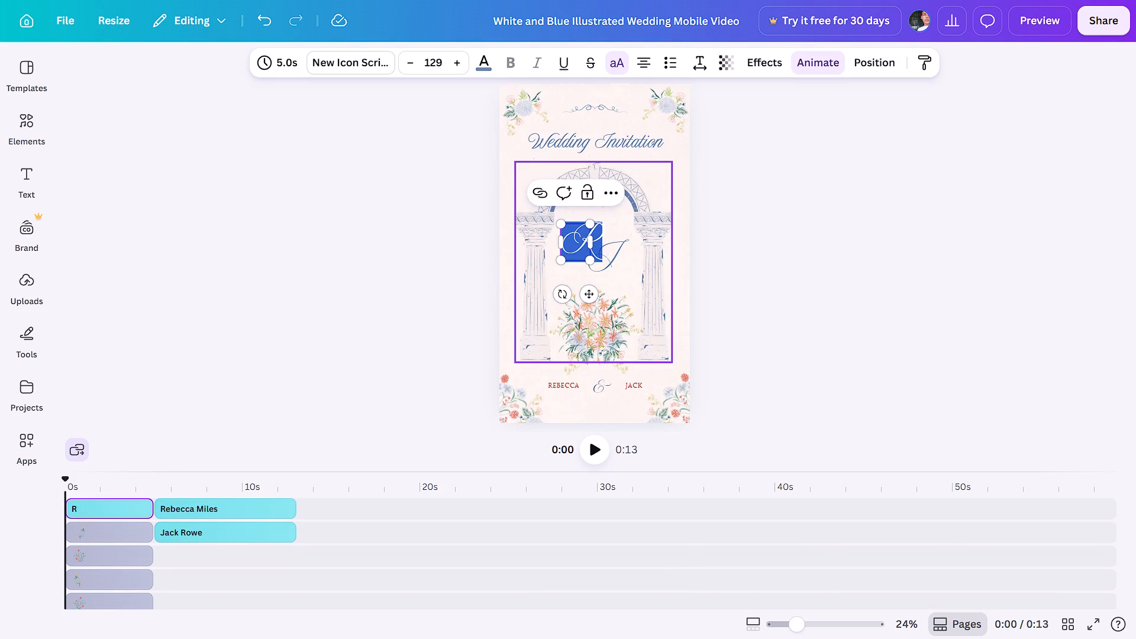
{"action": "key", "text": "shift+b"}
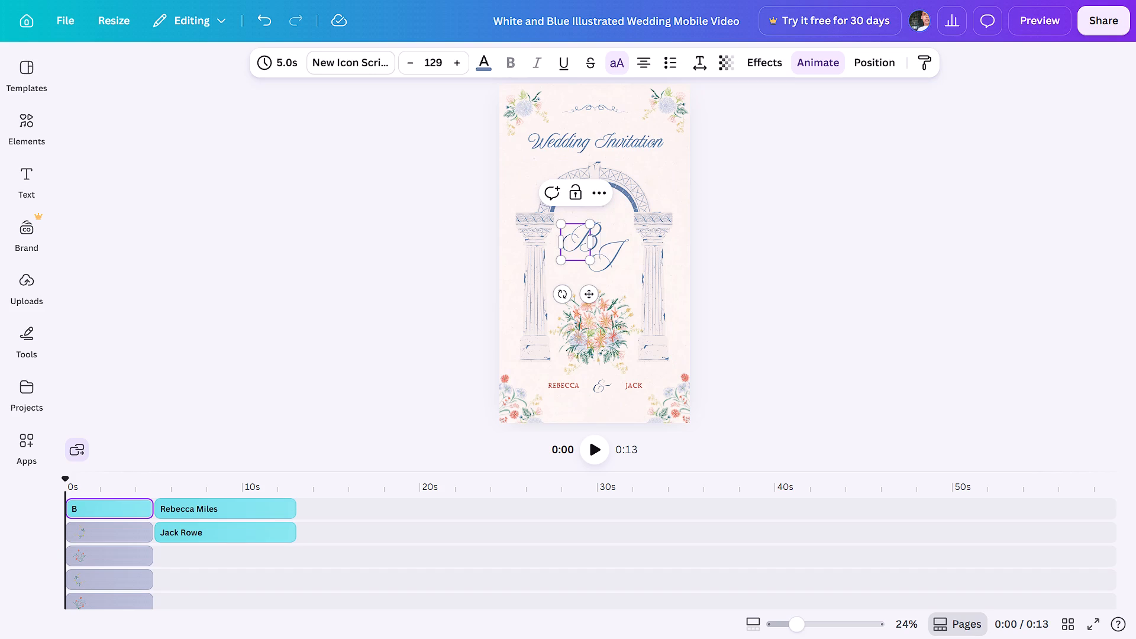
{"action": "double_click", "coordinate": [618, 253]}
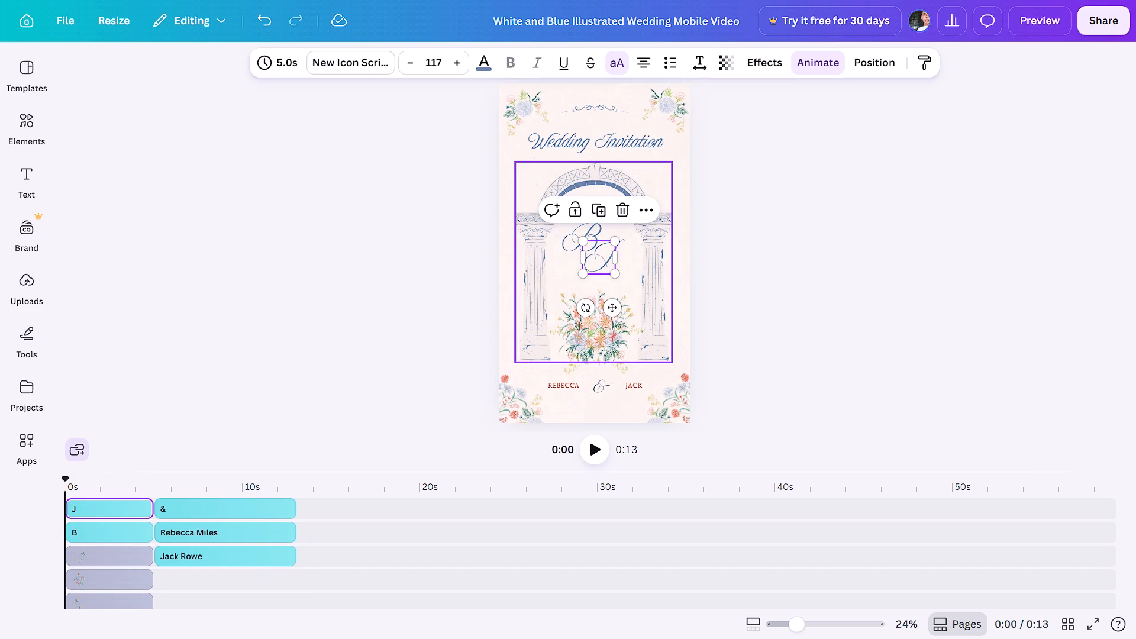
{"action": "key", "text": "shift+p"}
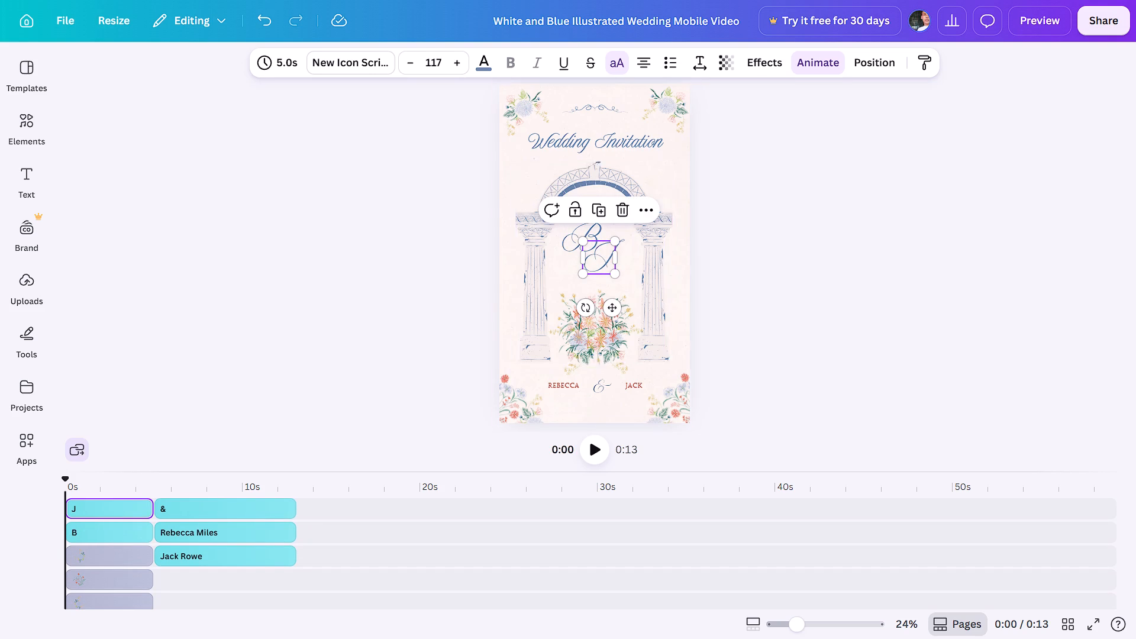
{"action": "double_click", "coordinate": [599, 259]}
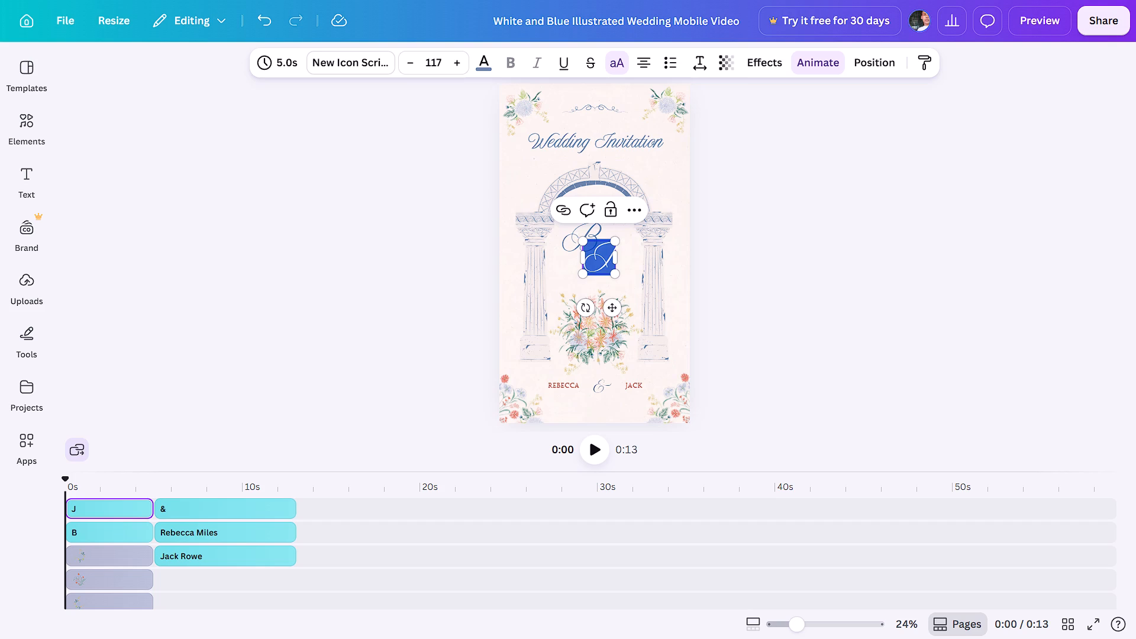
{"action": "key", "text": "shift+p"}
{"action": "left_click", "coordinate": [734, 299]}
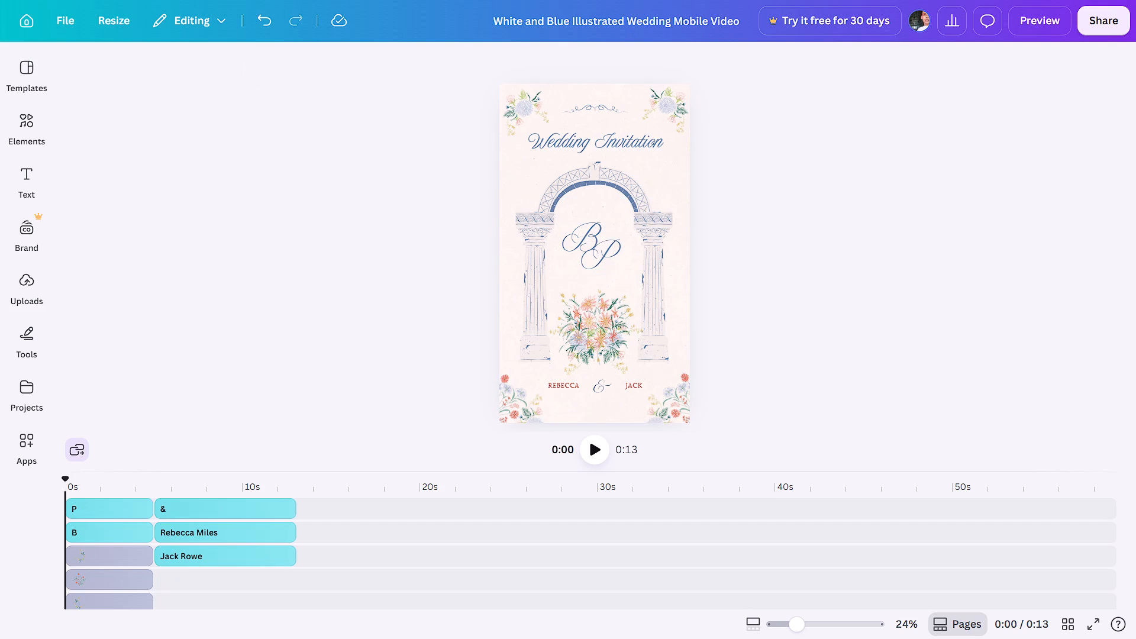
Replace the names below the arch, Rebecca with "Bhupendra" and Jack with "Pinky".
{"action": "double_click", "coordinate": [564, 386]}
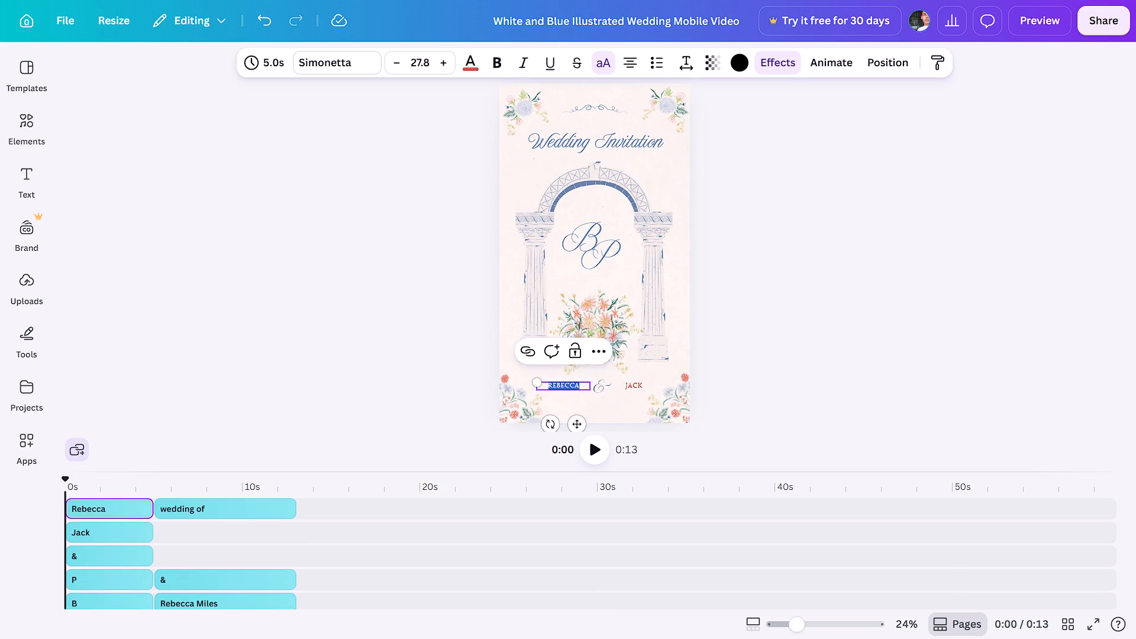
{"action": "type", "text": "Bhupendra"}
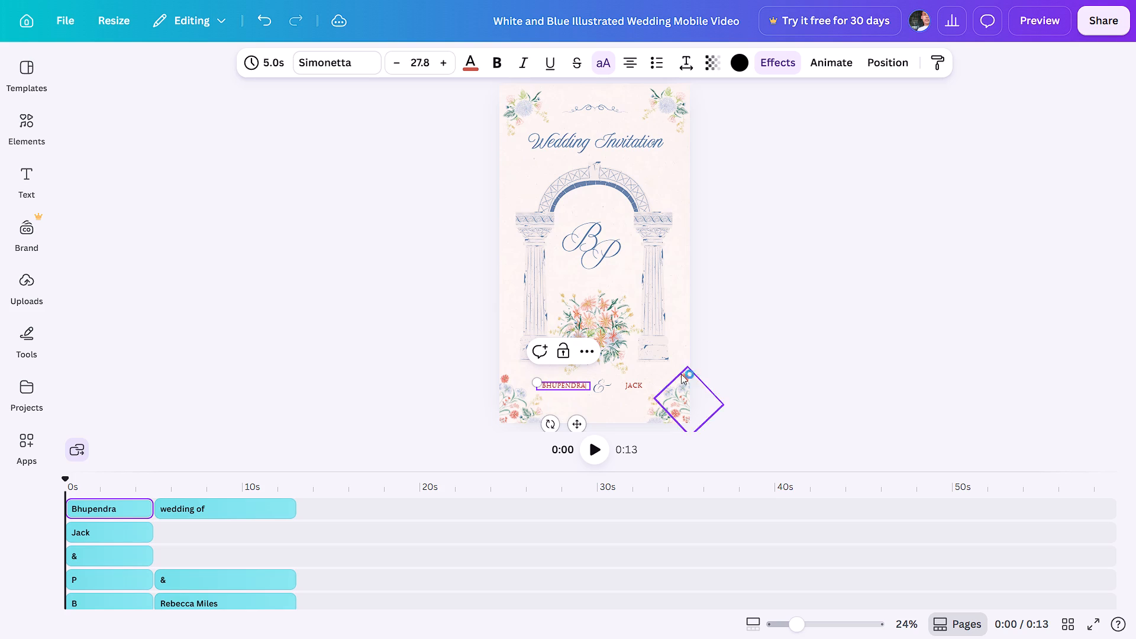
{"action": "double_click", "coordinate": [635, 389]}
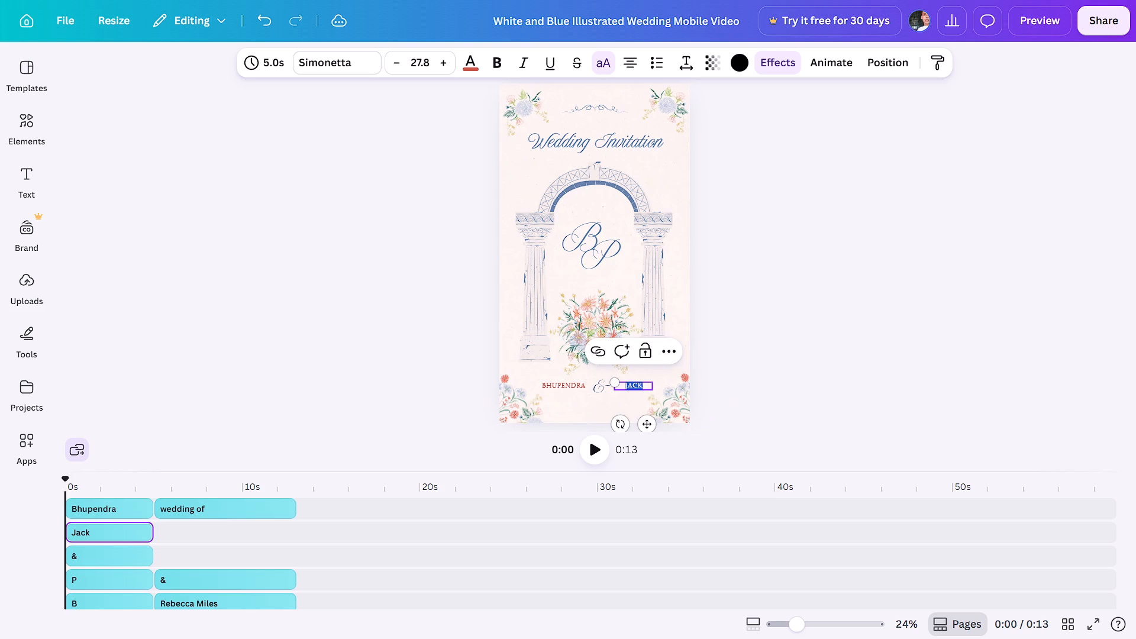
{"action": "type", "text": "Pink"}
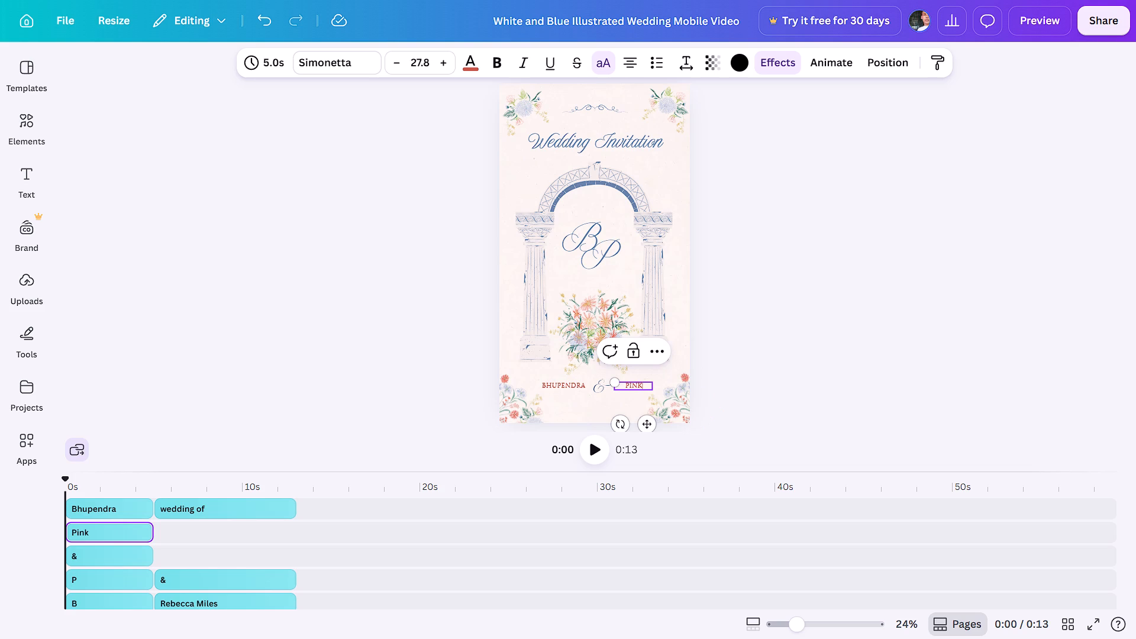
{"action": "key", "text": "y"}
{"action": "left_click", "coordinate": [666, 361]}
{"action": "left_click", "coordinate": [683, 362]}
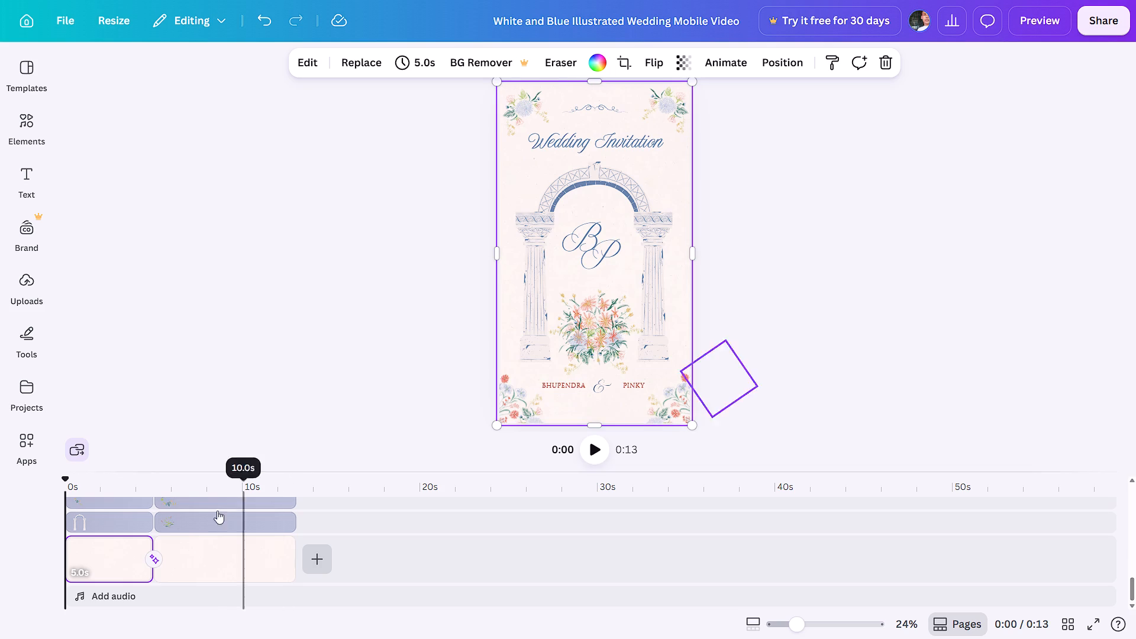
Play the invitation video through to review it, and return the playhead to the start.
{"action": "left_click", "coordinate": [601, 448]}
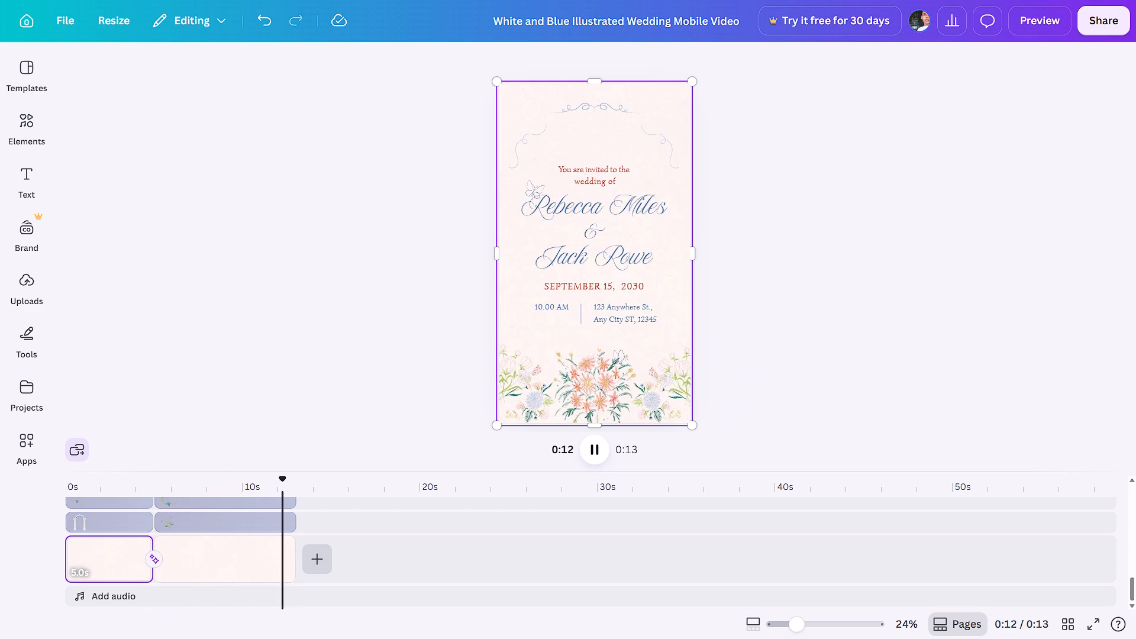
{"action": "left_click_drag", "start_coordinate": [298, 483], "coordinate": [242, 477]}
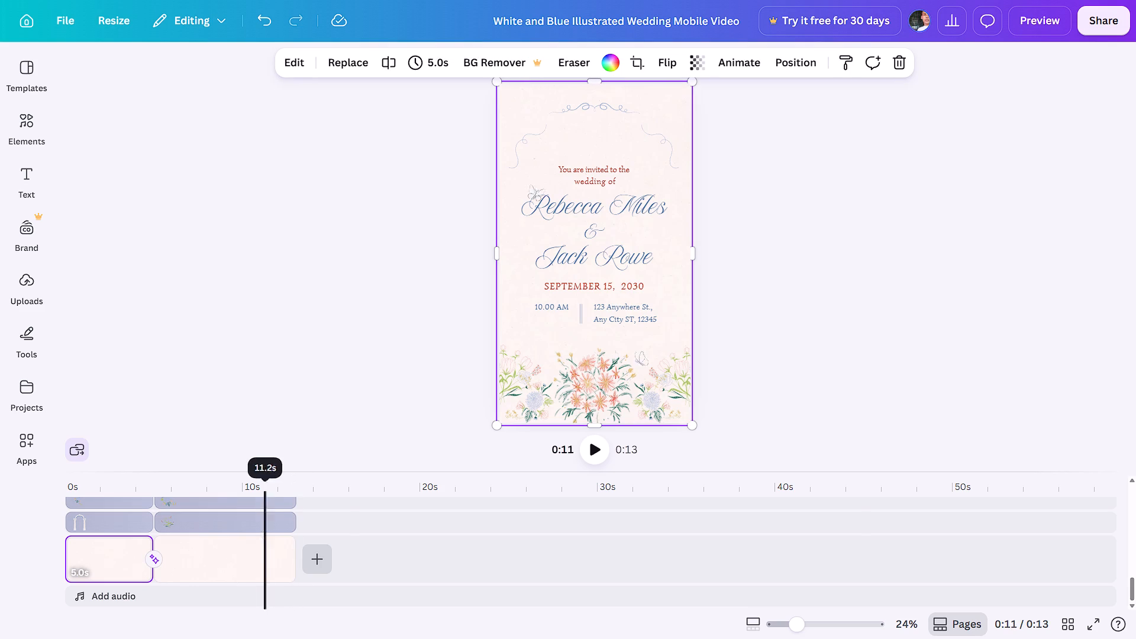
{"action": "left_click_drag", "start_coordinate": [242, 477], "coordinate": [0, 457]}
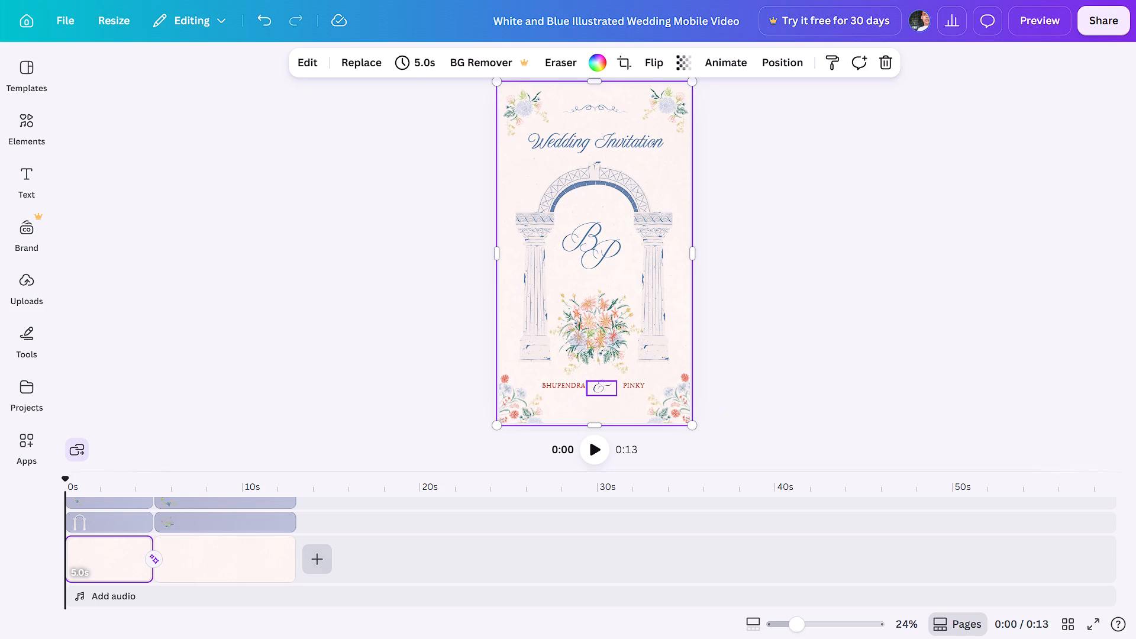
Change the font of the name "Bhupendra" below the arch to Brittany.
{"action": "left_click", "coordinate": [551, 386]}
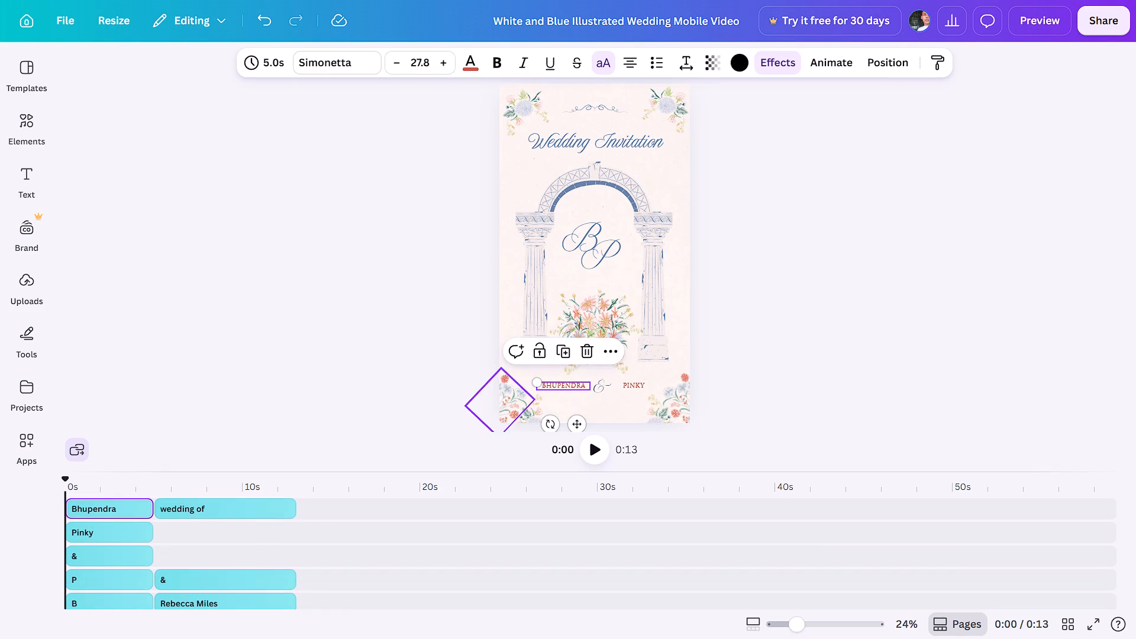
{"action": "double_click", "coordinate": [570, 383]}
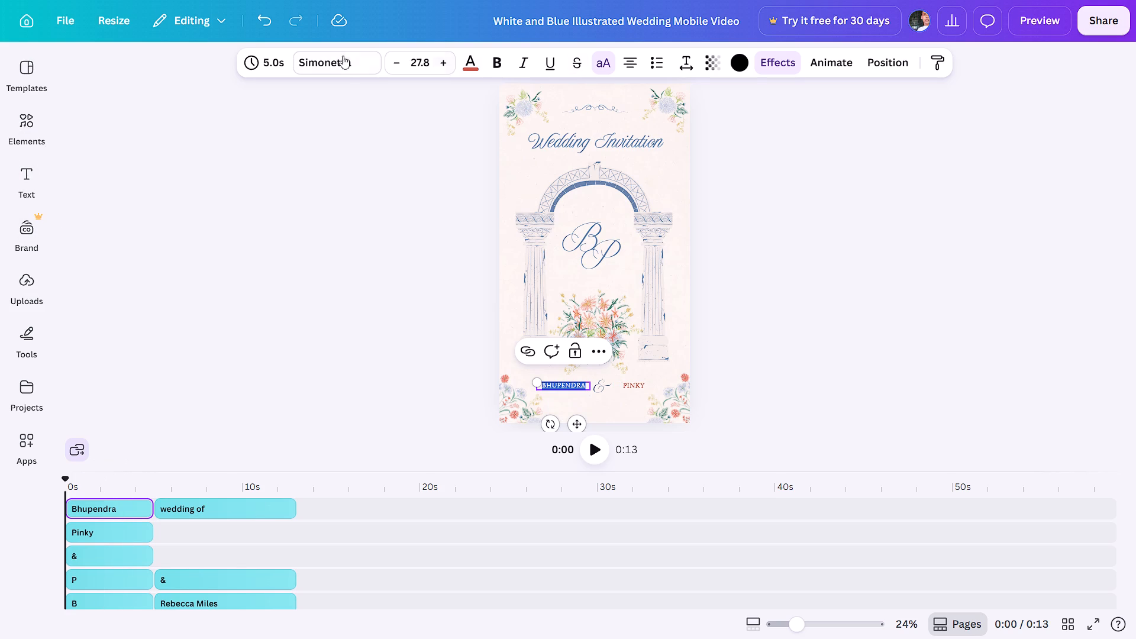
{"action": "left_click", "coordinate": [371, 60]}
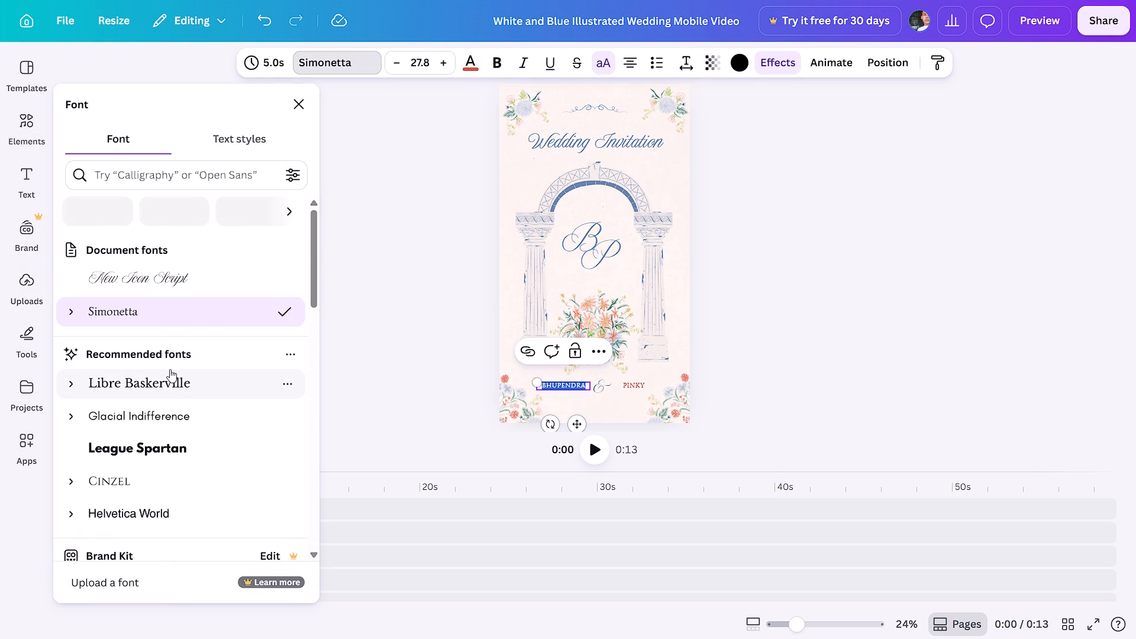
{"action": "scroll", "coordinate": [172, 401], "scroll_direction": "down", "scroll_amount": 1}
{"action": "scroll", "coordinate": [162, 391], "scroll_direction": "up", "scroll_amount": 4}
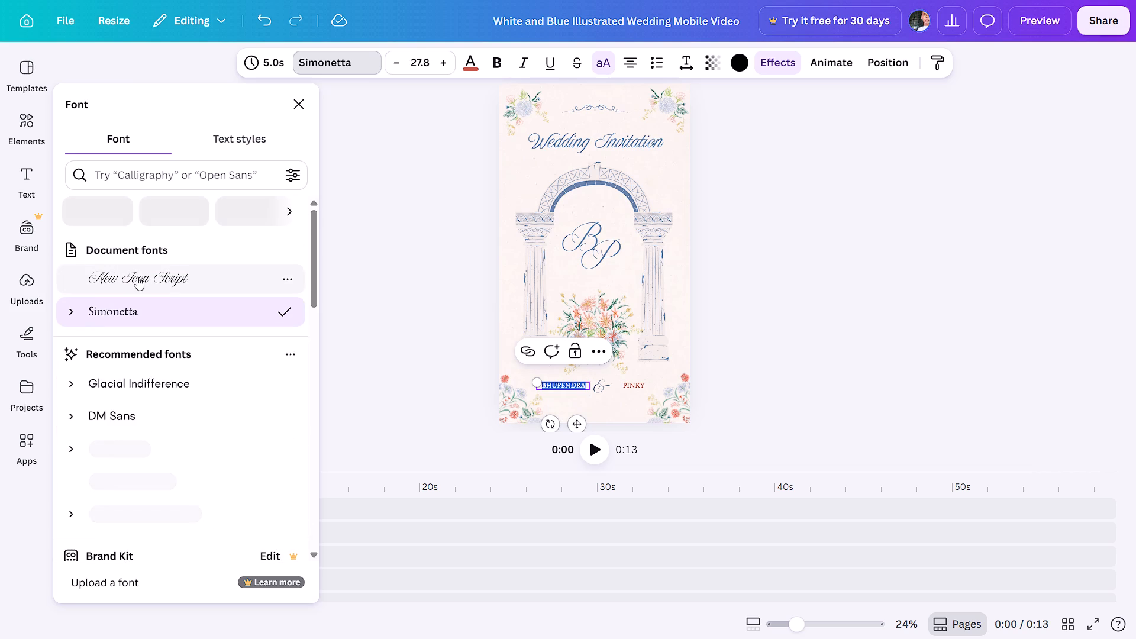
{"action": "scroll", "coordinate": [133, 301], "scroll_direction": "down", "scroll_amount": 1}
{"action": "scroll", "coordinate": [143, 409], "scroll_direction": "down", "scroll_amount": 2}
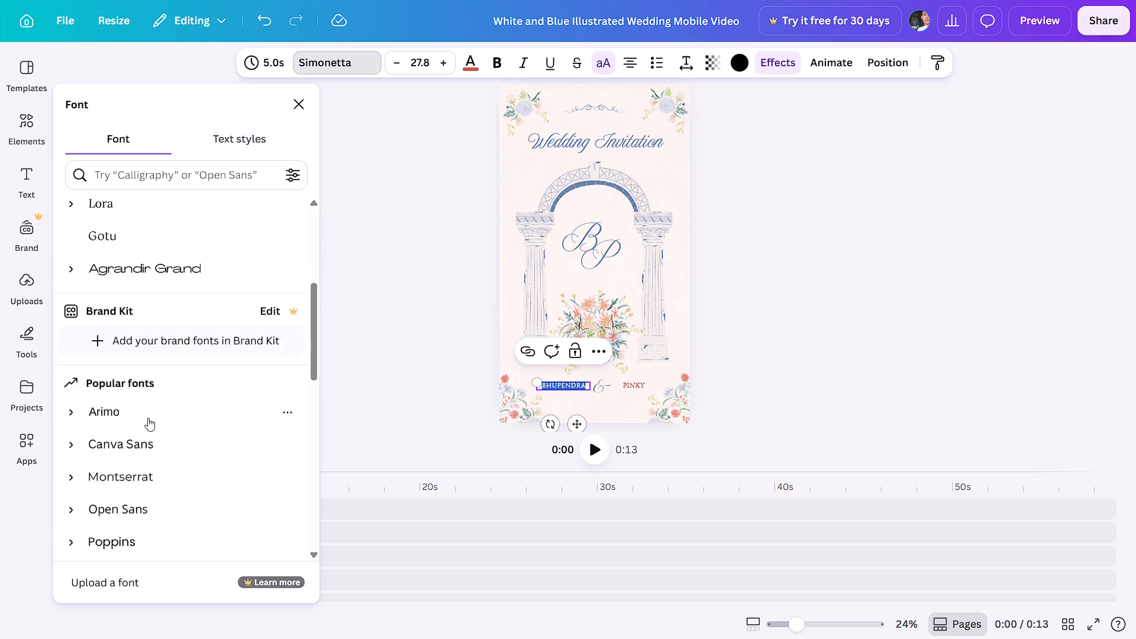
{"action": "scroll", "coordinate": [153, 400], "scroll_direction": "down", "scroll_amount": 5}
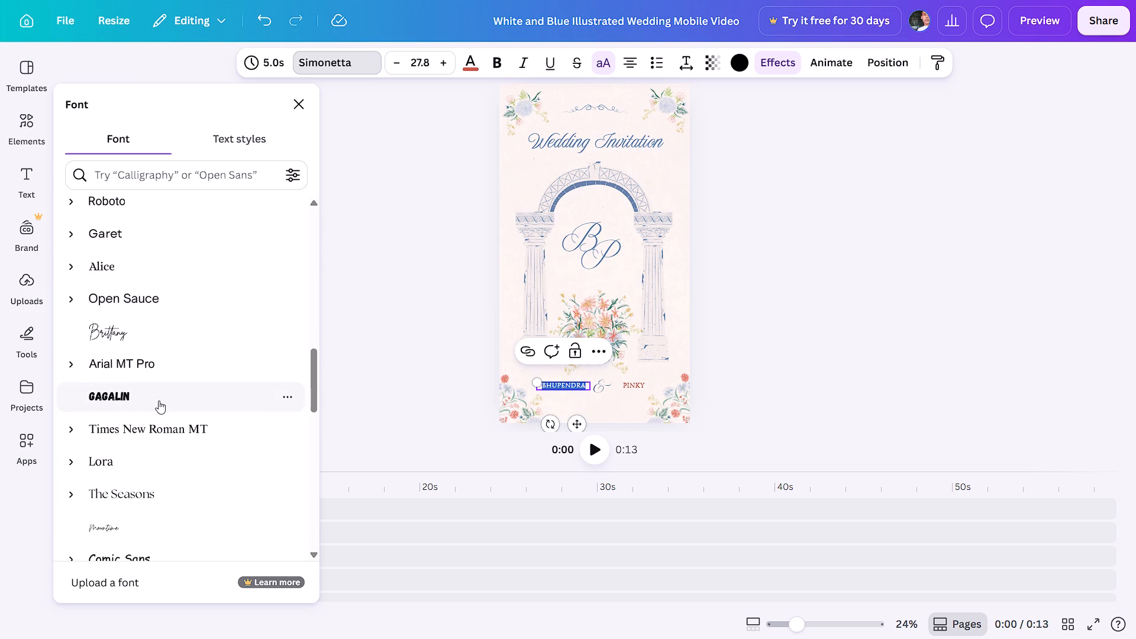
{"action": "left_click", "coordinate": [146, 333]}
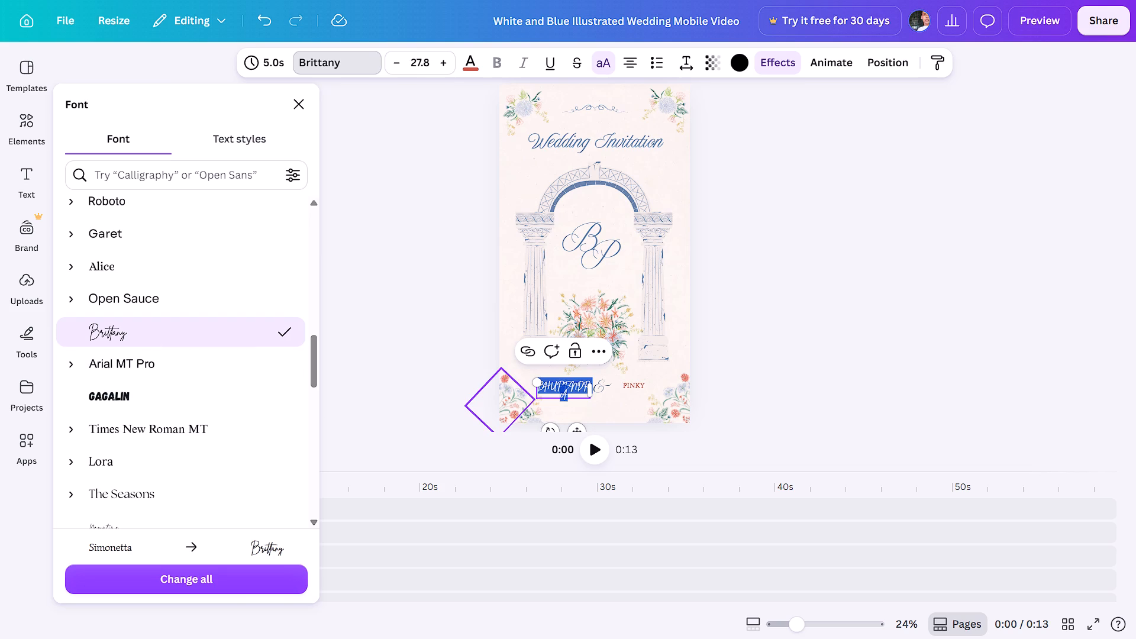
Erase the letters of the first name below the arch, leaving only the initial B.
{"action": "left_click", "coordinate": [580, 392]}
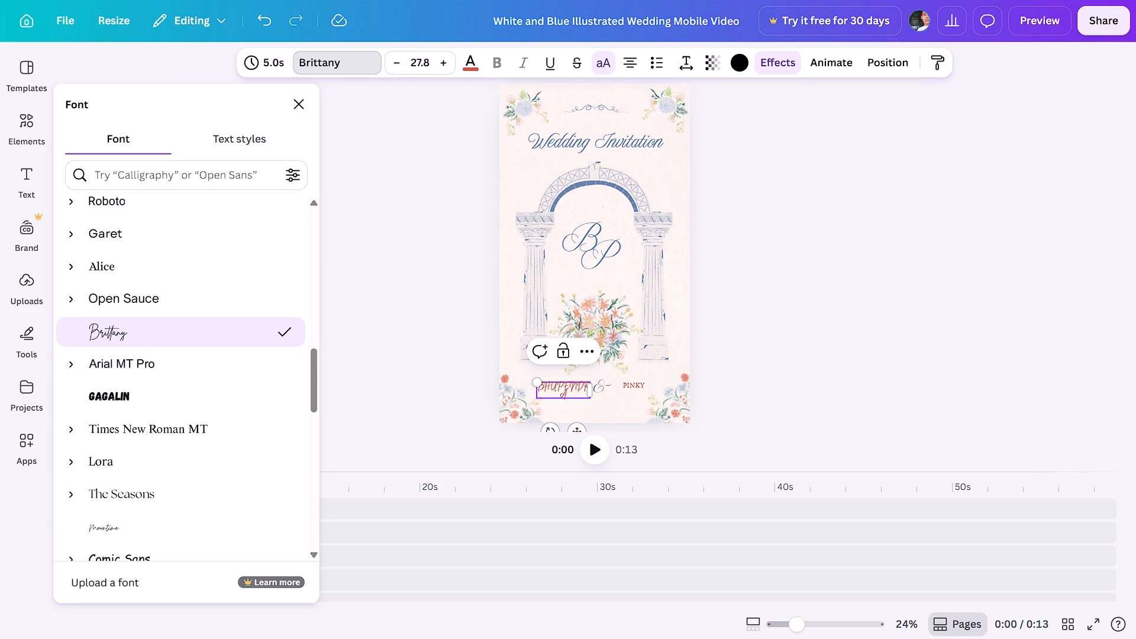
{"action": "left_click", "coordinate": [572, 396]}
{"action": "key", "text": "BackSpace"}
{"action": "key", "text": "BackSpace"}
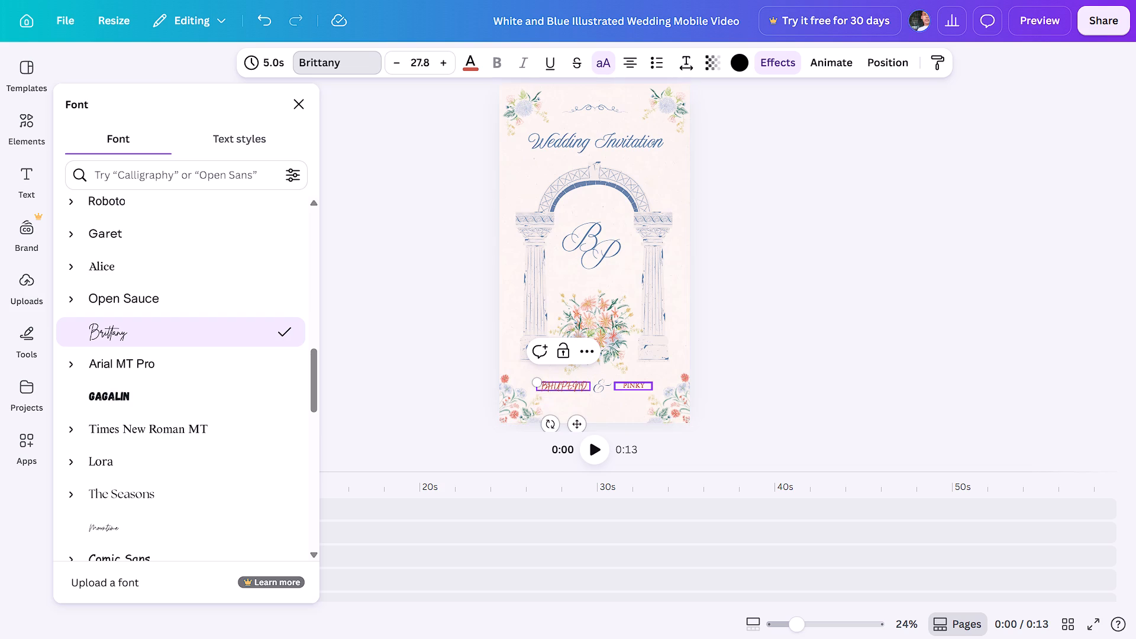
{"action": "key", "text": "BackSpace"}
{"action": "key", "text": "BackSpace"}
{"action": "key", "text": "BackSpace"}
{"action": "key", "text": "BackSpace"}
{"action": "key", "text": "BackSpace"}
{"action": "key", "text": "BackSpace"}
{"action": "type", "text": "hu"}
{"action": "key", "text": "BackSpace"}
{"action": "key", "text": "BackSpace"}
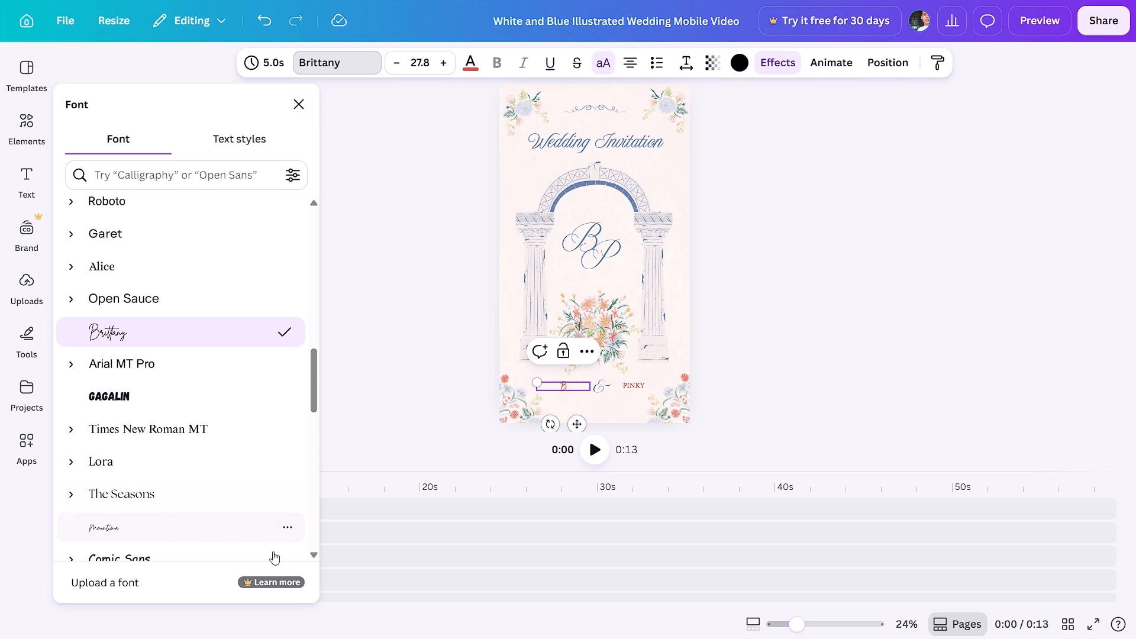
Set the font of the remaining B below the arch to Arial MT Pro.
{"action": "left_click", "coordinate": [128, 367]}
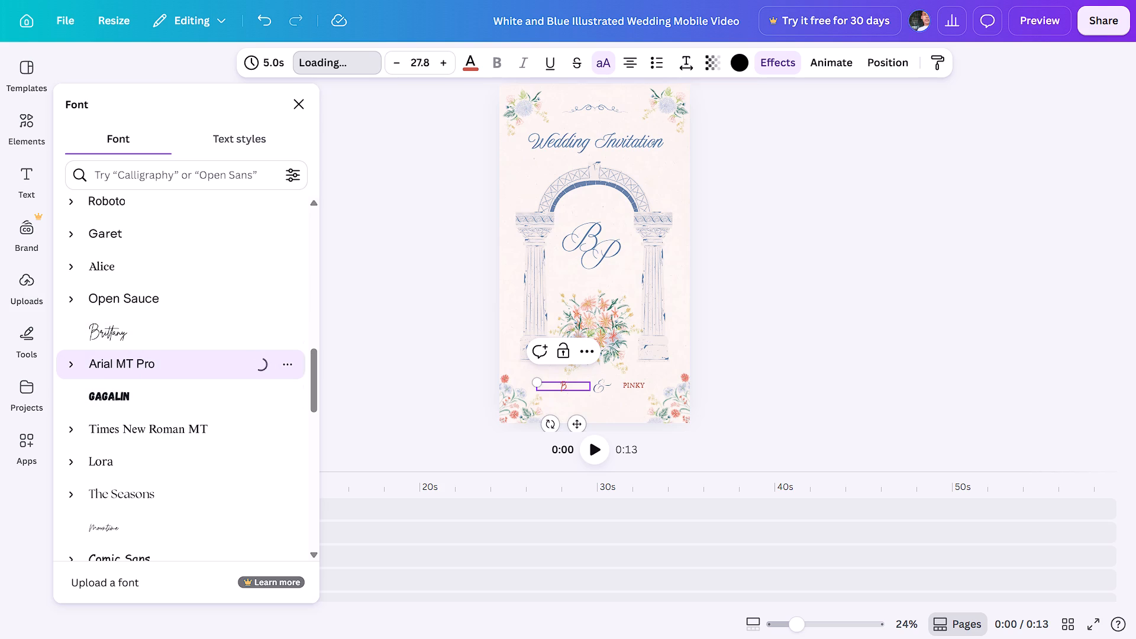
{"action": "left_click", "coordinate": [570, 386]}
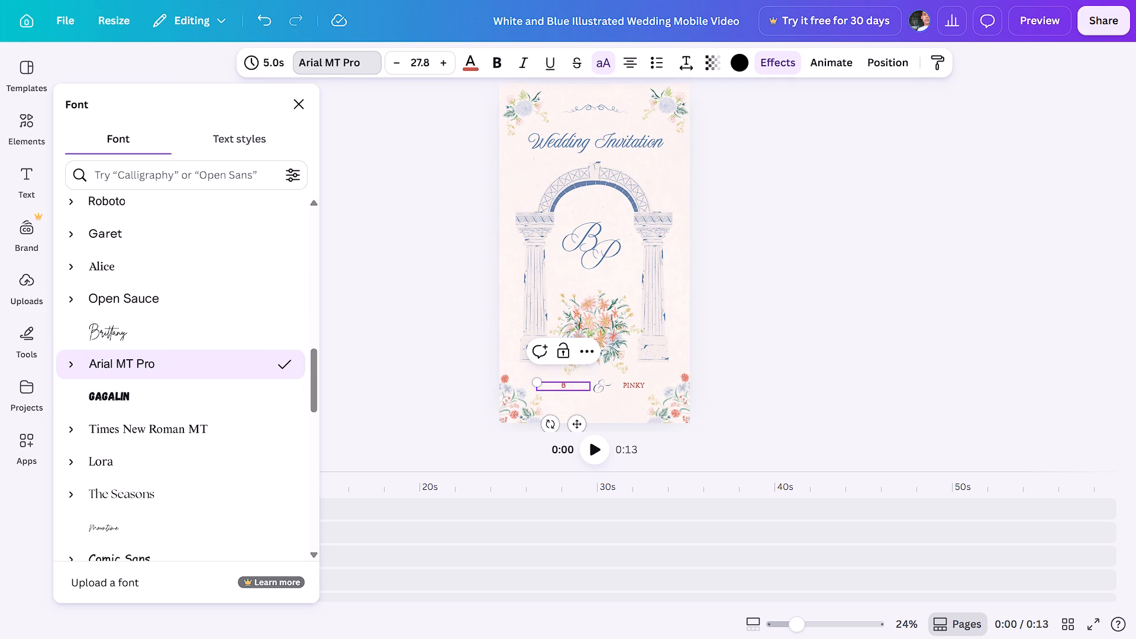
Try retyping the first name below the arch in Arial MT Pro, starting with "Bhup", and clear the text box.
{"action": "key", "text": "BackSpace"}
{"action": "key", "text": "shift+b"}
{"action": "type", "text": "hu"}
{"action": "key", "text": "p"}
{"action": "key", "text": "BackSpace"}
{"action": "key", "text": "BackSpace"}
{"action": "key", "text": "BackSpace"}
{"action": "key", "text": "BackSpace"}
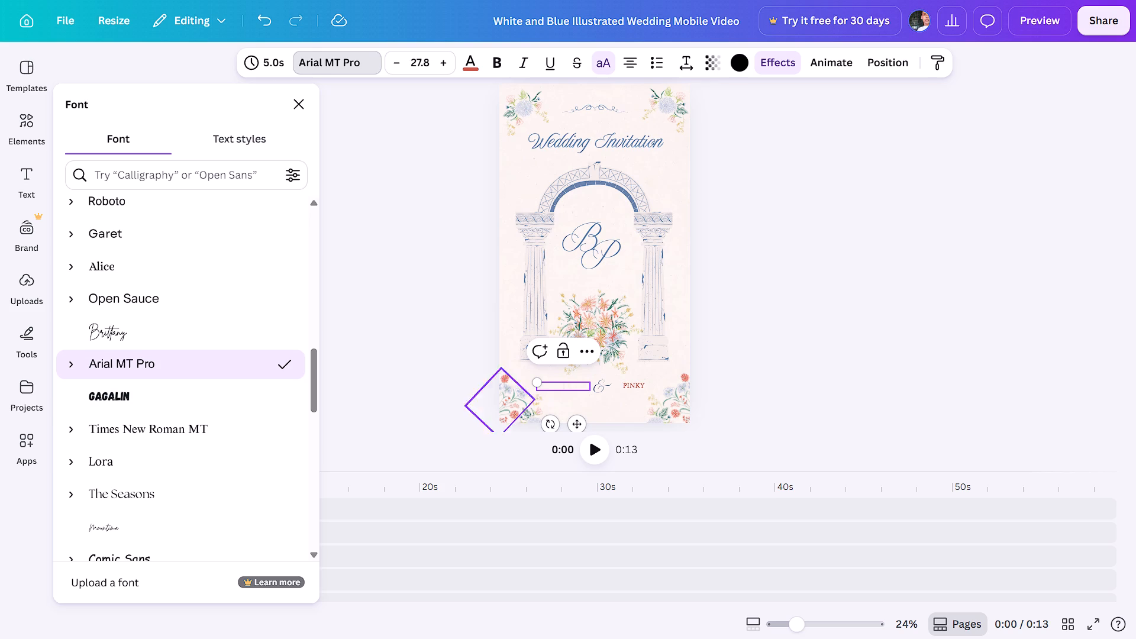
Set the emptied first-name text box below the arch to the Brittany font with uppercase turned off.
{"action": "left_click", "coordinate": [143, 330]}
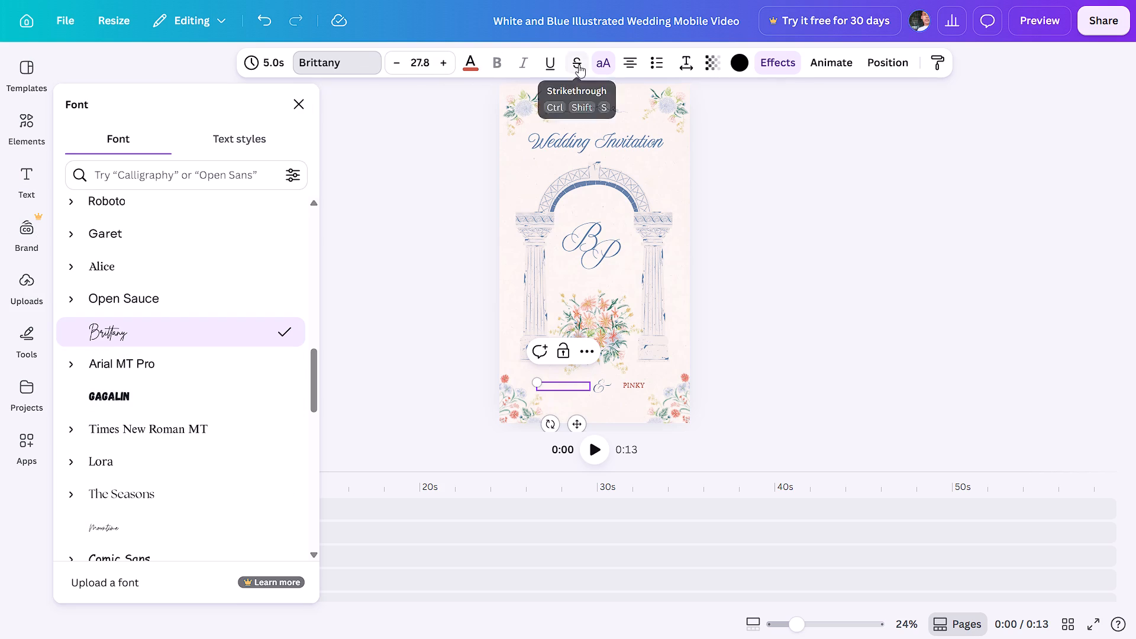
{"action": "left_click", "coordinate": [606, 64]}
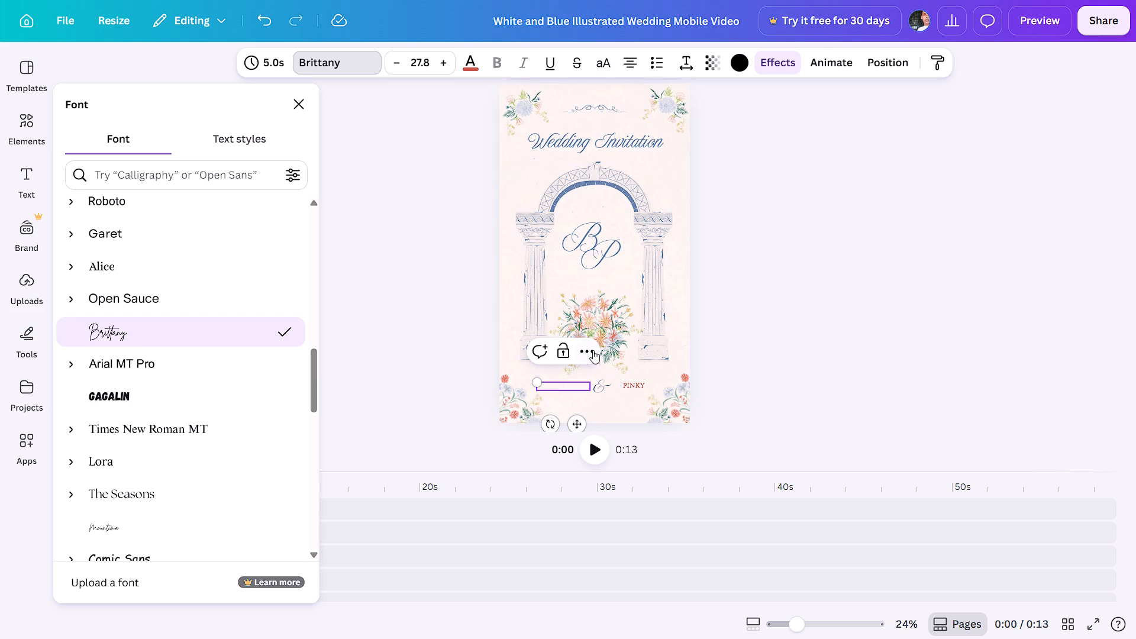
Enter "Bhupendra" with a capital B as the first name below the arch.
{"action": "key", "text": "b"}
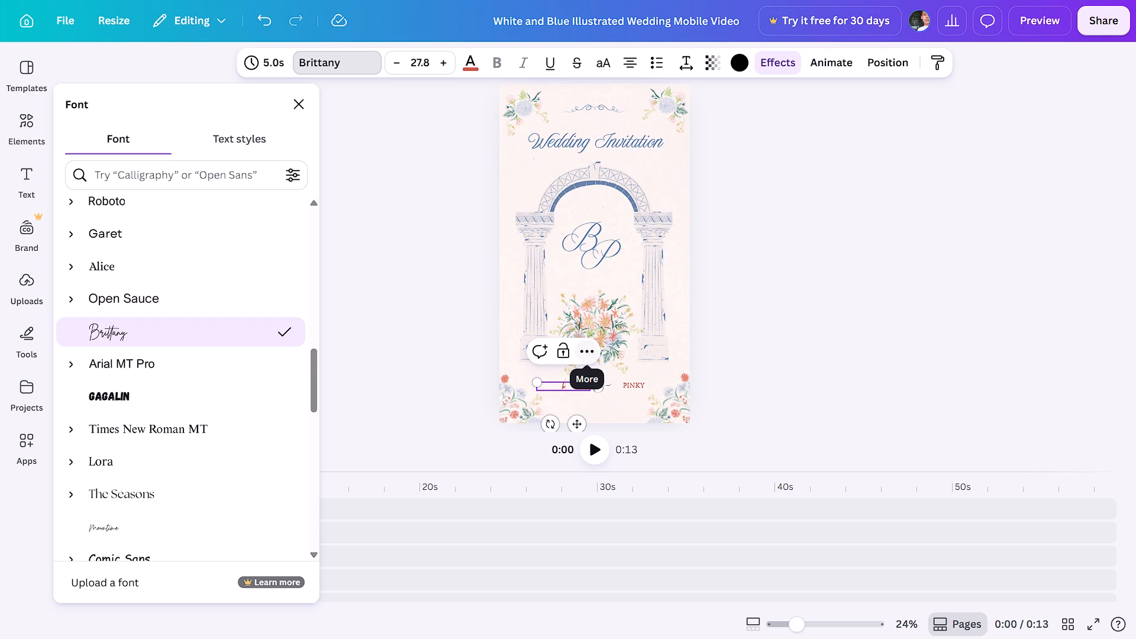
{"action": "type", "text": "hu"}
{"action": "key", "text": "BackSpace"}
{"action": "key", "text": "BackSpace"}
{"action": "key", "text": "BackSpace"}
{"action": "type", "text": "Bh"}
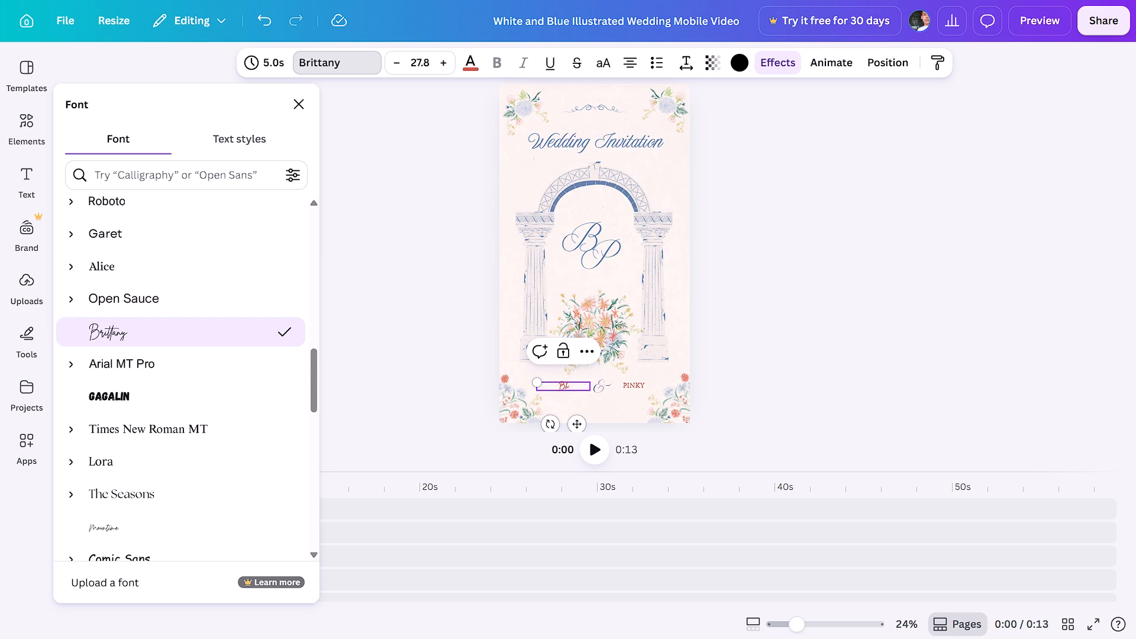
{"action": "type", "text": "upendra"}
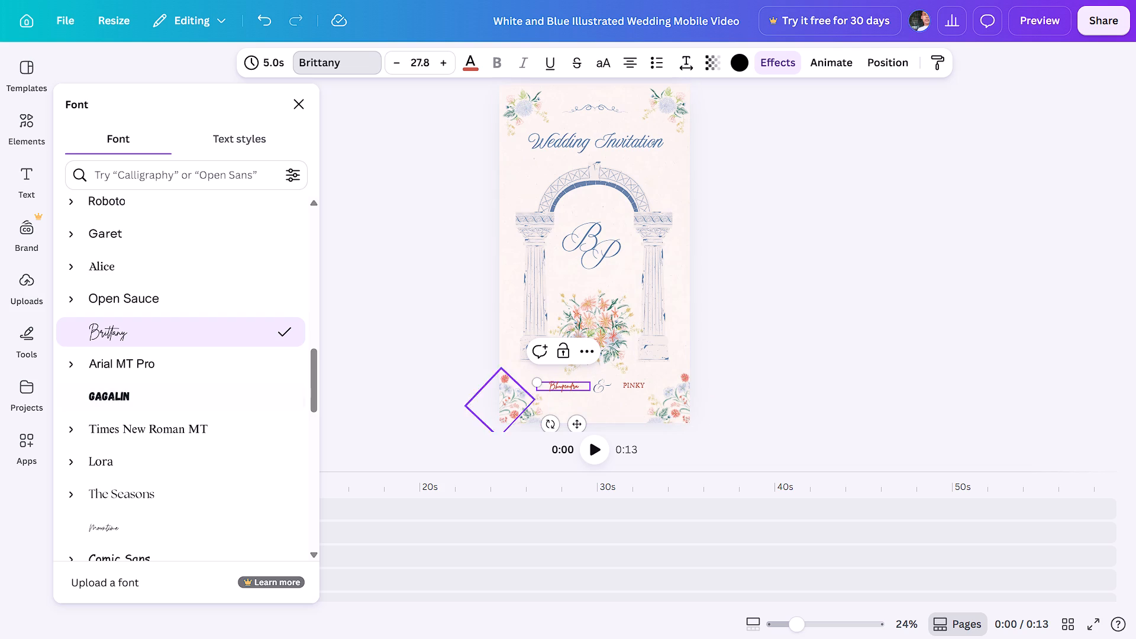
Increase the font size of the name "Bhupendra" to 32.8.
{"action": "double_click", "coordinate": [572, 384]}
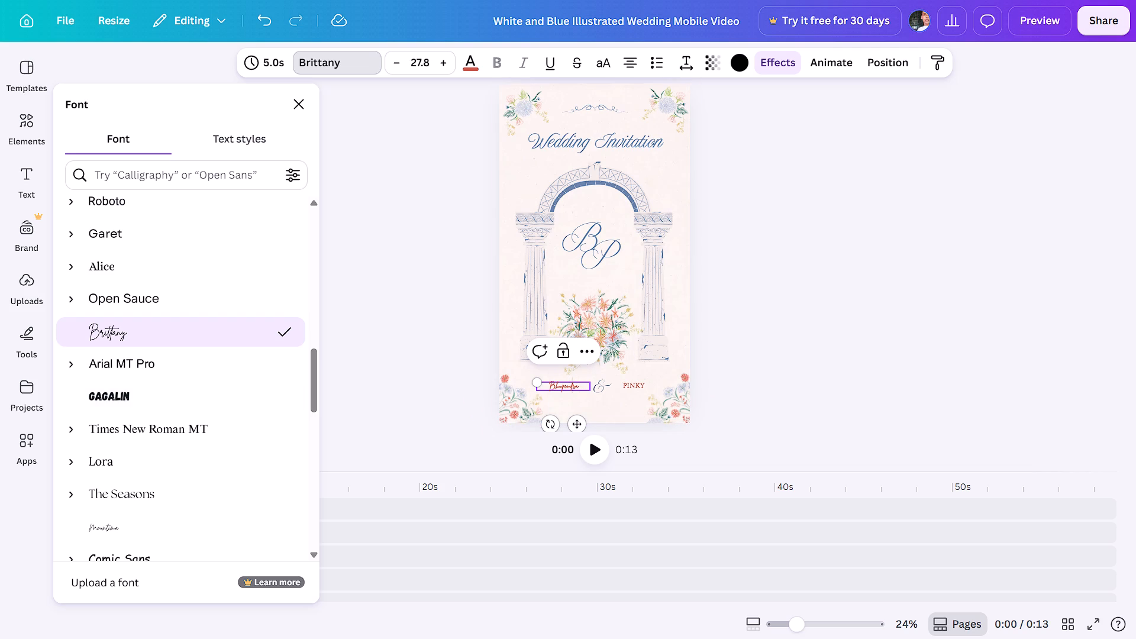
{"action": "triple_click", "coordinate": [440, 56]}
{"action": "double_click", "coordinate": [440, 56]}
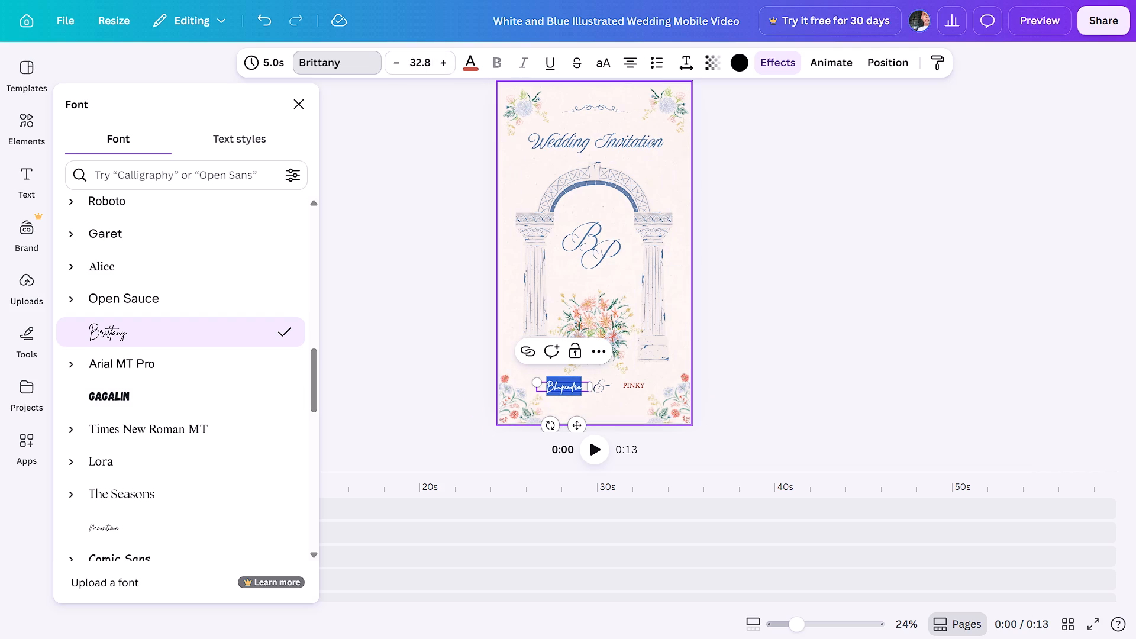
Change the name "Pinky" below the arch to the Brittany font and turn off its uppercase formatting.
{"action": "left_click", "coordinate": [631, 376]}
{"action": "double_click", "coordinate": [632, 383]}
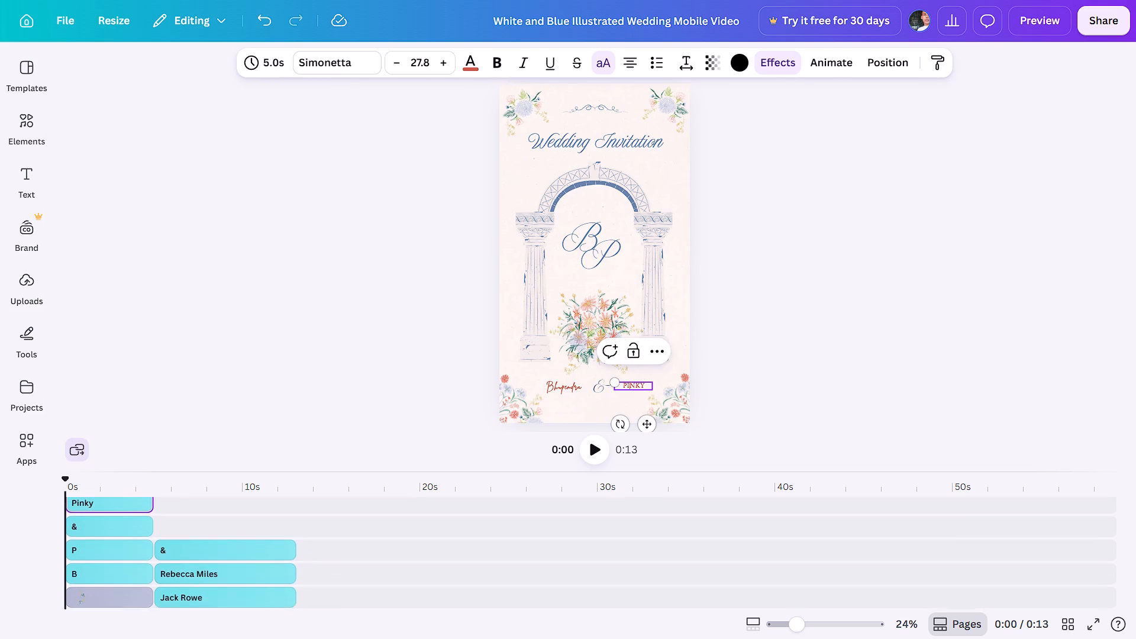
{"action": "left_click", "coordinate": [632, 387]}
{"action": "double_click", "coordinate": [641, 384]}
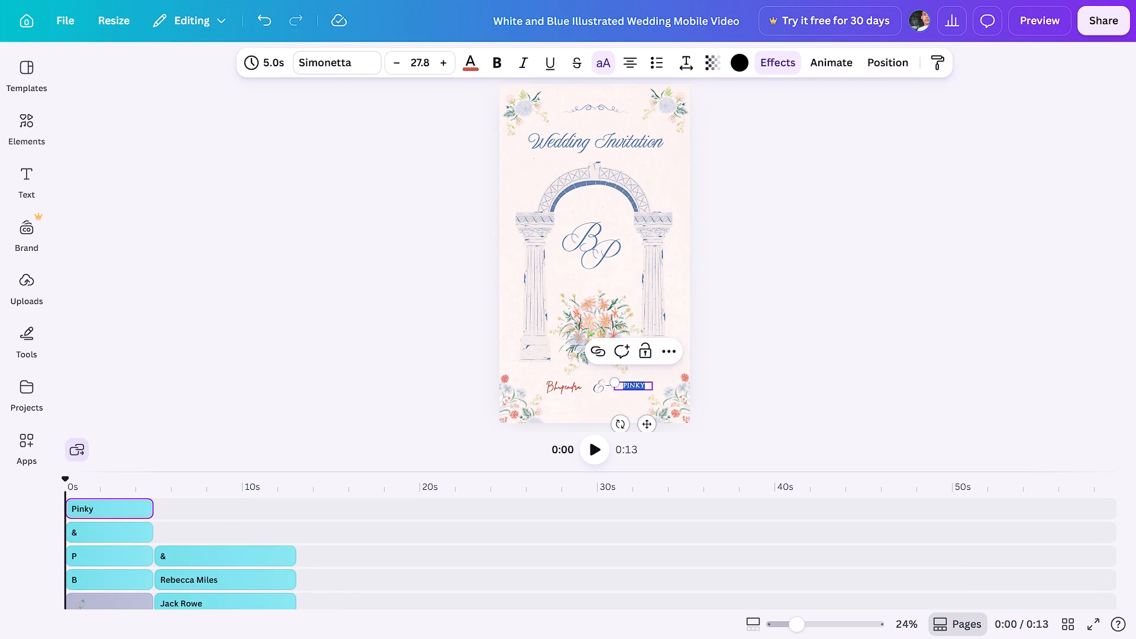
{"action": "left_click", "coordinate": [369, 63]}
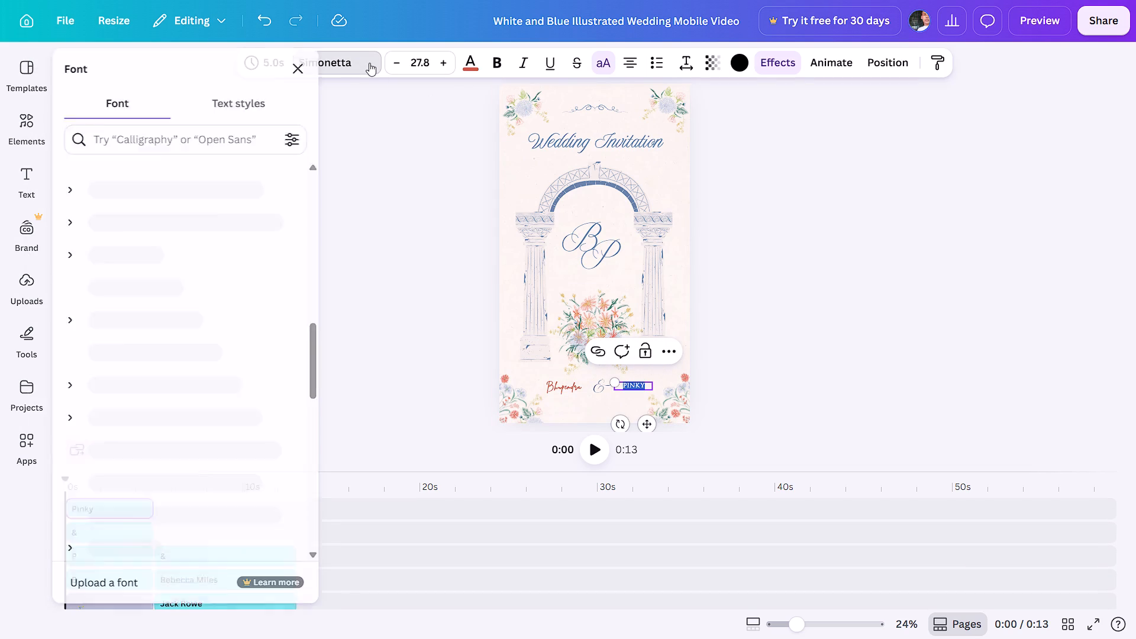
{"action": "left_click", "coordinate": [147, 434]}
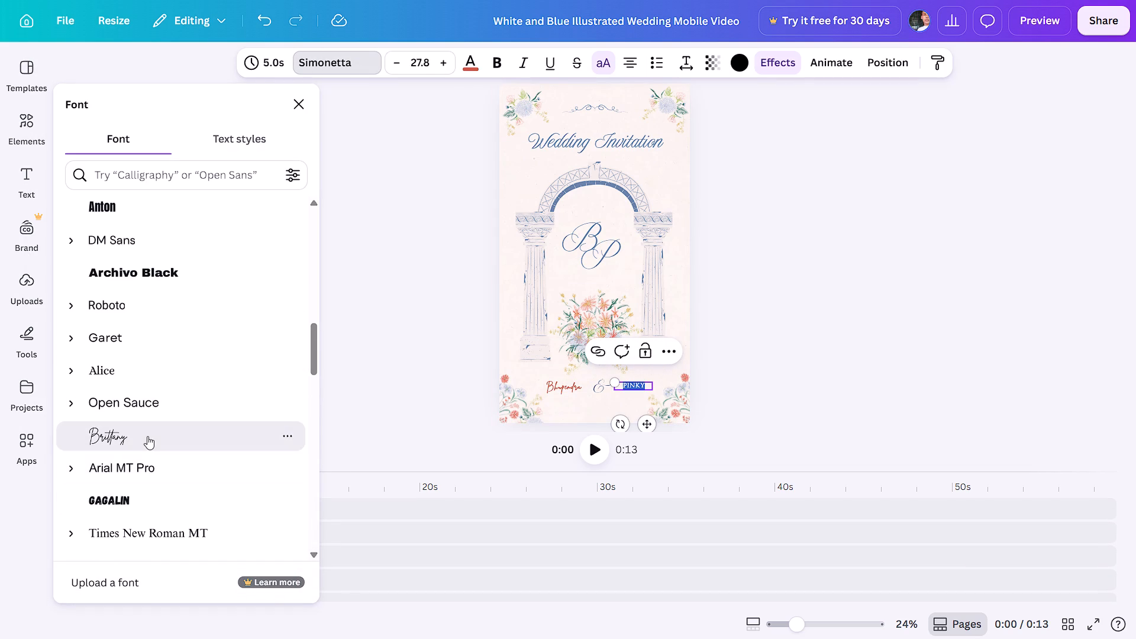
{"action": "left_click", "coordinate": [595, 63]}
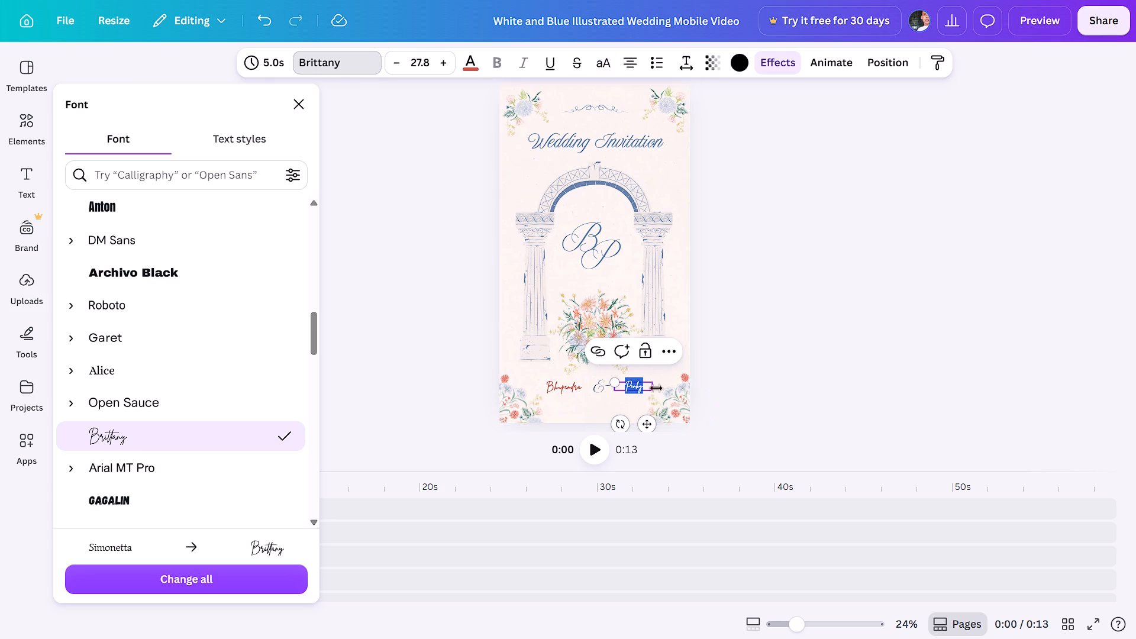
Increase the font size of the name "Pinky" to 34.8.
{"action": "triple_click", "coordinate": [443, 62]}
{"action": "triple_click", "coordinate": [443, 62]}
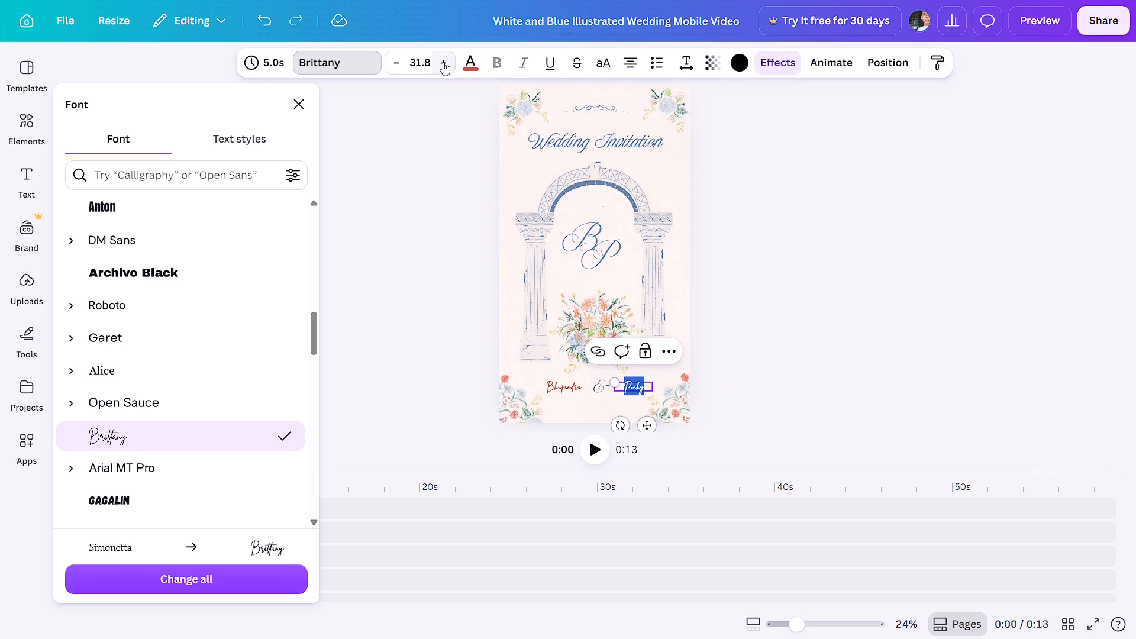
{"action": "left_click", "coordinate": [443, 62]}
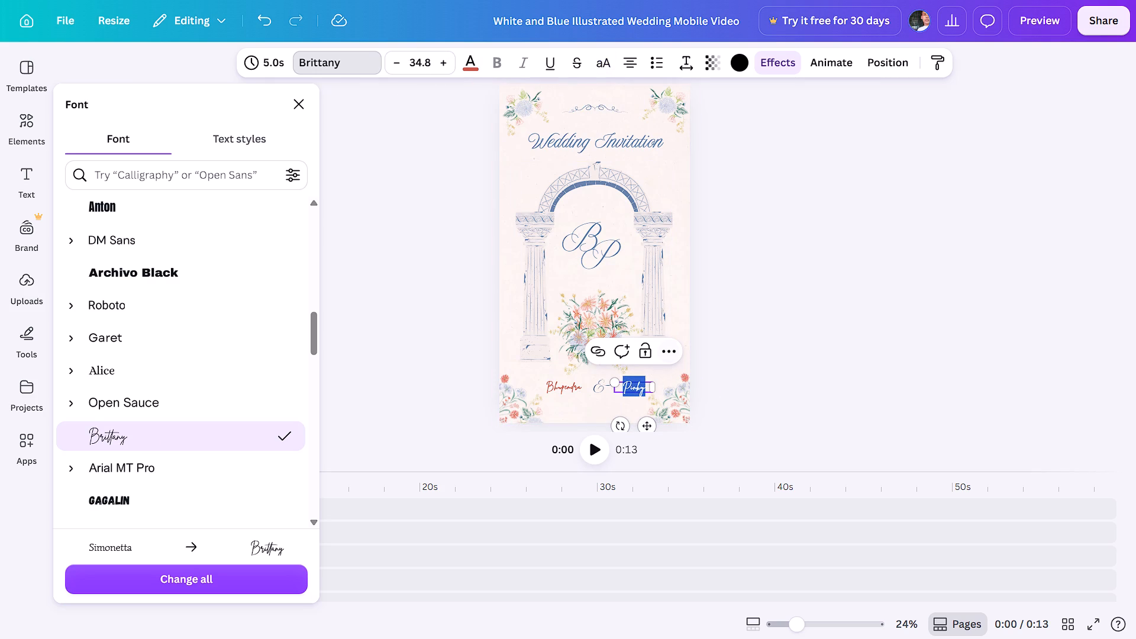
{"action": "left_click", "coordinate": [760, 346]}
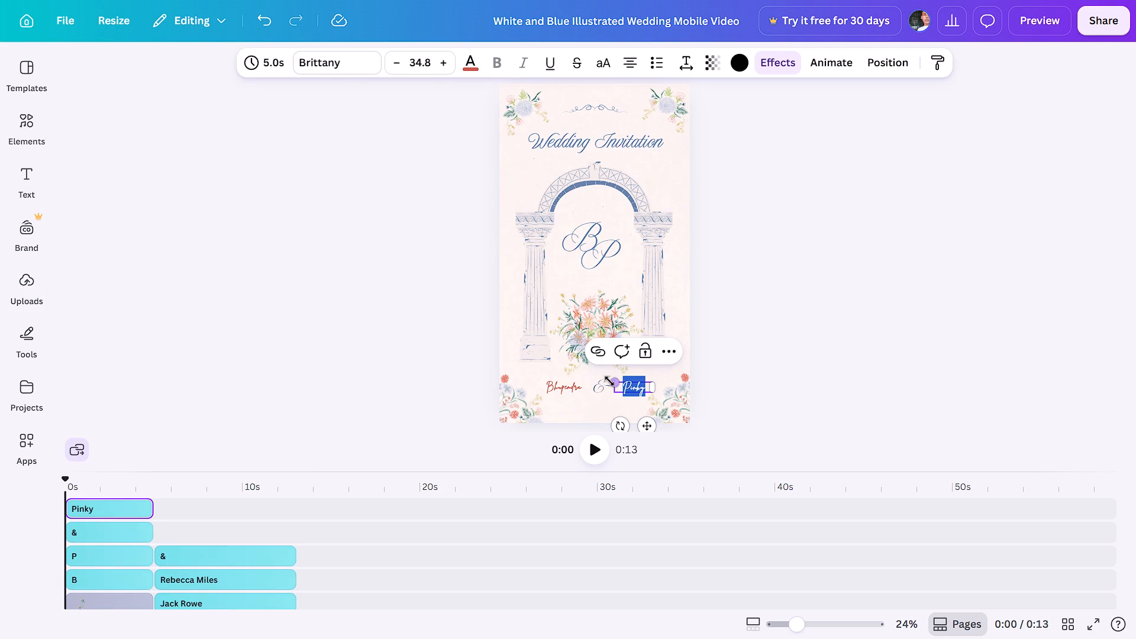
{"action": "left_click", "coordinate": [639, 393]}
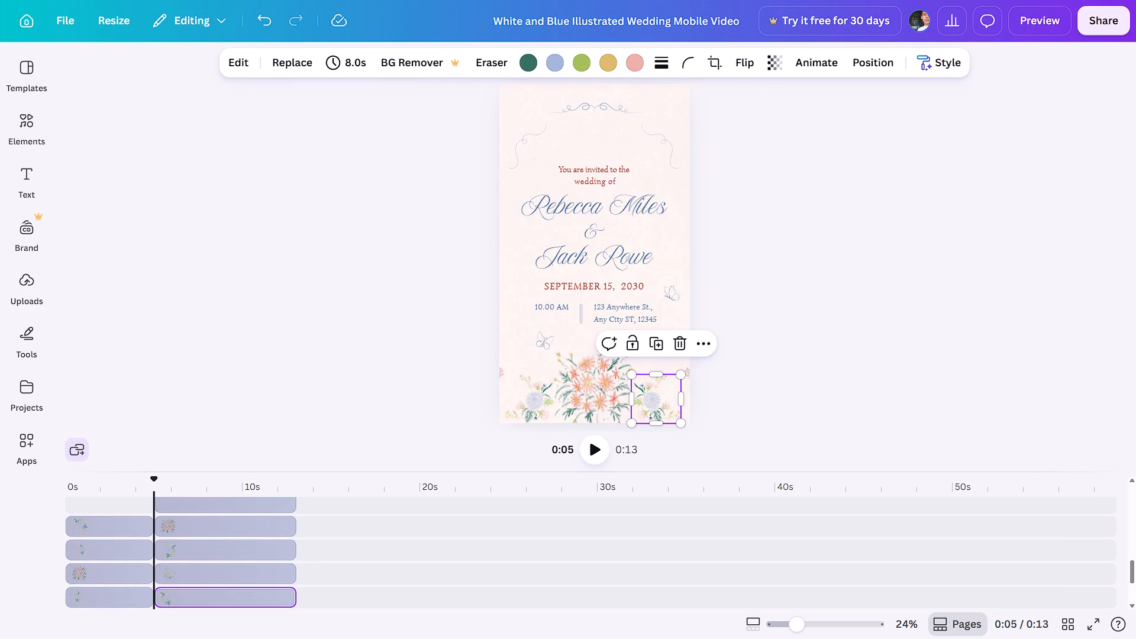
Play the invitation video from the start to review the restyled names, and return the playhead to the beginning.
{"action": "left_click_drag", "start_coordinate": [148, 482], "coordinate": [37, 501]}
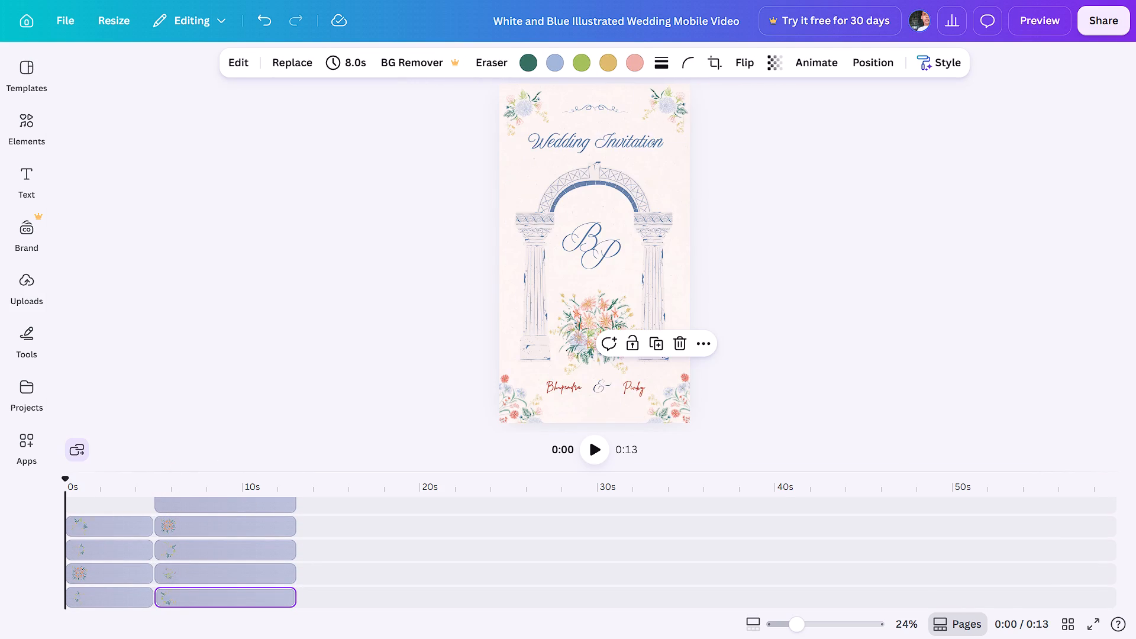
{"action": "left_click", "coordinate": [792, 367]}
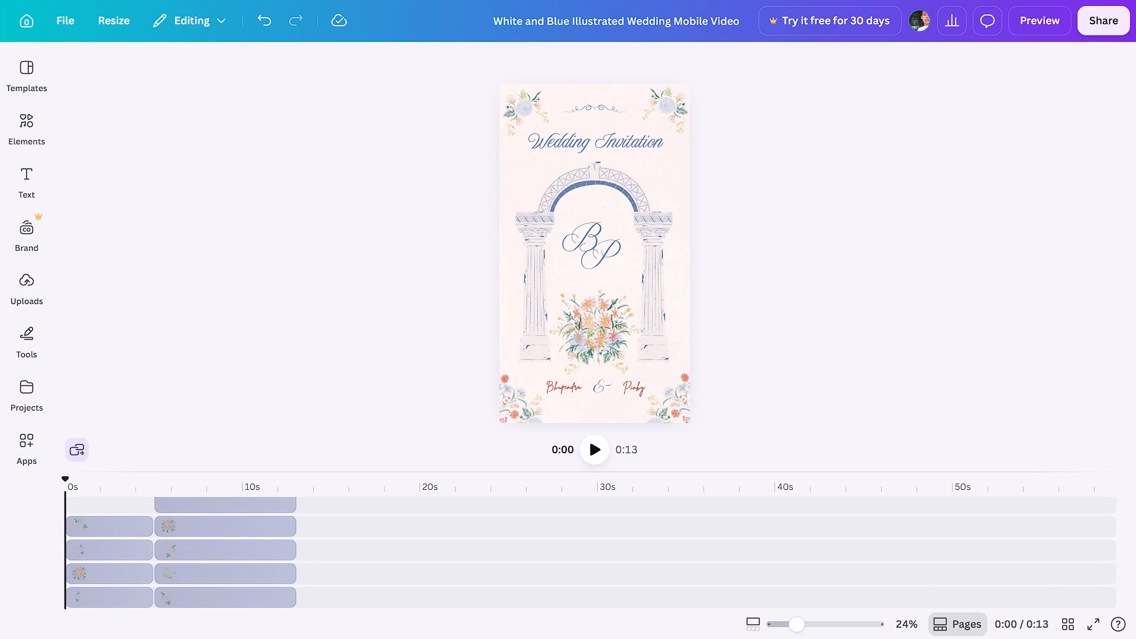
{"action": "key", "text": "space"}
{"action": "key", "text": "space"}
{"action": "left_click", "coordinate": [580, 444]}
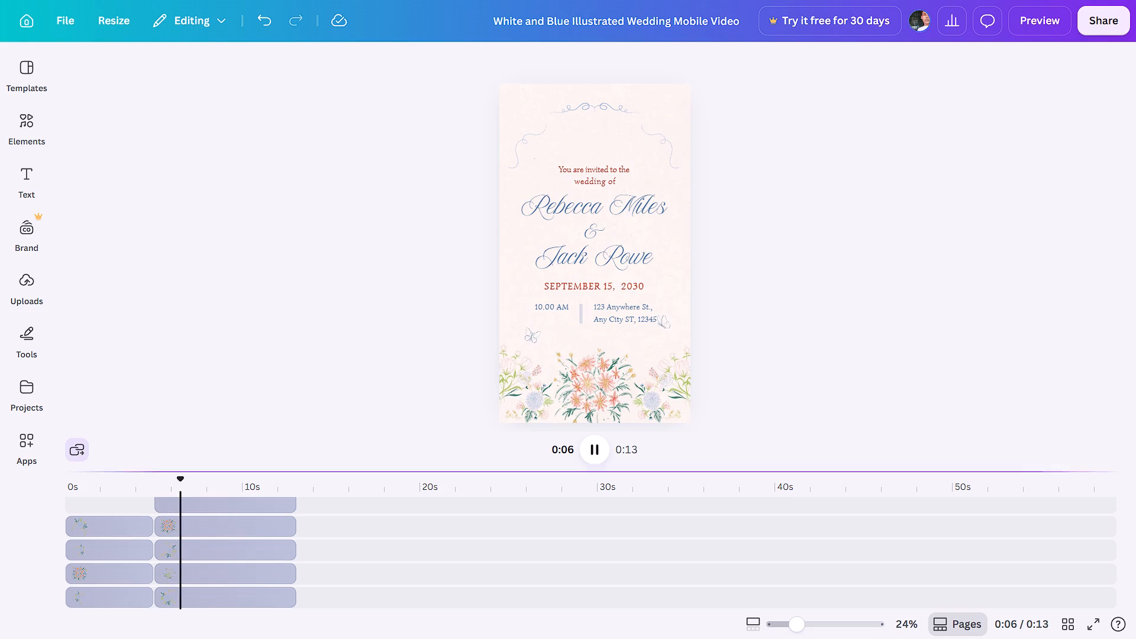
{"action": "left_click_drag", "start_coordinate": [186, 474], "coordinate": [170, 476]}
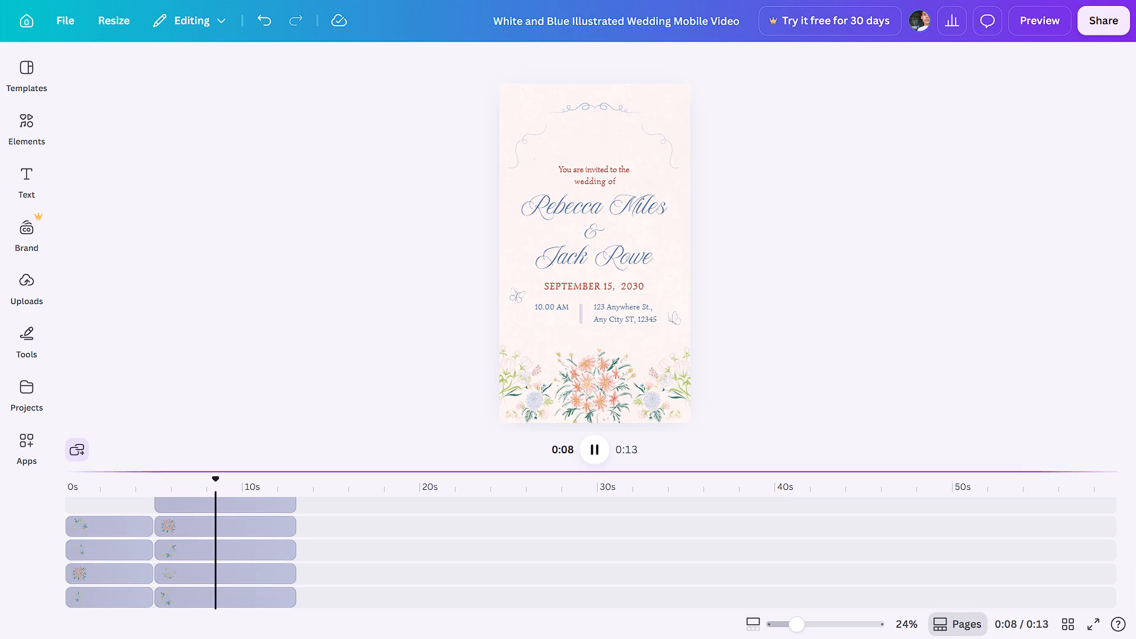
{"action": "key", "text": "space"}
{"action": "left_click_drag", "start_coordinate": [230, 488], "coordinate": [41, 493]}
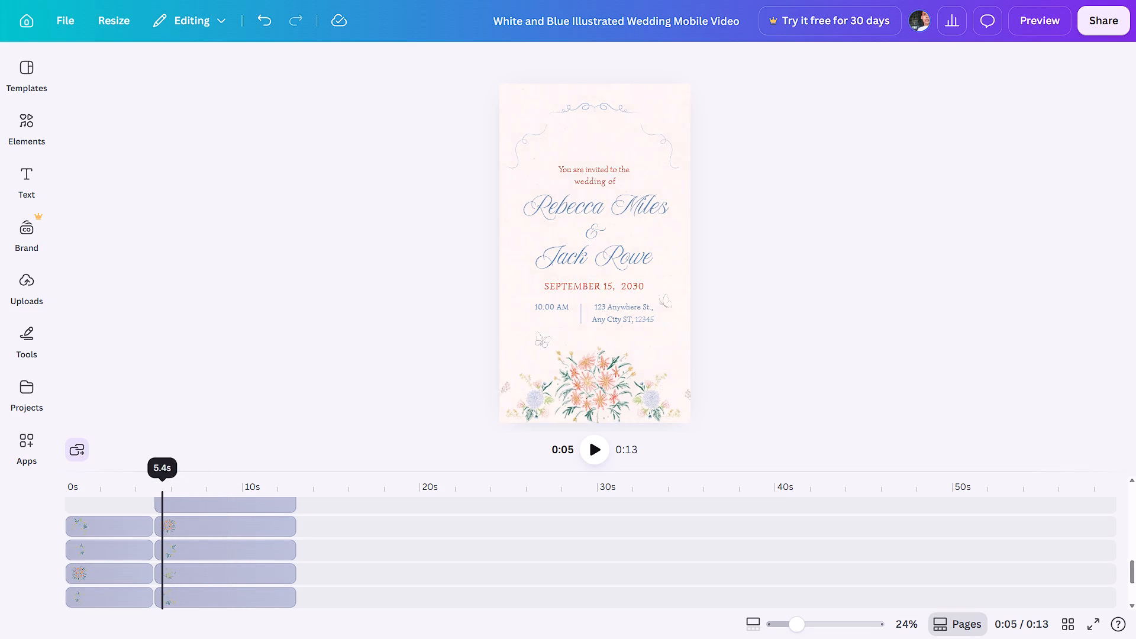
{"action": "left_click_drag", "start_coordinate": [41, 493], "coordinate": [25, 492]}
Apply the Burst text animation to the name "Bhupendra" below the arch.
{"action": "left_click", "coordinate": [573, 385]}
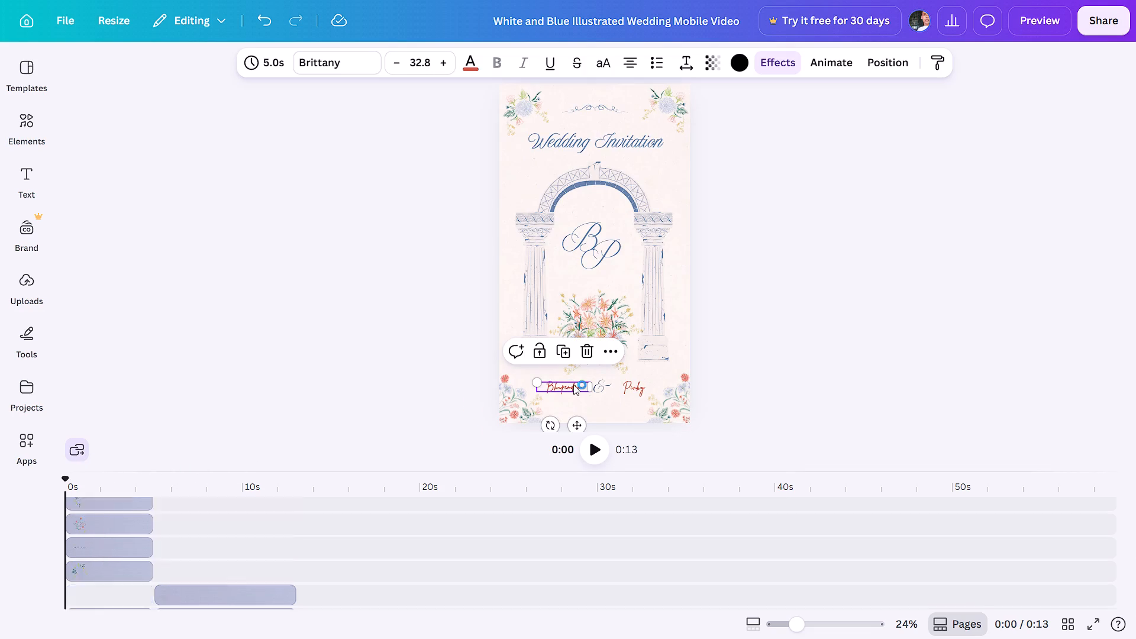
{"action": "left_click", "coordinate": [784, 62]}
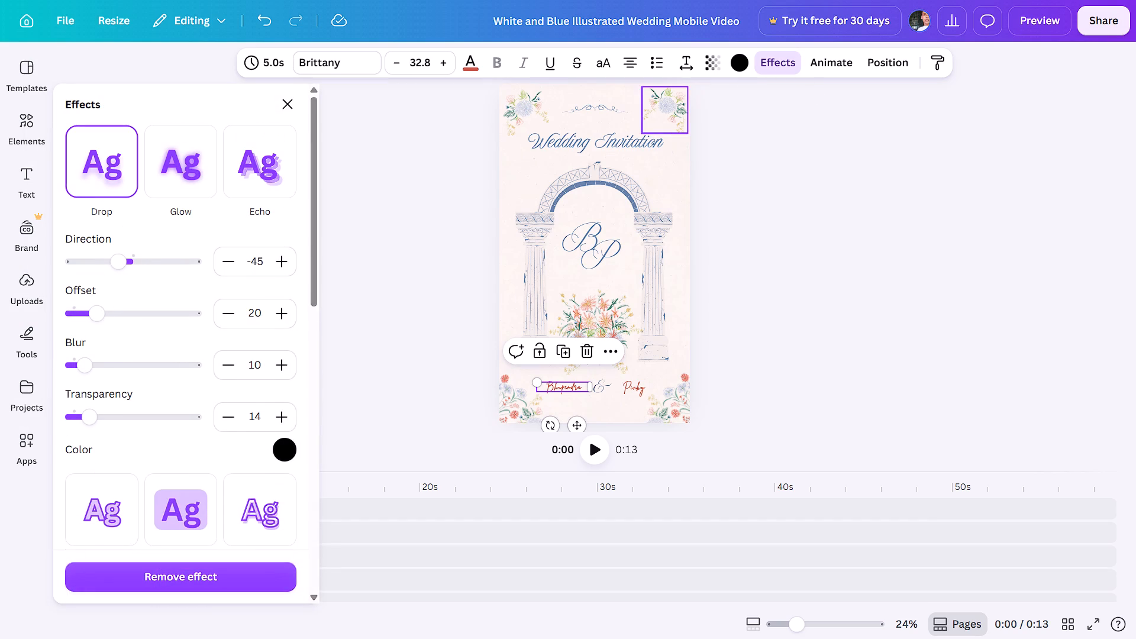
{"action": "left_click", "coordinate": [839, 63]}
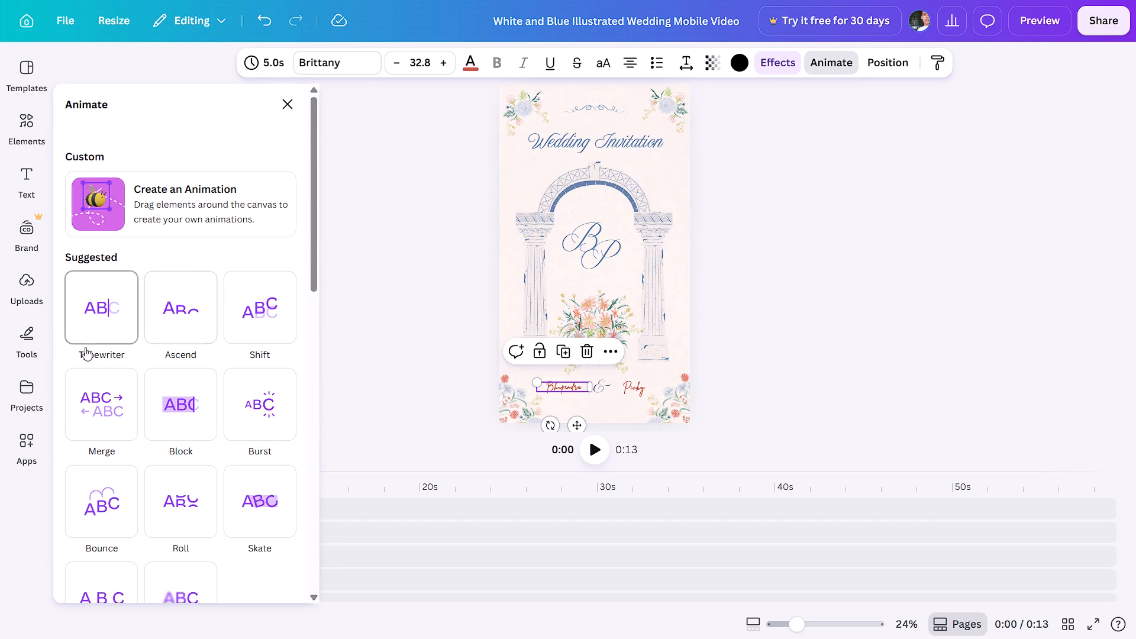
{"action": "scroll", "coordinate": [199, 370], "scroll_direction": "down", "scroll_amount": 1}
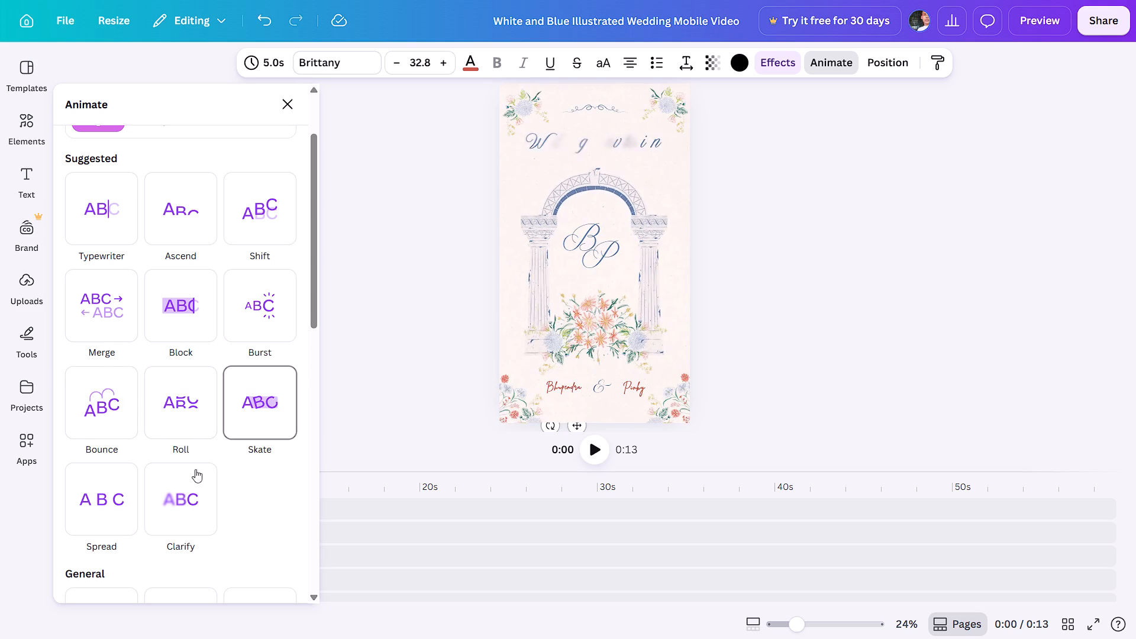
{"action": "scroll", "coordinate": [172, 473], "scroll_direction": "down", "scroll_amount": 1}
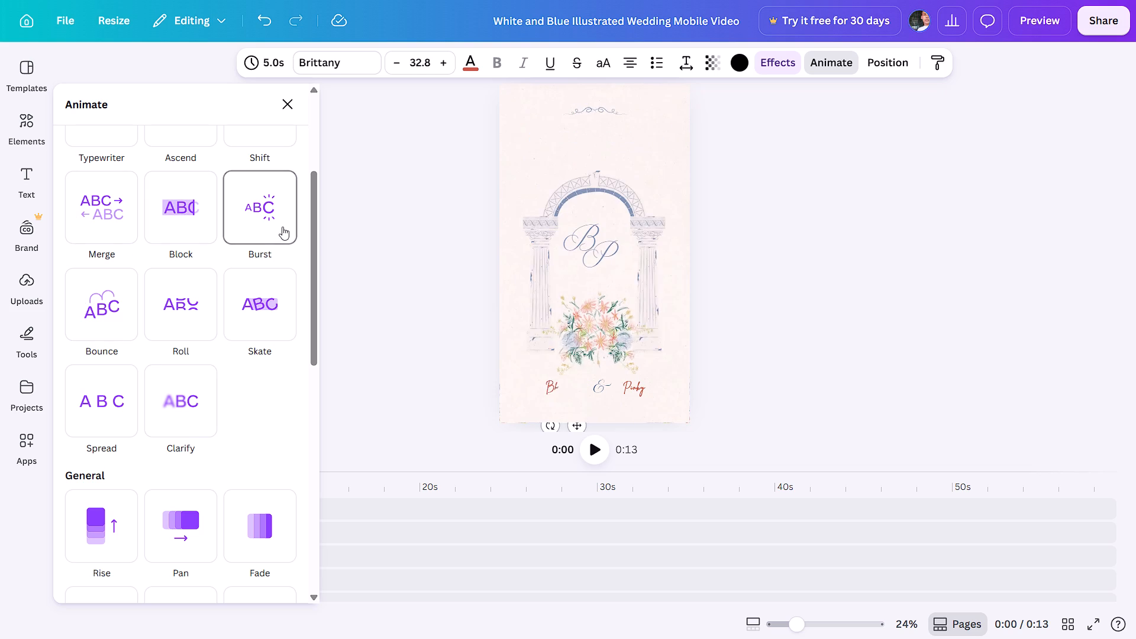
{"action": "scroll", "coordinate": [282, 227], "scroll_direction": "up", "scroll_amount": 1}
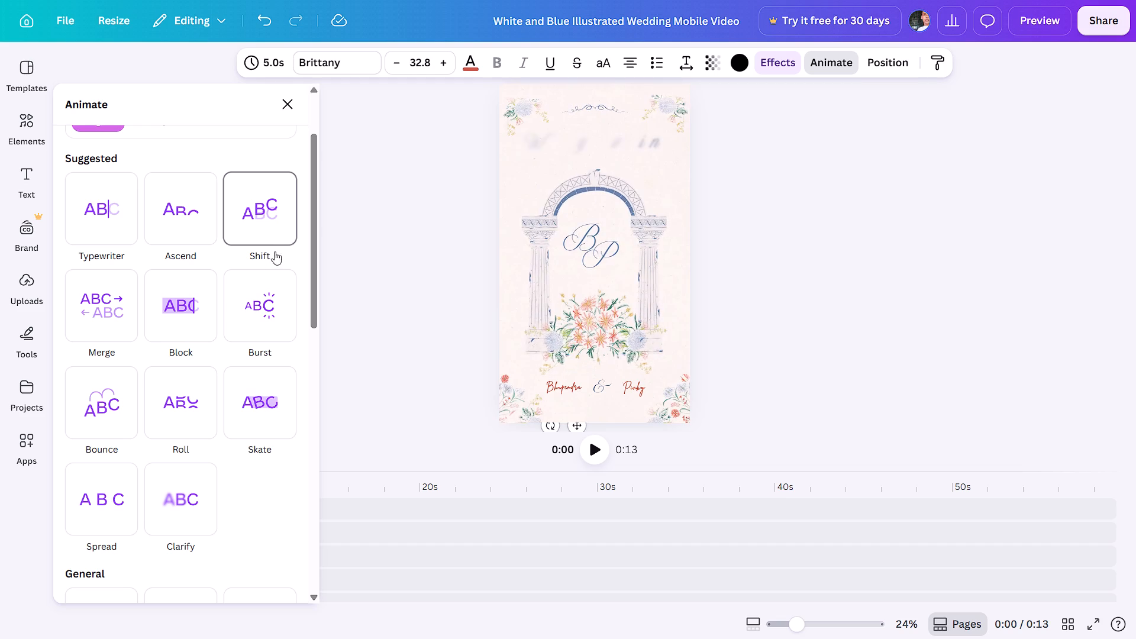
{"action": "left_click", "coordinate": [275, 287]}
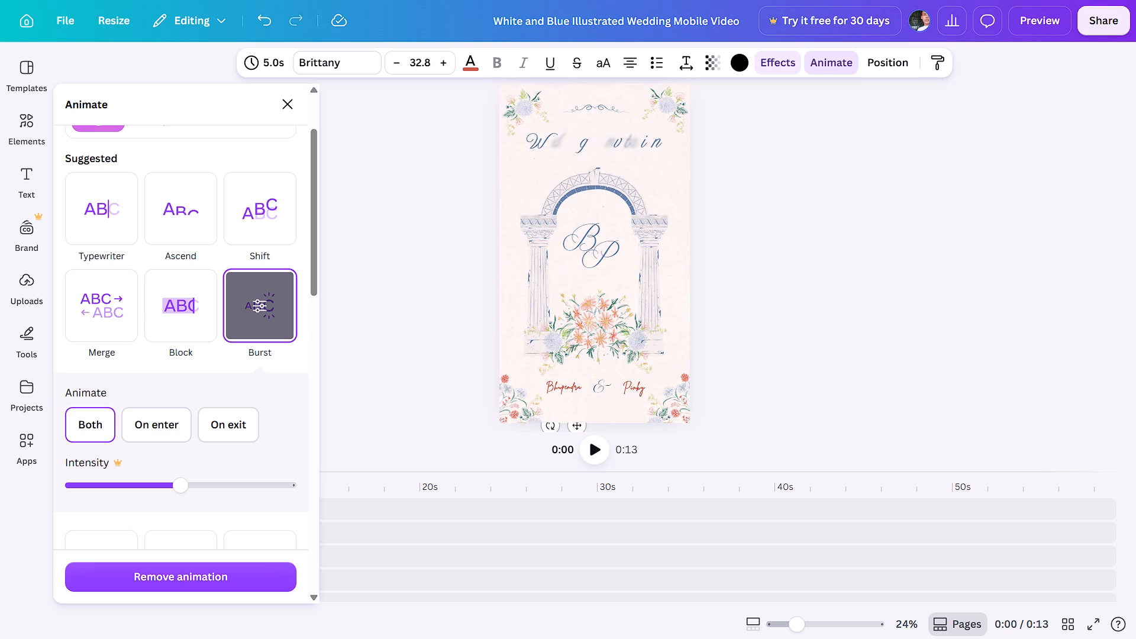
Apply the Burst text animation to the name "Pinky" below the arch.
{"action": "left_click", "coordinate": [627, 390]}
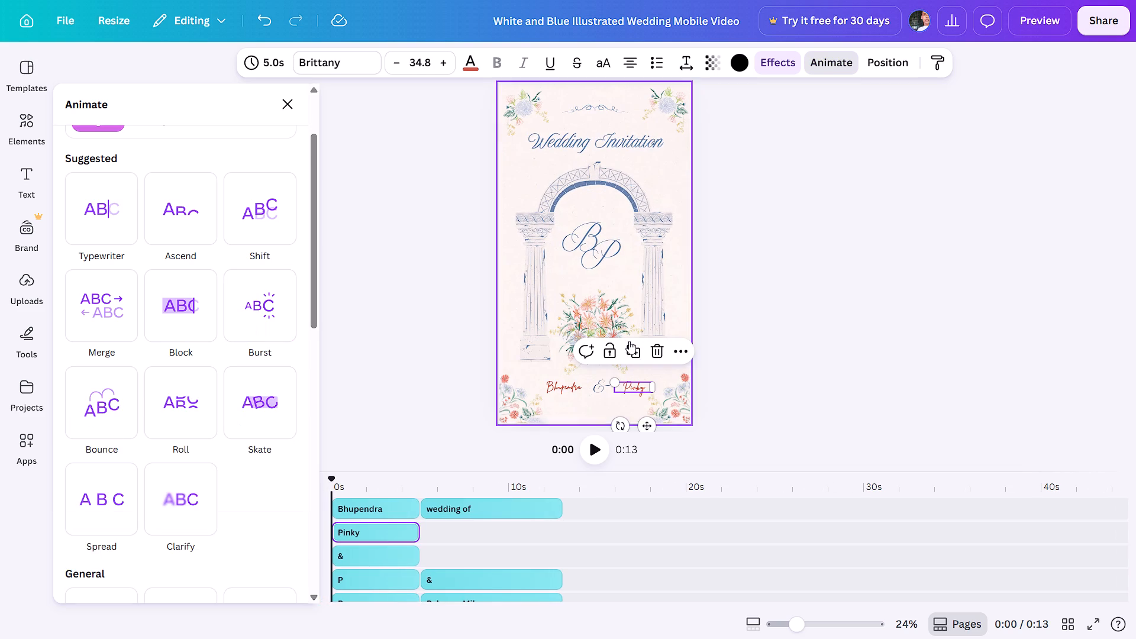
{"action": "left_click", "coordinate": [822, 67]}
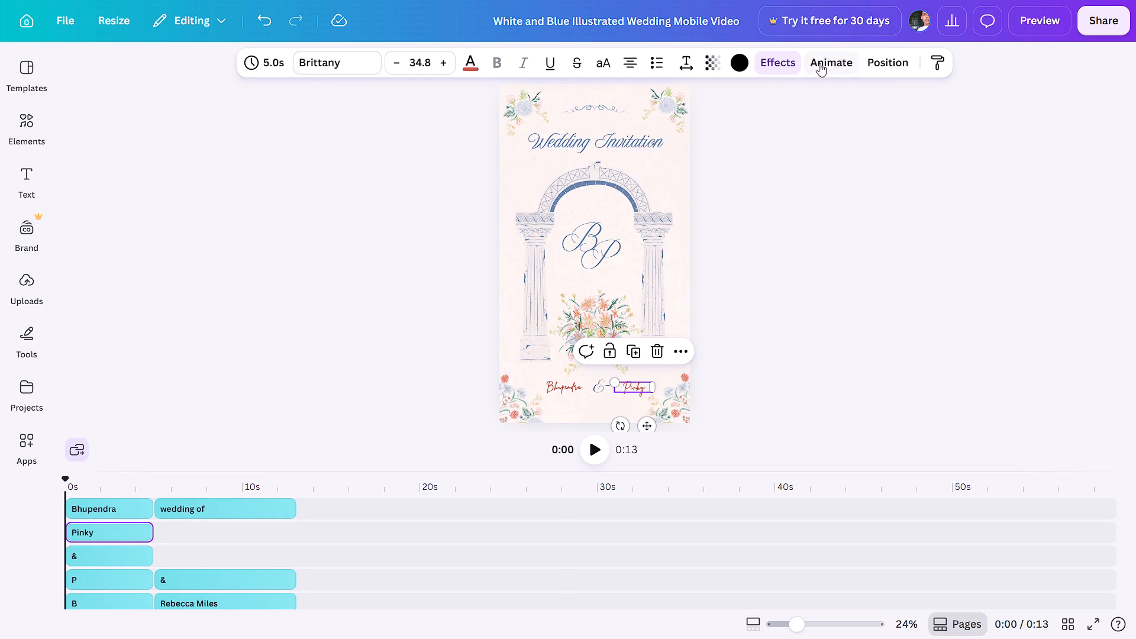
{"action": "left_click", "coordinate": [830, 63]}
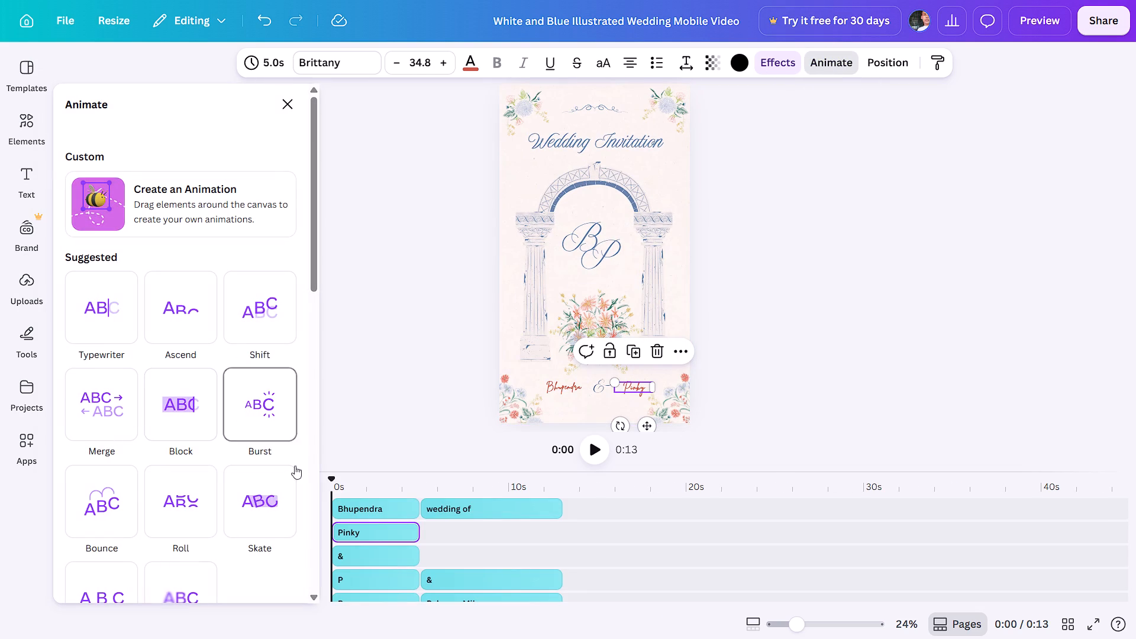
{"action": "left_click", "coordinate": [252, 405]}
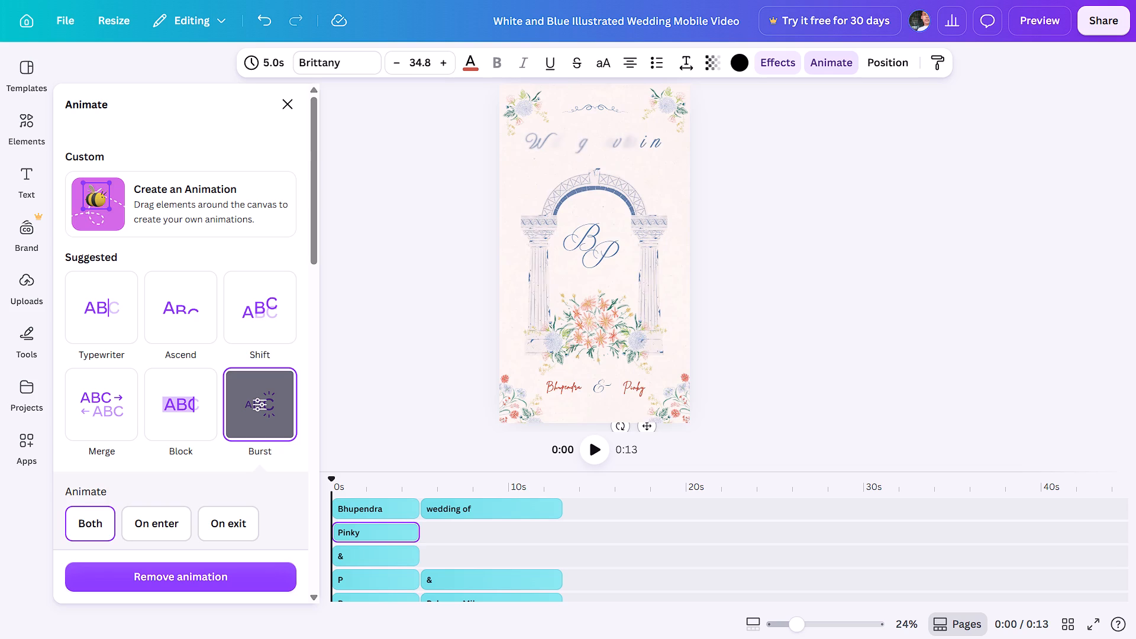
Apply the Clarify text animation to the "&" between the two names below the arch, and deselect it.
{"action": "left_click", "coordinate": [596, 386]}
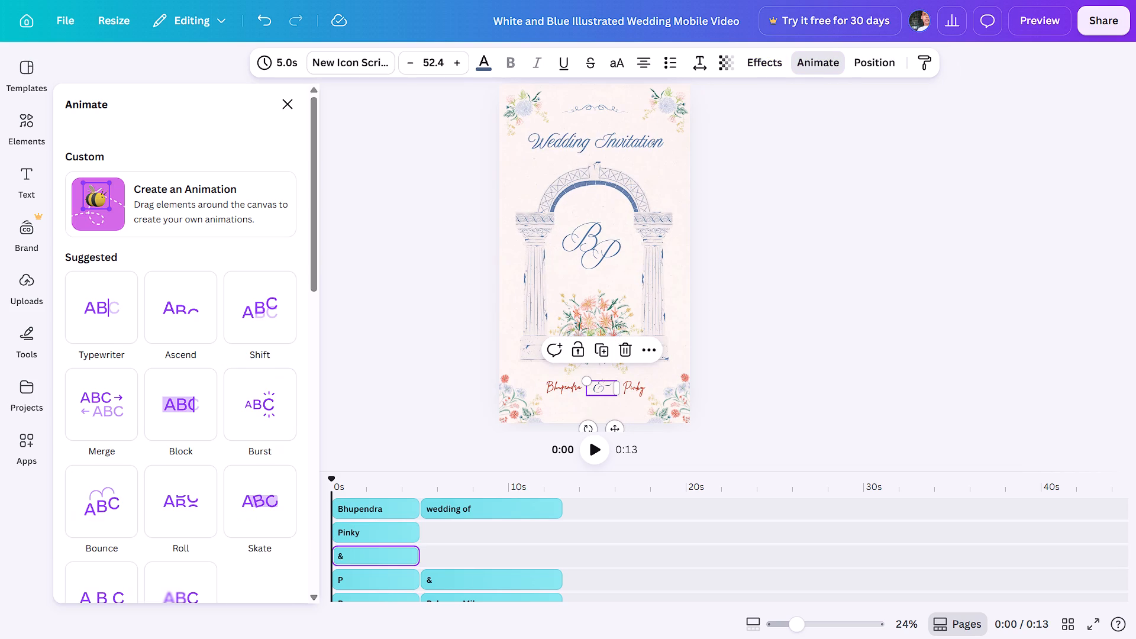
{"action": "scroll", "coordinate": [278, 482], "scroll_direction": "down", "scroll_amount": 2}
{"action": "left_click", "coordinate": [182, 421]}
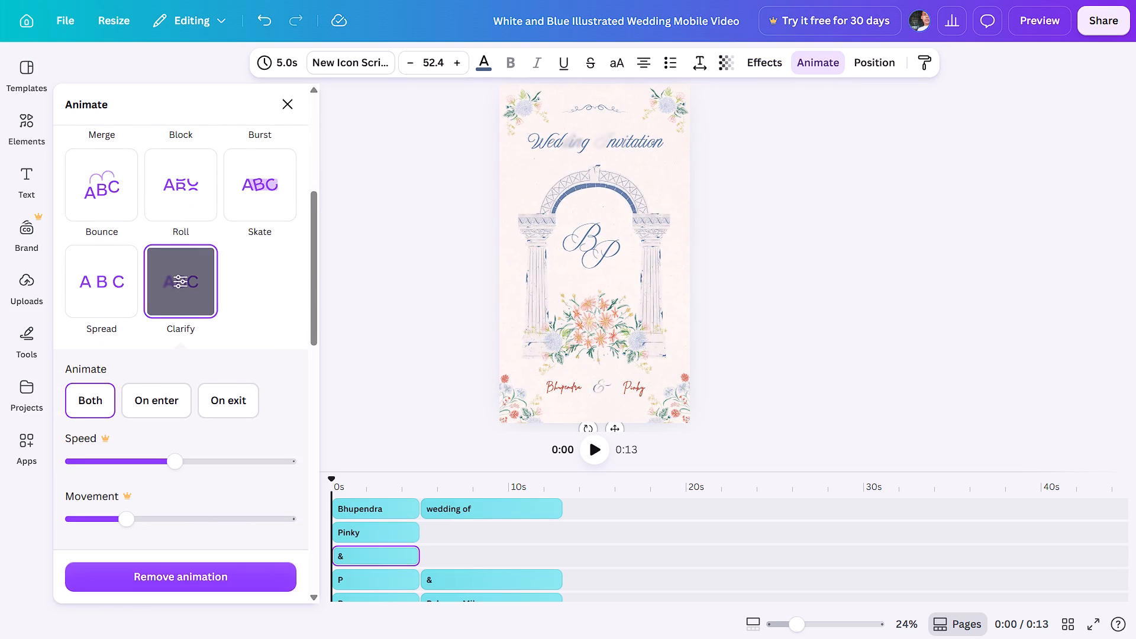
{"action": "left_click", "coordinate": [801, 330]}
{"action": "left_click", "coordinate": [376, 381]}
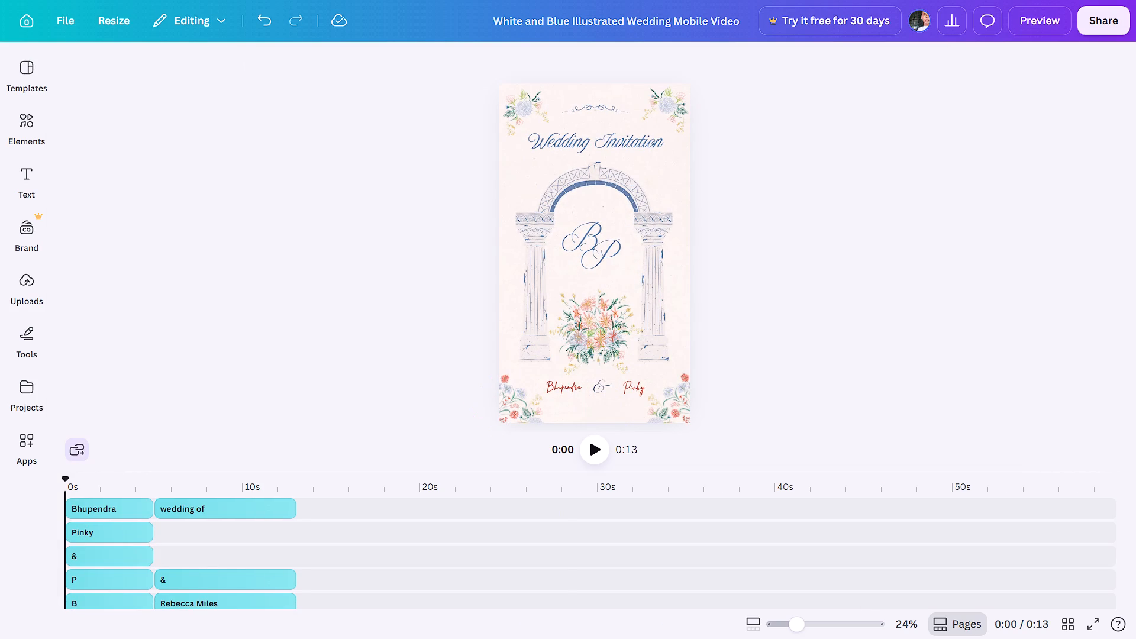
Play the opening page twice from the start to review the name animations, and return the playhead to the beginning.
{"action": "left_click", "coordinate": [588, 445]}
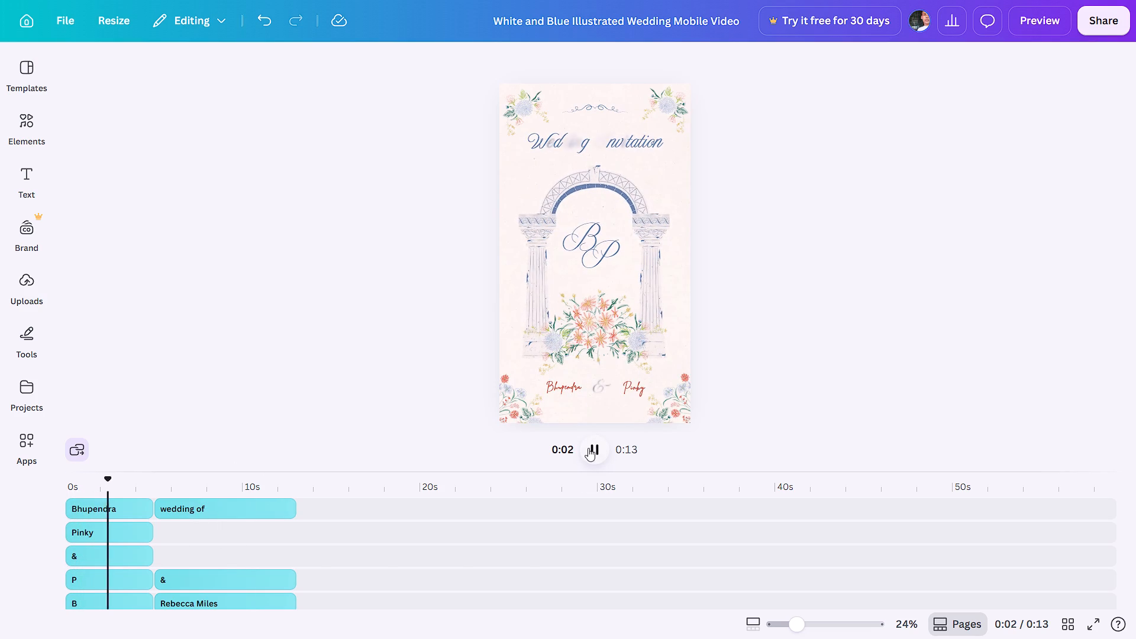
{"action": "left_click_drag", "start_coordinate": [124, 484], "coordinate": [56, 493]}
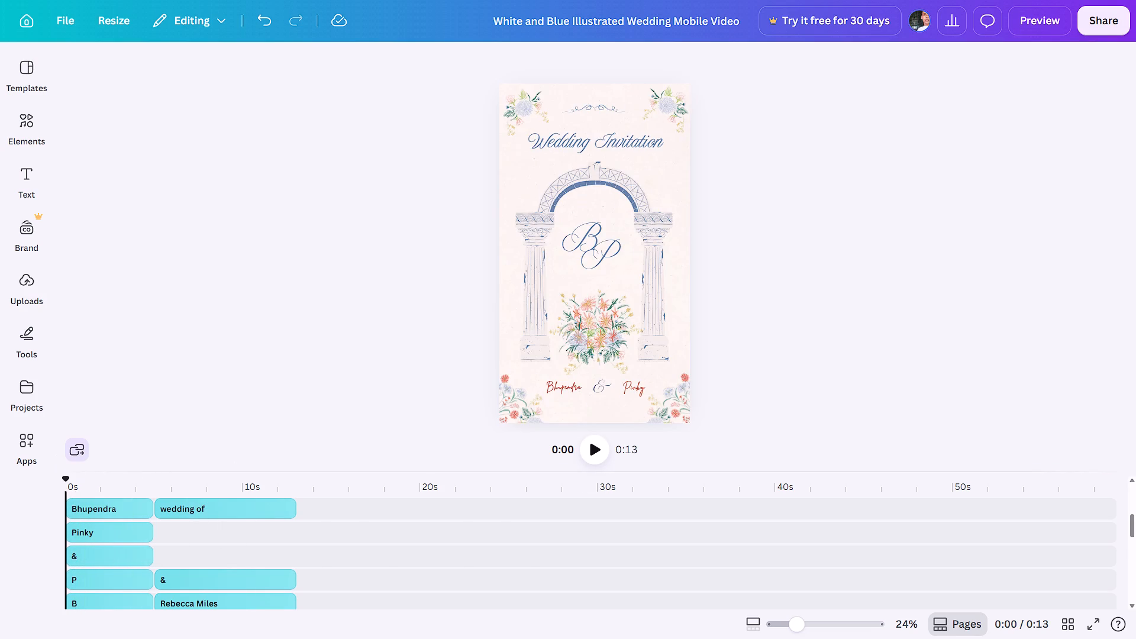
{"action": "left_click", "coordinate": [600, 447]}
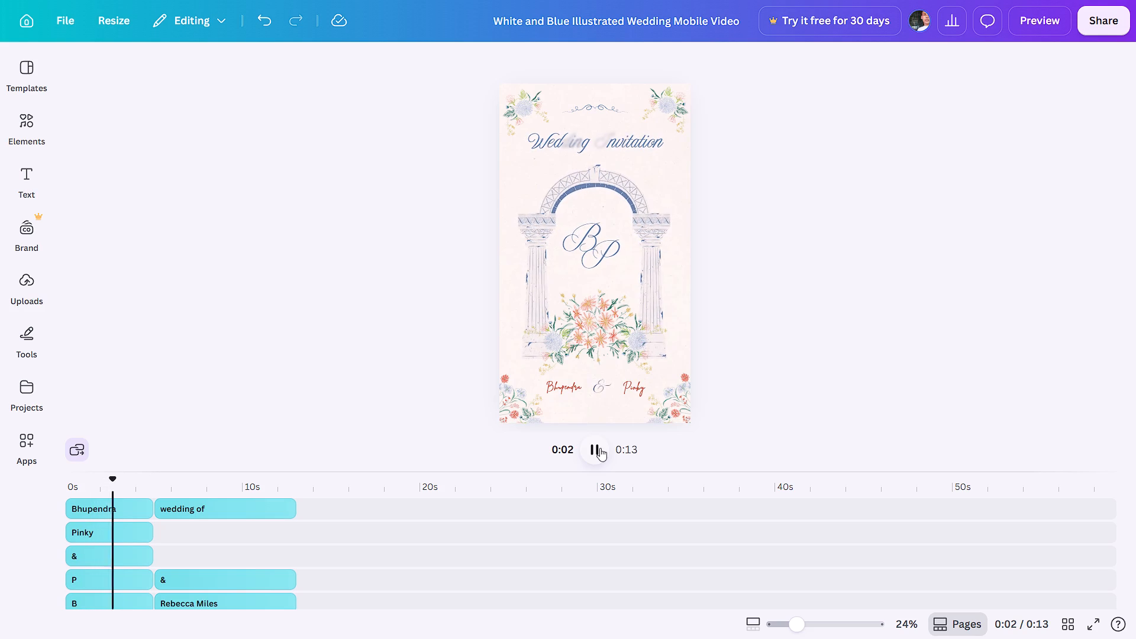
{"action": "left_click_drag", "start_coordinate": [140, 483], "coordinate": [45, 494]}
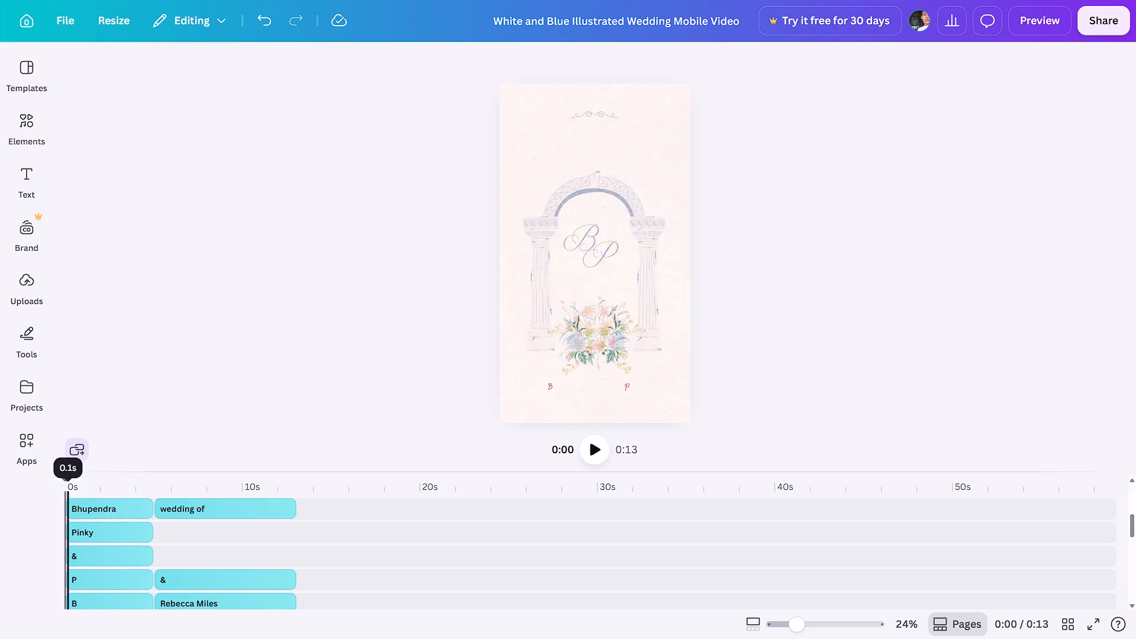
{"action": "left_click_drag", "start_coordinate": [45, 494], "coordinate": [32, 498]}
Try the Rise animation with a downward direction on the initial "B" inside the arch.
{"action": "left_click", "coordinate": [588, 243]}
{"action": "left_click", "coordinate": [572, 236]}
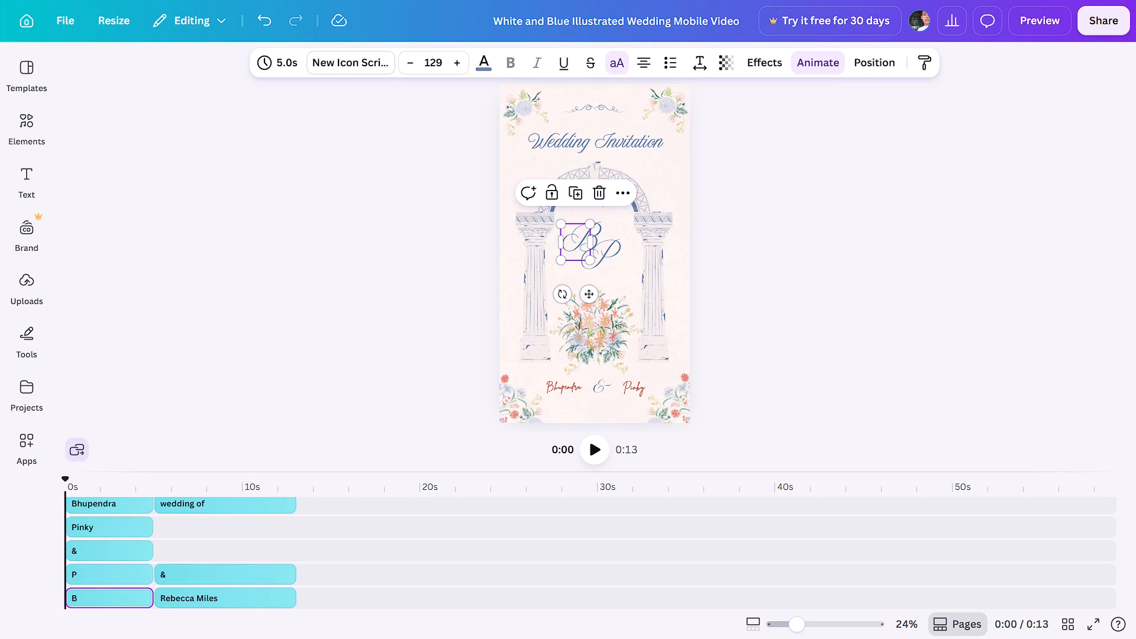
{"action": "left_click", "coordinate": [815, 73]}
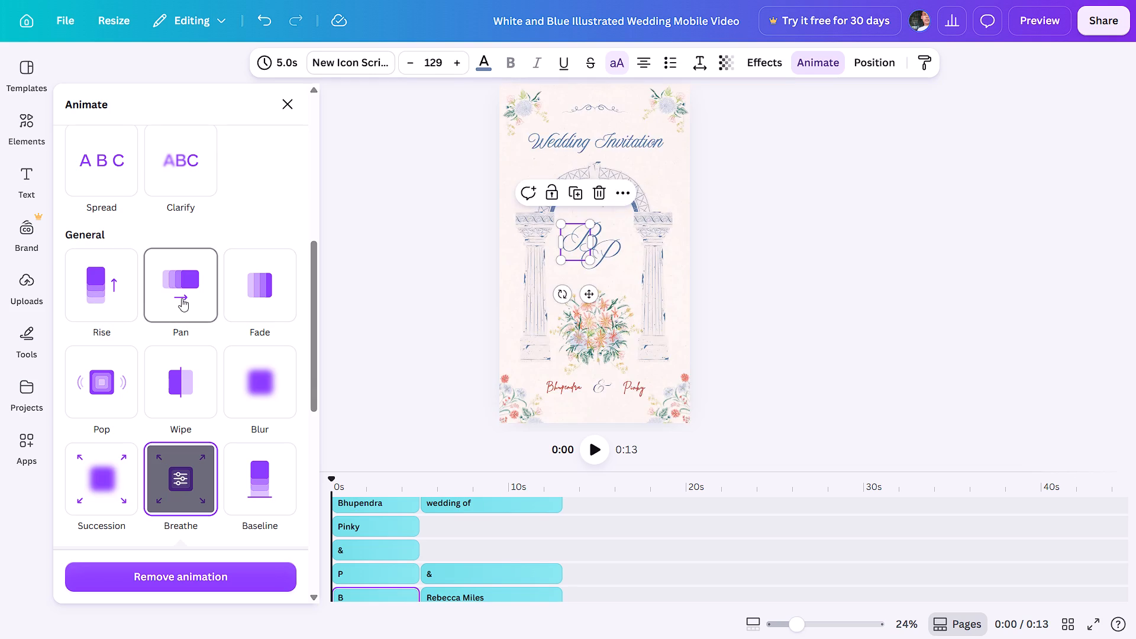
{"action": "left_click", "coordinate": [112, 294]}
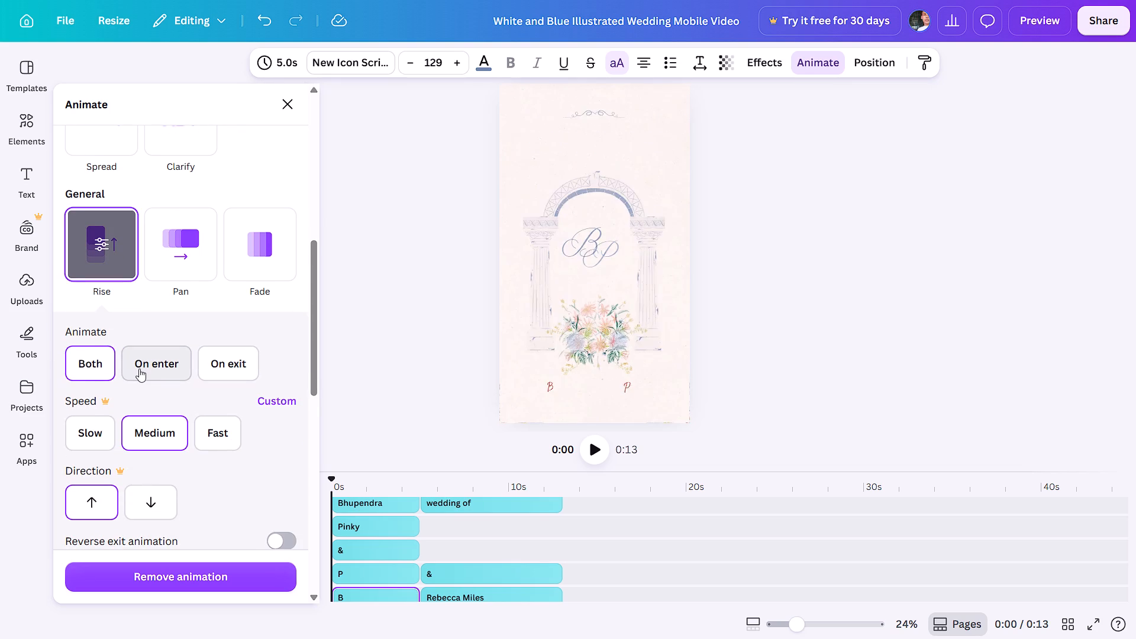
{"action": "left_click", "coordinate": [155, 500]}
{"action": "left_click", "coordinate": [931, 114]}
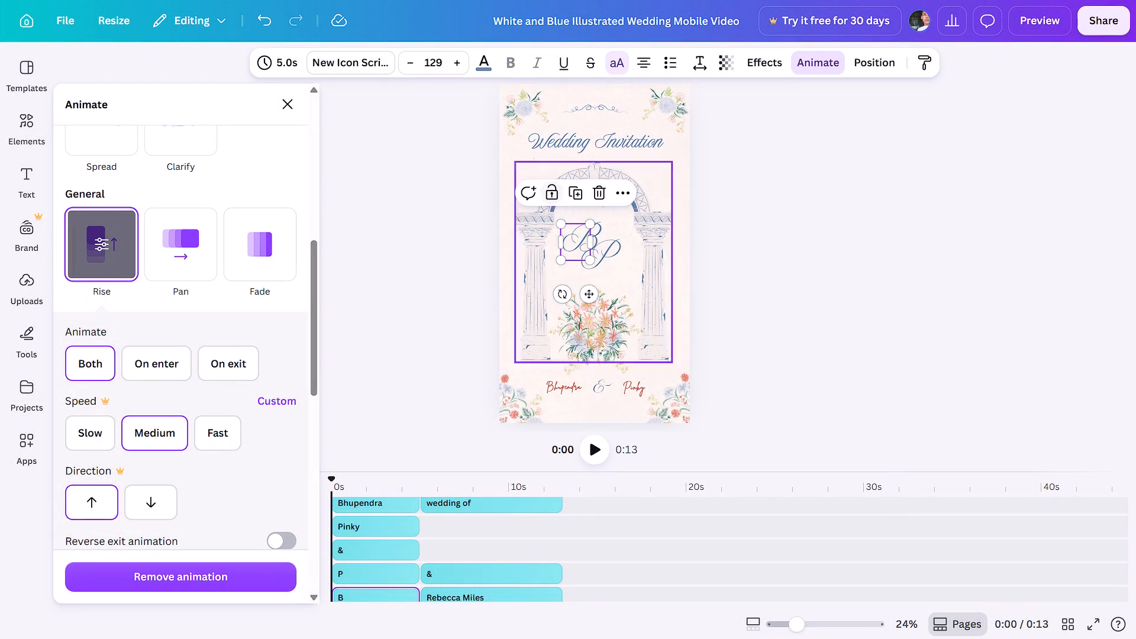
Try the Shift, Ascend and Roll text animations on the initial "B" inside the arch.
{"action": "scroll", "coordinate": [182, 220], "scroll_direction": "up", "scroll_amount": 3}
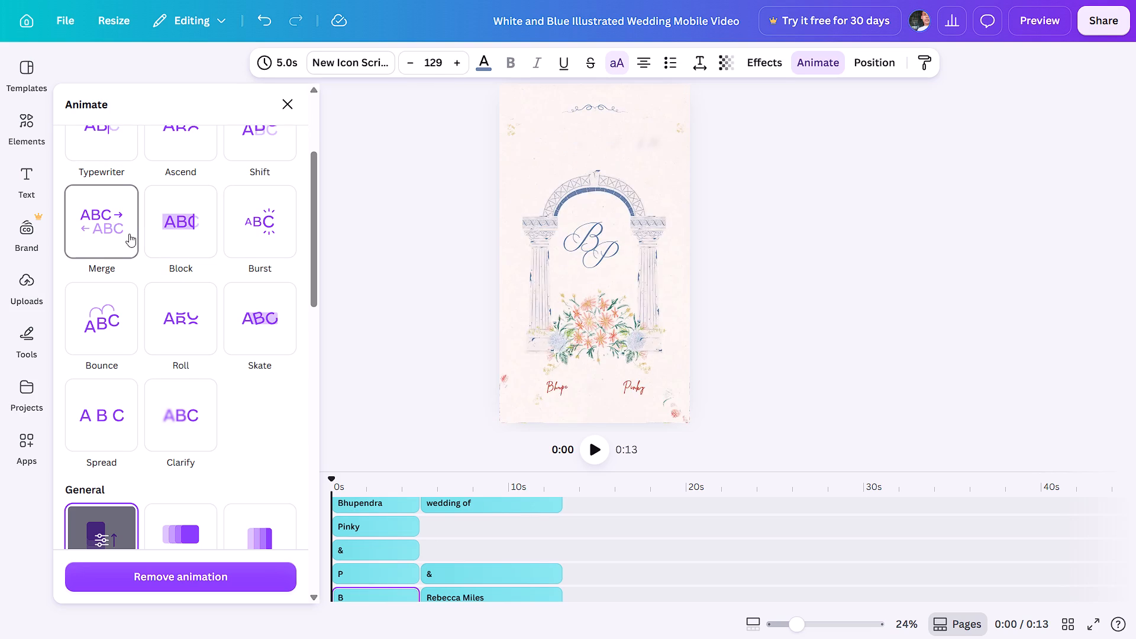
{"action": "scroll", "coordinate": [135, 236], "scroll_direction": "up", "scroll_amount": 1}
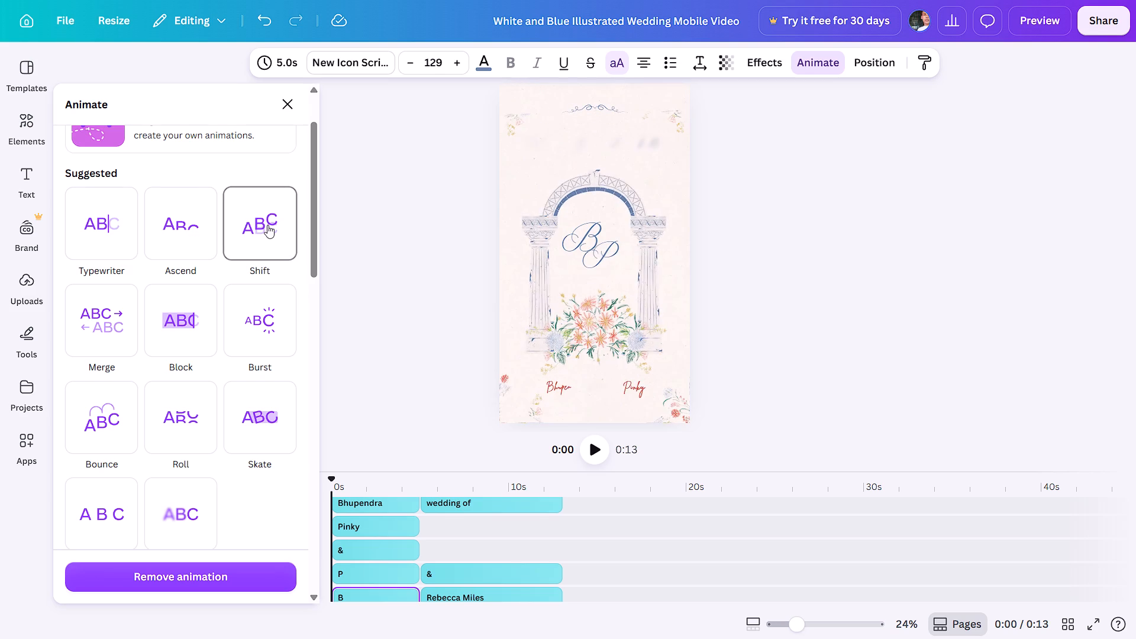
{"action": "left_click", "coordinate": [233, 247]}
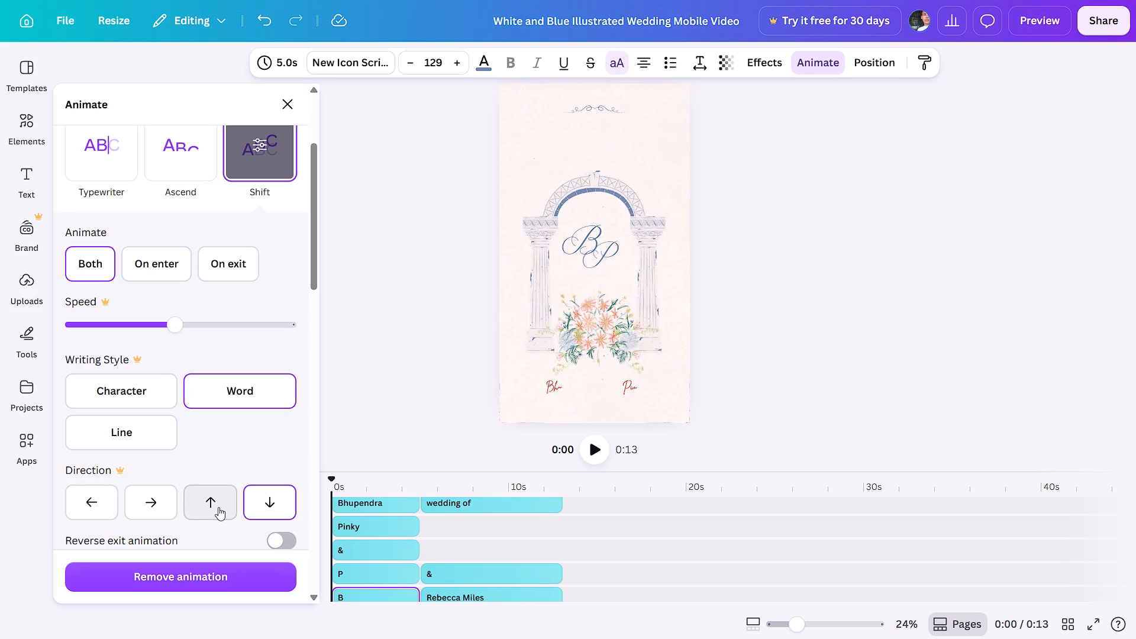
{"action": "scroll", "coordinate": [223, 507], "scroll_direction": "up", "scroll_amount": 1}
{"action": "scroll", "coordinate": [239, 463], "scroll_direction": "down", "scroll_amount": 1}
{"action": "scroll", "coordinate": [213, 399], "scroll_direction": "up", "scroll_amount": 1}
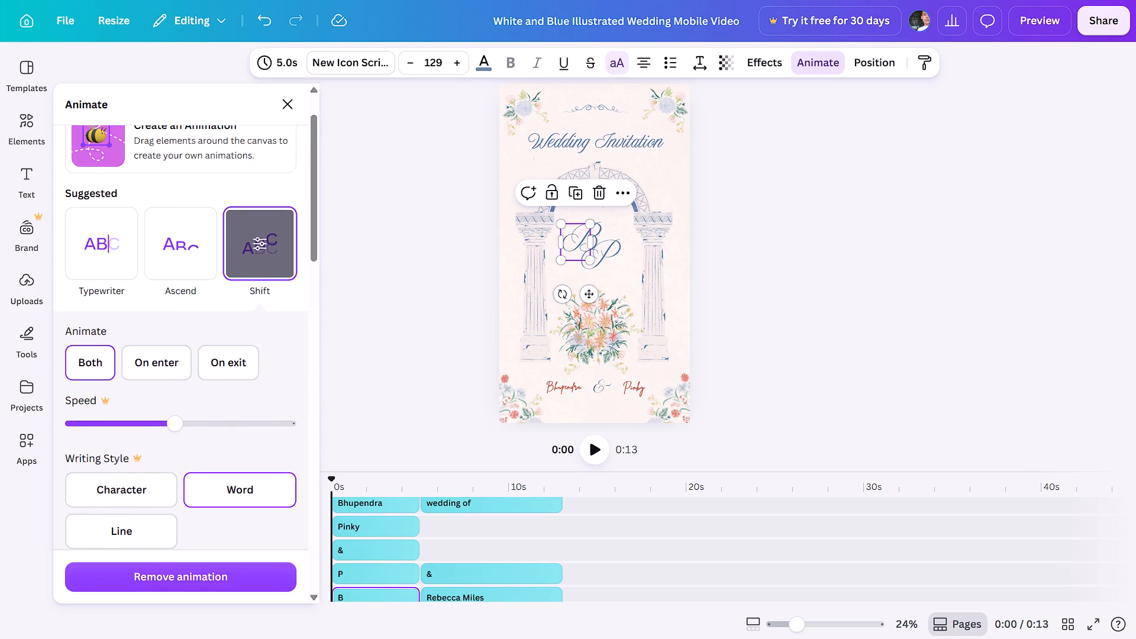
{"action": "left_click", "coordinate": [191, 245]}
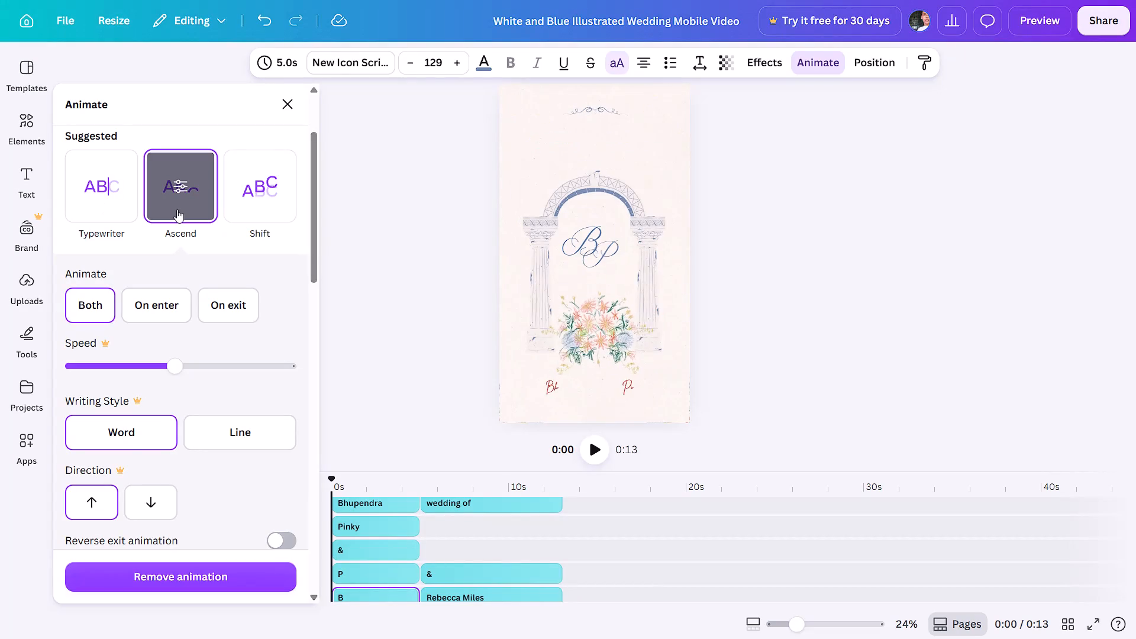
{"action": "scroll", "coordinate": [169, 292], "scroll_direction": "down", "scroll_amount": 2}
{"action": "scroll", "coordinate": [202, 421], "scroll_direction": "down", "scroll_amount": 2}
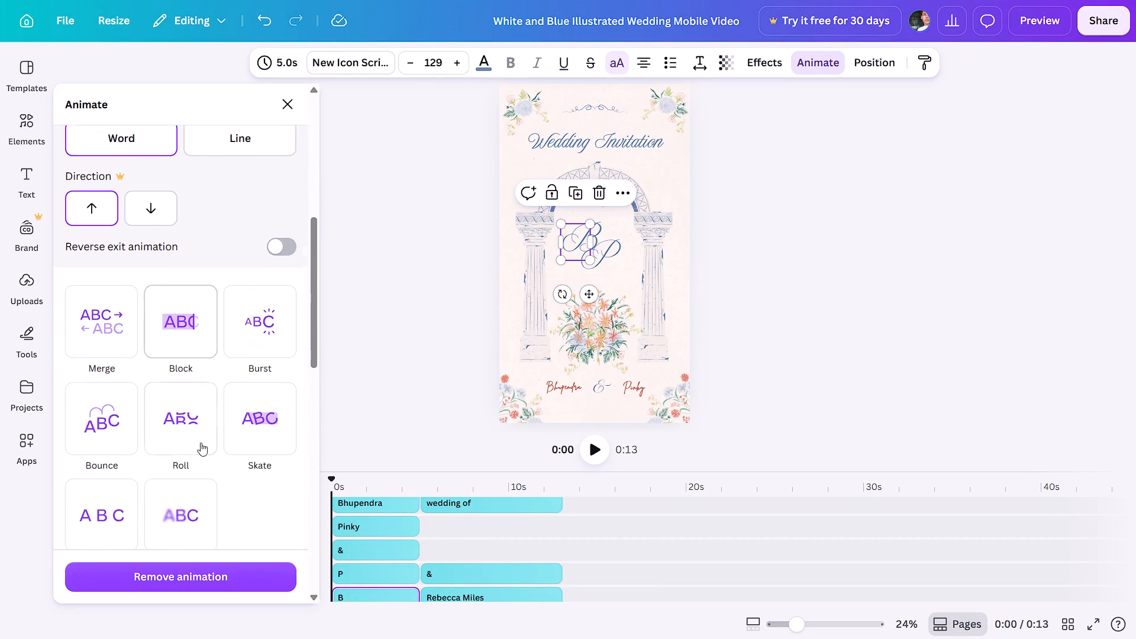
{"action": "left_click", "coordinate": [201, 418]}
Apply the Spread text animation to the initial "B" inside the arch.
{"action": "scroll", "coordinate": [135, 317], "scroll_direction": "up", "scroll_amount": 2}
{"action": "left_click", "coordinate": [85, 424]}
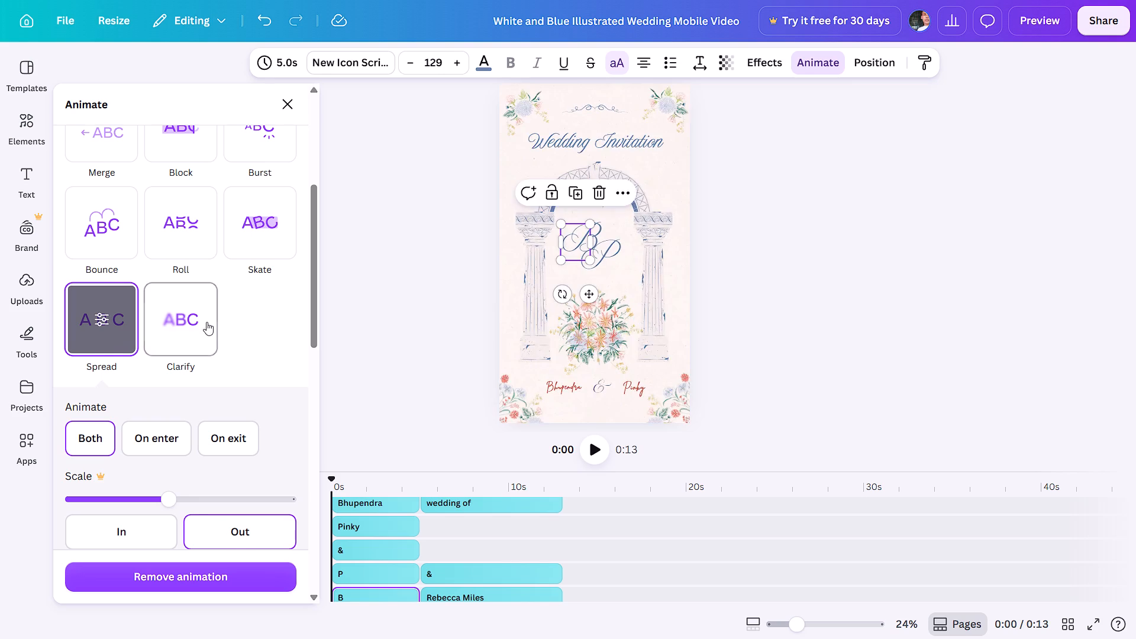
Browse and preview the other suggested text animations for the initial "B", then close the animation options and deselect it.
{"action": "scroll", "coordinate": [206, 321], "scroll_direction": "up", "scroll_amount": 1}
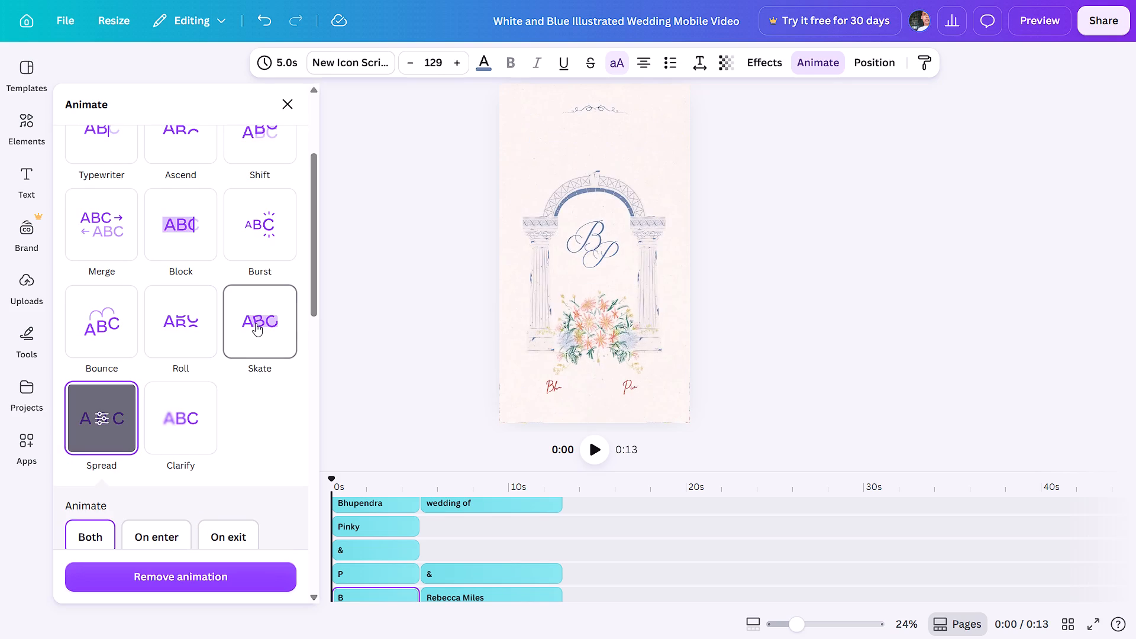
{"action": "scroll", "coordinate": [254, 322], "scroll_direction": "up", "scroll_amount": 1}
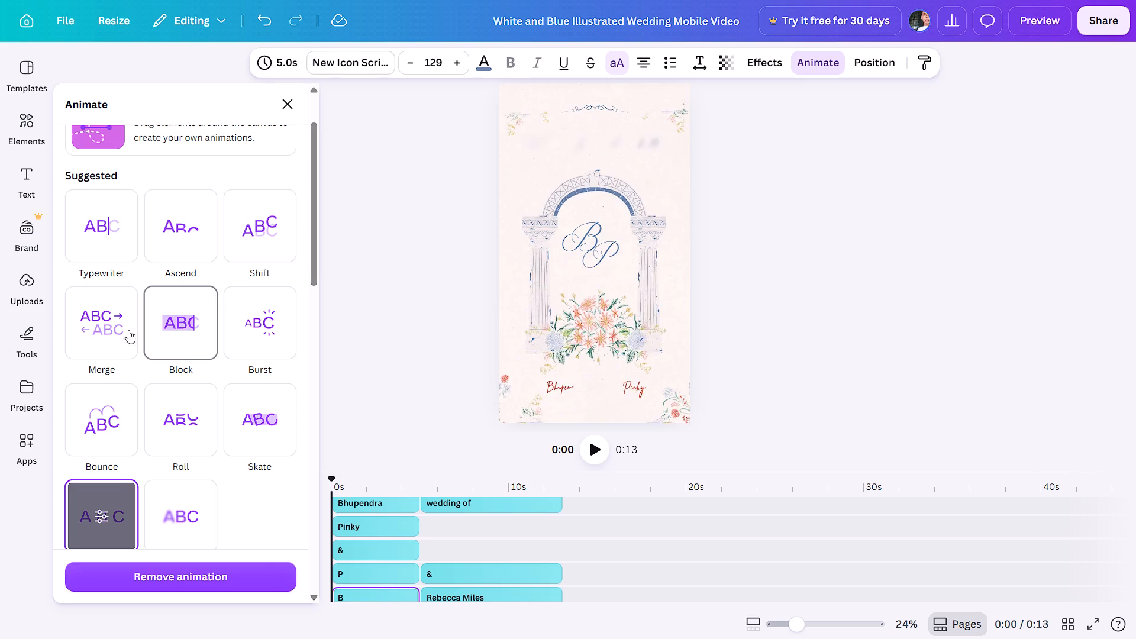
{"action": "scroll", "coordinate": [118, 327], "scroll_direction": "up", "scroll_amount": 1}
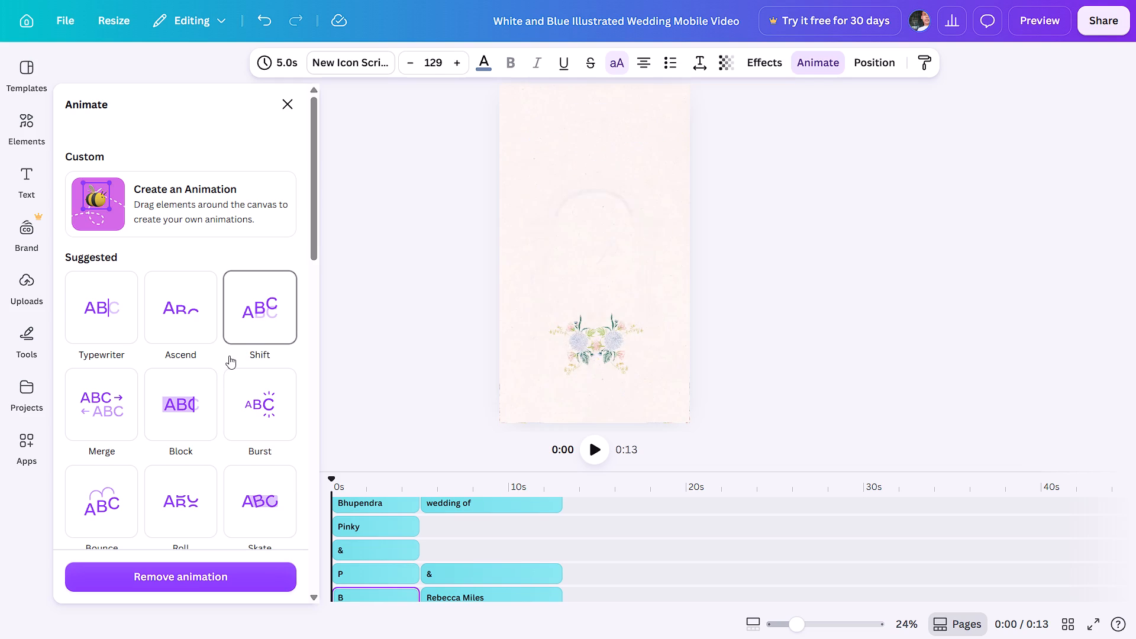
{"action": "scroll", "coordinate": [230, 359], "scroll_direction": "down", "scroll_amount": 1}
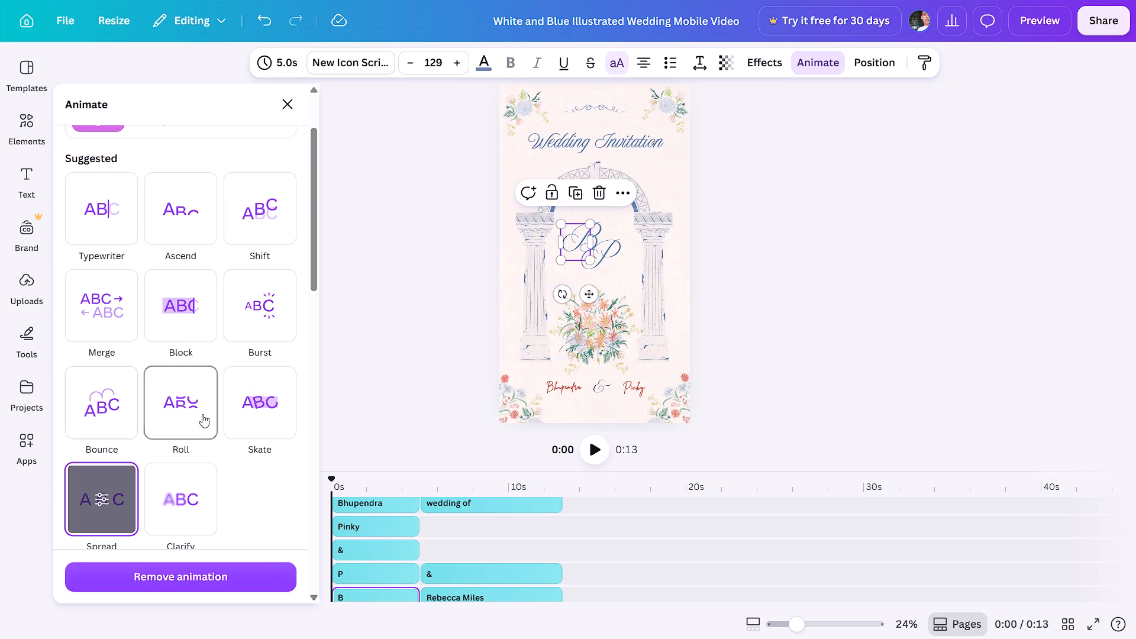
{"action": "scroll", "coordinate": [254, 399], "scroll_direction": "up", "scroll_amount": 2}
{"action": "scroll", "coordinate": [214, 373], "scroll_direction": "up", "scroll_amount": 1}
{"action": "scroll", "coordinate": [161, 393], "scroll_direction": "down", "scroll_amount": 2}
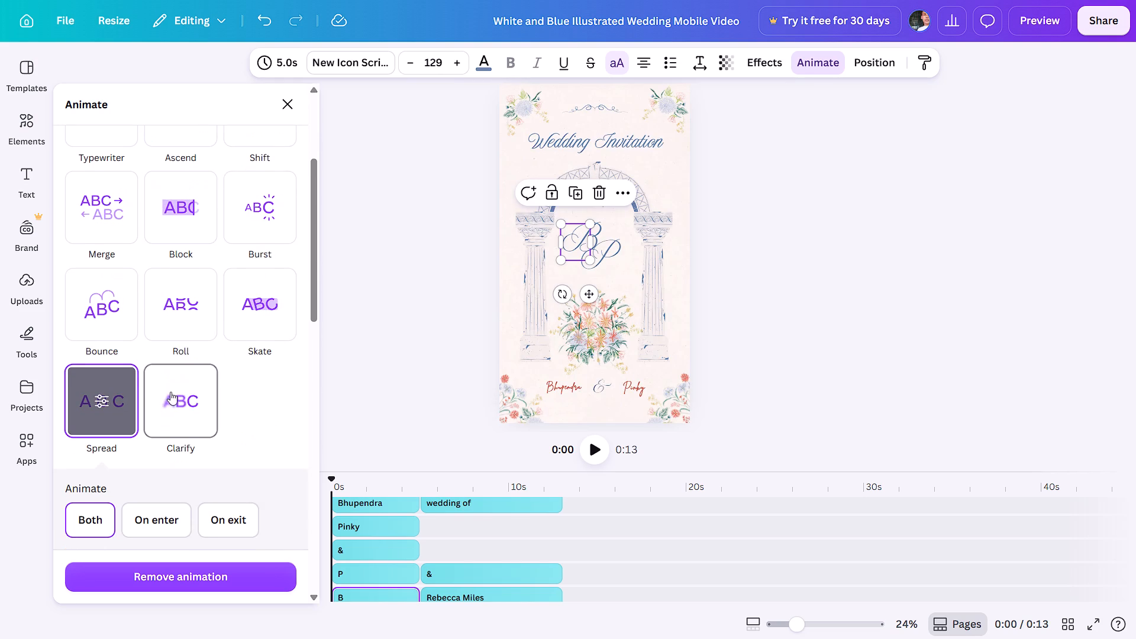
{"action": "scroll", "coordinate": [177, 376], "scroll_direction": "up", "scroll_amount": 3}
{"action": "left_click", "coordinate": [295, 115]}
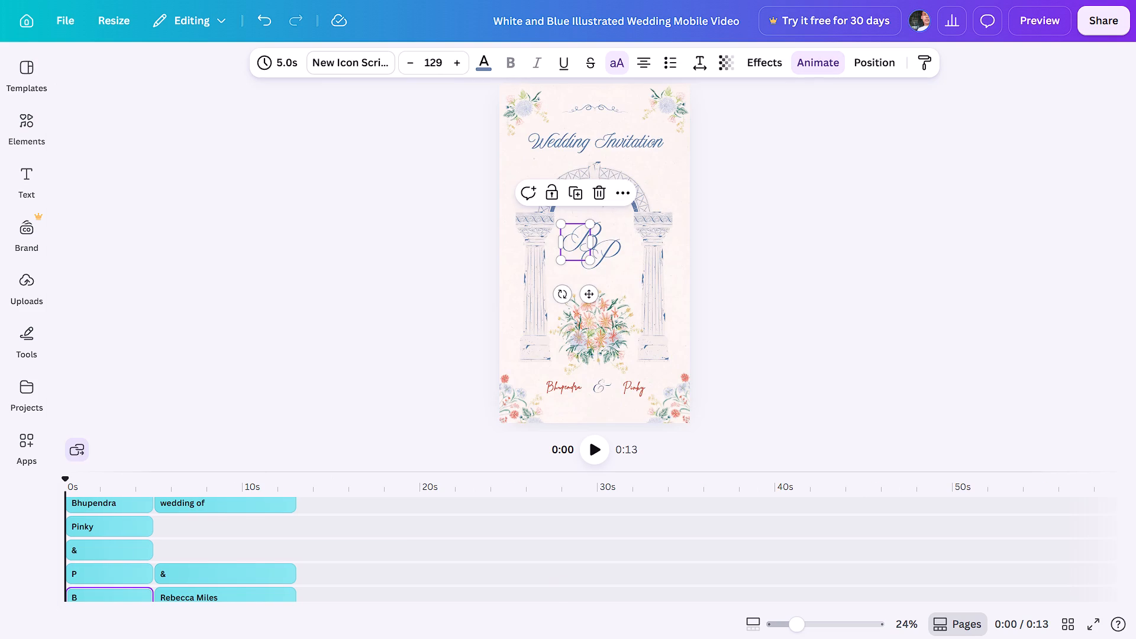
{"action": "left_click", "coordinate": [808, 252]}
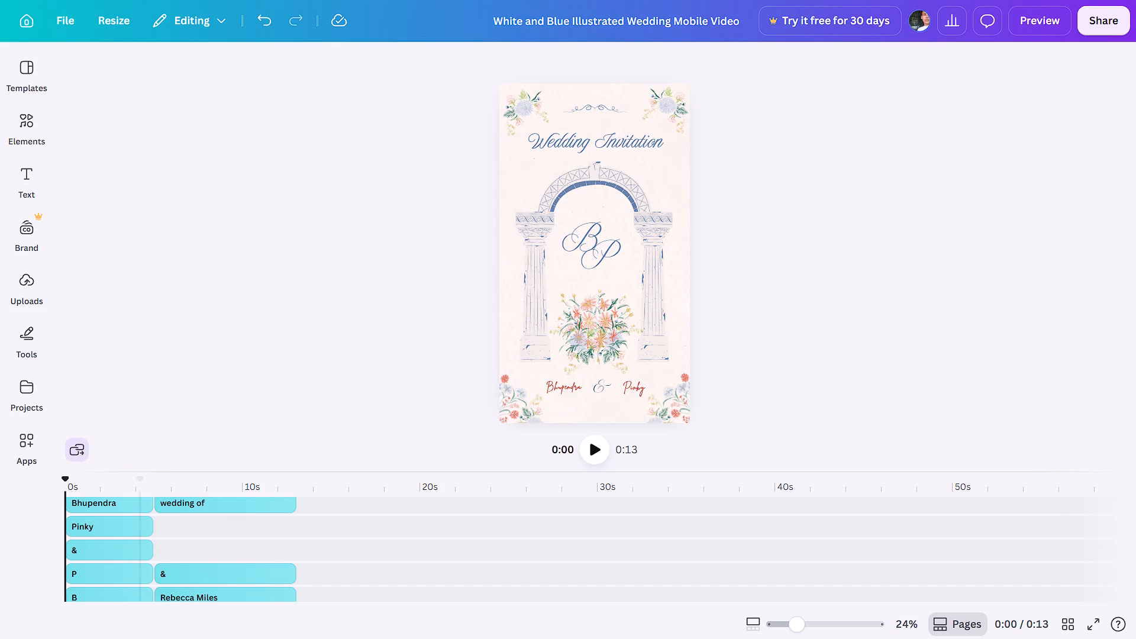
Play the opening page to review the animation of the initial "B", and return the playhead to the beginning.
{"action": "key", "text": "space"}
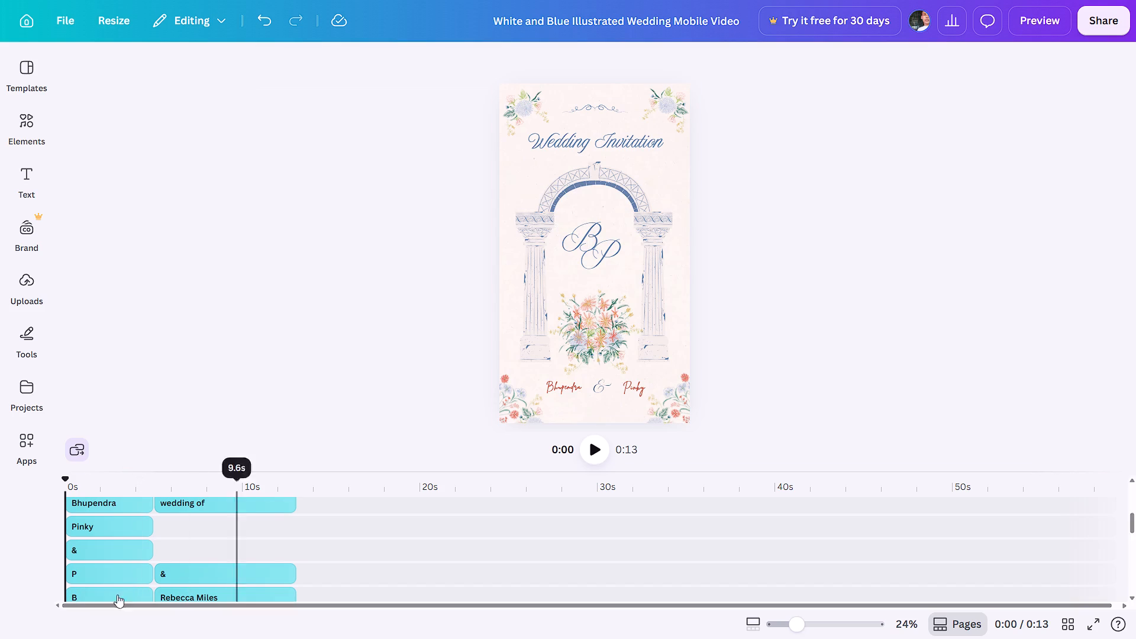
{"action": "left_click", "coordinate": [600, 443]}
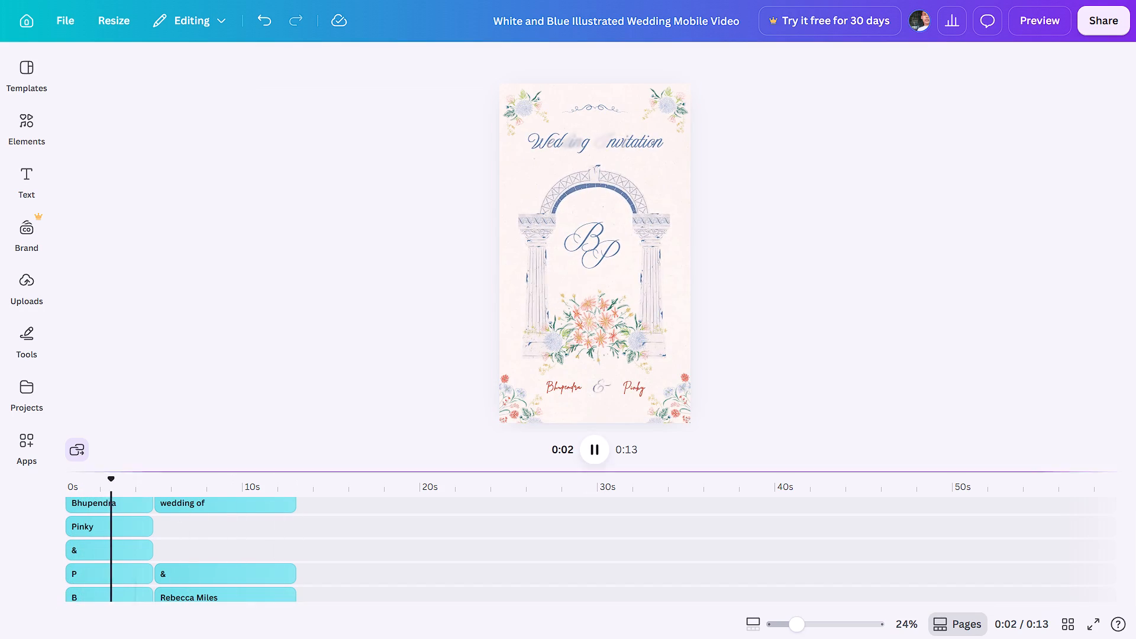
{"action": "left_click_drag", "start_coordinate": [130, 485], "coordinate": [30, 488]}
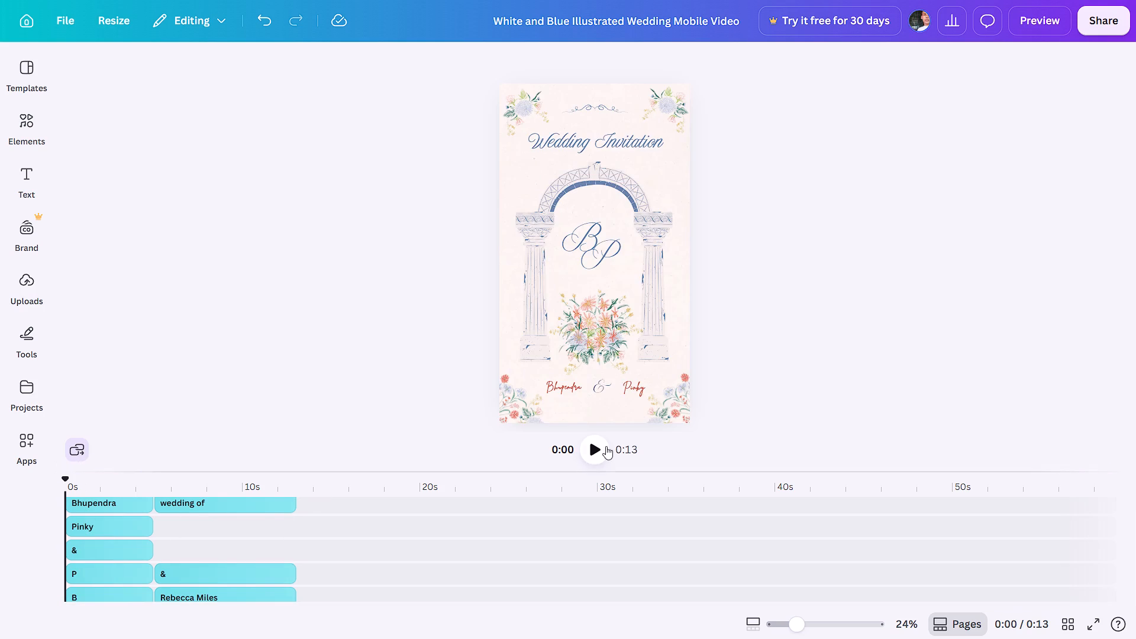
Replace the placeholder name above the "&" on the second page with "Bhupendra".
{"action": "left_click", "coordinate": [584, 448]}
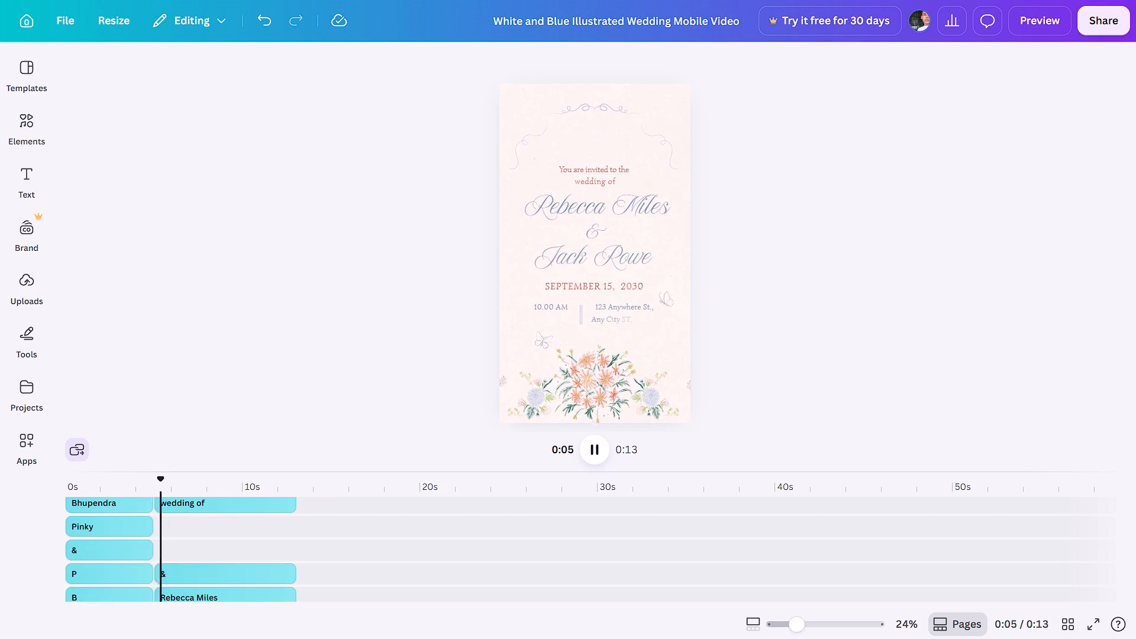
{"action": "key", "text": "space"}
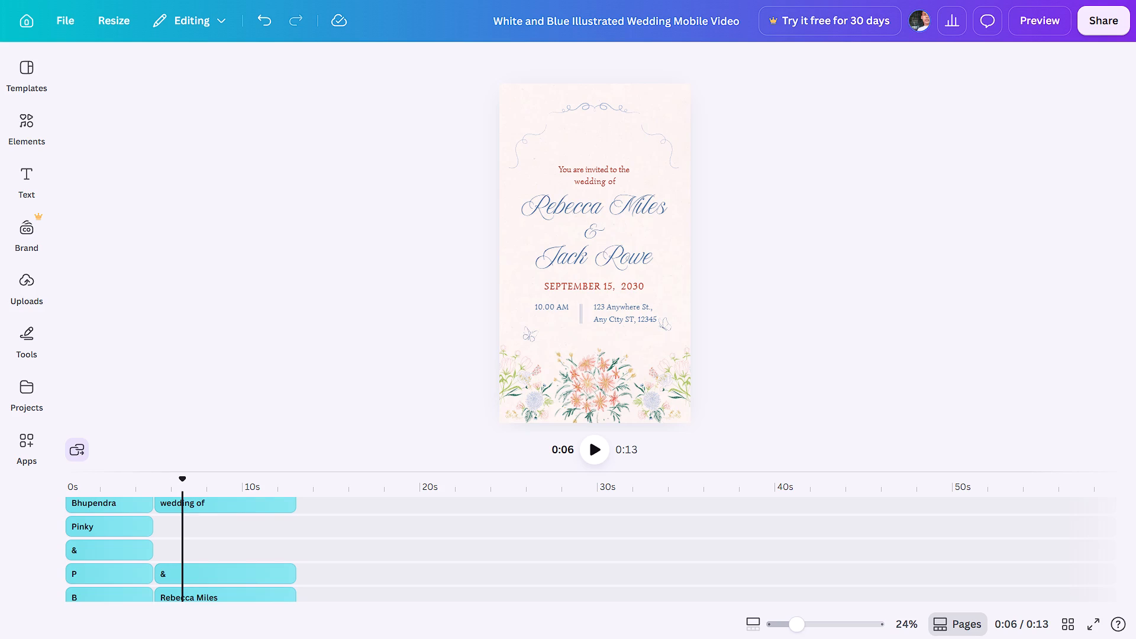
{"action": "double_click", "coordinate": [565, 205]}
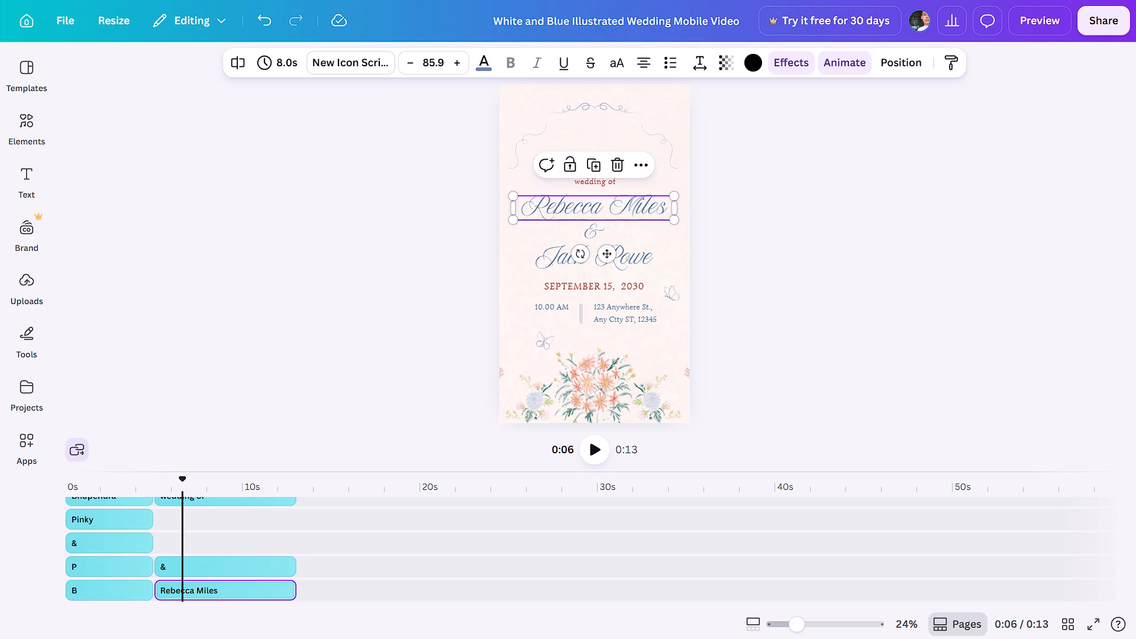
{"action": "type", "text": "Bhuoe"}
{"action": "key", "text": "BackSpace"}
{"action": "key", "text": "BackSpace"}
{"action": "key", "text": "BackSpace"}
{"action": "key", "text": "BackSpace"}
{"action": "key", "text": "BackSpace"}
{"action": "key", "text": "BackSpace"}
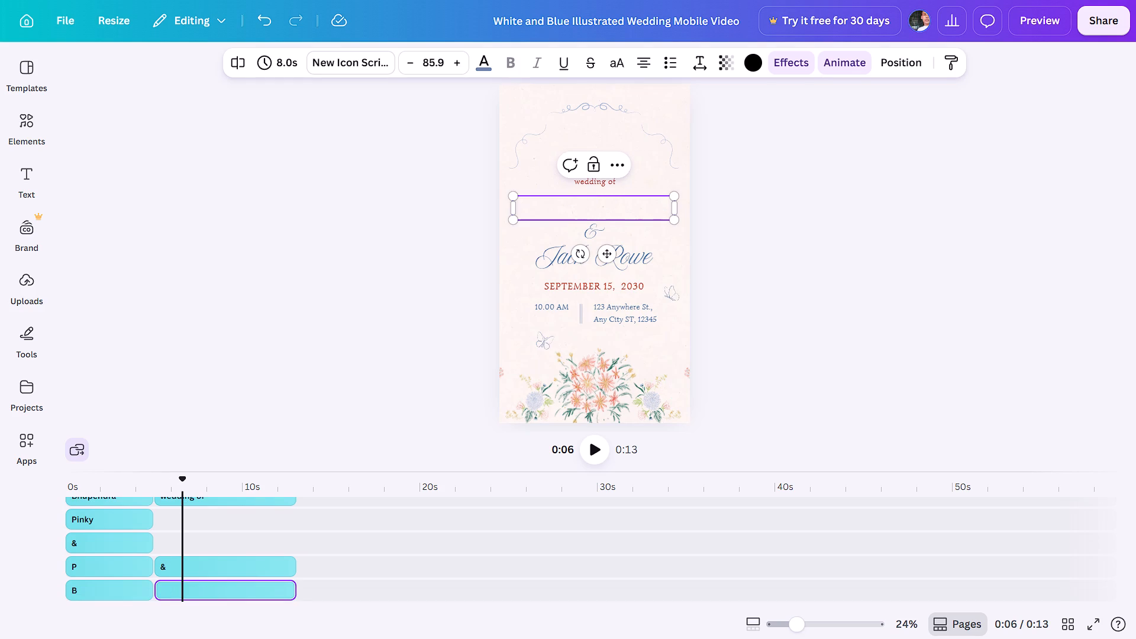
{"action": "key", "text": "shift+b"}
{"action": "key", "text": "h"}
{"action": "type", "text": "upendra"}
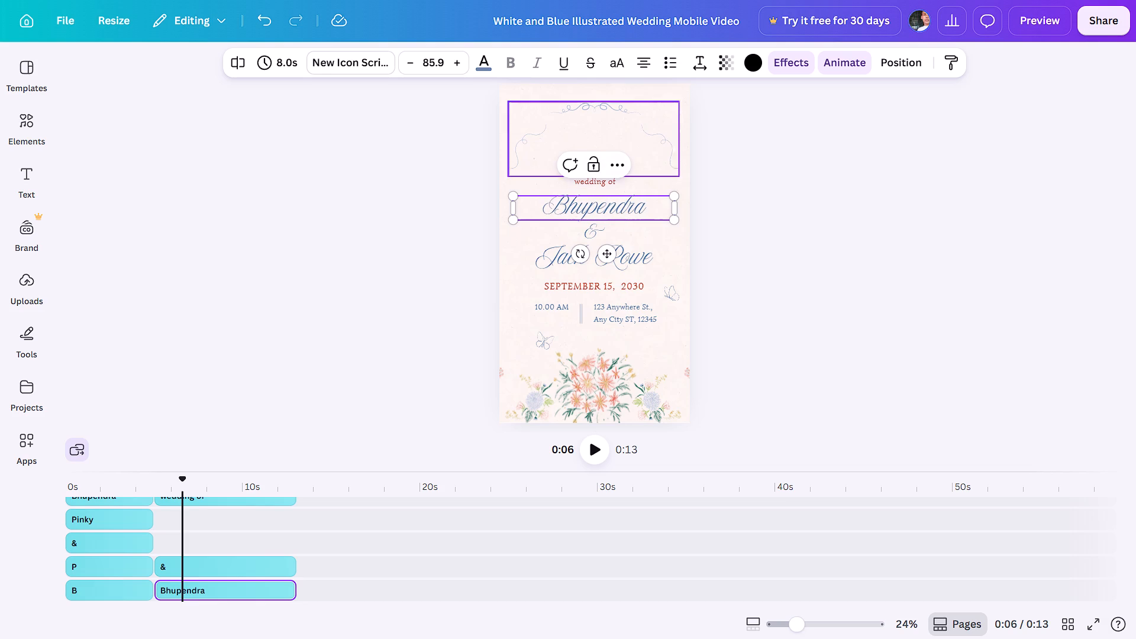
Replace the placeholder name below the "&" on the second page with "Pinky".
{"action": "double_click", "coordinate": [560, 258]}
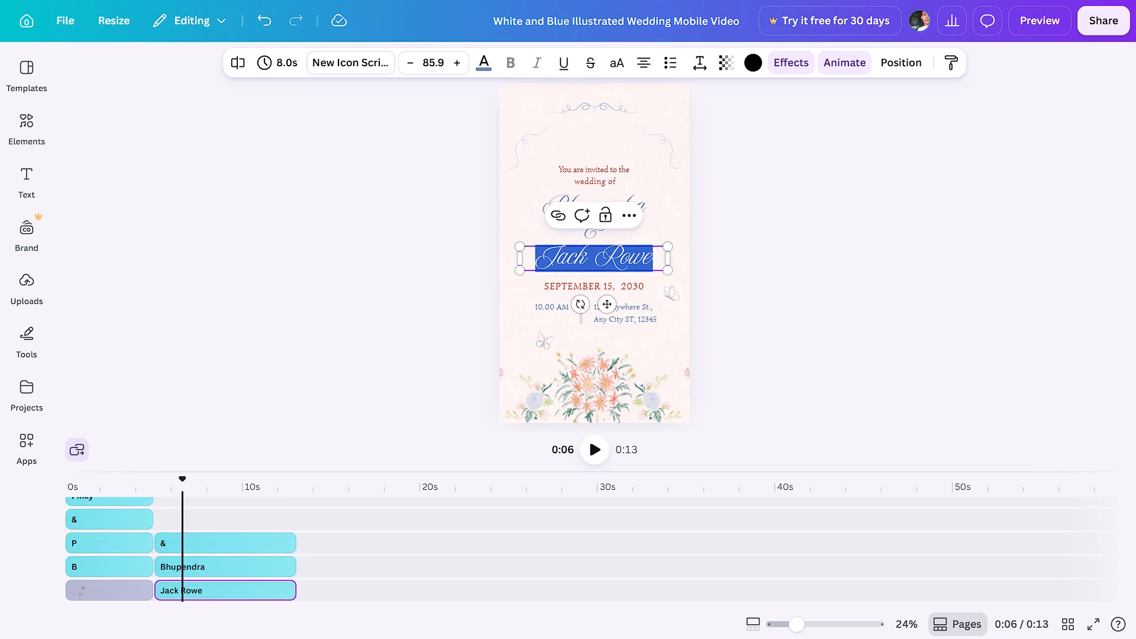
{"action": "type", "text": "Pinn"}
{"action": "key", "text": "BackSpace"}
{"action": "key", "text": "BackSpace"}
{"action": "key", "text": "BackSpace"}
{"action": "key", "text": "BackSpace"}
{"action": "type", "text": "Pinke"}
{"action": "key", "text": "BackSpace"}
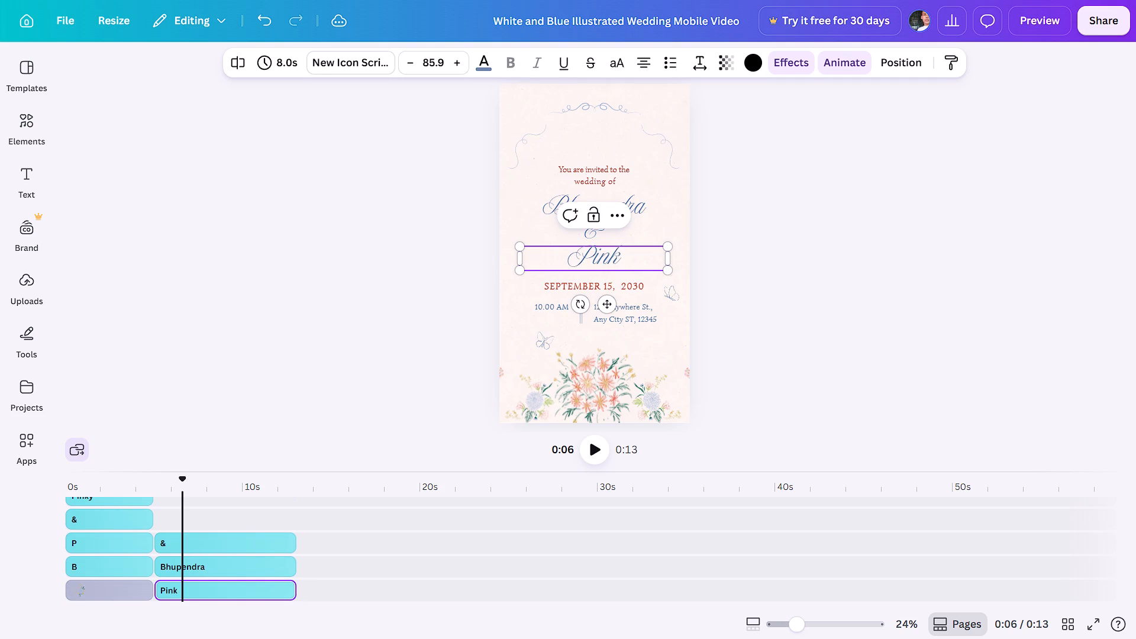
{"action": "key", "text": "y"}
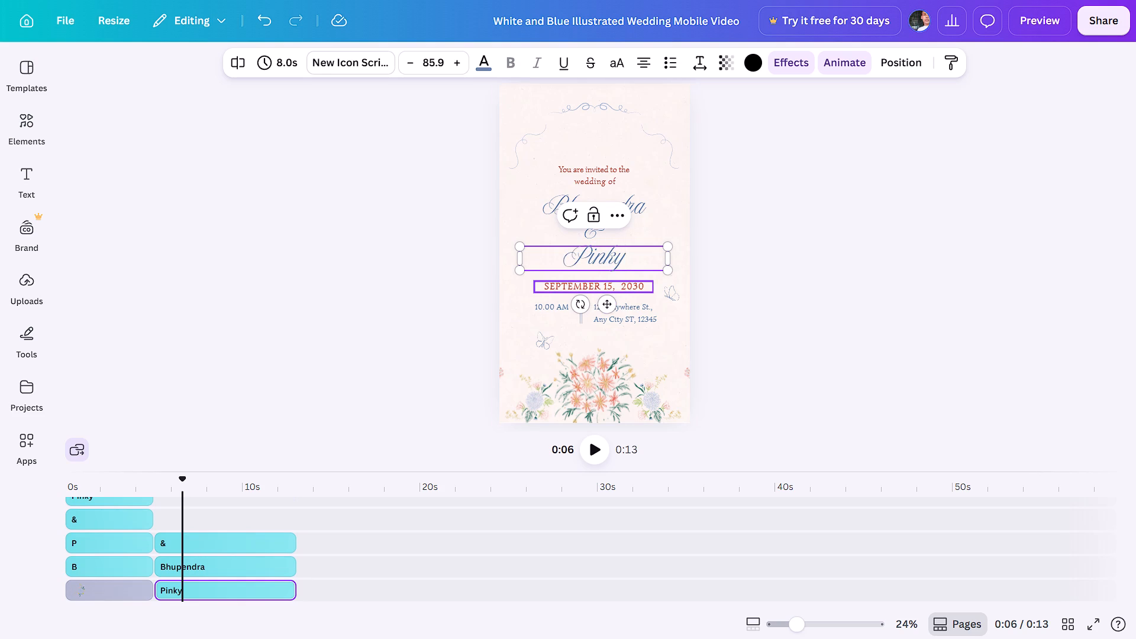
Change the wedding date on the second page to "November 29 2026".
{"action": "double_click", "coordinate": [561, 284]}
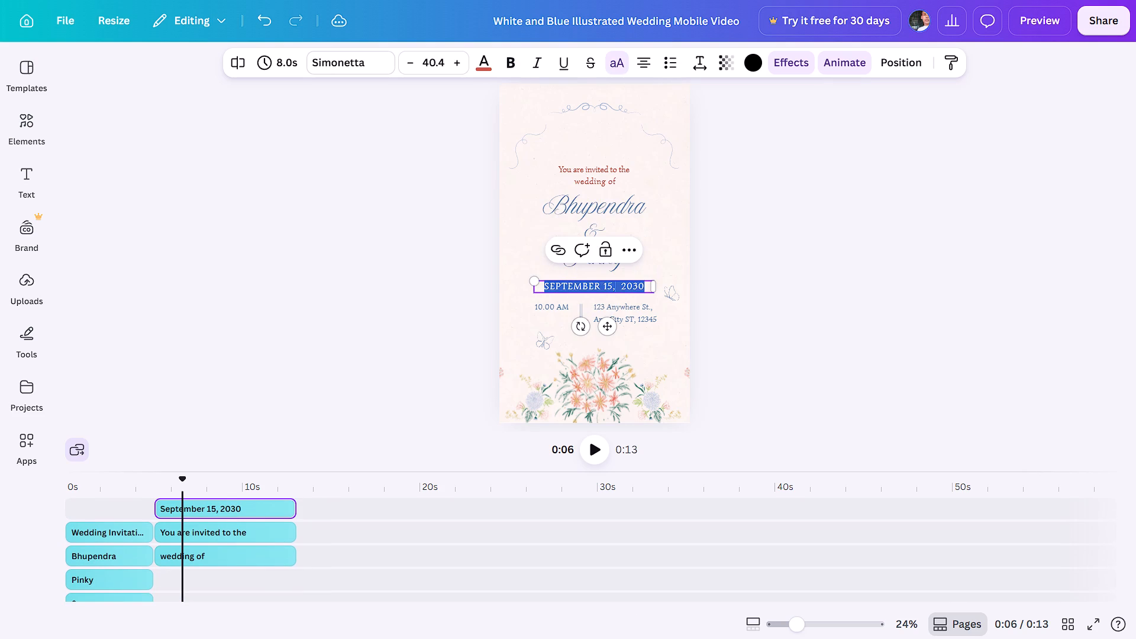
{"action": "type", "text": "Noven"}
{"action": "key", "text": "BackSpace"}
{"action": "type", "text": "mber"}
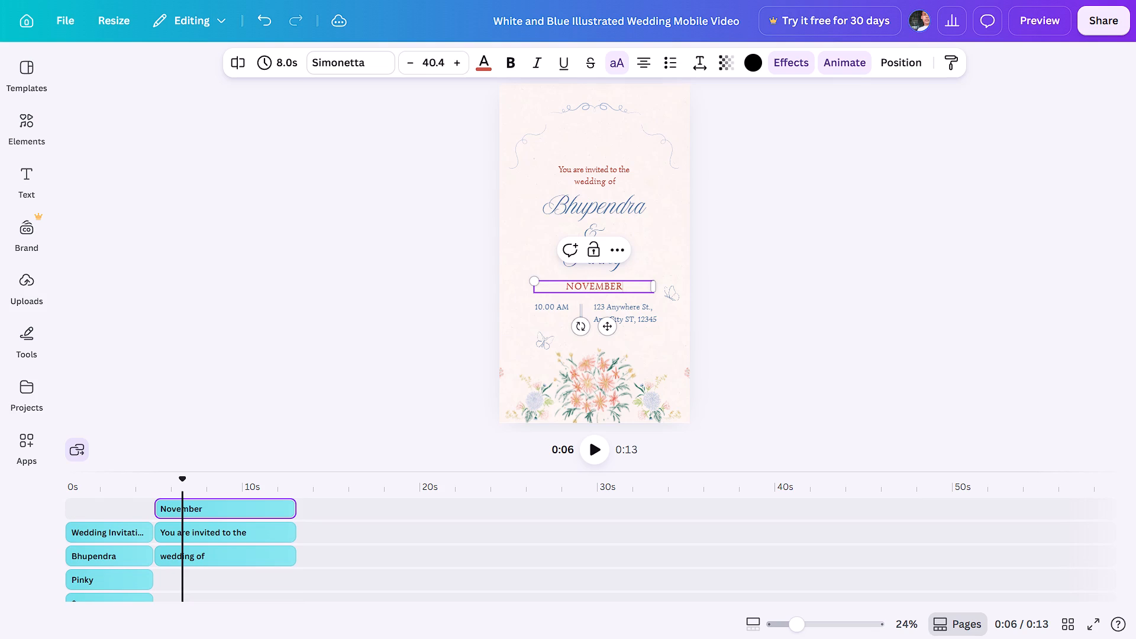
{"action": "key", "text": "space"}
{"action": "type", "text": "29"}
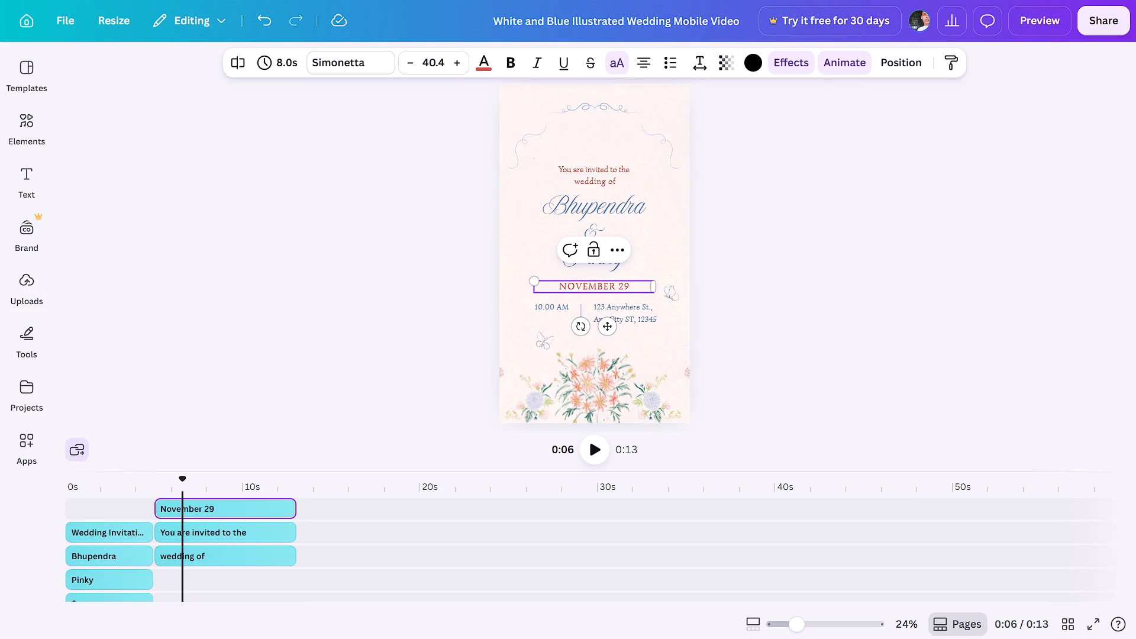
{"action": "key", "text": "space"}
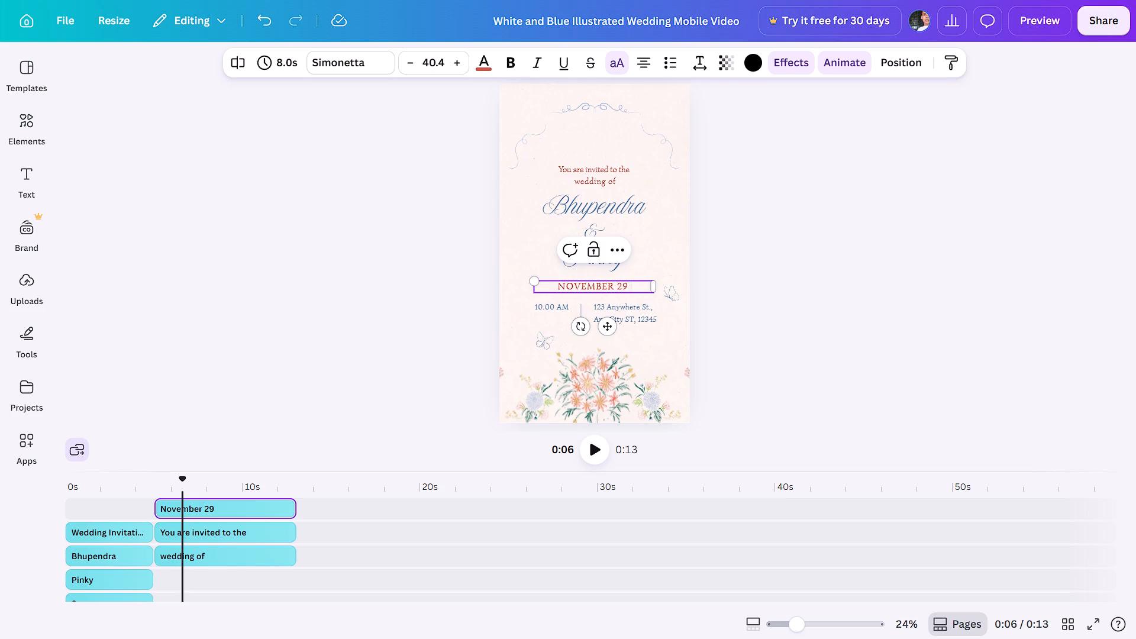
{"action": "type", "text": "2026"}
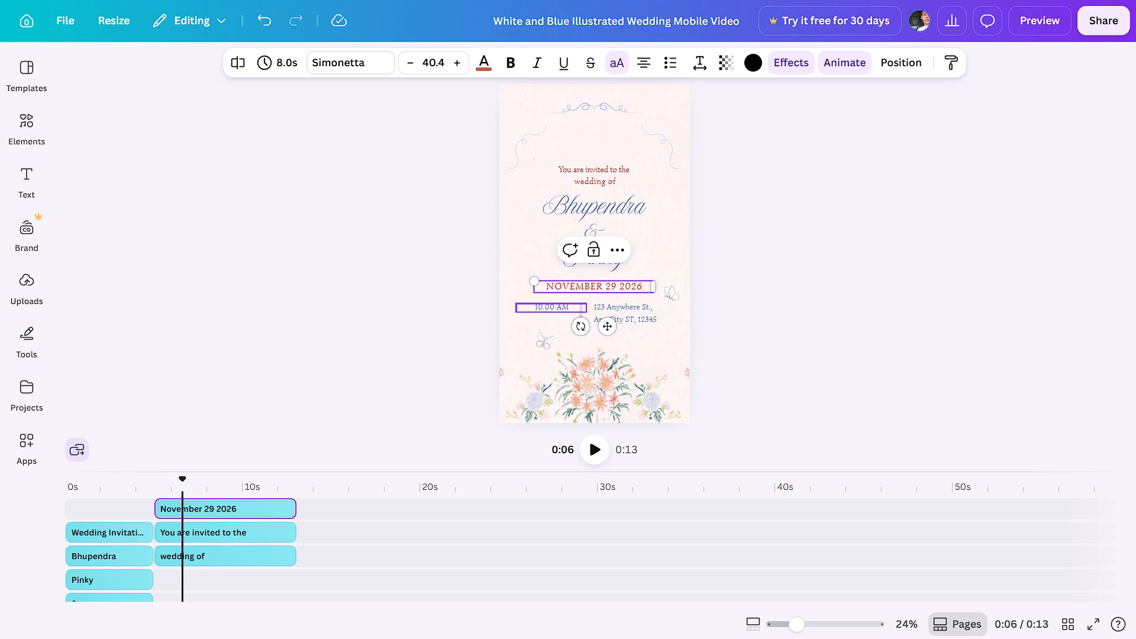
Replace the placeholder address beside the time on the second page with "Navinagar".
{"action": "left_click", "coordinate": [626, 309]}
{"action": "double_click", "coordinate": [626, 312]}
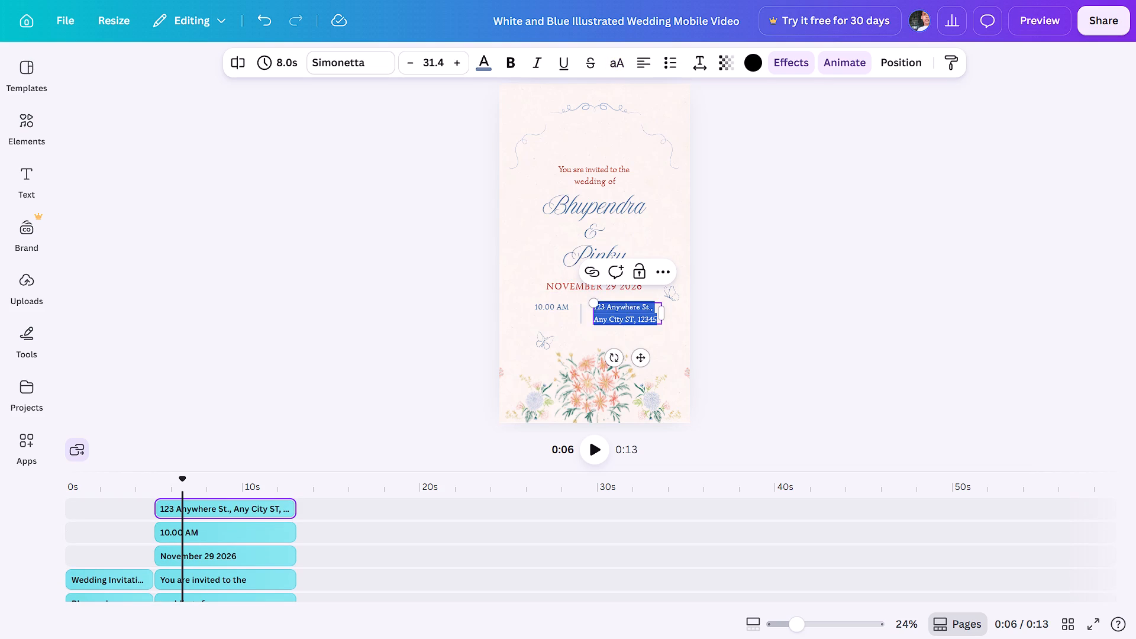
{"action": "key", "text": "shift+n"}
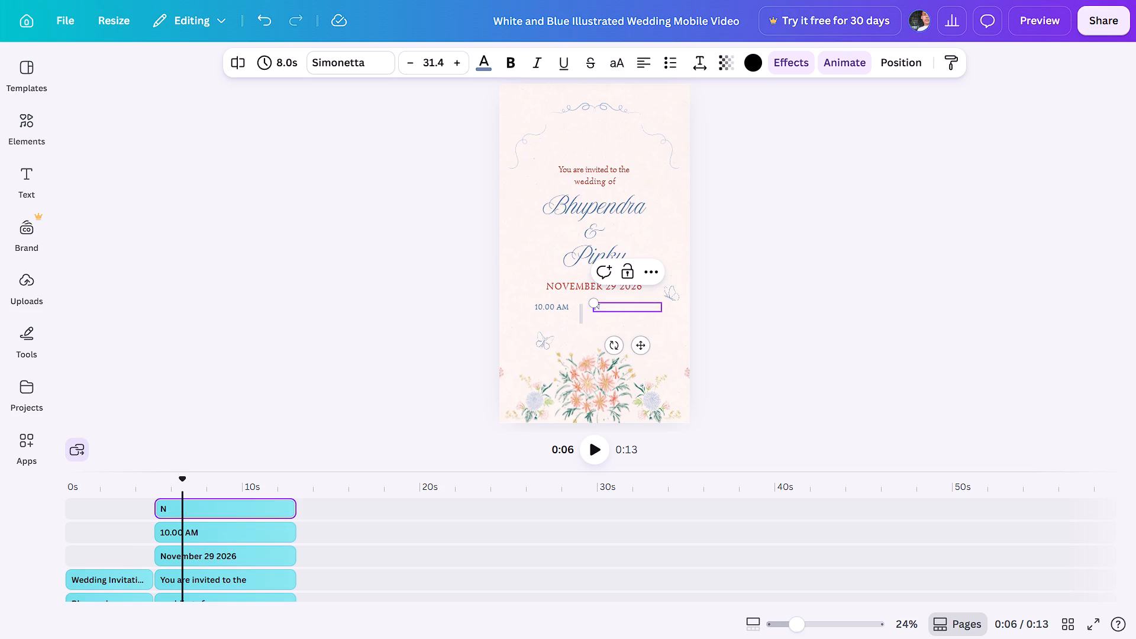
{"action": "type", "text": "avinagart"}
{"action": "key", "text": "BackSpace"}
{"action": "key", "text": "BackSpace"}
{"action": "key", "text": "BackSpace"}
{"action": "key", "text": "BackSpace"}
{"action": "key", "text": "BackSpace"}
{"action": "key", "text": "BackSpace"}
{"action": "key", "text": "BackSpace"}
{"action": "key", "text": "BackSpace"}
{"action": "key", "text": "BackSpace"}
{"action": "key", "text": "BackSpace"}
{"action": "key", "text": "BackSpace"}
{"action": "key", "text": "BackSpace"}
{"action": "key", "text": "BackSpace"}
{"action": "key", "text": "BackSpace"}
{"action": "key", "text": "BackSpace"}
{"action": "type", "text": "Navinagar"}
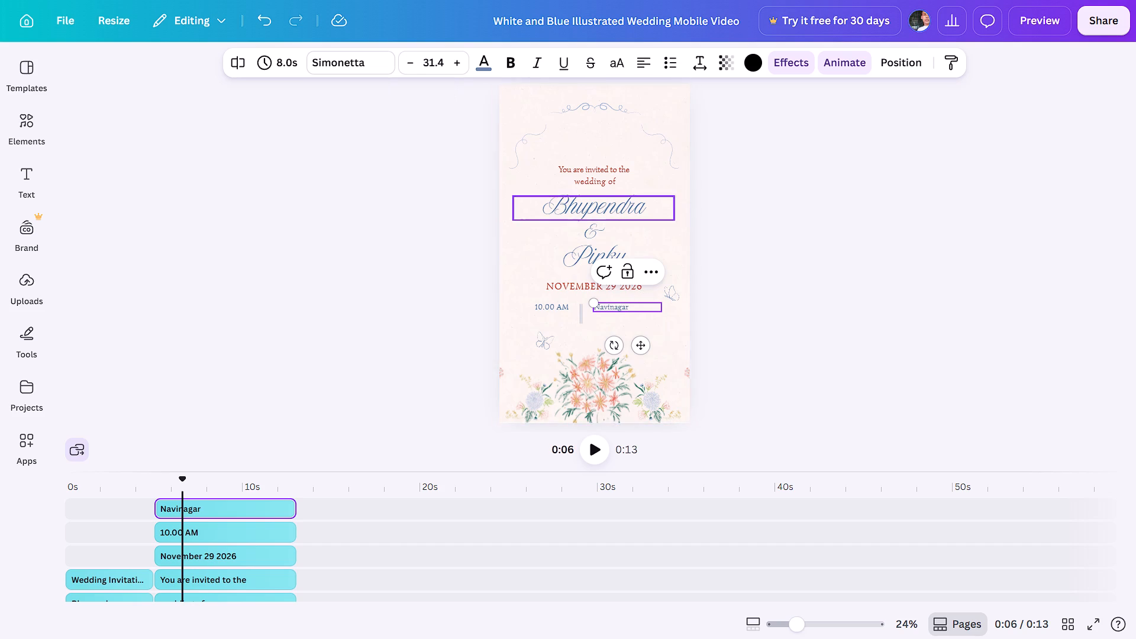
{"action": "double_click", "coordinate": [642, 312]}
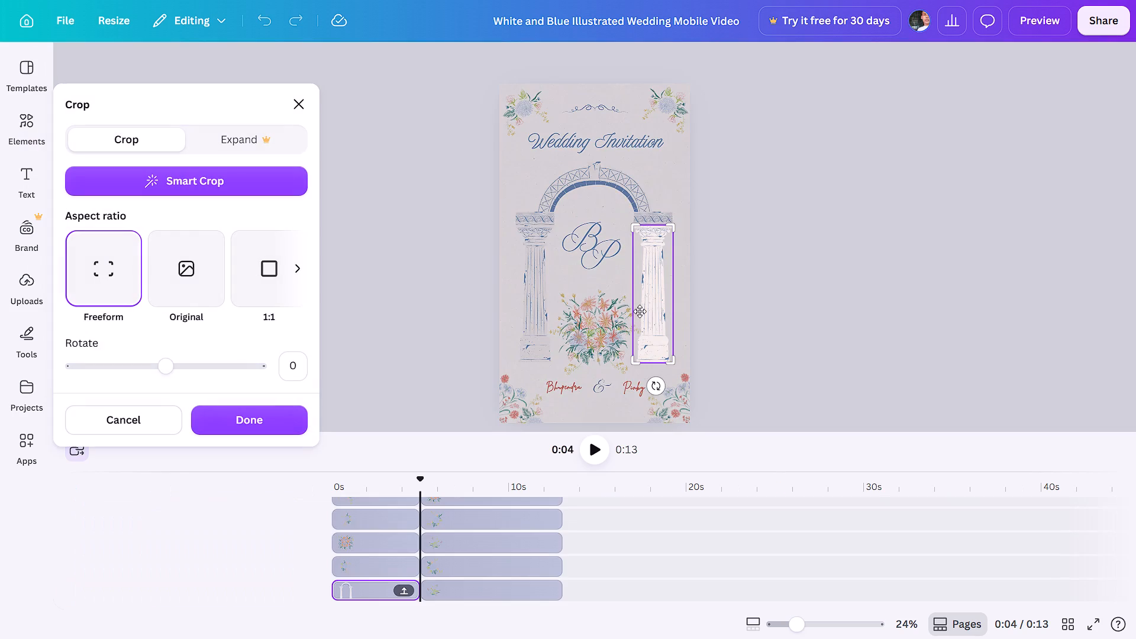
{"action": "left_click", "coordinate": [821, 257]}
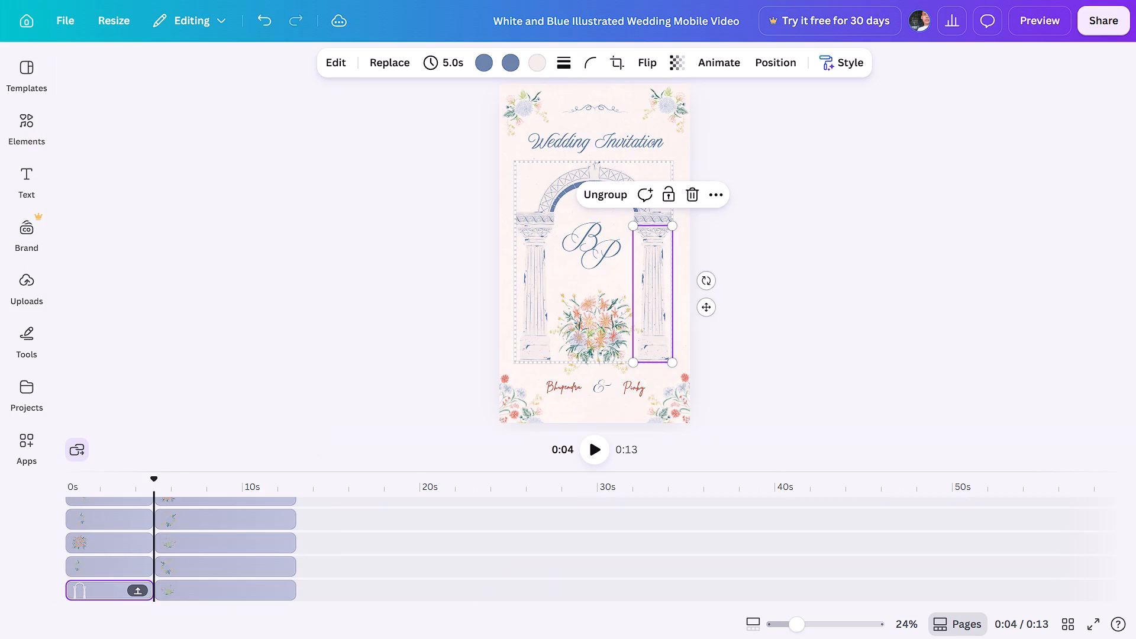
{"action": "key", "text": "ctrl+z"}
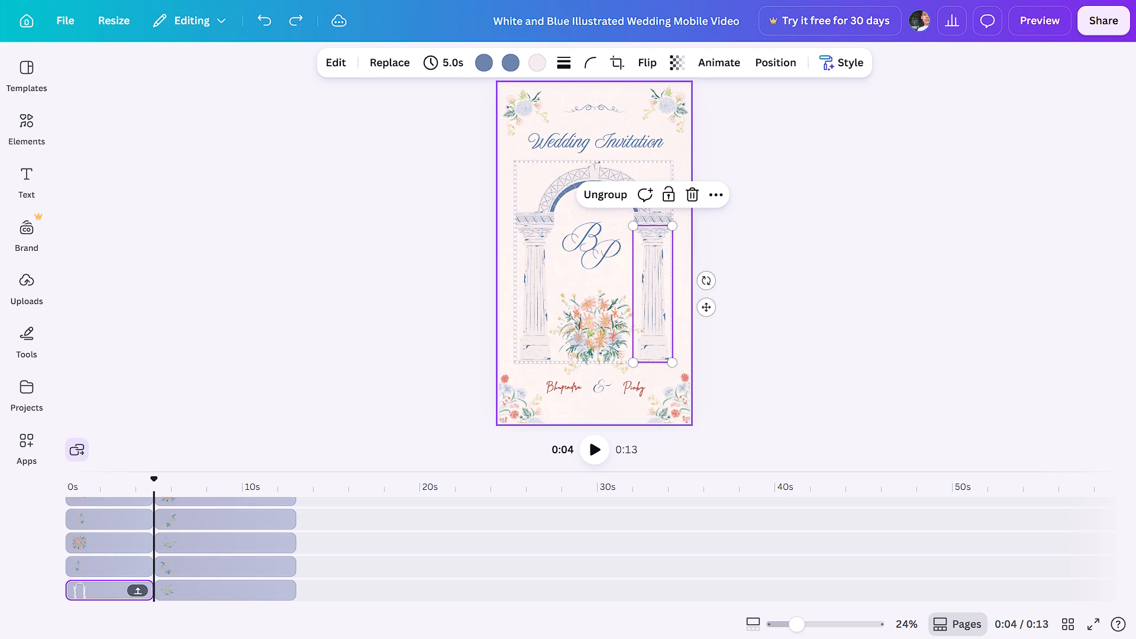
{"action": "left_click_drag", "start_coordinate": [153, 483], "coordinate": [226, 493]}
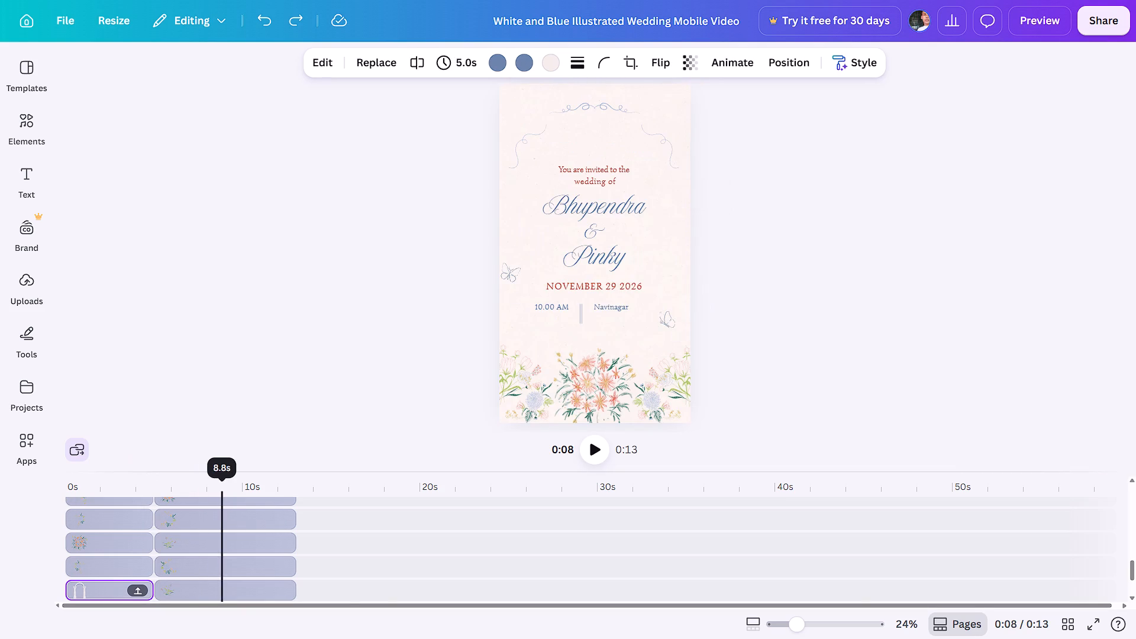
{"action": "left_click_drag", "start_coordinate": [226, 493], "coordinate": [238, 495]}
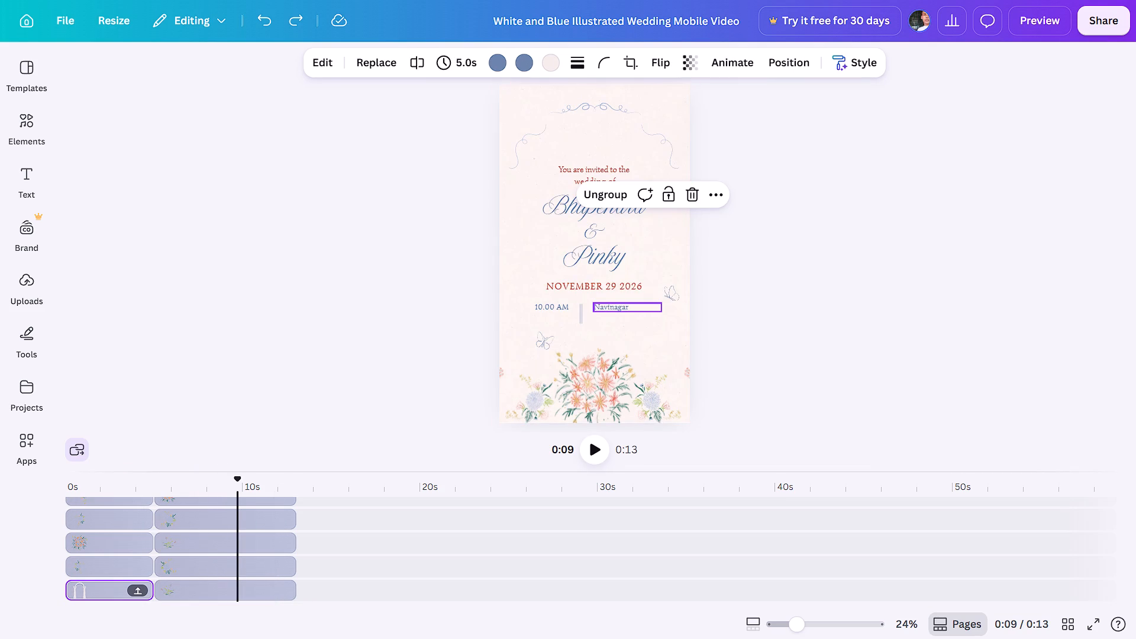
Try the Canva Student Font on the venue text "Navinagar", and settle on the Nickainley font for it.
{"action": "double_click", "coordinate": [599, 309]}
{"action": "double_click", "coordinate": [602, 311]}
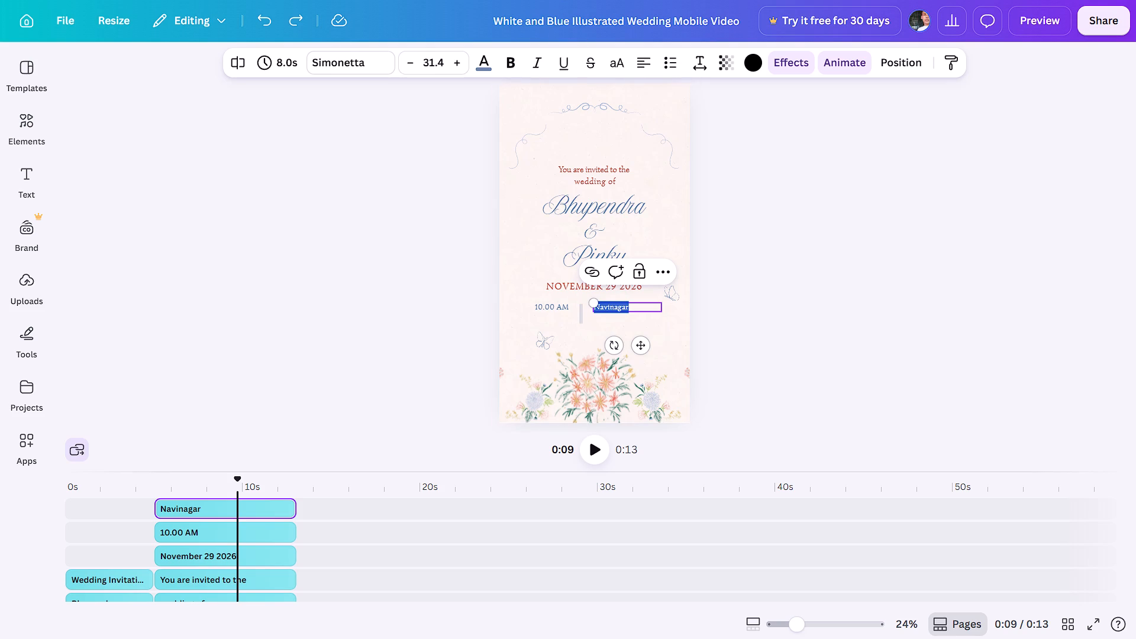
{"action": "left_click", "coordinate": [371, 59]}
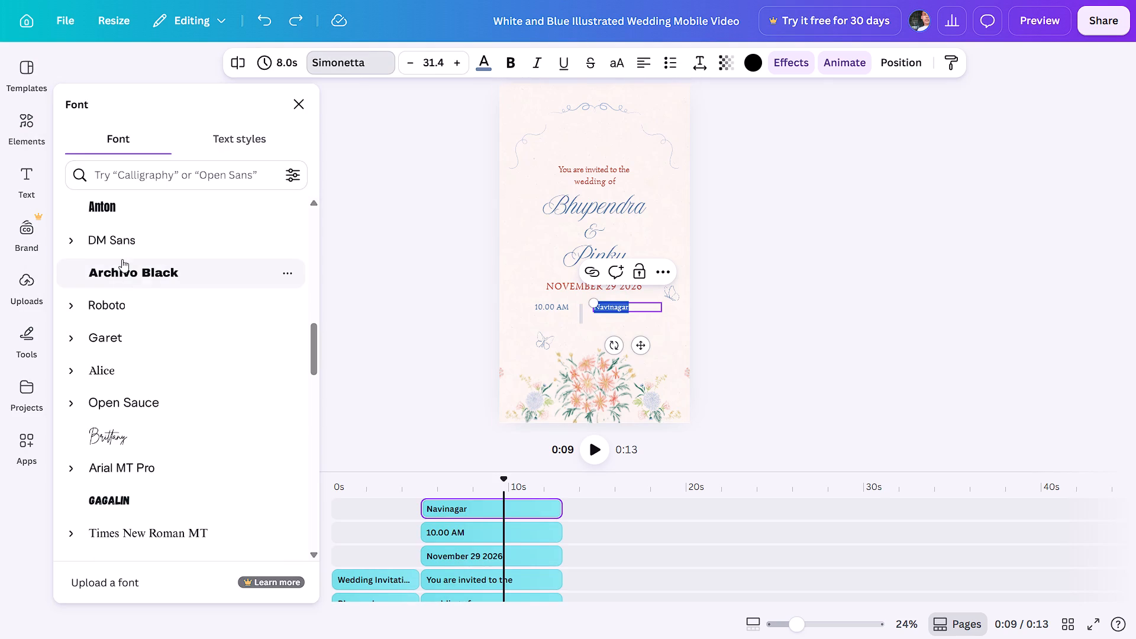
{"action": "scroll", "coordinate": [144, 284], "scroll_direction": "down", "scroll_amount": 2}
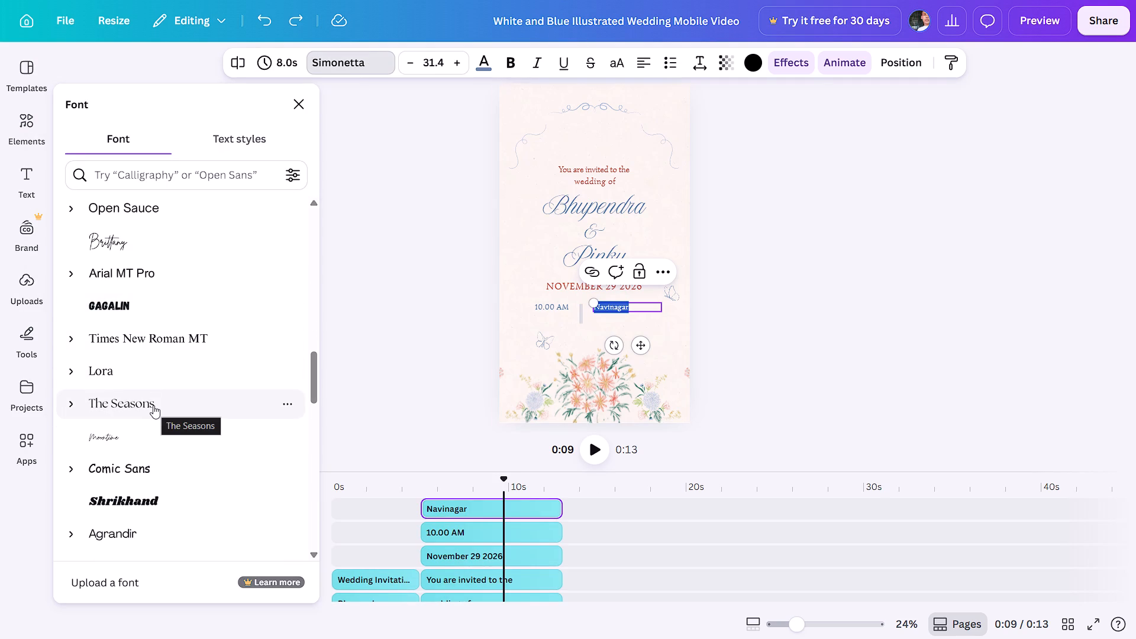
{"action": "scroll", "coordinate": [153, 405], "scroll_direction": "down", "scroll_amount": 7}
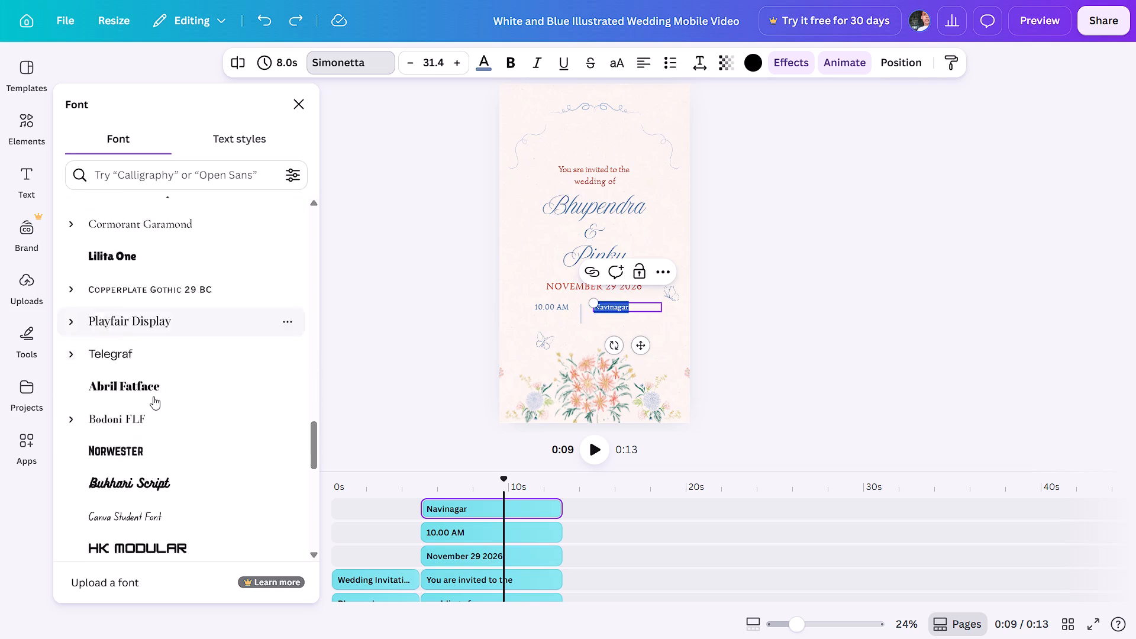
{"action": "scroll", "coordinate": [153, 396], "scroll_direction": "down", "scroll_amount": 1}
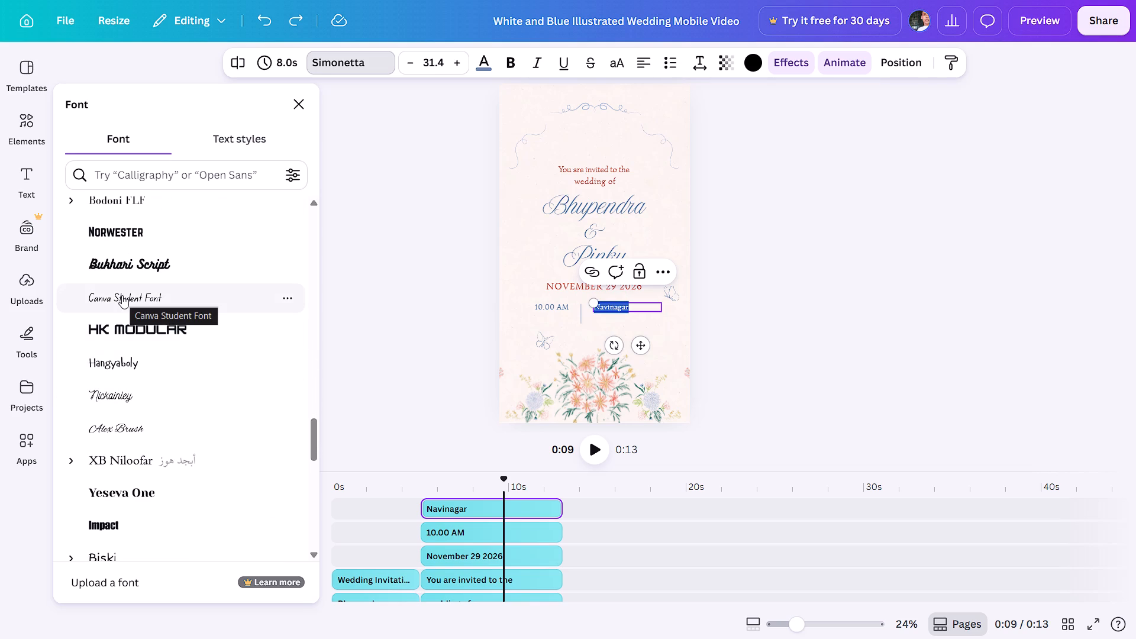
{"action": "left_click", "coordinate": [122, 295]}
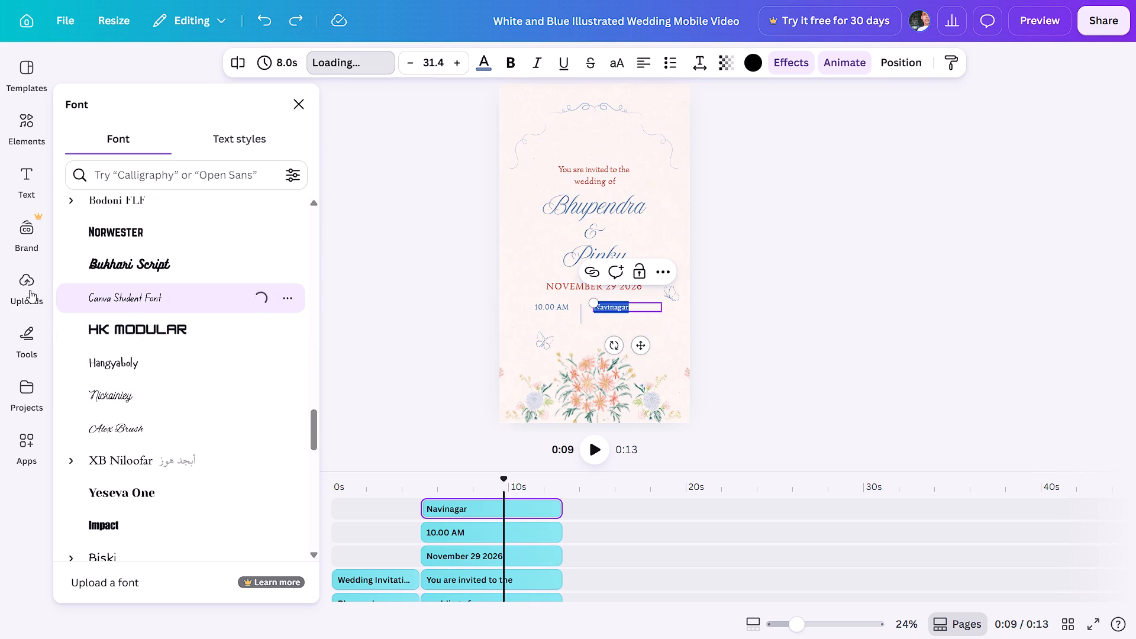
{"action": "scroll", "coordinate": [158, 328], "scroll_direction": "down", "scroll_amount": 1}
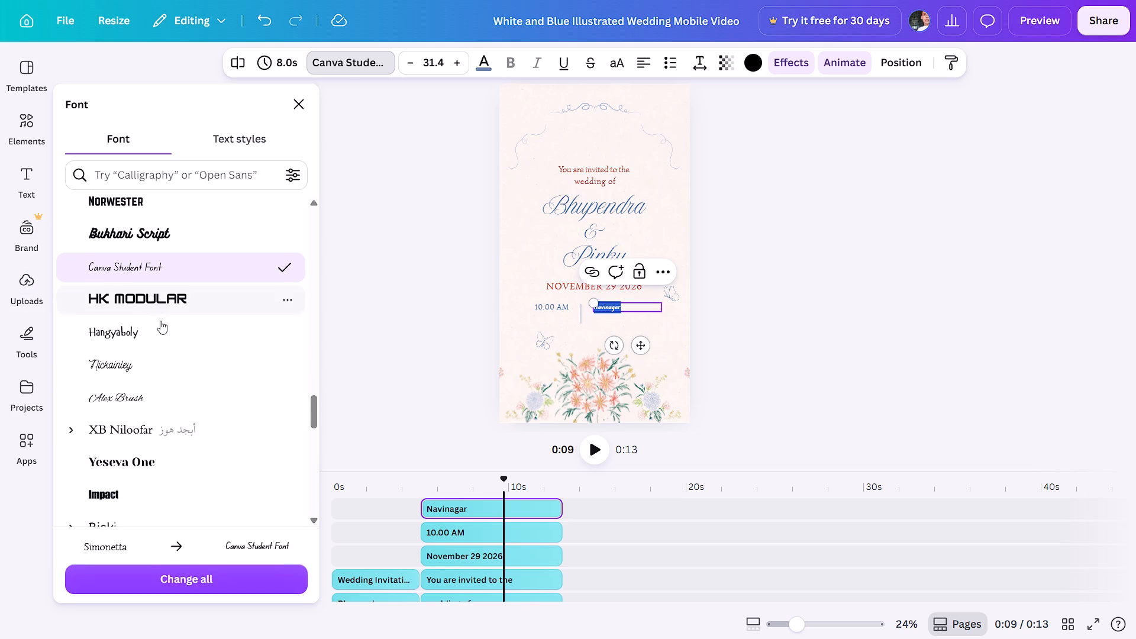
{"action": "left_click", "coordinate": [120, 300]}
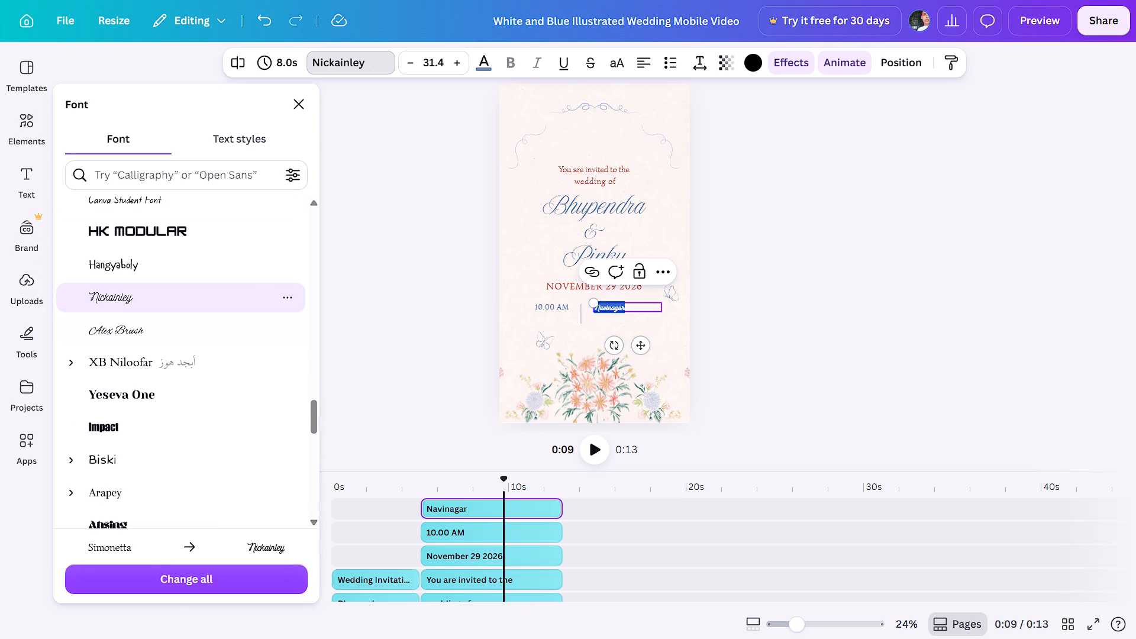
Increase the font size of the venue text "Navinagar" to 39.4.
{"action": "triple_click", "coordinate": [460, 66]}
{"action": "triple_click", "coordinate": [460, 66]}
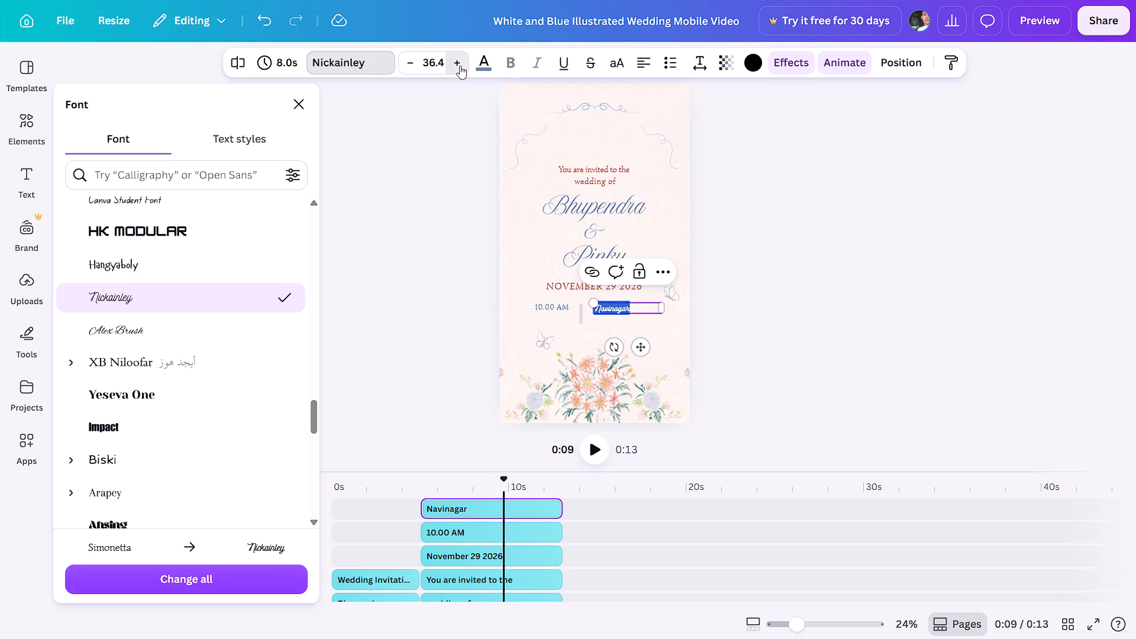
{"action": "double_click", "coordinate": [460, 66]}
Shift the venue text "Navinagar" slightly away from the vertical divider next to the time.
{"action": "left_click", "coordinate": [642, 309]}
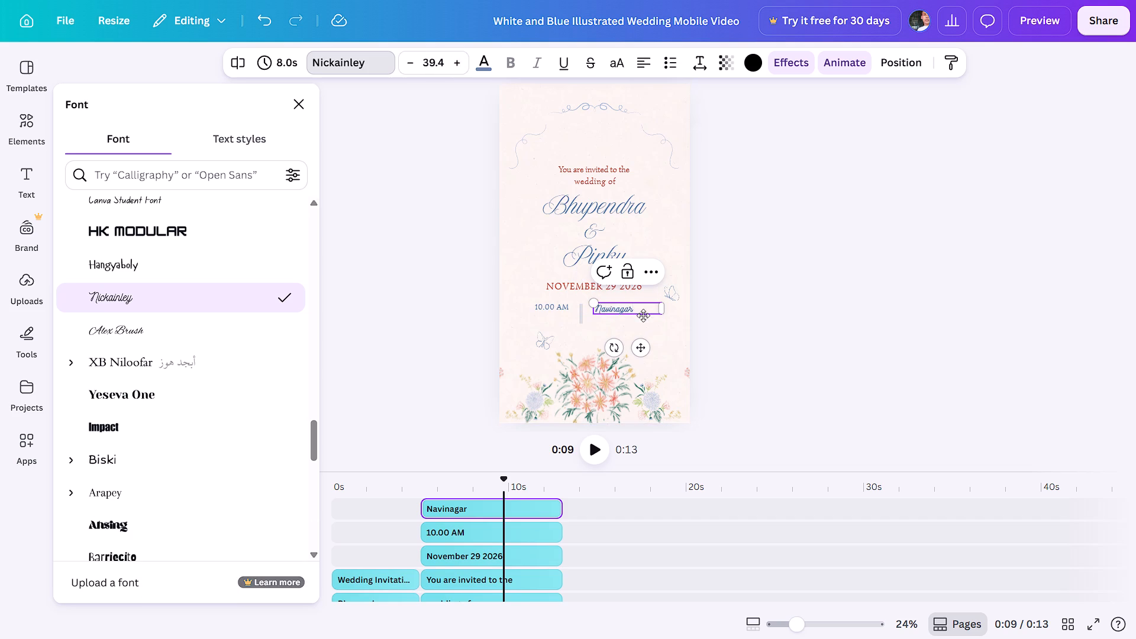
{"action": "left_click", "coordinate": [641, 309]}
{"action": "left_click", "coordinate": [641, 309]}
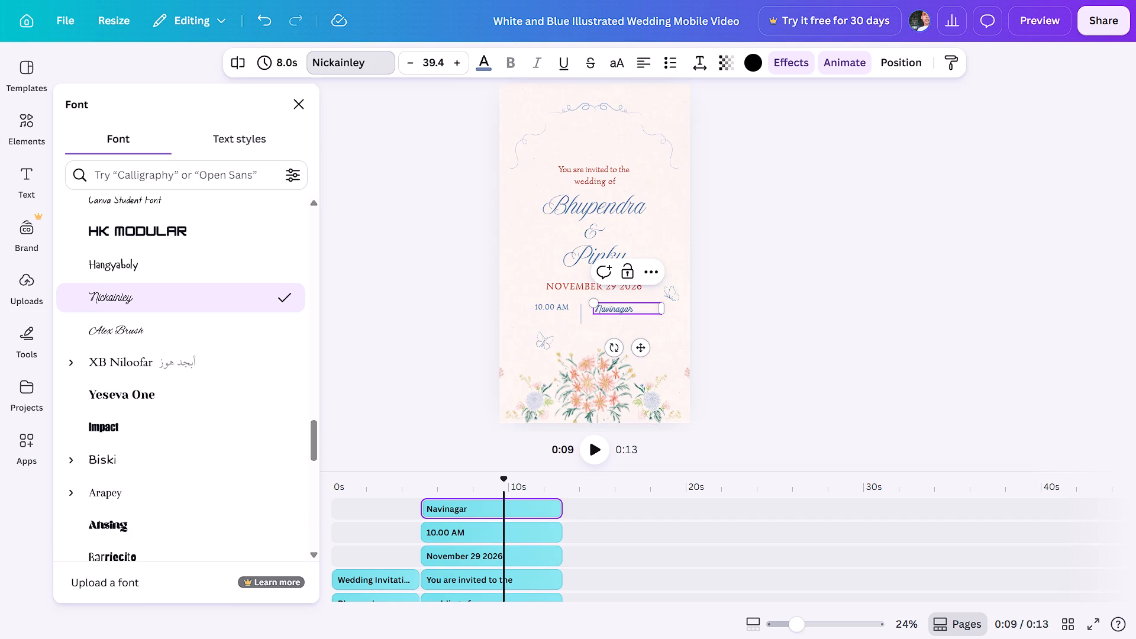
{"action": "left_click", "coordinate": [638, 304]}
{"action": "double_click", "coordinate": [638, 309]}
{"action": "left_click", "coordinate": [637, 311]}
{"action": "left_click", "coordinate": [630, 301]}
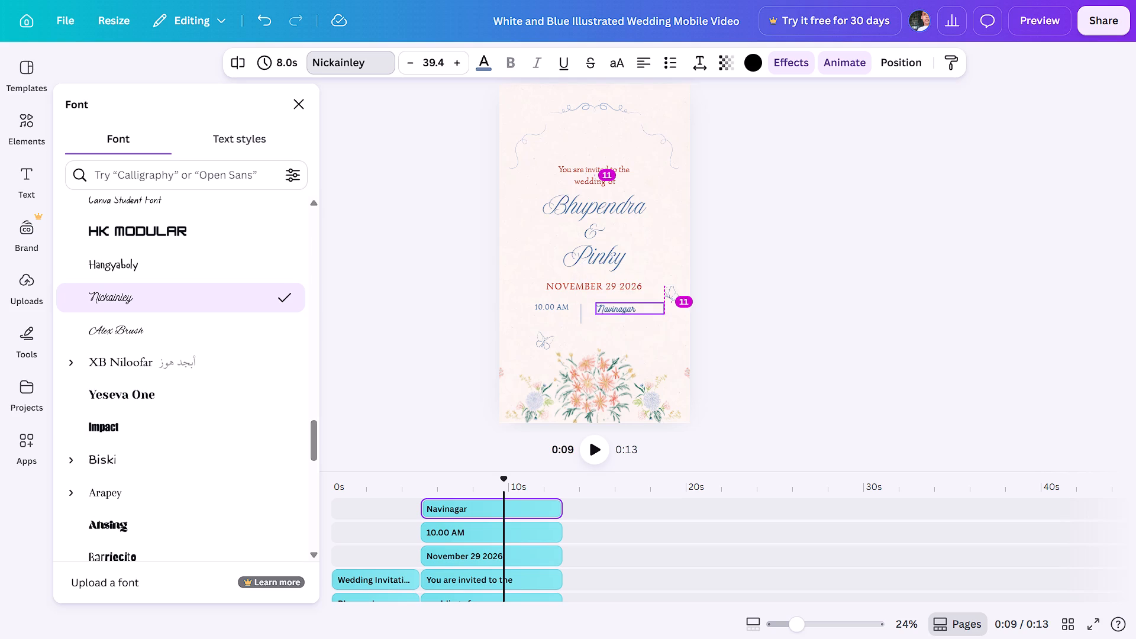
{"action": "left_click", "coordinate": [636, 308]}
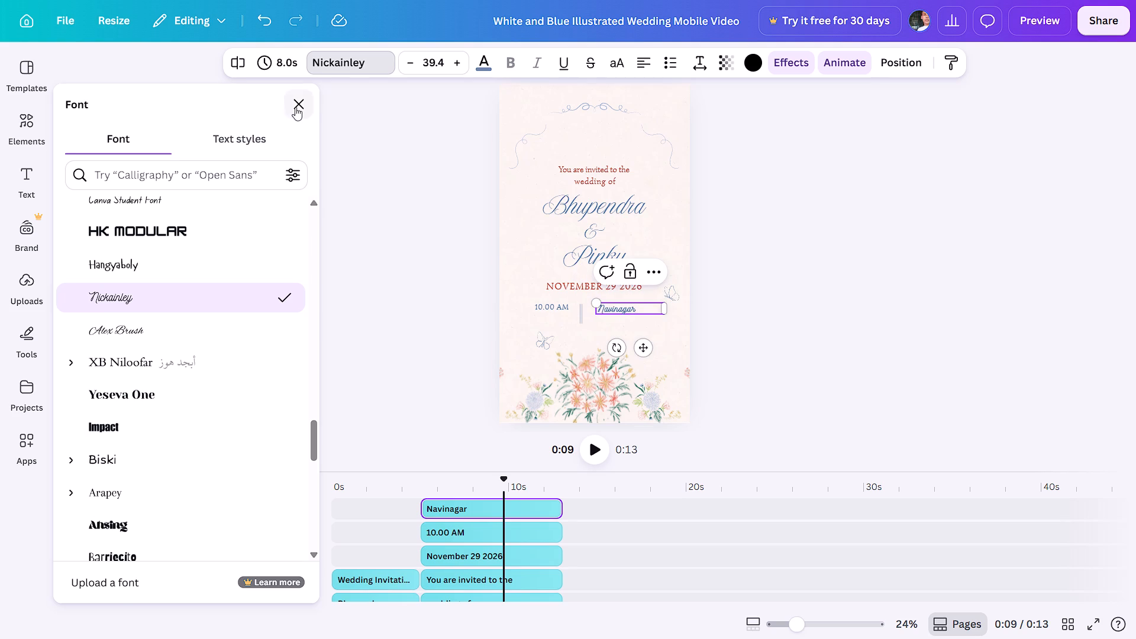
Extend the venue text "Navinagar" on the second page with a comma and "Nanakmatta".
{"action": "left_click", "coordinate": [295, 106]}
{"action": "left_click", "coordinate": [643, 304]}
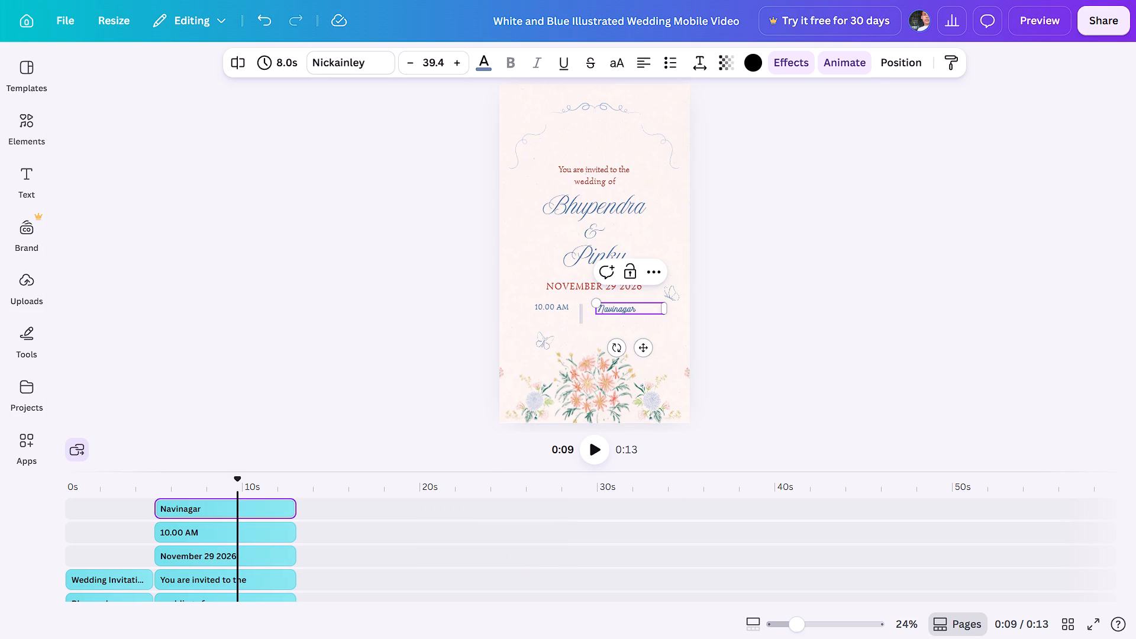
{"action": "key", "text": "space"}
{"action": "type", "text": ","}
{"action": "key", "text": "space"}
{"action": "key", "text": "shift+n"}
{"action": "key", "text": "BackSpace"}
{"action": "key", "text": "BackSpace"}
{"action": "key", "text": "BackSpace"}
{"action": "key", "text": "comma"}
{"action": "key", "text": "space"}
{"action": "type", "text": "Nanakmatta"}
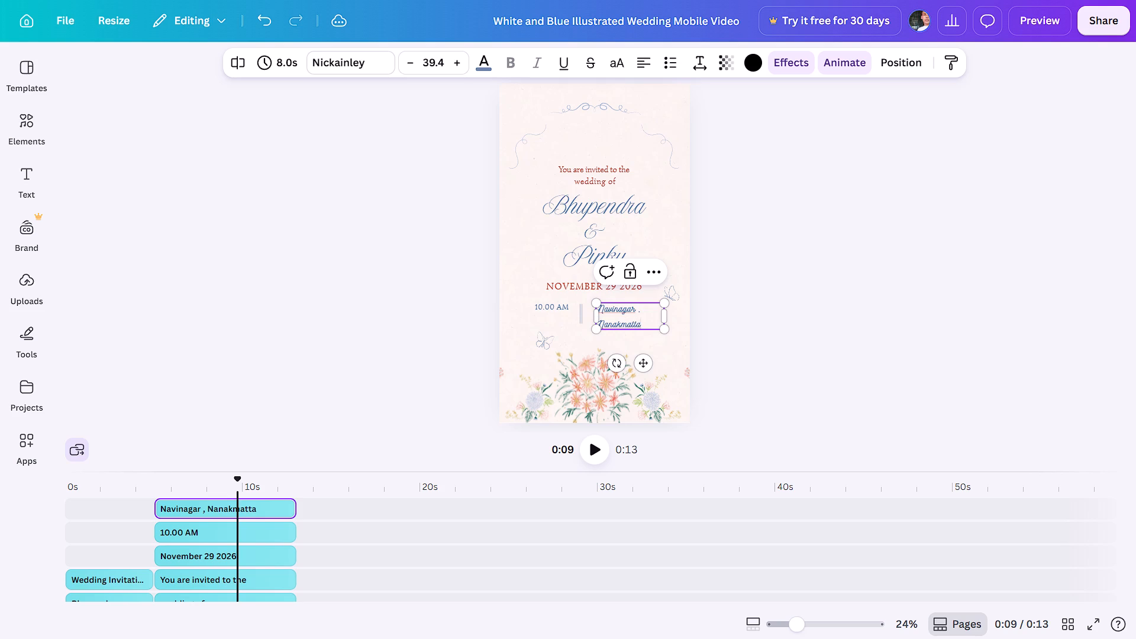
{"action": "left_click", "coordinate": [677, 313]}
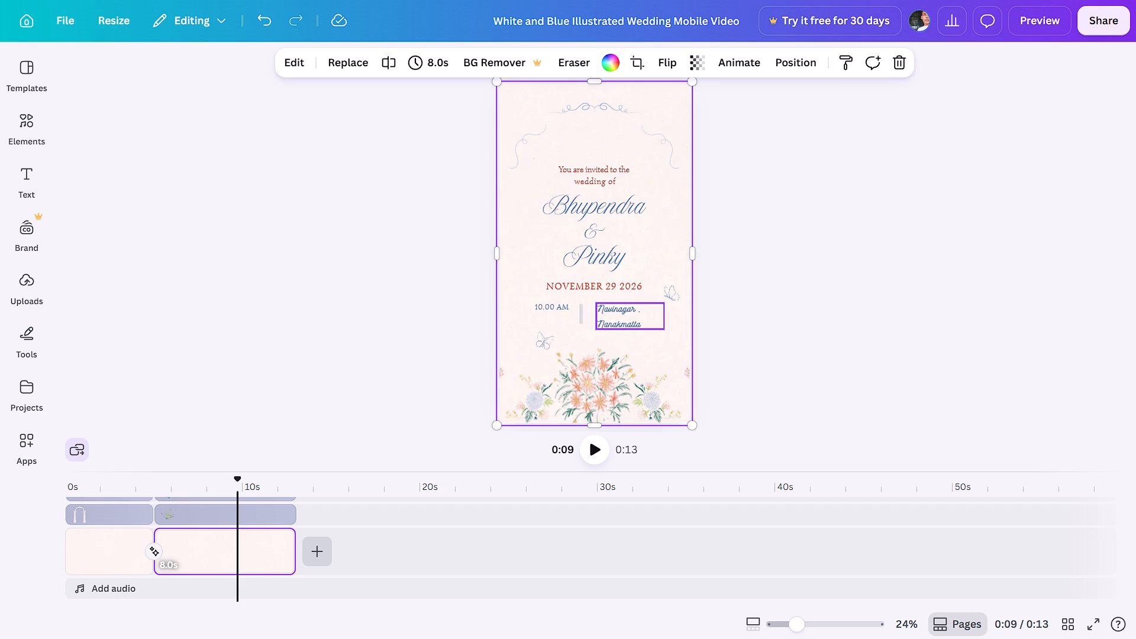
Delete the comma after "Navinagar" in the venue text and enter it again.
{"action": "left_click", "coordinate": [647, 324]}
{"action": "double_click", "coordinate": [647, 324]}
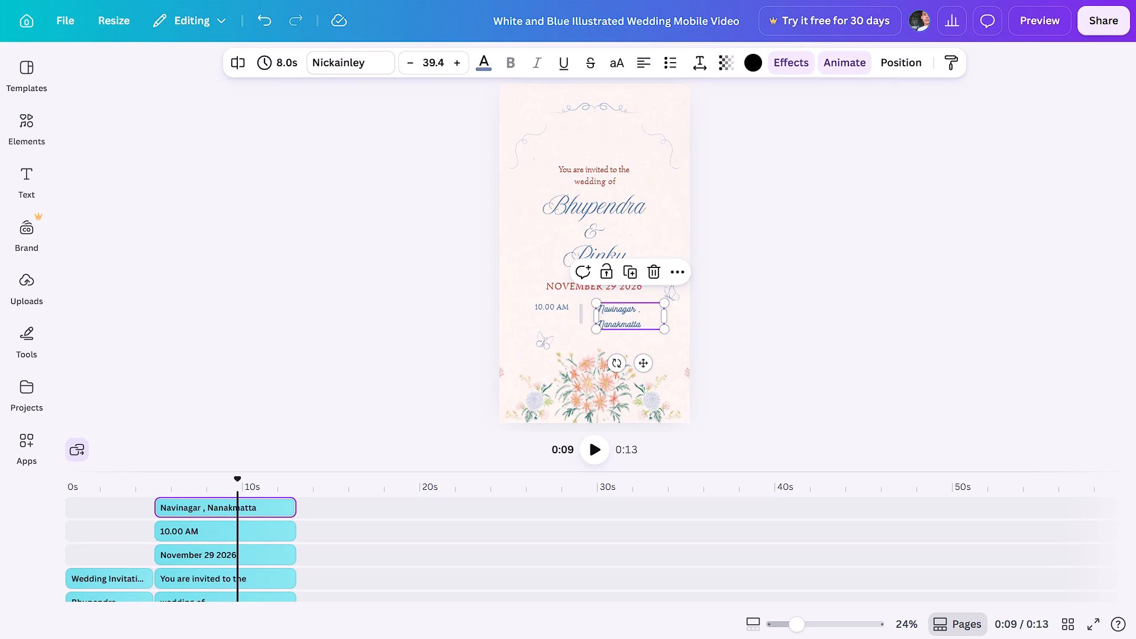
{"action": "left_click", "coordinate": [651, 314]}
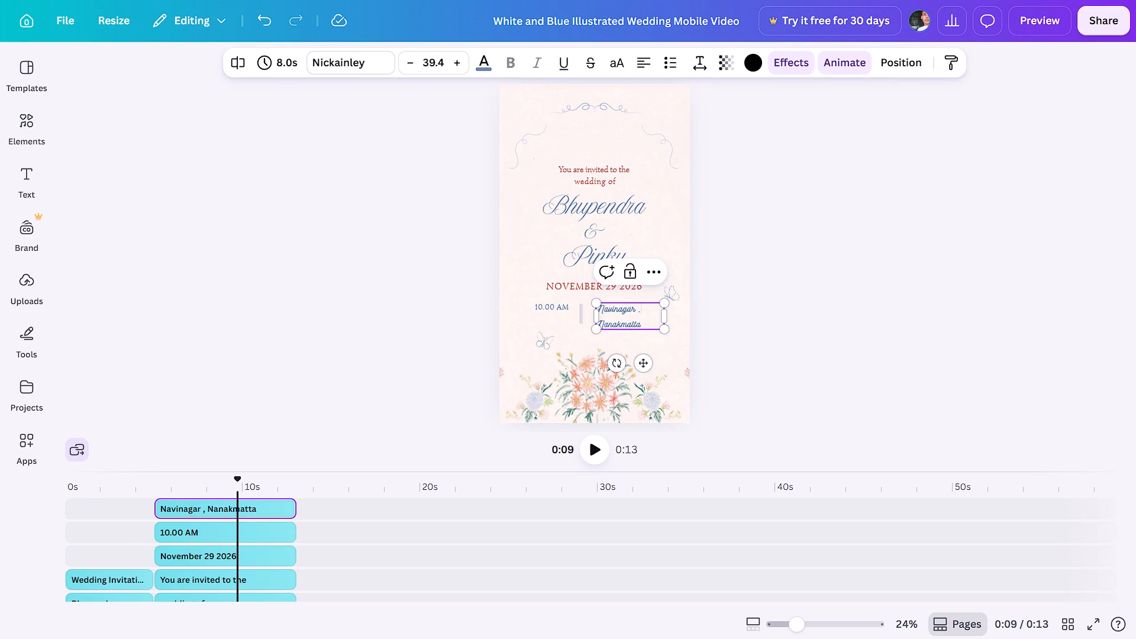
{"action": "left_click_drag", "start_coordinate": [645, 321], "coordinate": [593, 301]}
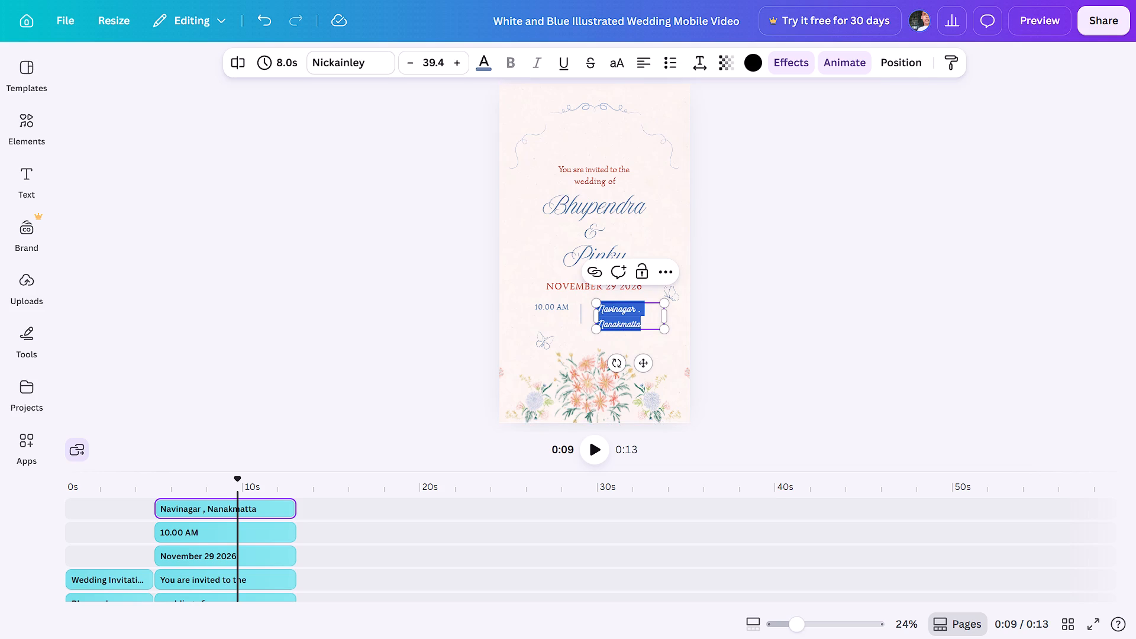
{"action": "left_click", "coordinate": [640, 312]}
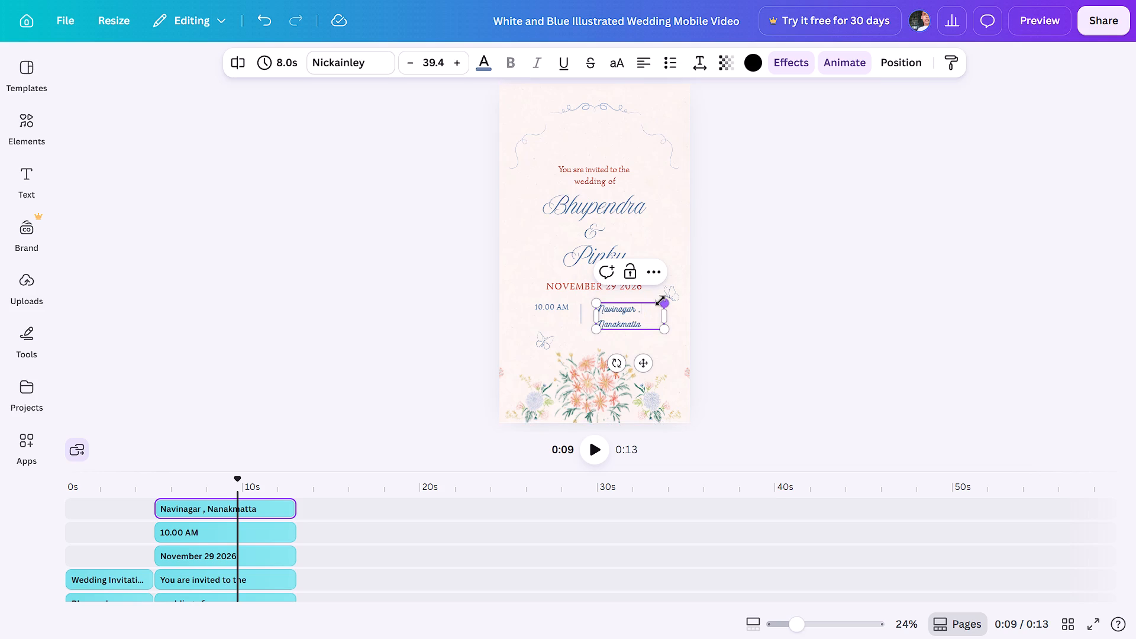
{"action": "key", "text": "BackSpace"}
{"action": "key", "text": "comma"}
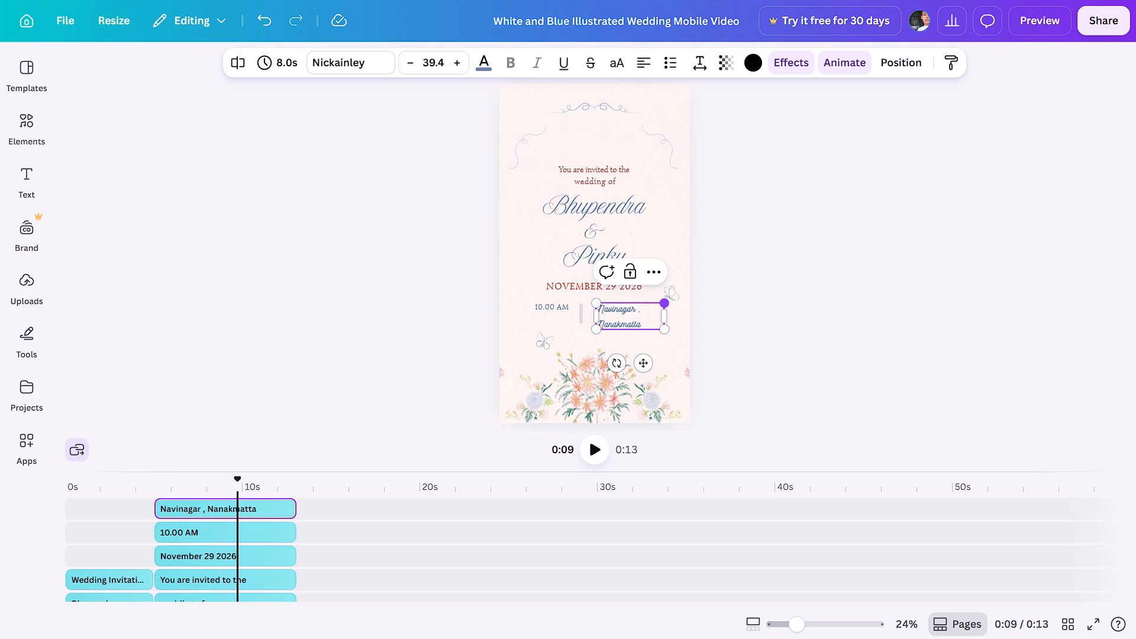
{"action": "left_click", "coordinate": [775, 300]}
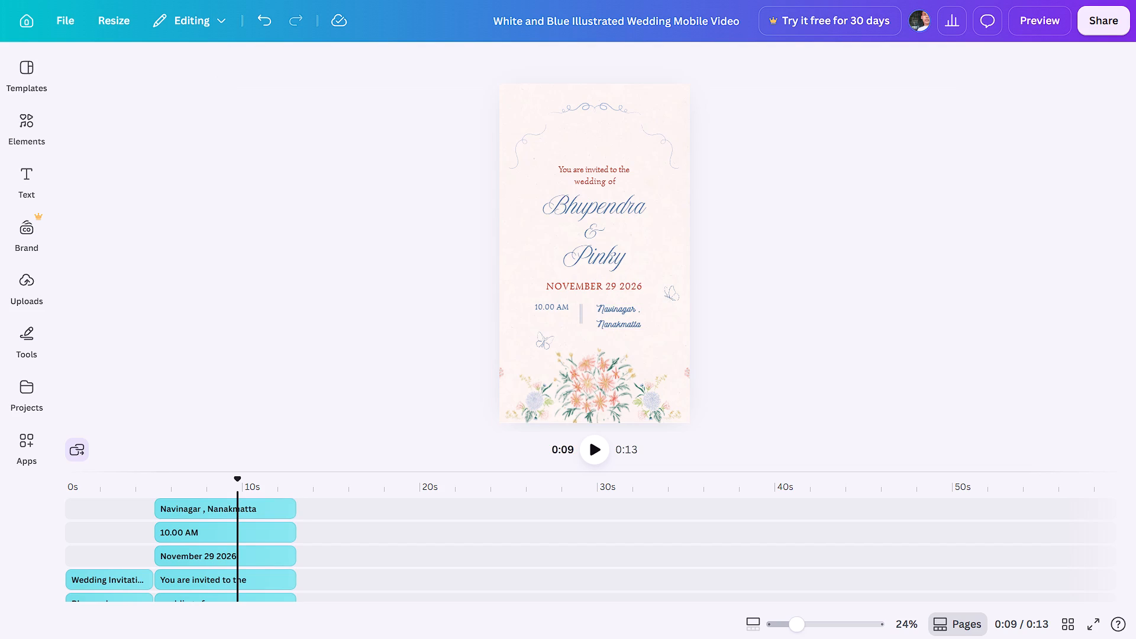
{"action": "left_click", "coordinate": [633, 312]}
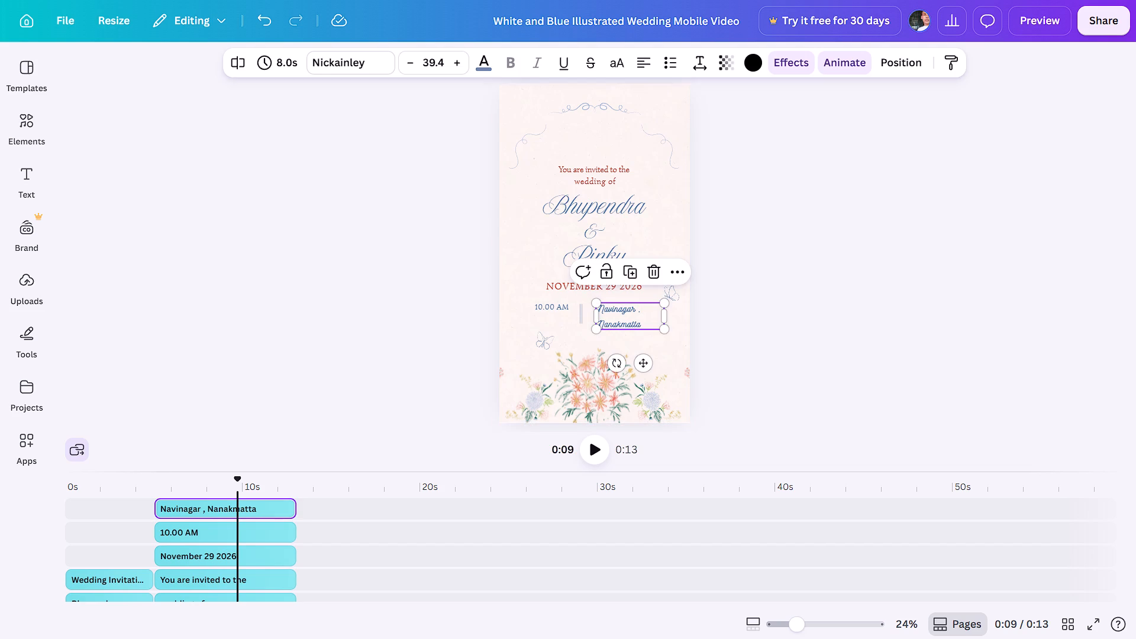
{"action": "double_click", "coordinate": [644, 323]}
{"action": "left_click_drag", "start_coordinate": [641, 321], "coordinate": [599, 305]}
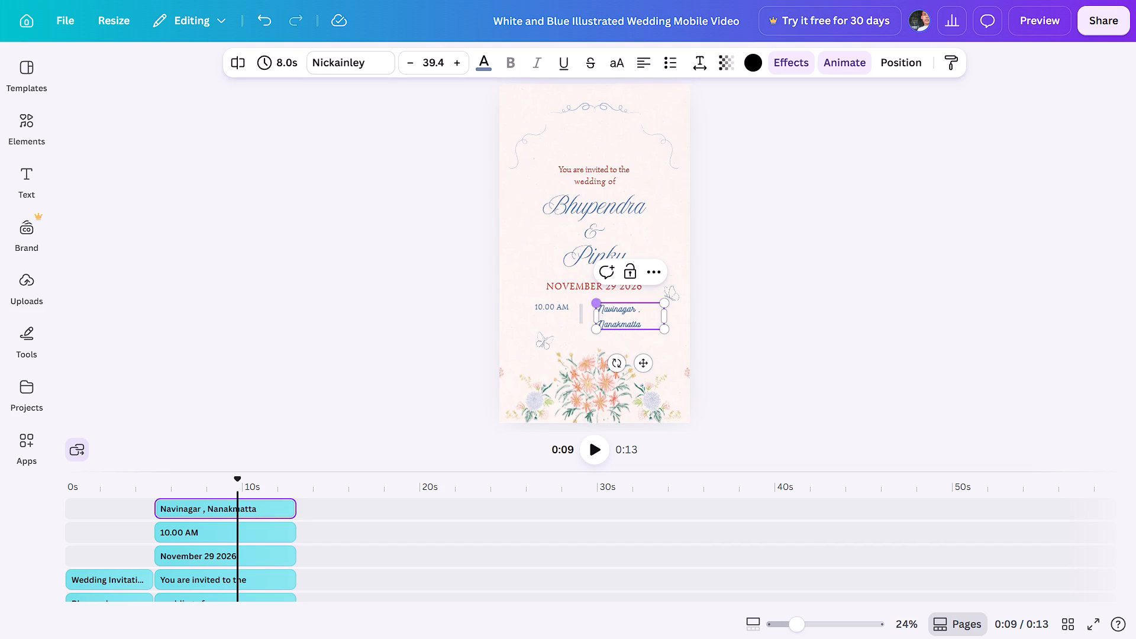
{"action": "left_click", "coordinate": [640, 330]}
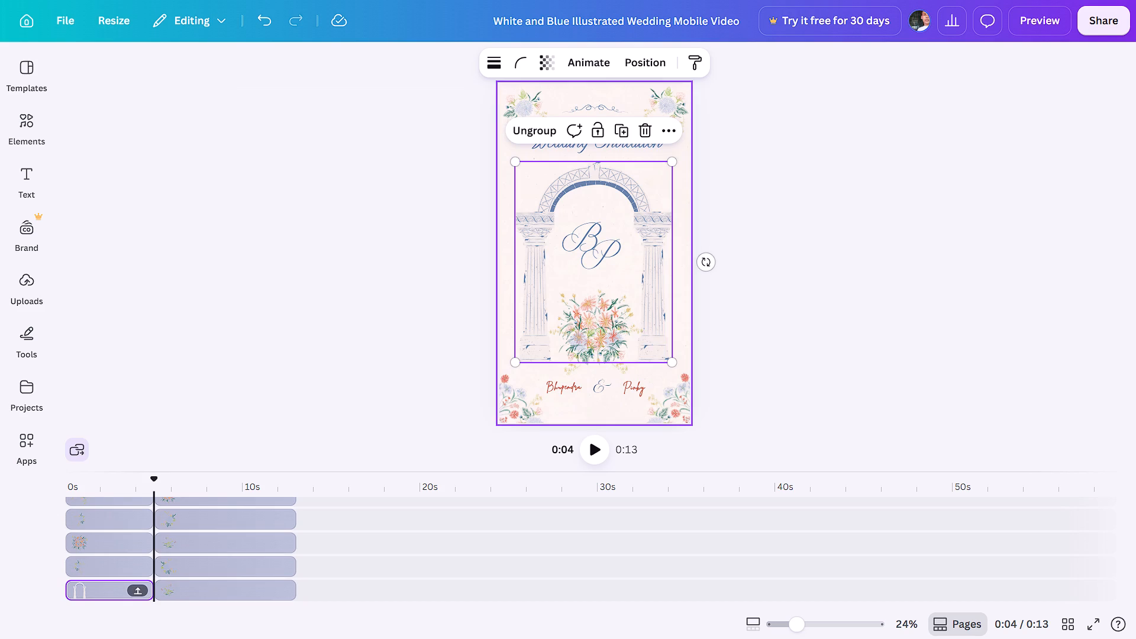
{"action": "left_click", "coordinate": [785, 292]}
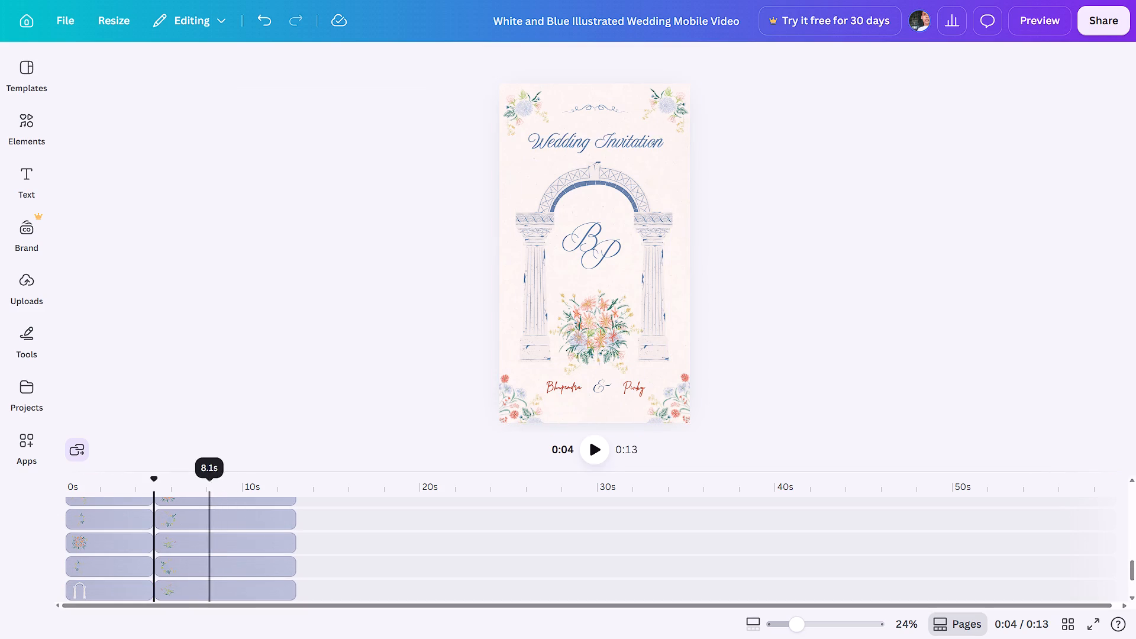
Reduce the line spacing of the venue text "Navinagar , Nanakmatta" on the second page to 1.37.
{"action": "left_click", "coordinate": [209, 486]}
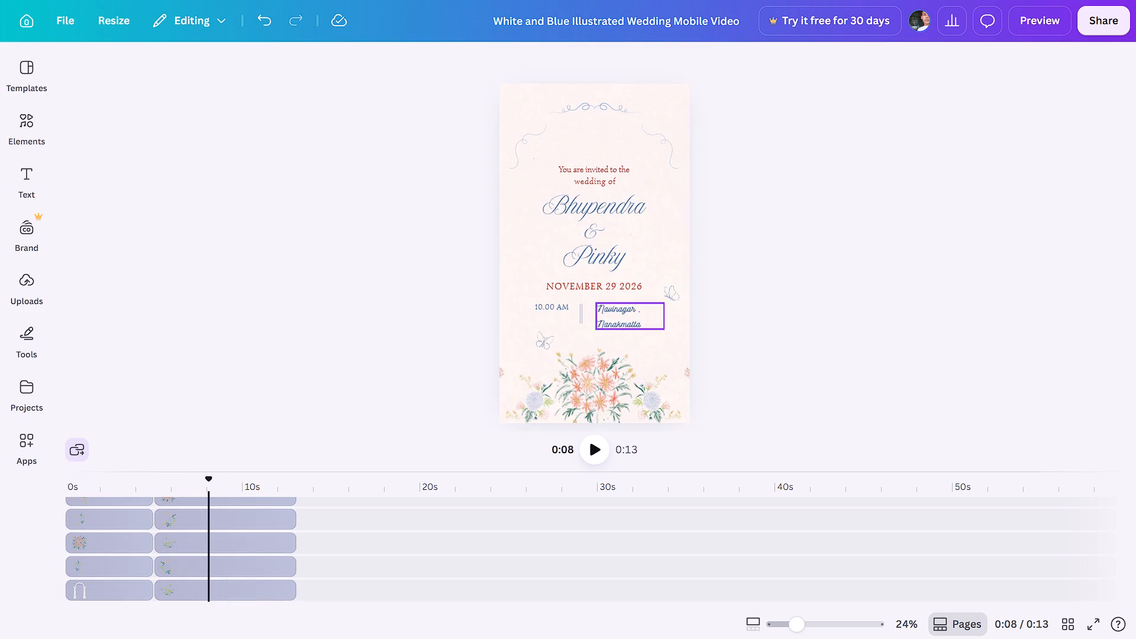
{"action": "double_click", "coordinate": [626, 314]}
{"action": "left_click_drag", "start_coordinate": [646, 324], "coordinate": [595, 306]}
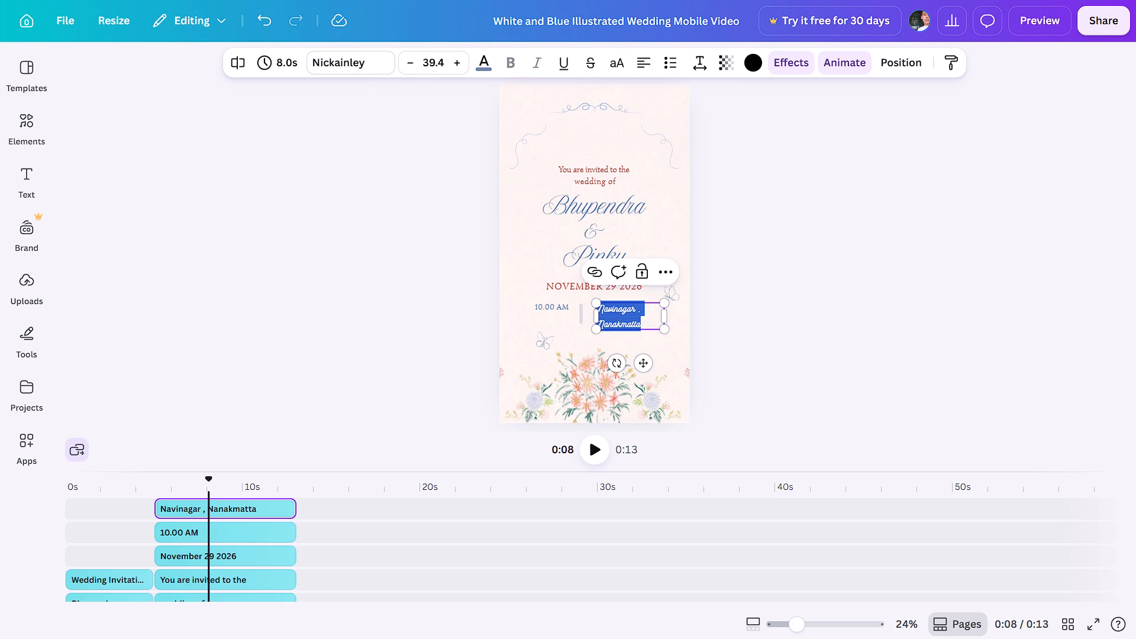
{"action": "left_click", "coordinate": [706, 62]}
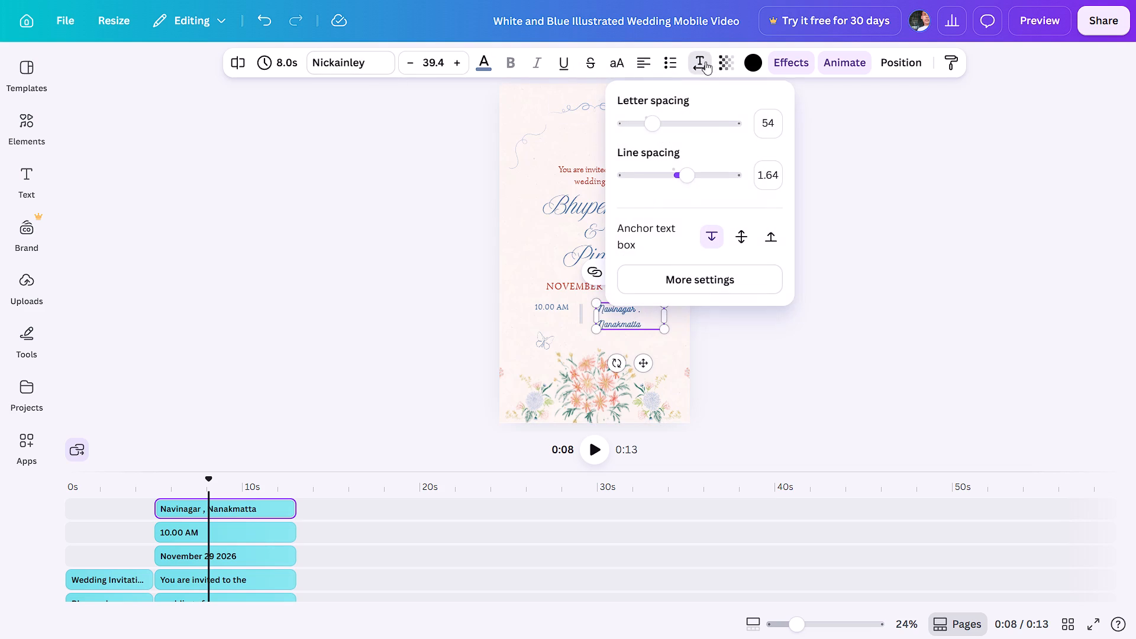
{"action": "left_click_drag", "start_coordinate": [686, 180], "coordinate": [674, 181]}
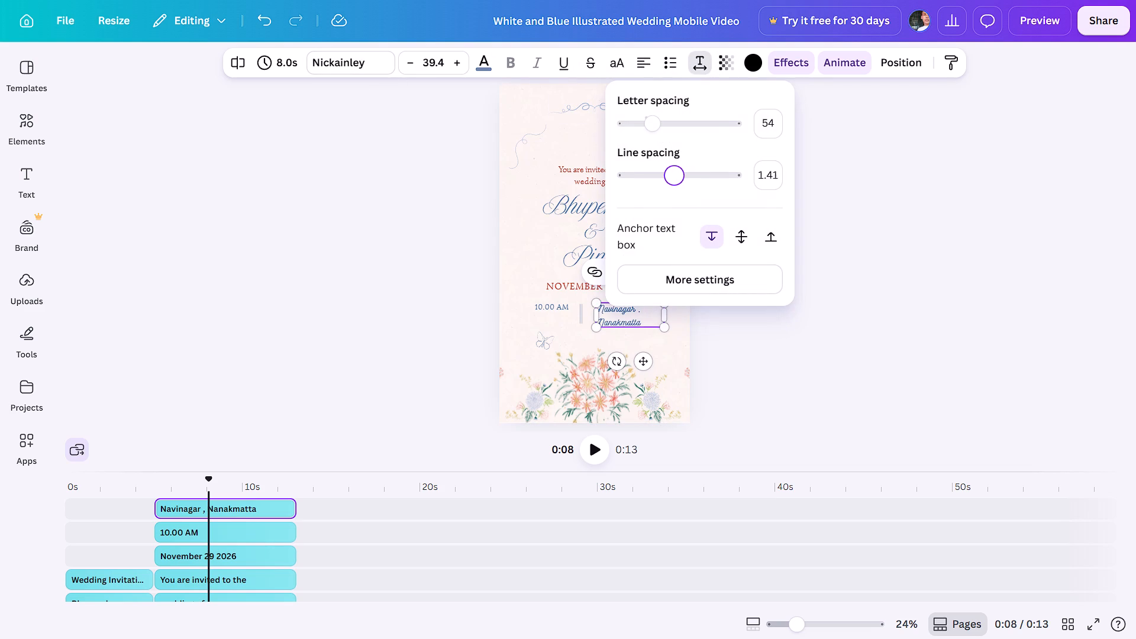
{"action": "left_click_drag", "start_coordinate": [674, 181], "coordinate": [670, 181]}
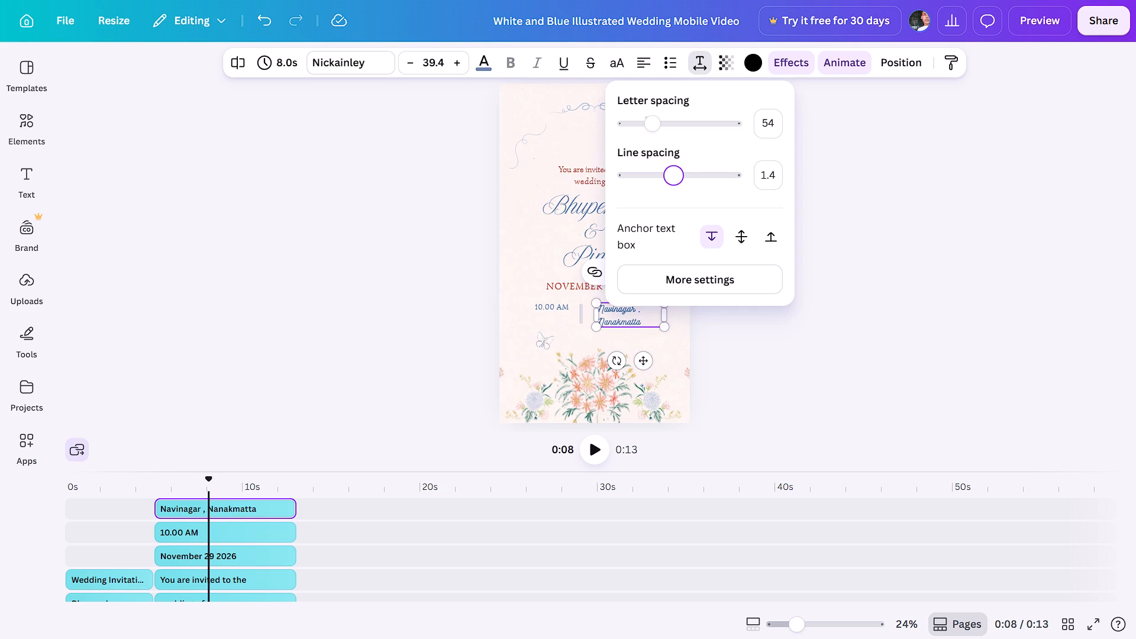
{"action": "left_click_drag", "start_coordinate": [670, 181], "coordinate": [663, 182]}
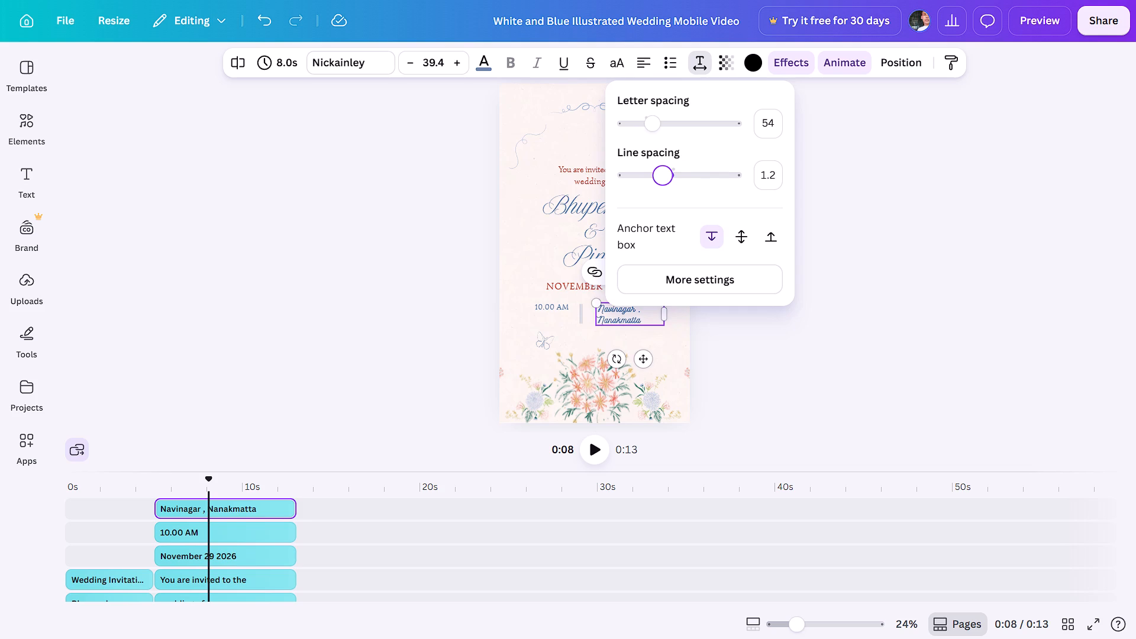
{"action": "left_click_drag", "start_coordinate": [663, 182], "coordinate": [672, 184]}
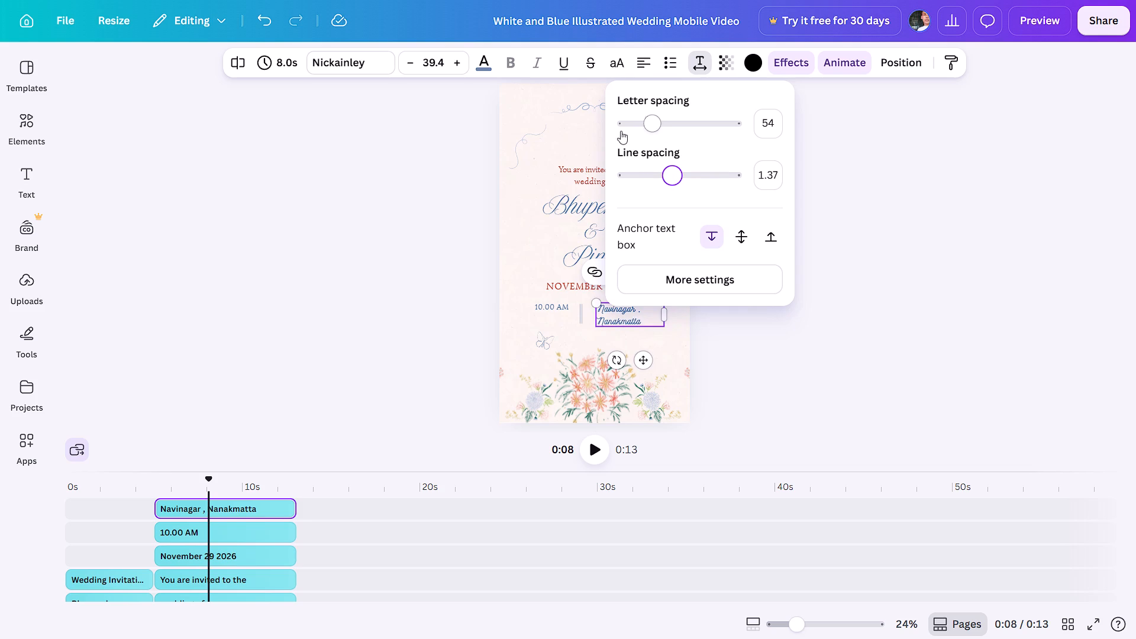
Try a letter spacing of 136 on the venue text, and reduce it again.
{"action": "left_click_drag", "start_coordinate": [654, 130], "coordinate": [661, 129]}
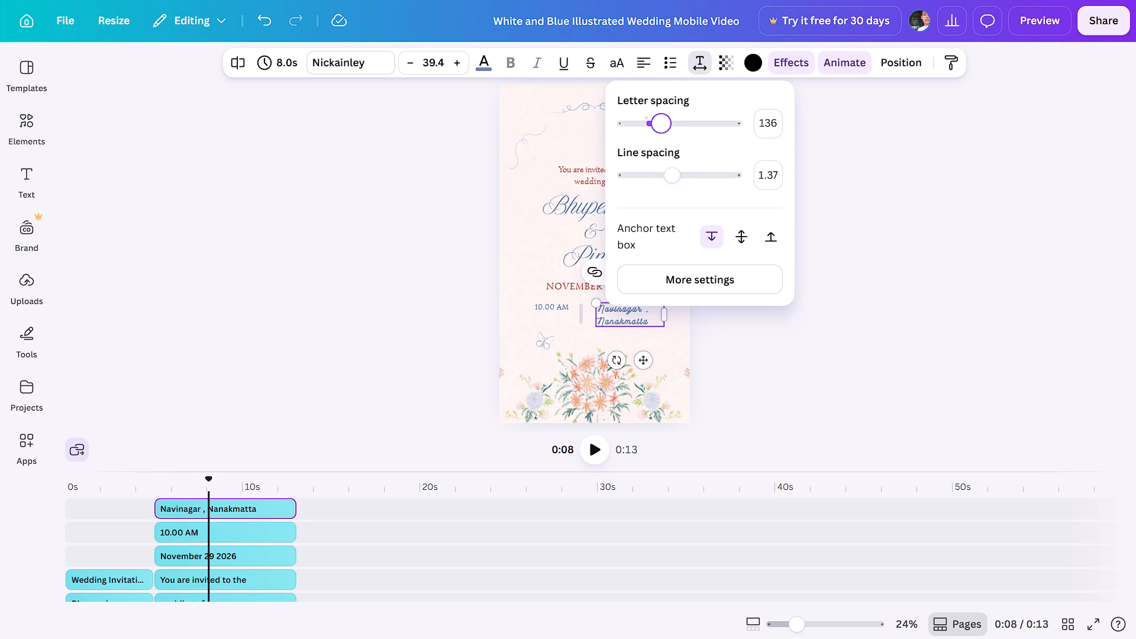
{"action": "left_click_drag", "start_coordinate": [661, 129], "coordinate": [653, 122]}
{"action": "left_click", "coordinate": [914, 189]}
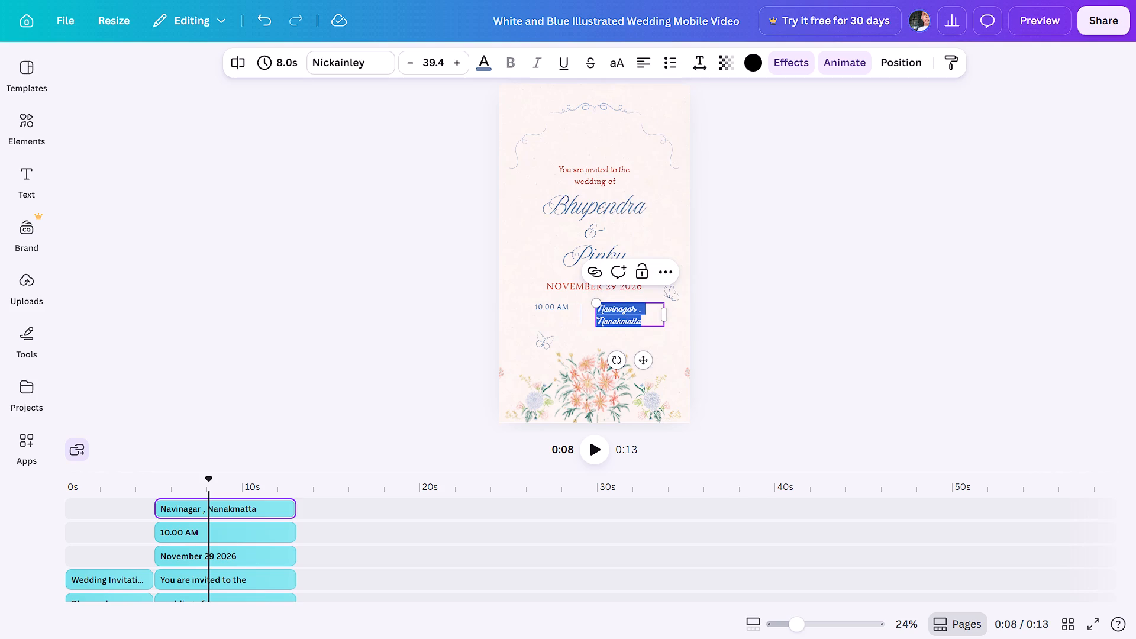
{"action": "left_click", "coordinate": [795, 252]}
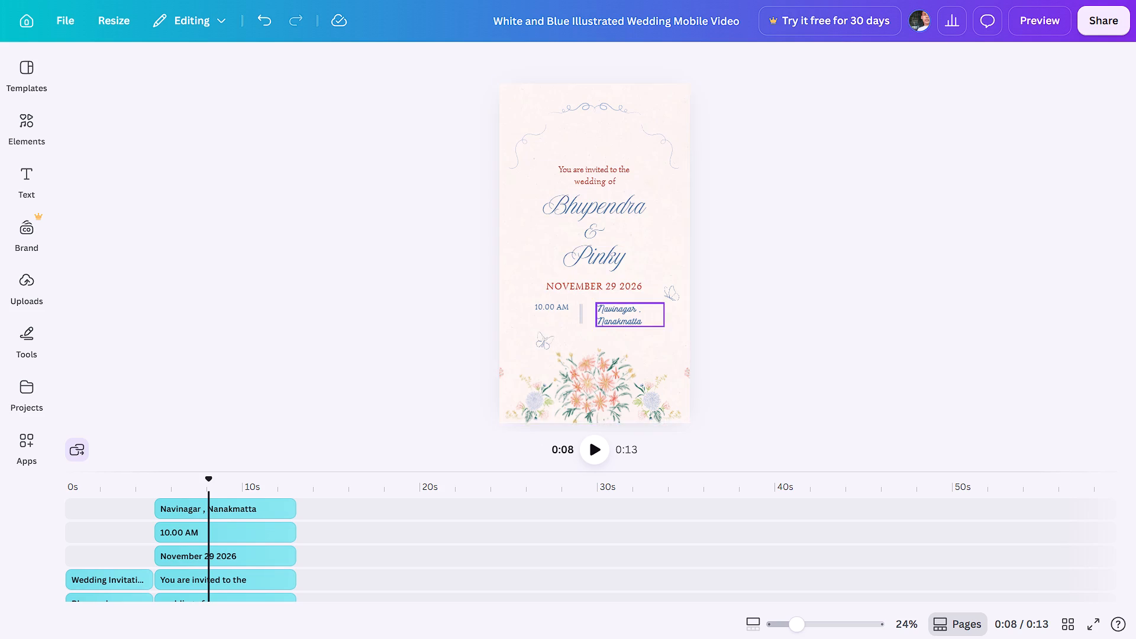
Preview the invitation by scrubbing through the second page and playing the video from the start.
{"action": "left_click_drag", "start_coordinate": [209, 480], "coordinate": [248, 481]}
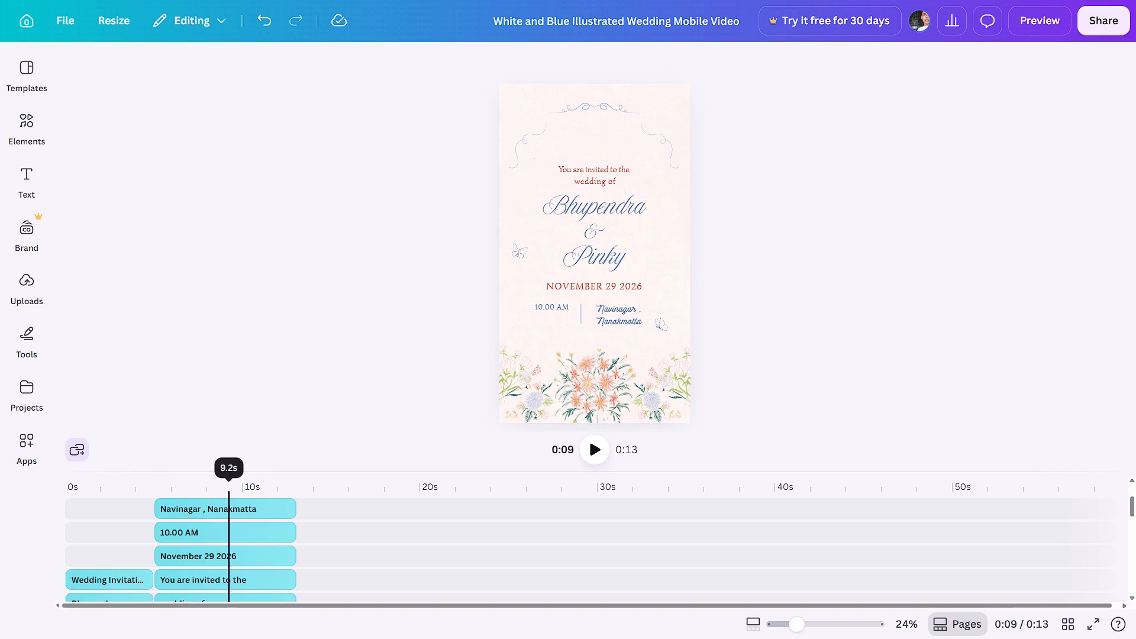
{"action": "left_click_drag", "start_coordinate": [248, 481], "coordinate": [126, 490]}
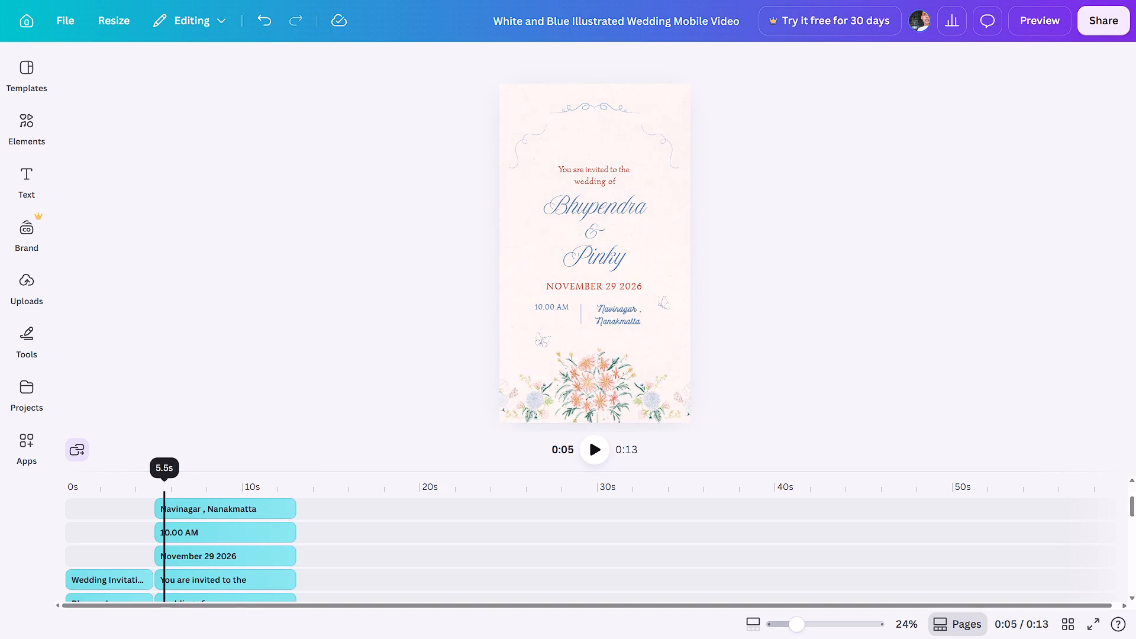
{"action": "left_click_drag", "start_coordinate": [126, 490], "coordinate": [7, 498]}
{"action": "key", "text": "space"}
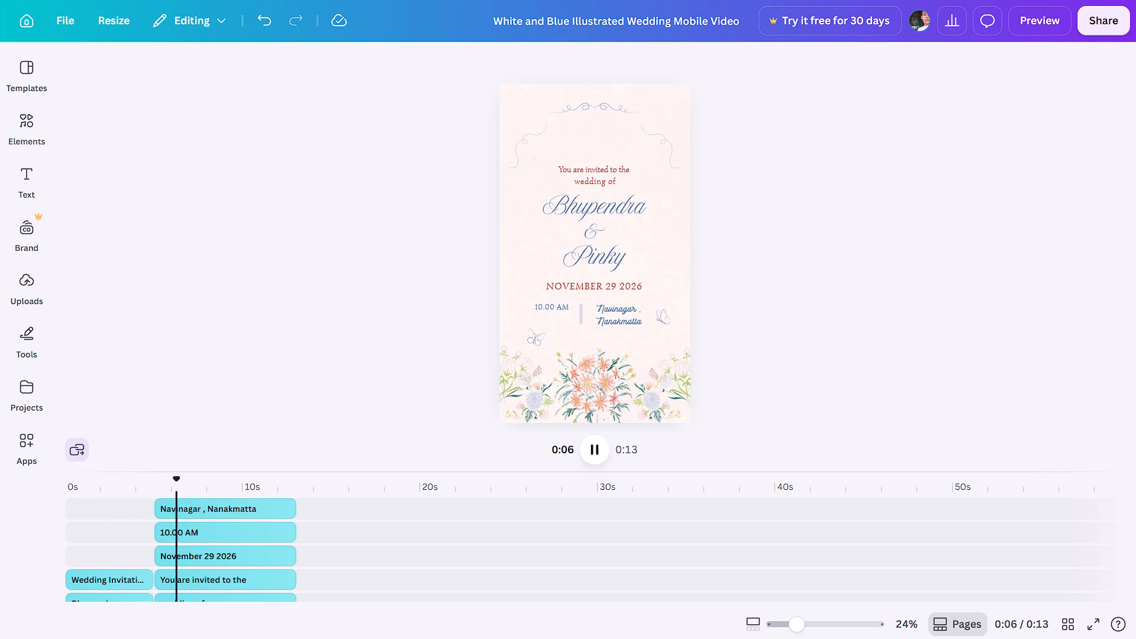
{"action": "left_click_drag", "start_coordinate": [182, 483], "coordinate": [0, 492]}
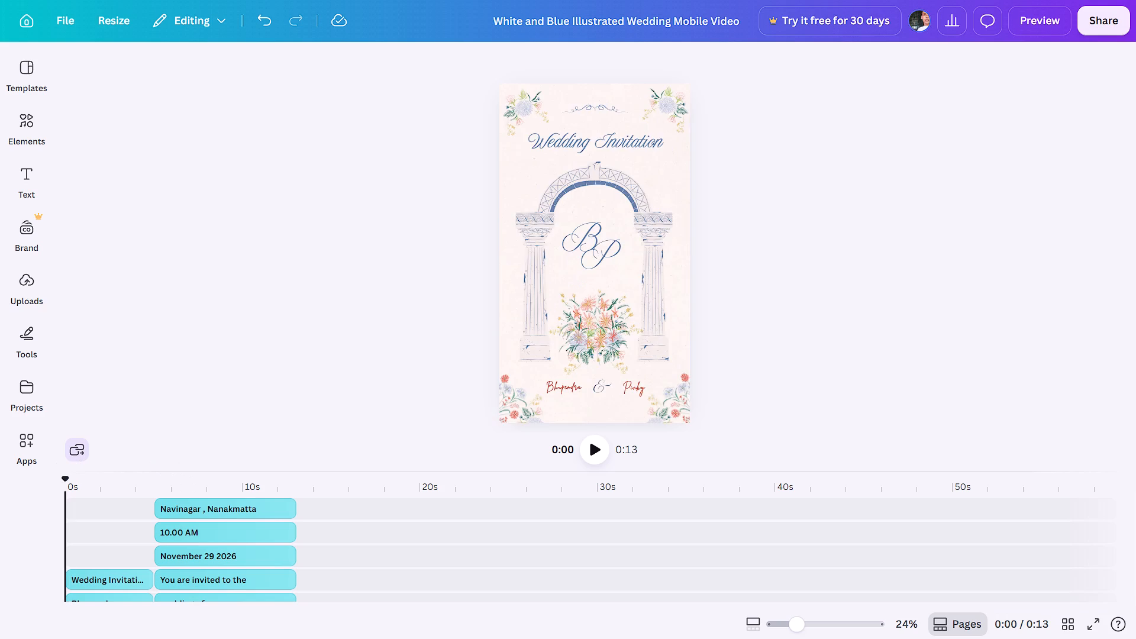
{"action": "key", "text": "space"}
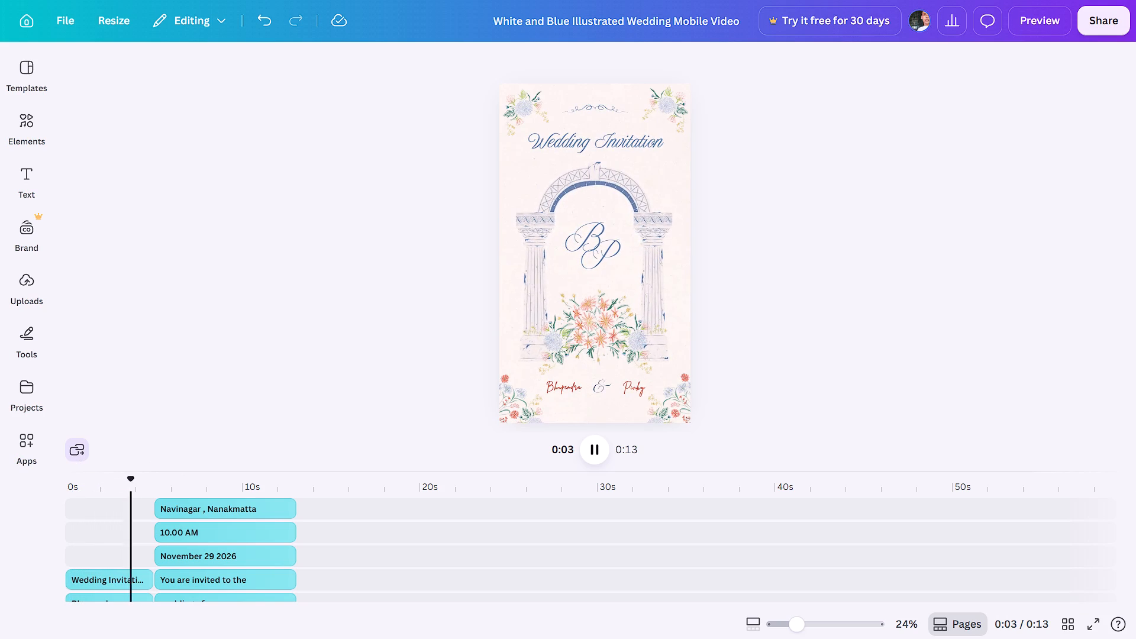
{"action": "key", "text": "space"}
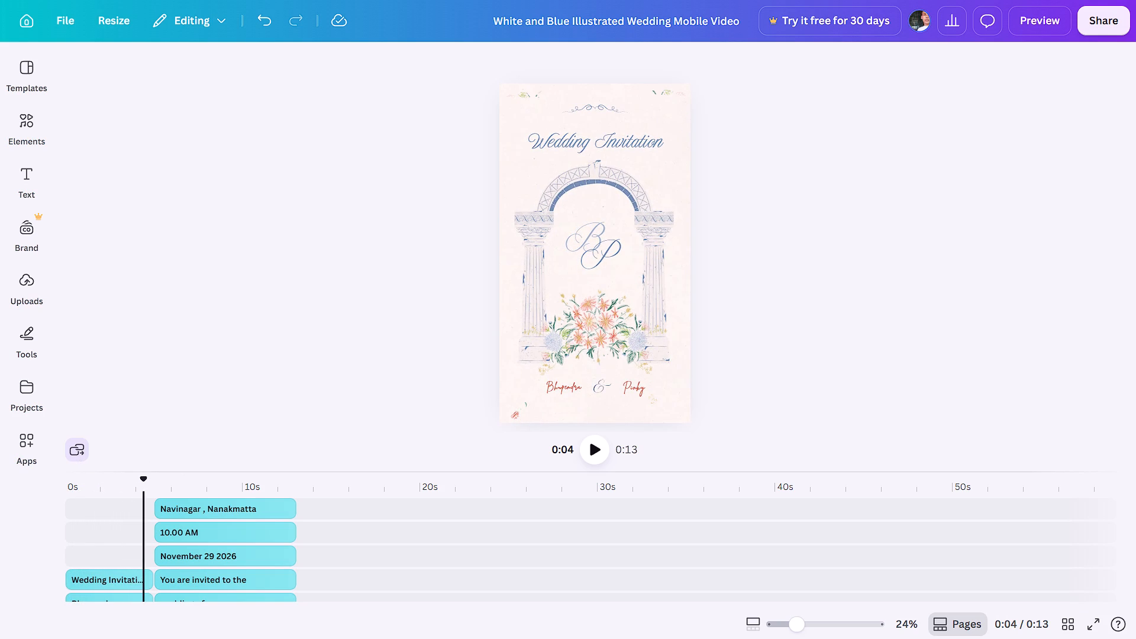
Replay the later part of the first page and look through the layer tracks in the timeline.
{"action": "left_click", "coordinate": [142, 475]}
{"action": "left_click_drag", "start_coordinate": [143, 480], "coordinate": [109, 479]}
{"action": "key", "text": "space"}
{"action": "key", "text": "space"}
{"action": "key", "text": "space"}
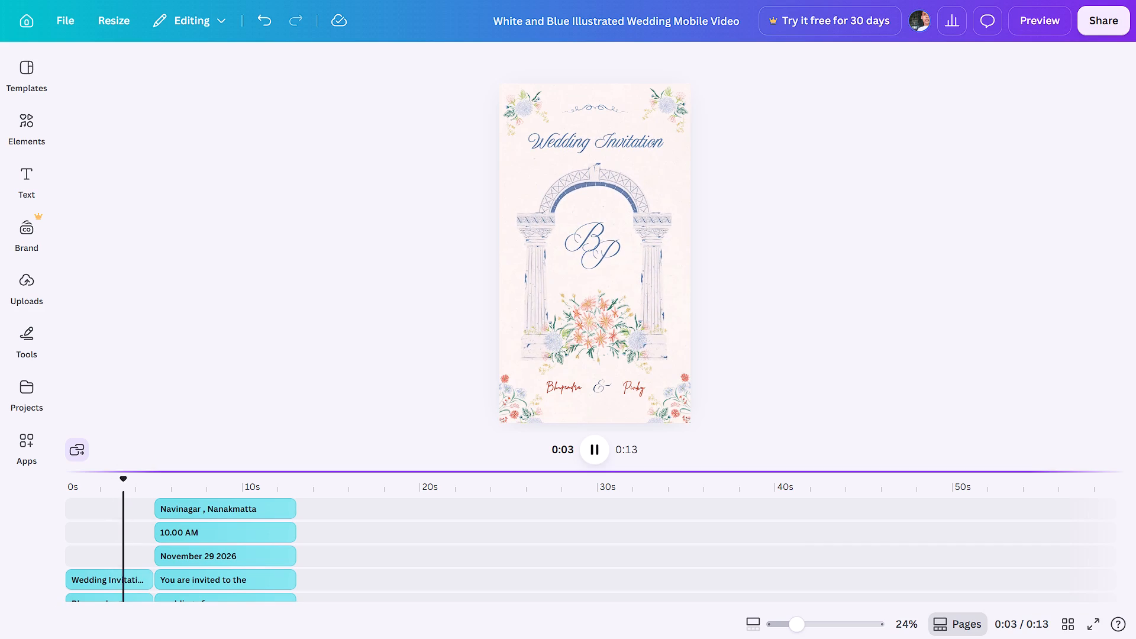
{"action": "key", "text": "space"}
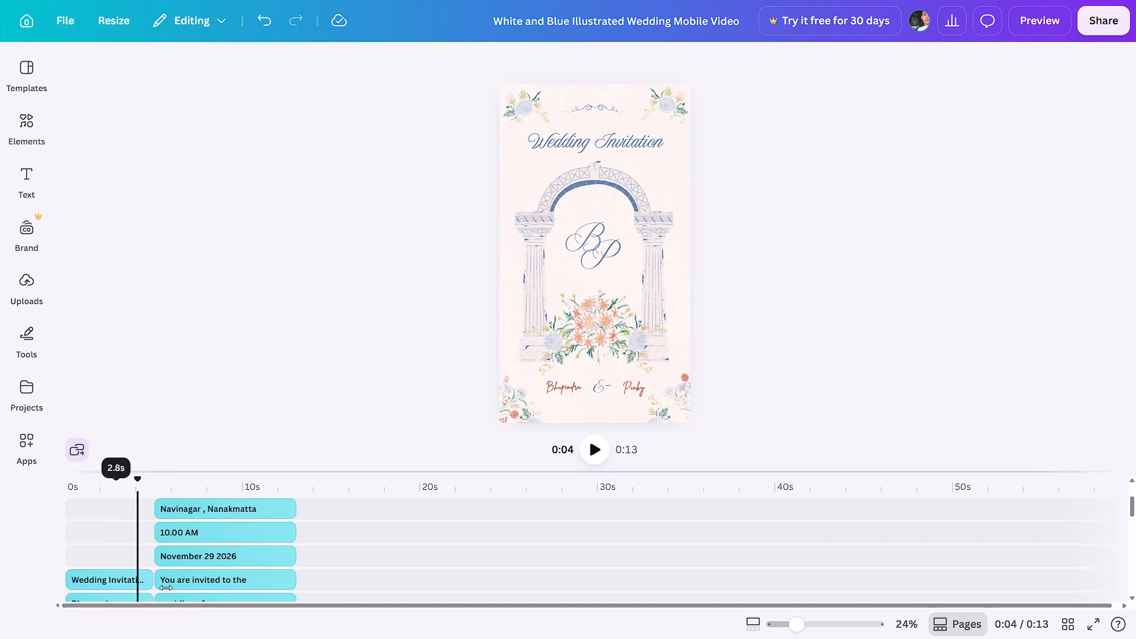
{"action": "scroll", "coordinate": [159, 560], "scroll_direction": "down", "scroll_amount": 7}
{"action": "scroll", "coordinate": [158, 541], "scroll_direction": "up", "scroll_amount": 1}
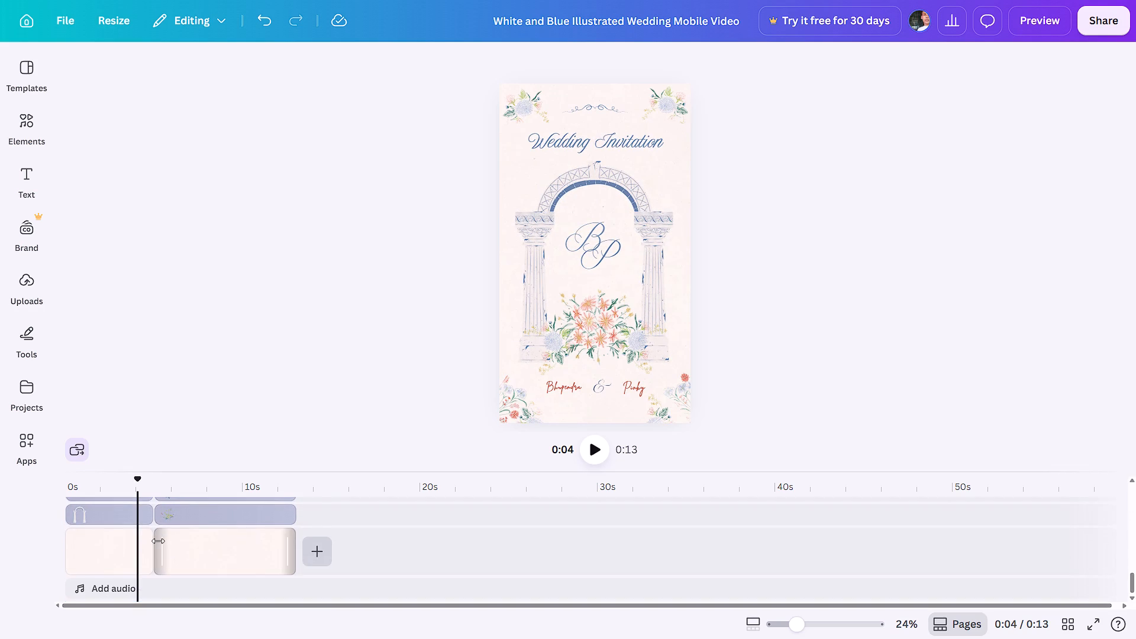
{"action": "scroll", "coordinate": [146, 558], "scroll_direction": "down", "scroll_amount": 5}
{"action": "scroll", "coordinate": [147, 561], "scroll_direction": "up", "scroll_amount": 2}
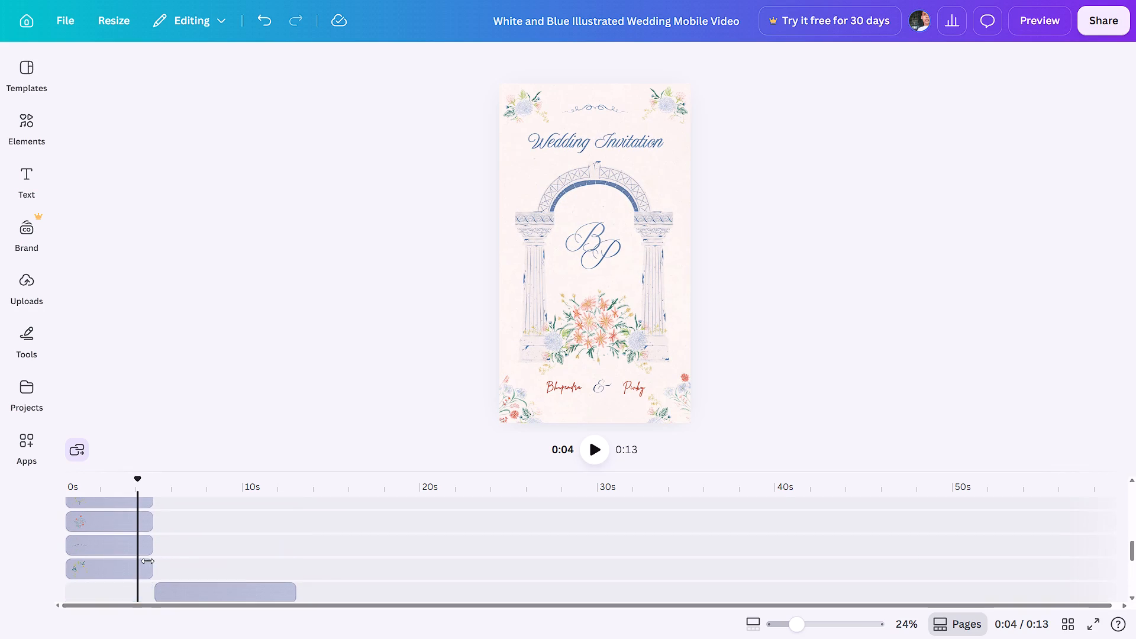
{"action": "scroll", "coordinate": [147, 561], "scroll_direction": "up", "scroll_amount": 4}
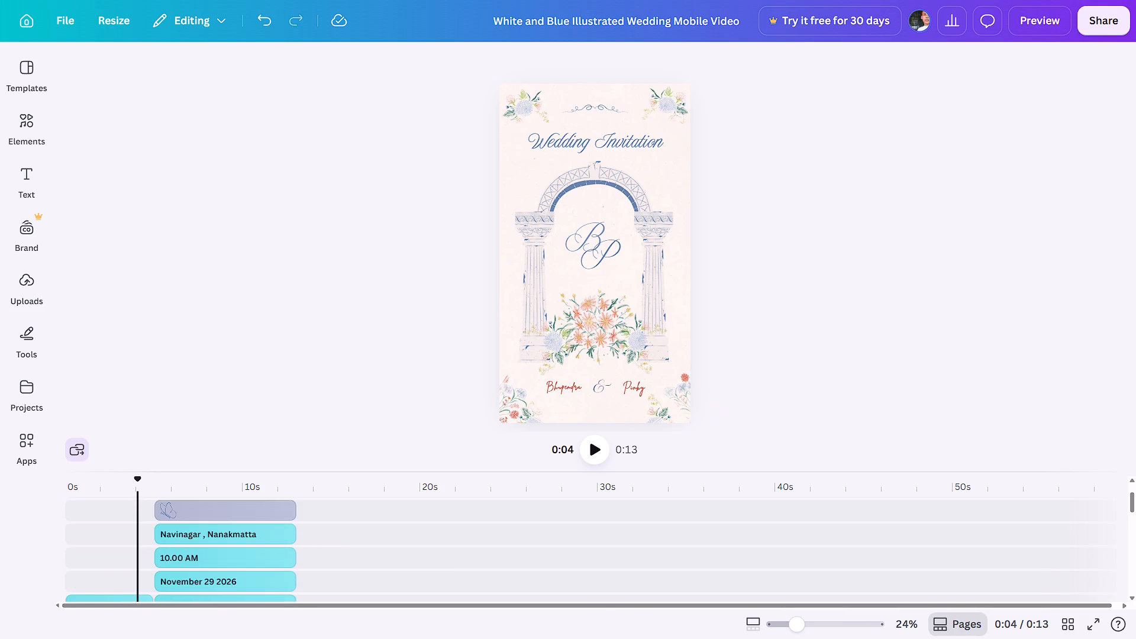
{"action": "scroll", "coordinate": [144, 544], "scroll_direction": "up", "scroll_amount": 2}
Play the first page from the start and scrub back and forth to examine its entrance and exit animations.
{"action": "left_click_drag", "start_coordinate": [133, 483], "coordinate": [2, 493]}
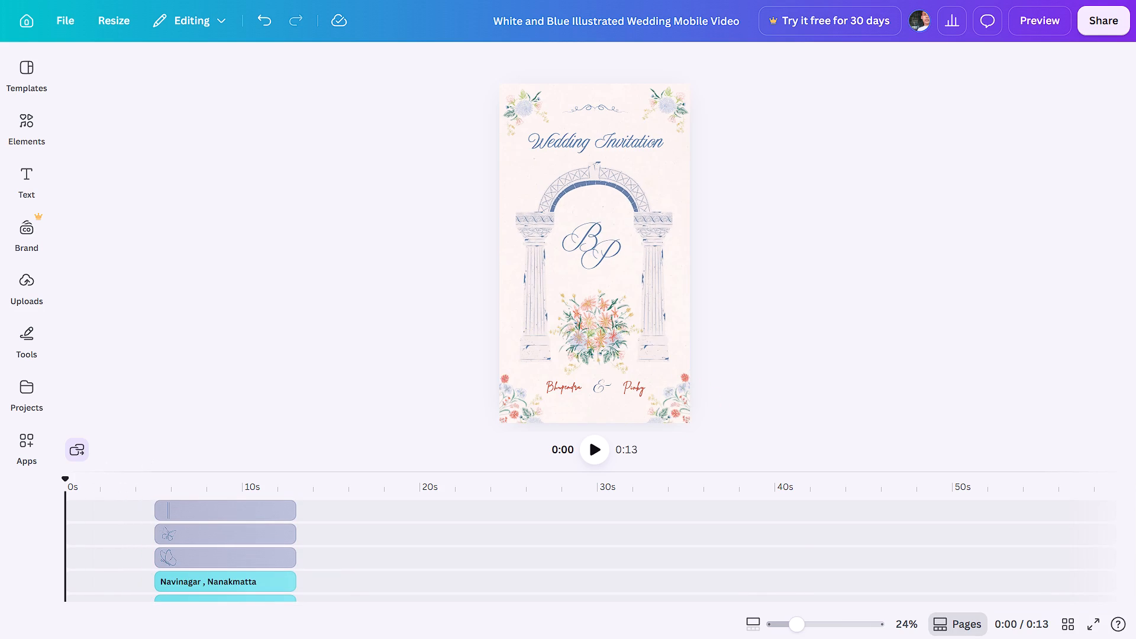
{"action": "key", "text": "space"}
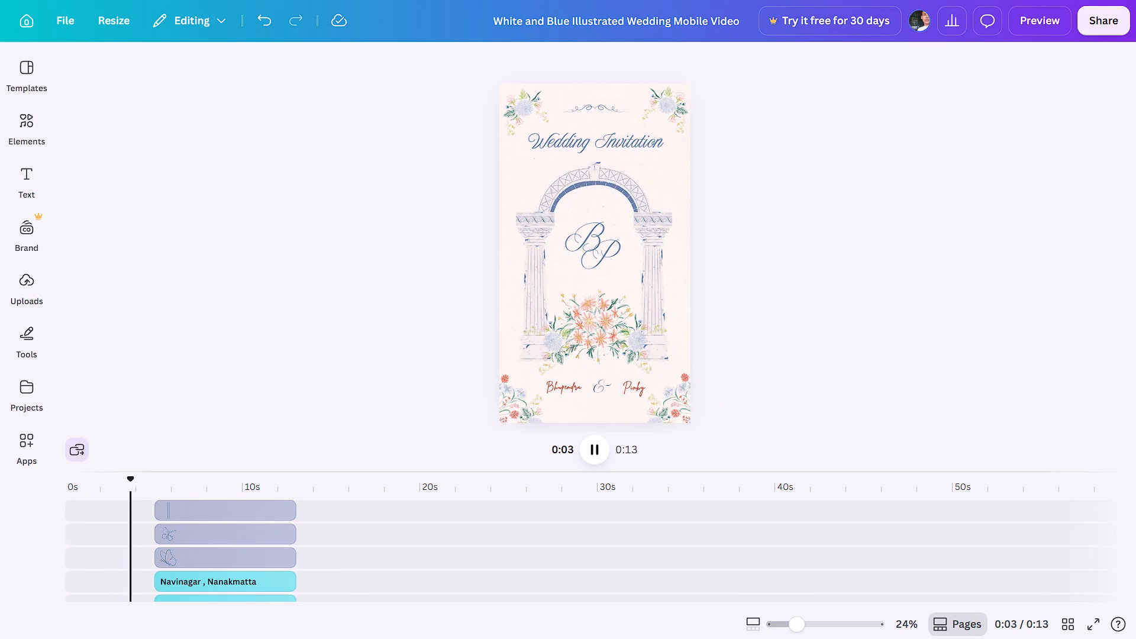
{"action": "key", "text": "space"}
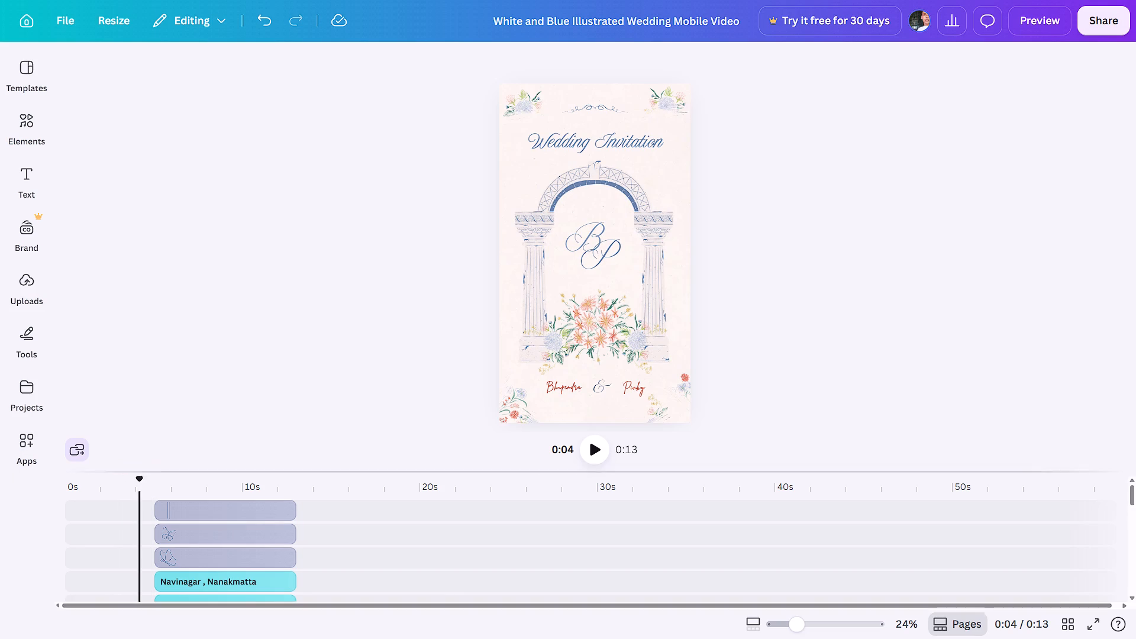
{"action": "left_click_drag", "start_coordinate": [138, 479], "coordinate": [132, 491]}
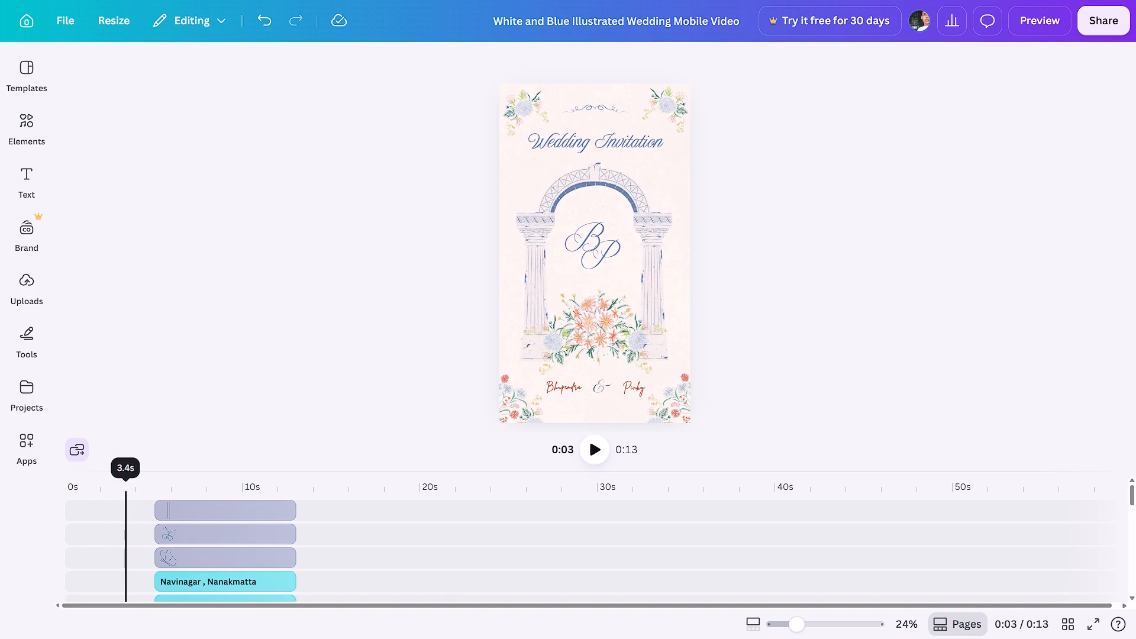
{"action": "left_click_drag", "start_coordinate": [132, 491], "coordinate": [89, 479]}
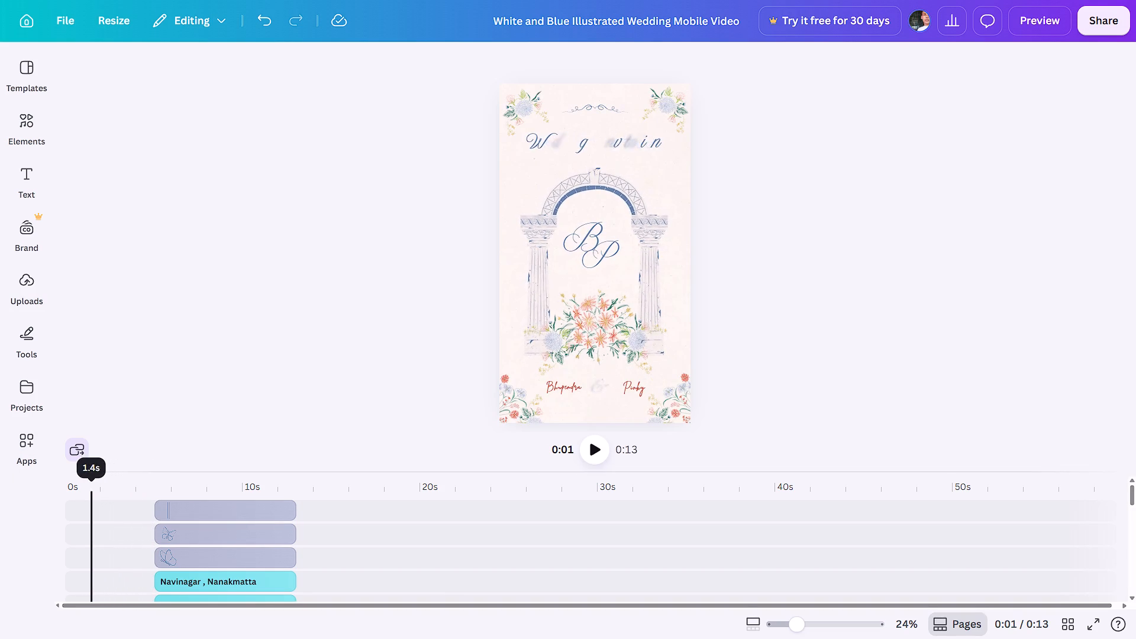
{"action": "left_click_drag", "start_coordinate": [89, 479], "coordinate": [156, 487]}
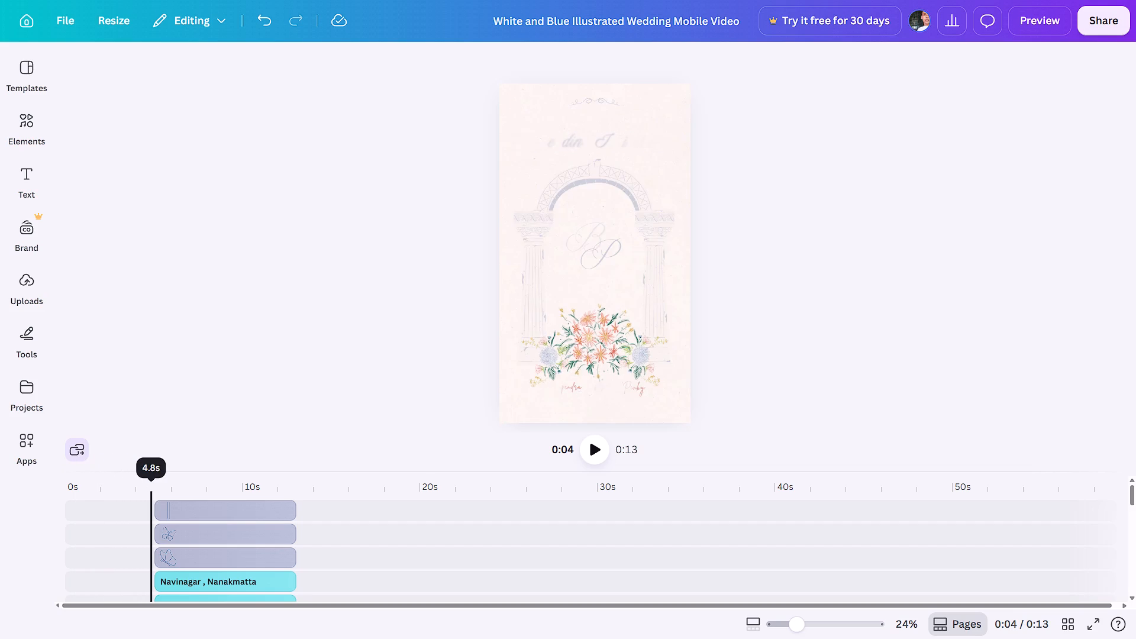
{"action": "left_click_drag", "start_coordinate": [156, 487], "coordinate": [98, 481]}
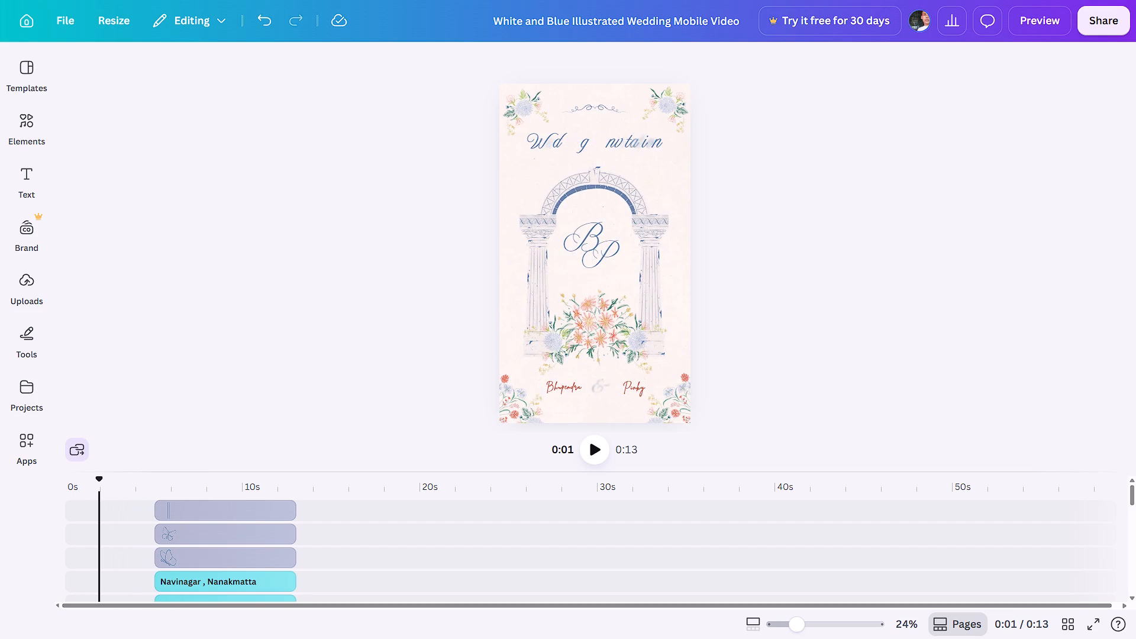
{"action": "key", "text": "space"}
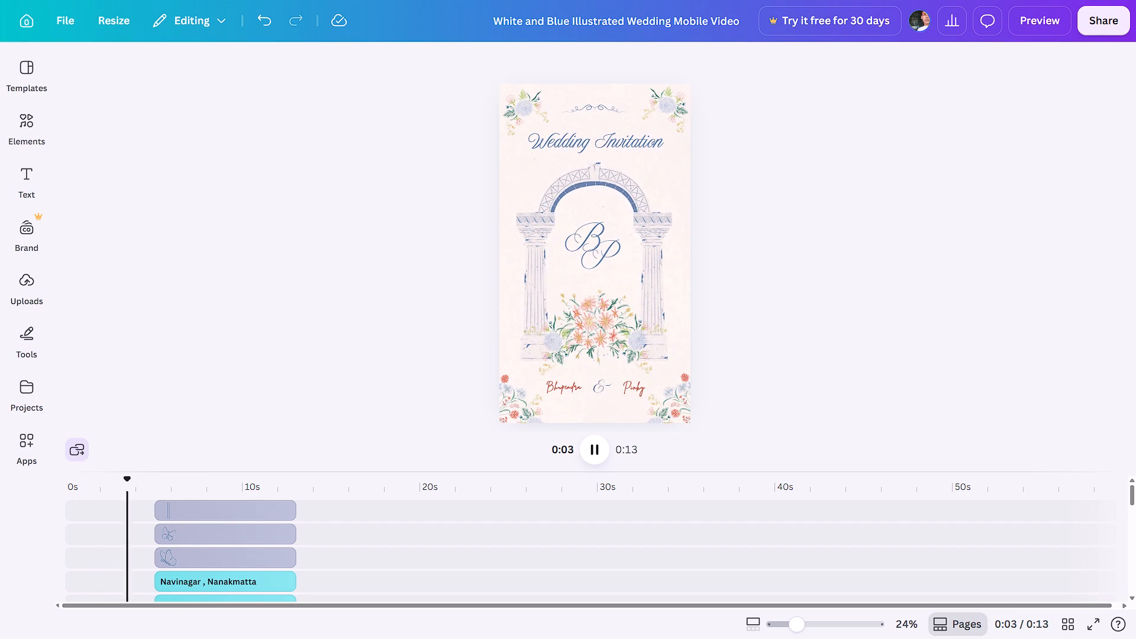
{"action": "key", "text": "space"}
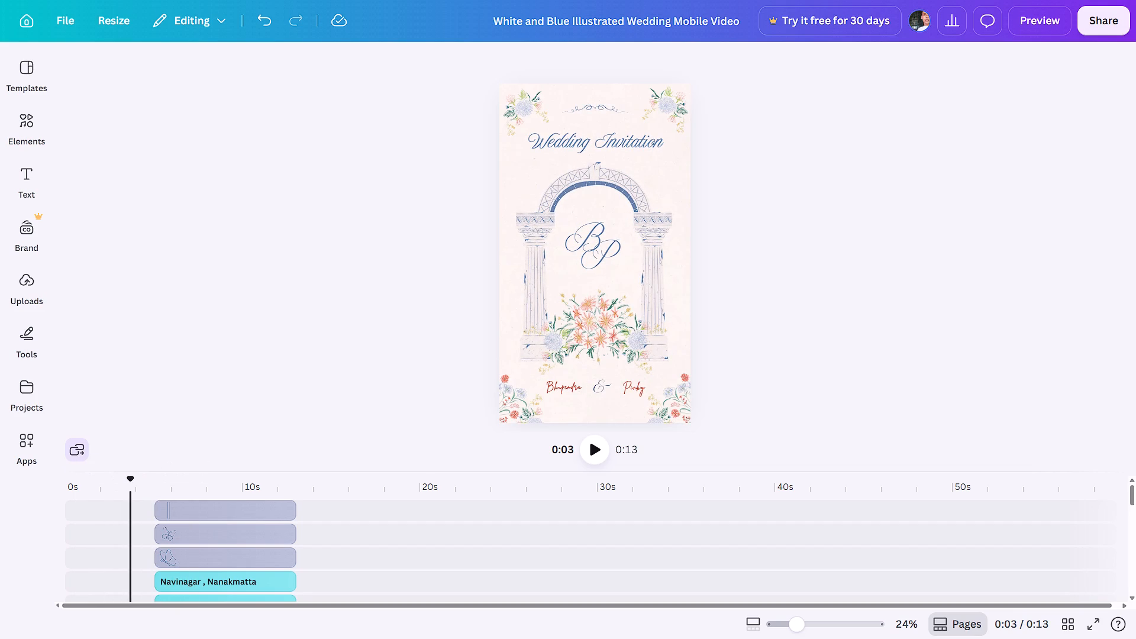
{"action": "left_click_drag", "start_coordinate": [130, 480], "coordinate": [119, 480]}
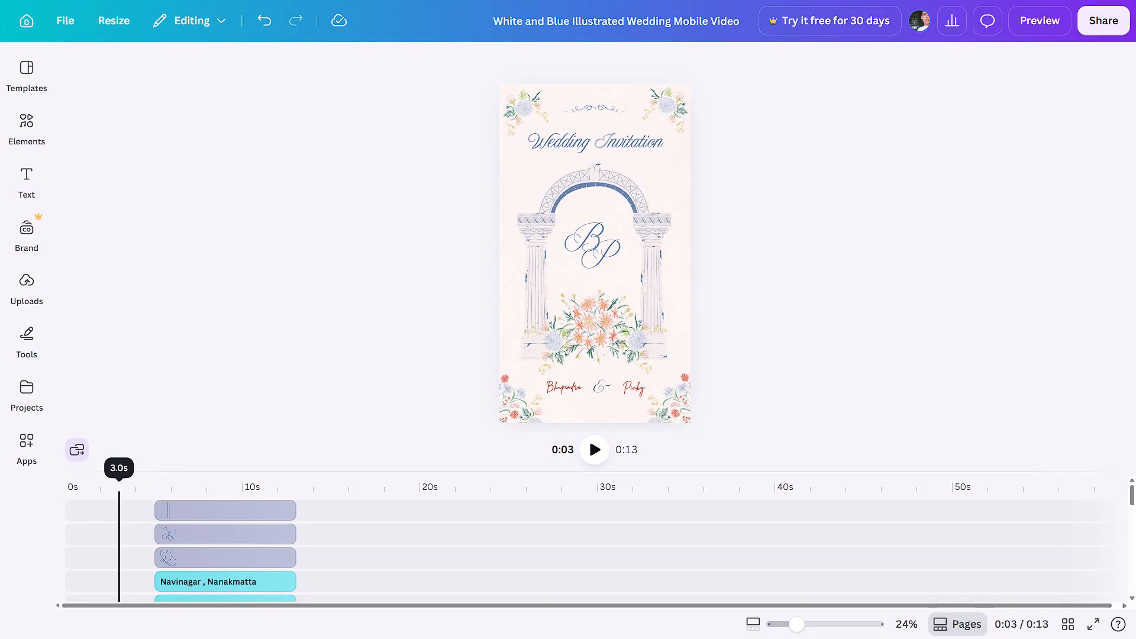
{"action": "left_click_drag", "start_coordinate": [119, 480], "coordinate": [141, 495]}
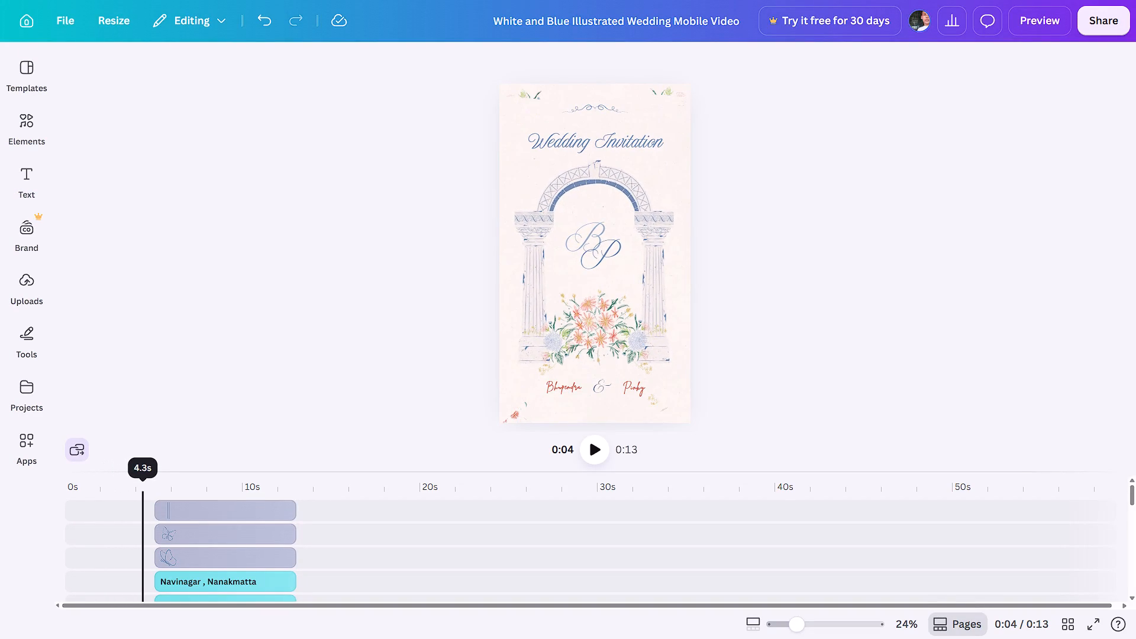
{"action": "left_click_drag", "start_coordinate": [141, 495], "coordinate": [143, 499]}
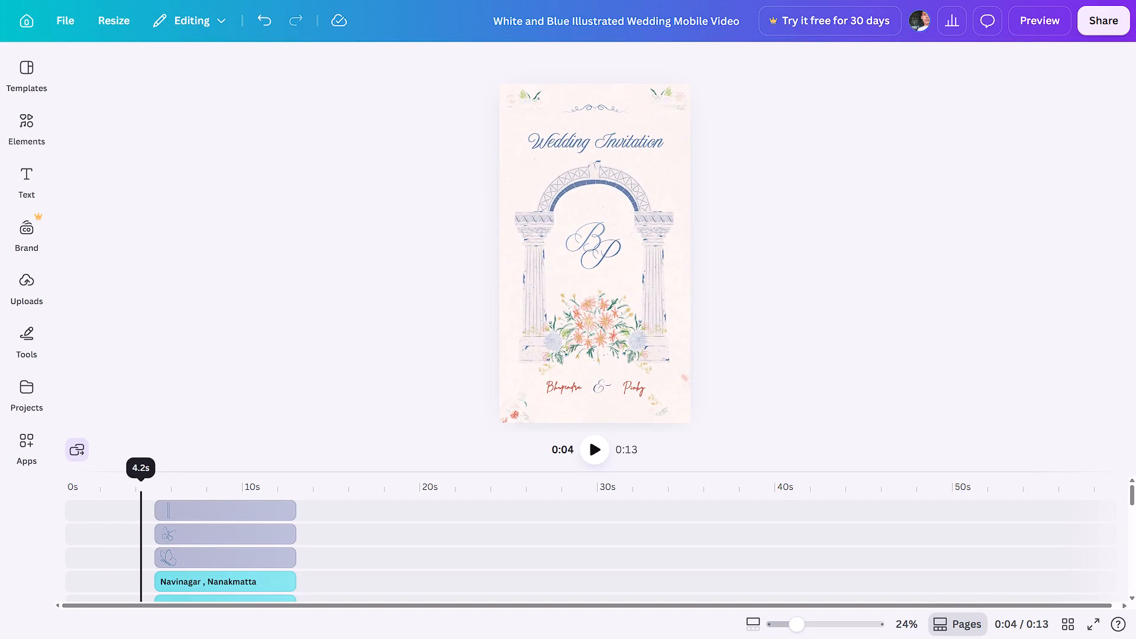
Play the video from the start through to the second page to review the invitation details.
{"action": "left_click_drag", "start_coordinate": [143, 499], "coordinate": [64, 491]}
{"action": "key", "text": "space"}
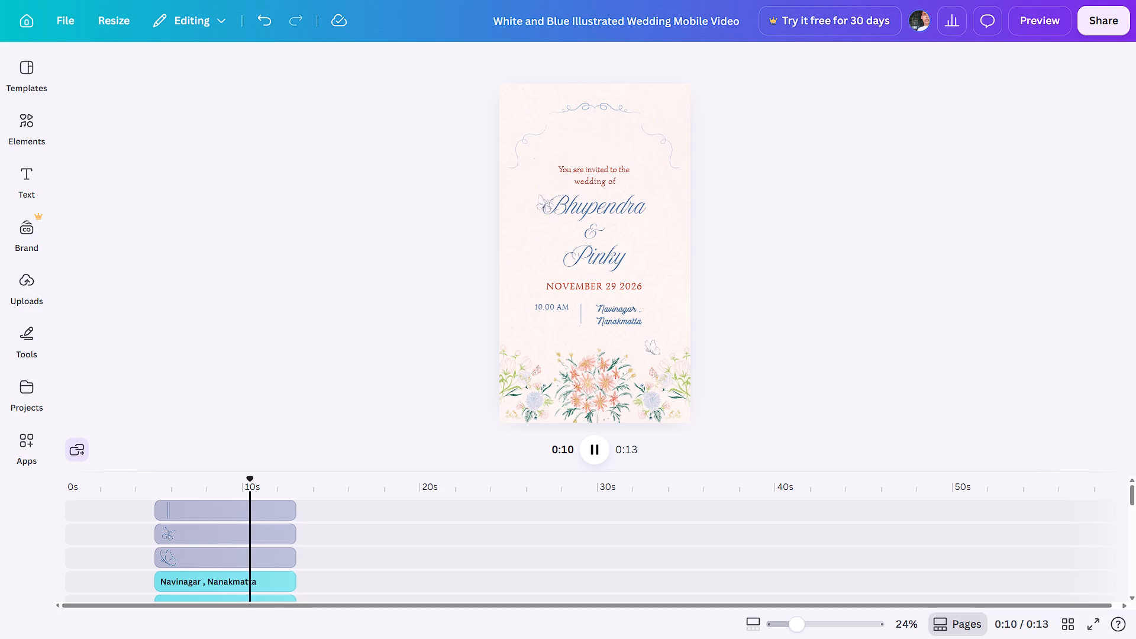
{"action": "key", "text": "space"}
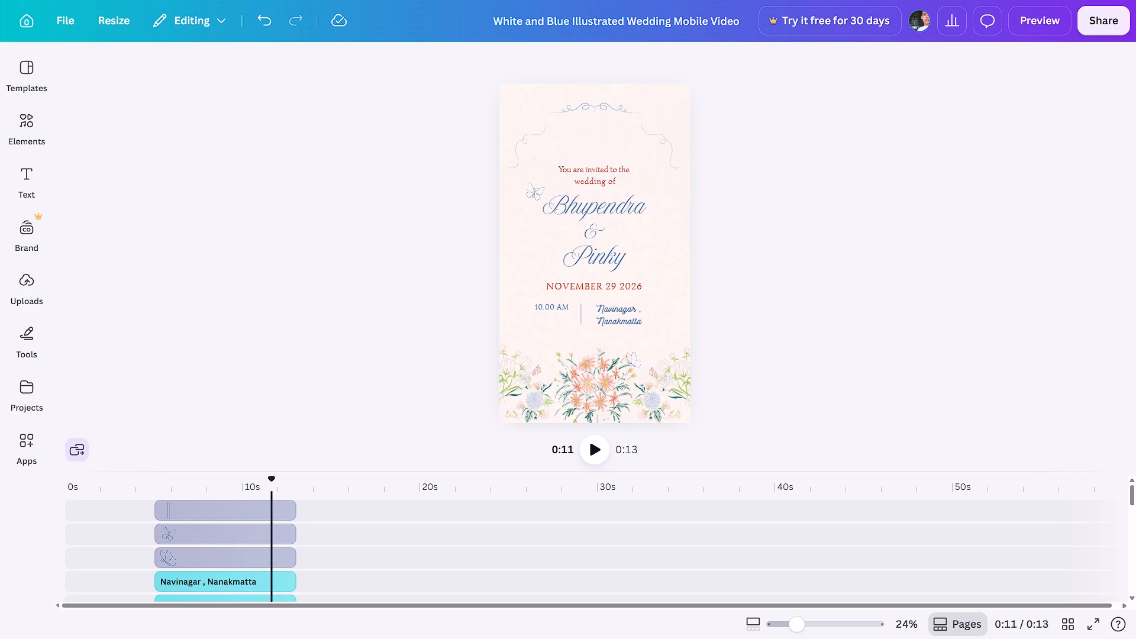
Change the second page's "You are invited to the" line to Canva Student Font at size 42.9.
{"action": "double_click", "coordinate": [595, 173]}
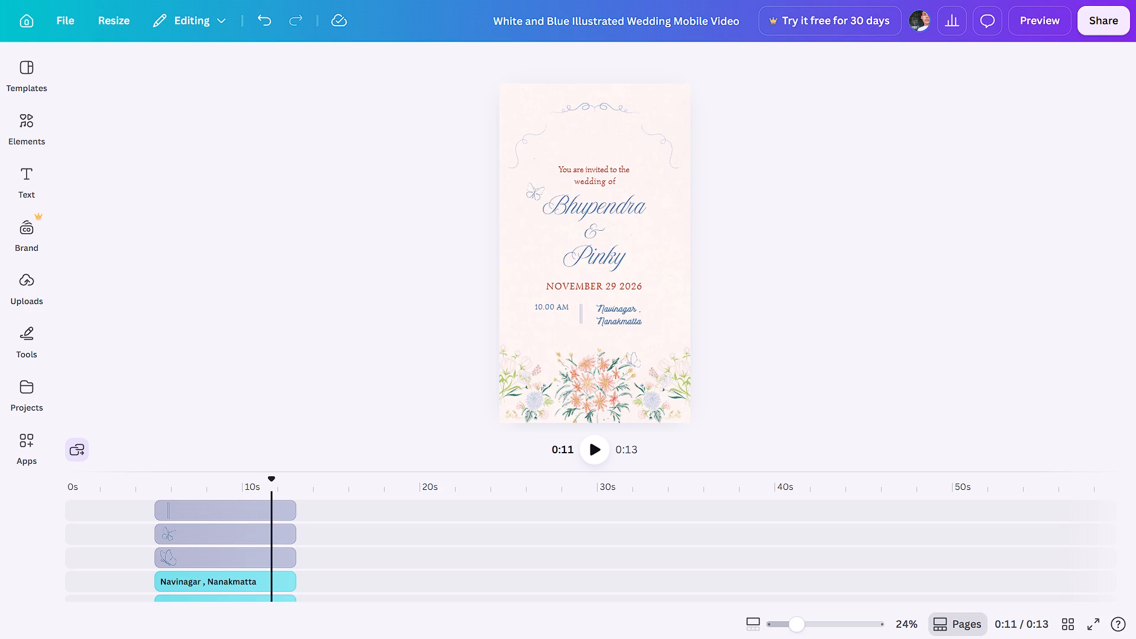
{"action": "left_click", "coordinate": [618, 186]}
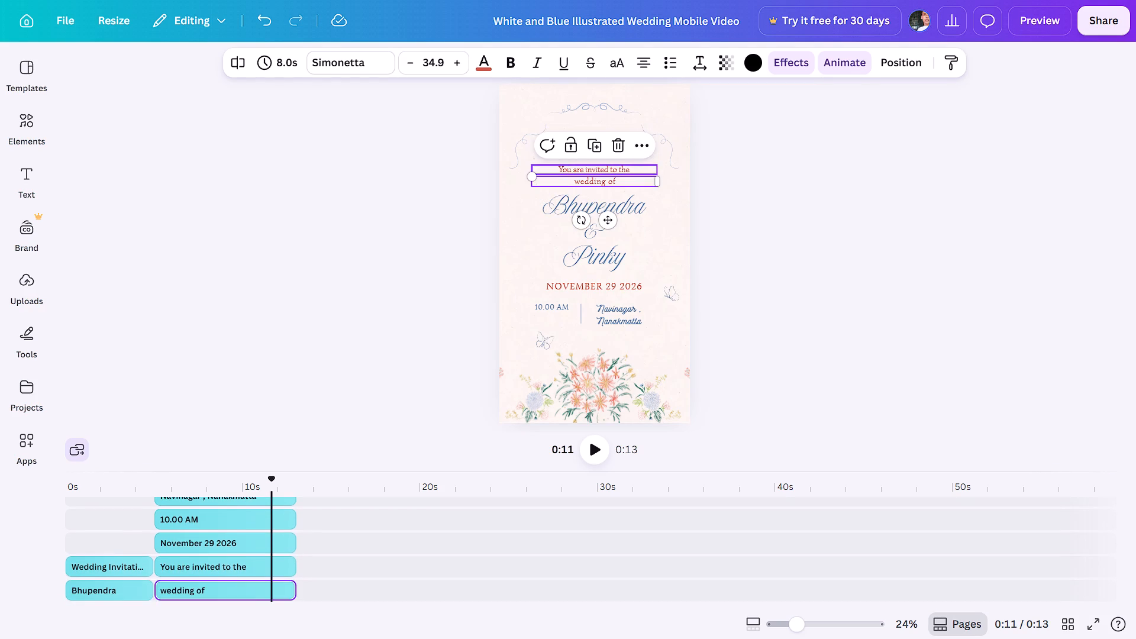
{"action": "double_click", "coordinate": [616, 168]}
{"action": "left_click", "coordinate": [375, 63]}
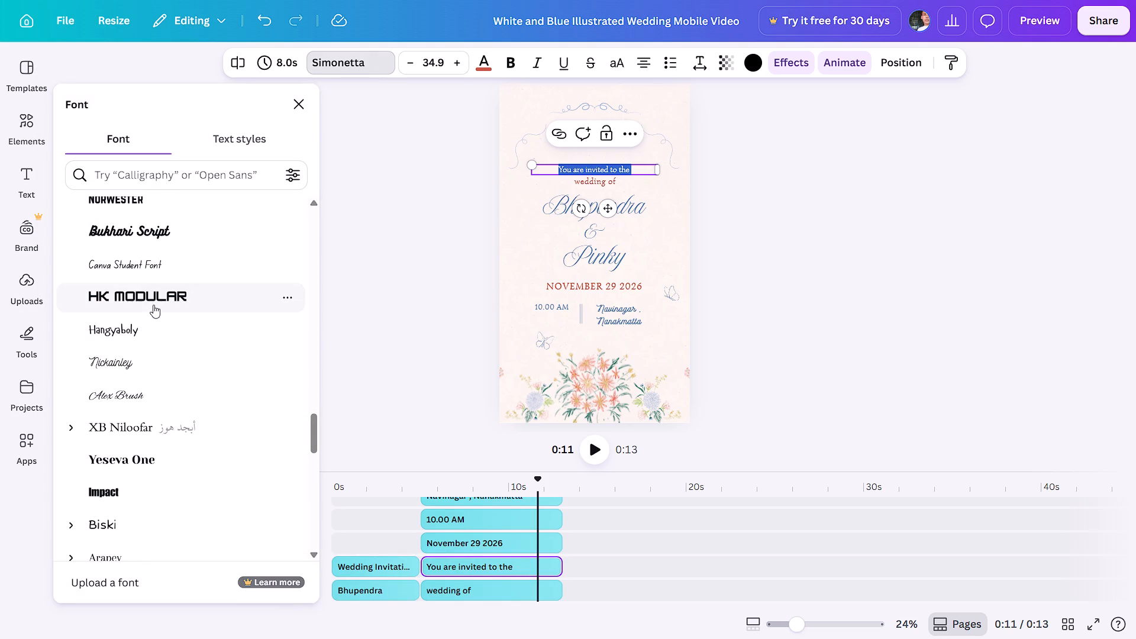
{"action": "left_click", "coordinate": [161, 263]}
{"action": "triple_click", "coordinate": [458, 57]}
{"action": "triple_click", "coordinate": [458, 58]}
{"action": "double_click", "coordinate": [458, 58]}
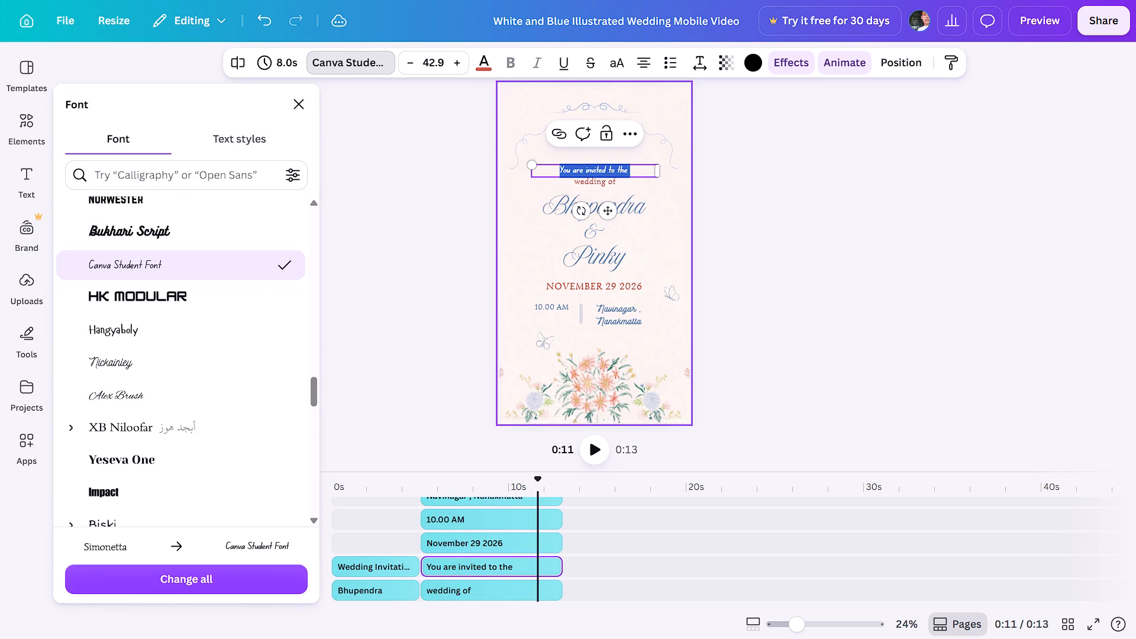
Change the "wedding of" line on the second page to Canva Student Font at size 41.9.
{"action": "left_click", "coordinate": [603, 185]}
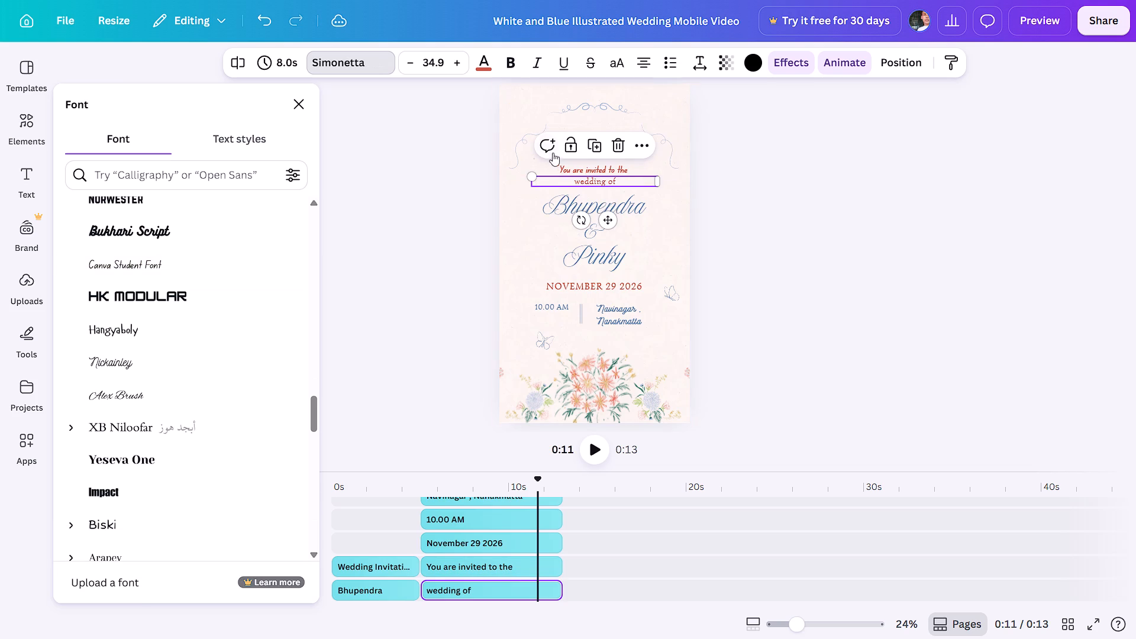
{"action": "double_click", "coordinate": [609, 185]}
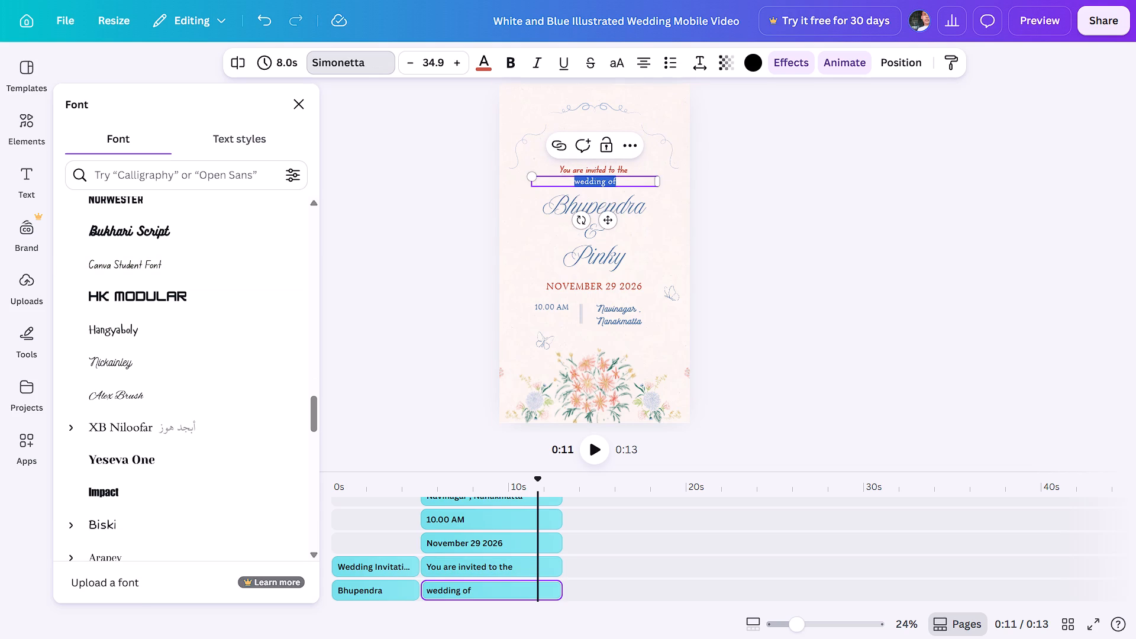
{"action": "left_click", "coordinate": [369, 72]}
{"action": "left_click", "coordinate": [369, 72]}
{"action": "left_click", "coordinate": [162, 263]}
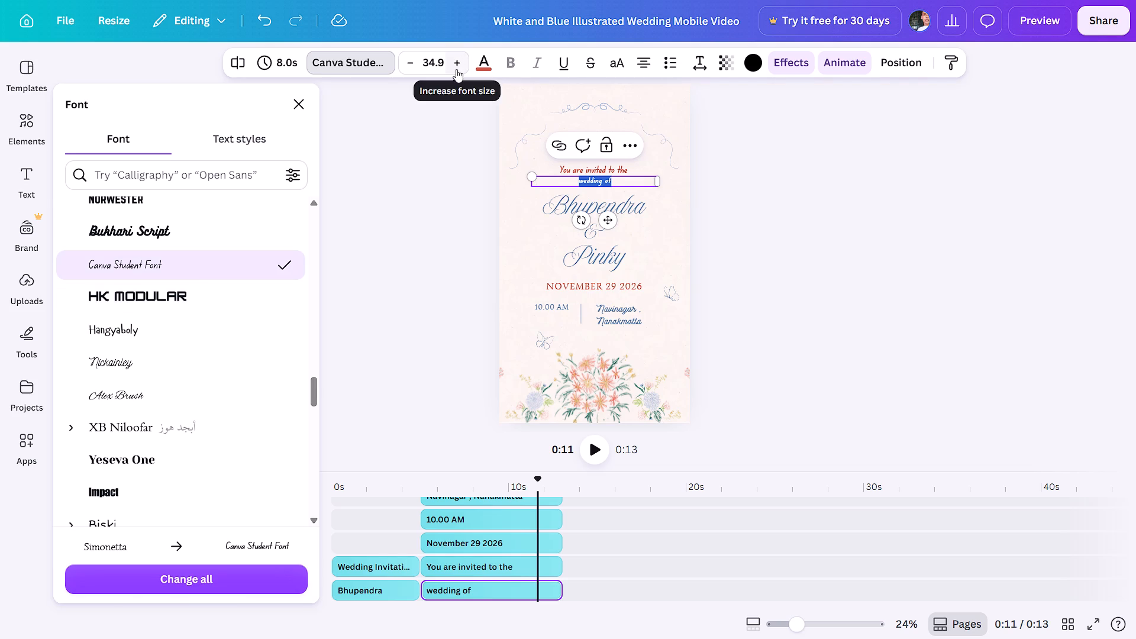
{"action": "triple_click", "coordinate": [456, 64]}
{"action": "triple_click", "coordinate": [456, 64]}
{"action": "left_click", "coordinate": [456, 64]}
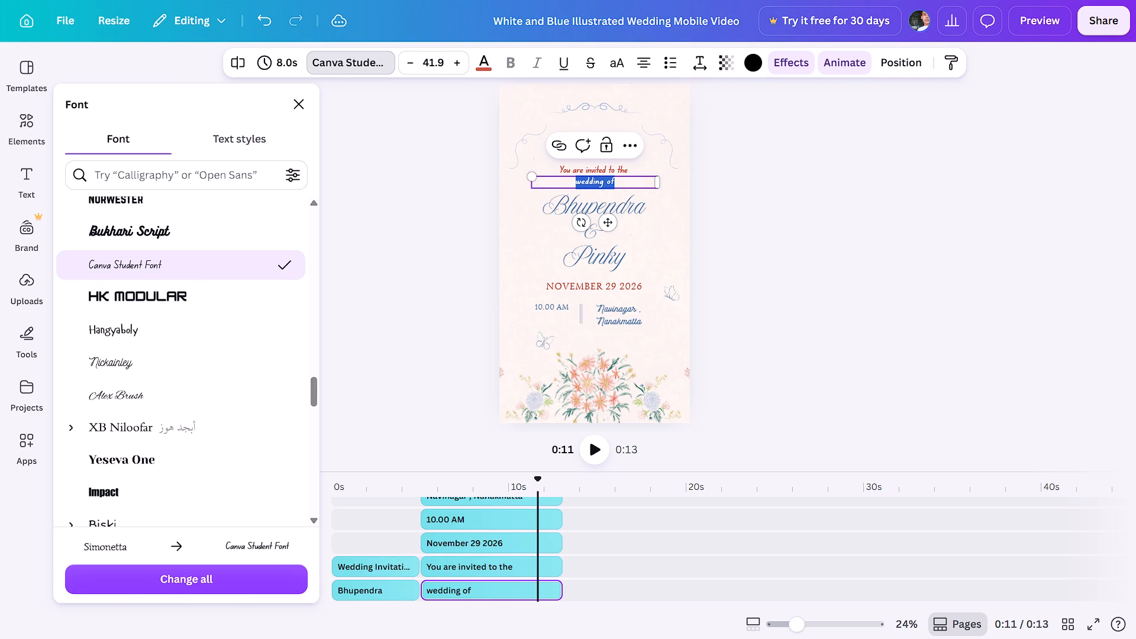
{"action": "left_click", "coordinate": [721, 181]}
{"action": "left_click", "coordinate": [632, 182]}
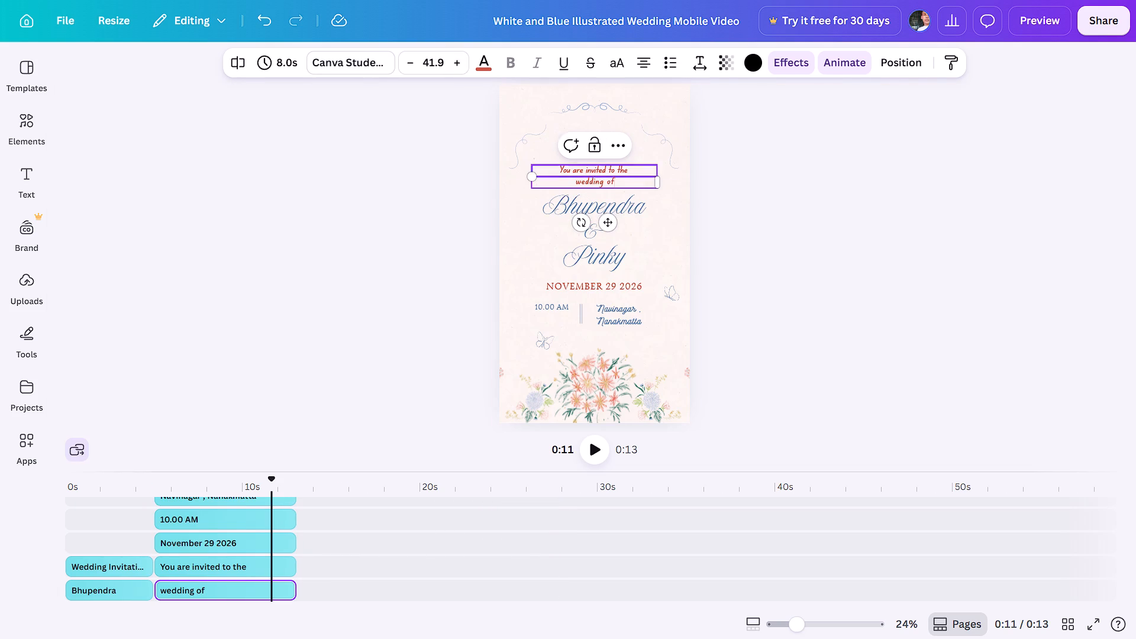
{"action": "left_click", "coordinate": [771, 164]}
{"action": "left_click", "coordinate": [622, 173]}
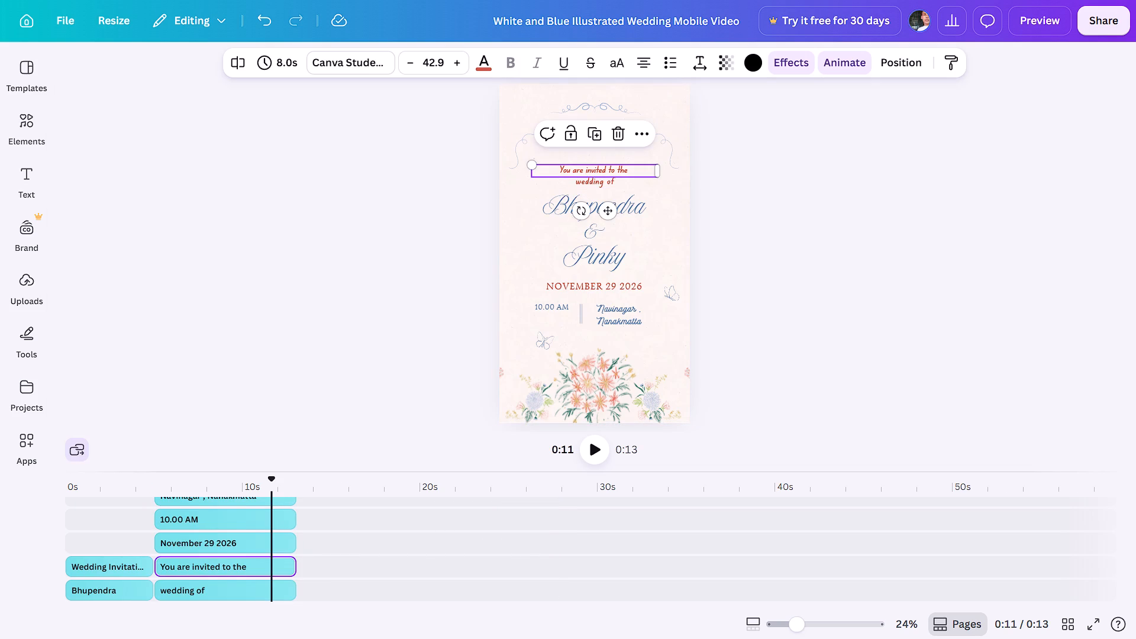
{"action": "left_click", "coordinate": [794, 179]}
Leave full screen, switch to the template search tab and star the White and Blue Illustrated Wedding Mobile Video template.
{"action": "key", "text": "F11"}
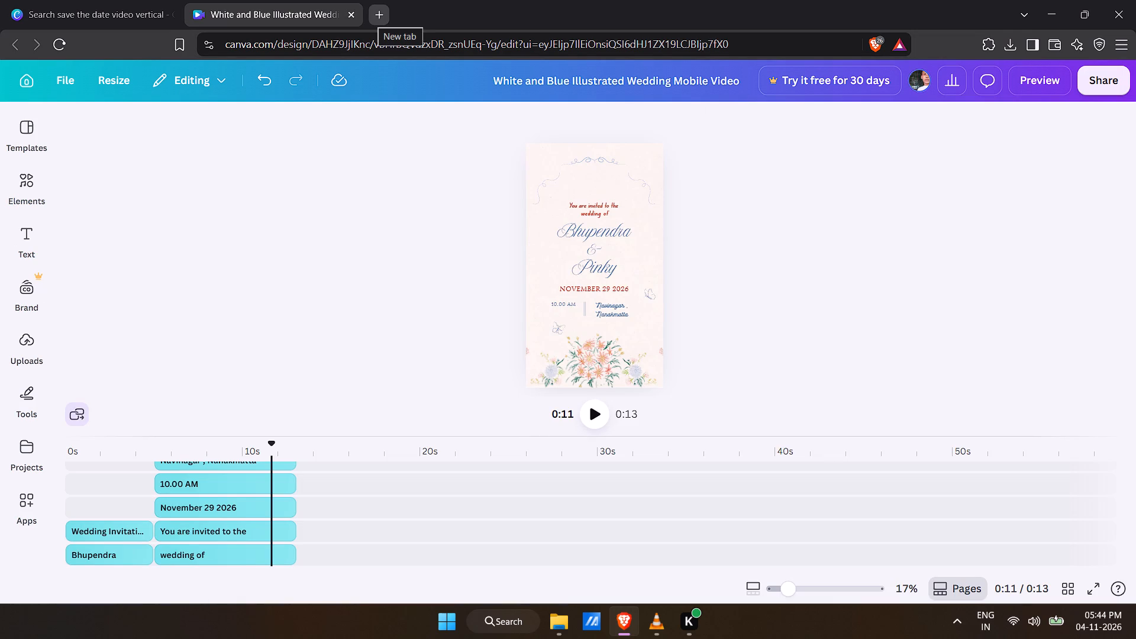
{"action": "left_click", "coordinate": [172, 3]}
{"action": "scroll", "coordinate": [599, 350], "scroll_direction": "down", "scroll_amount": 2}
{"action": "scroll", "coordinate": [602, 340], "scroll_direction": "up", "scroll_amount": 2}
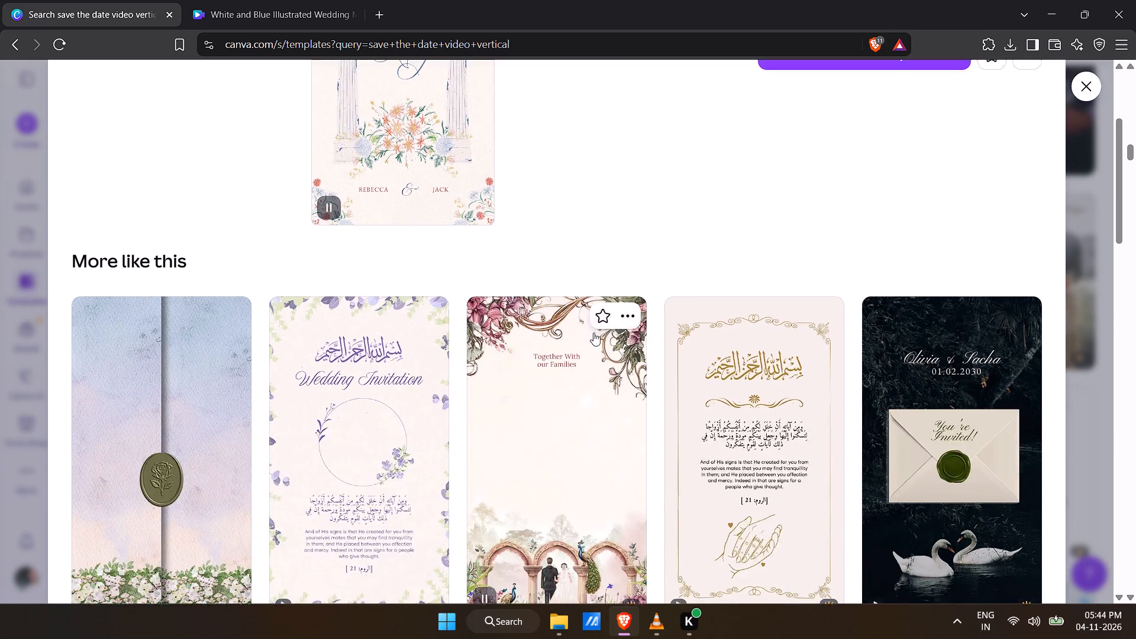
{"action": "scroll", "coordinate": [593, 333], "scroll_direction": "up", "scroll_amount": 1}
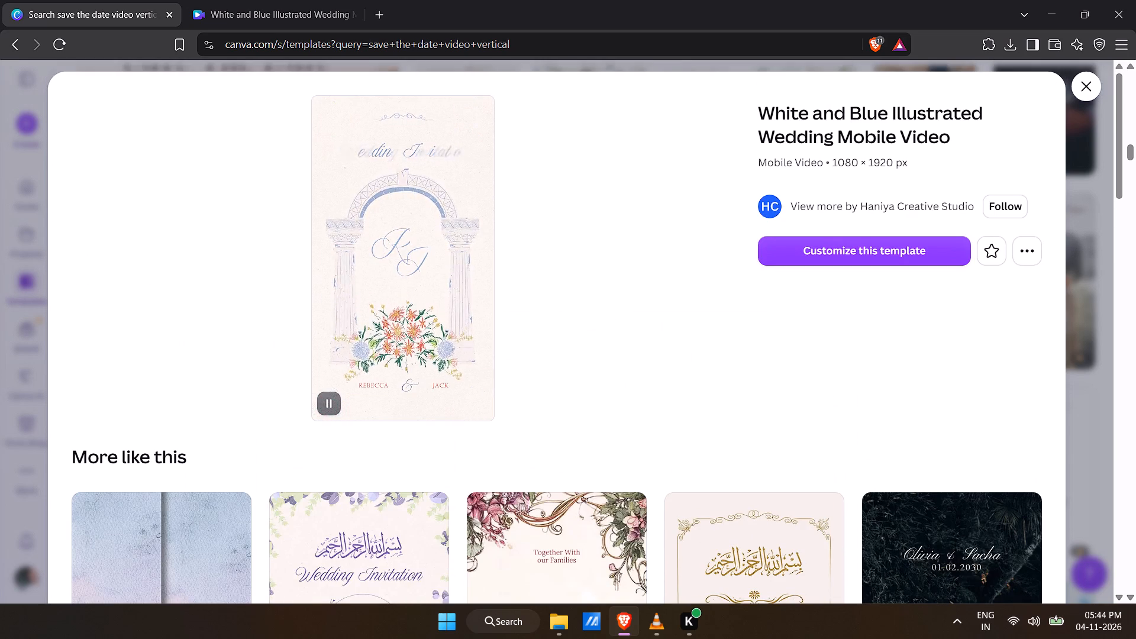
{"action": "left_click", "coordinate": [998, 250]}
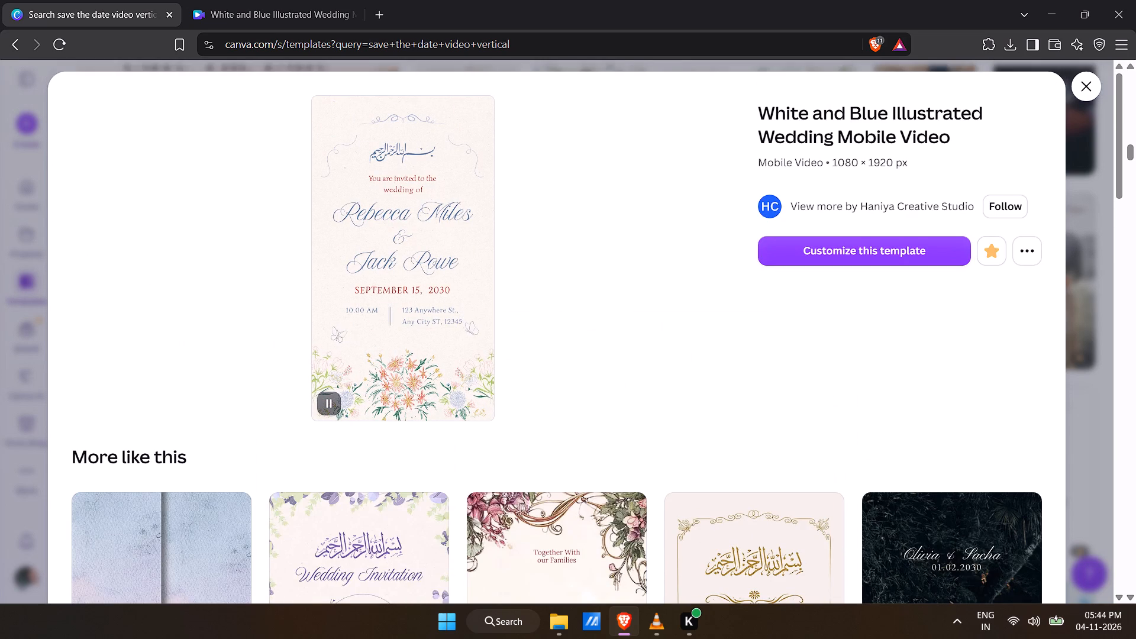
Browse the similar wedding video templates below the starred template for wording and design ideas, and return to the invitation design.
{"action": "scroll", "coordinate": [433, 355], "scroll_direction": "down", "scroll_amount": 2}
{"action": "scroll", "coordinate": [656, 382], "scroll_direction": "down", "scroll_amount": 3}
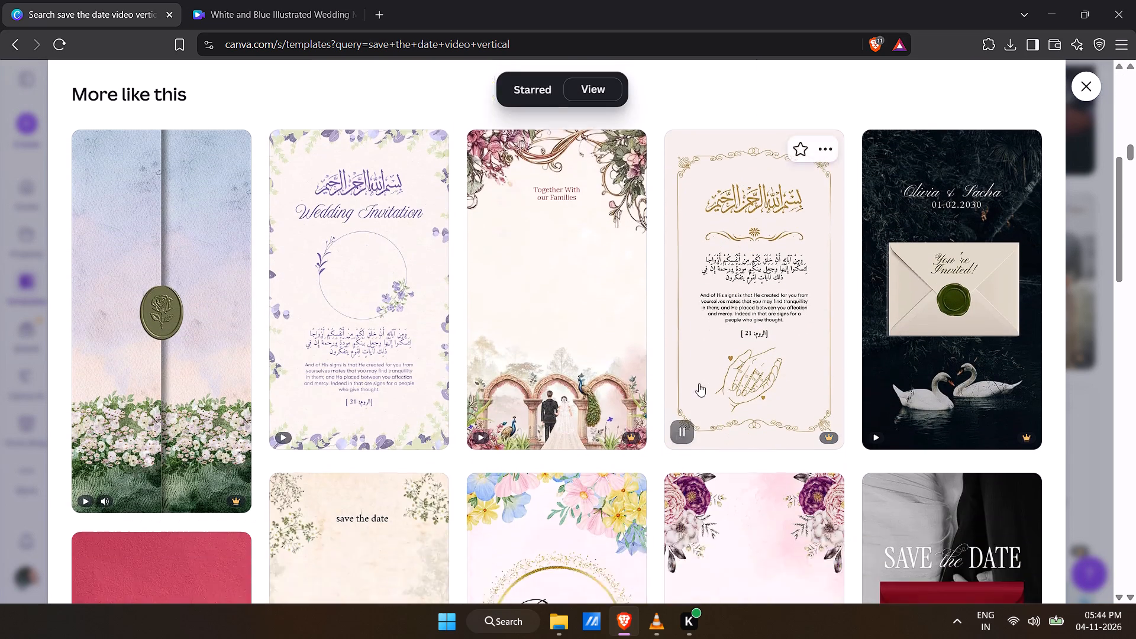
{"action": "scroll", "coordinate": [699, 383], "scroll_direction": "down", "scroll_amount": 3}
{"action": "scroll", "coordinate": [557, 273], "scroll_direction": "down", "scroll_amount": 1}
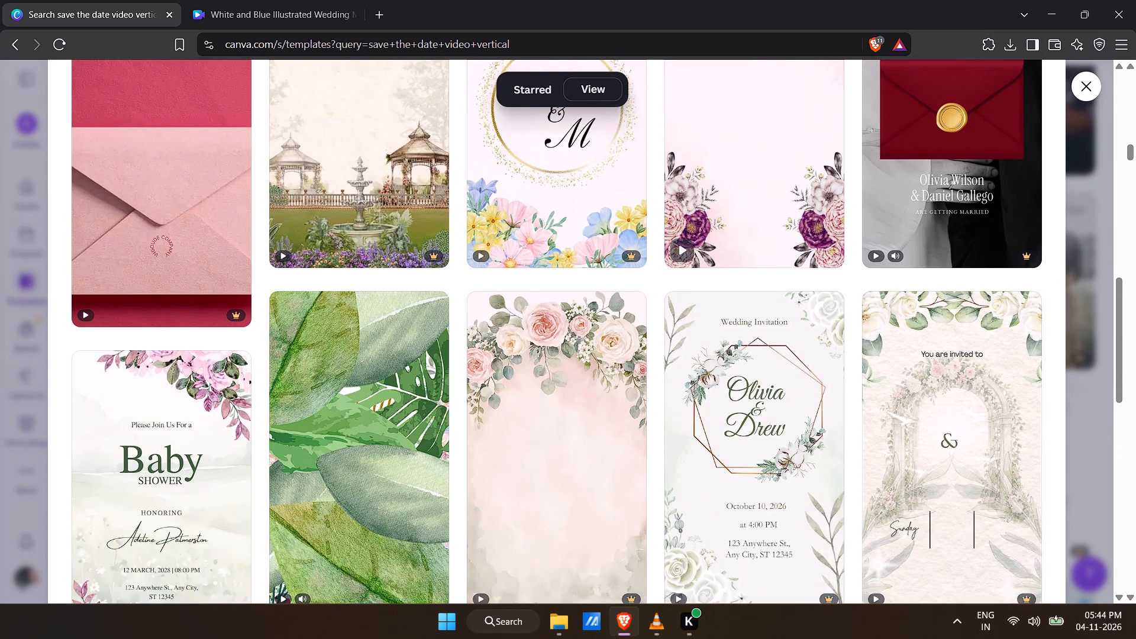
{"action": "scroll", "coordinate": [804, 295], "scroll_direction": "down", "scroll_amount": 2}
{"action": "scroll", "coordinate": [576, 430], "scroll_direction": "down", "scroll_amount": 2}
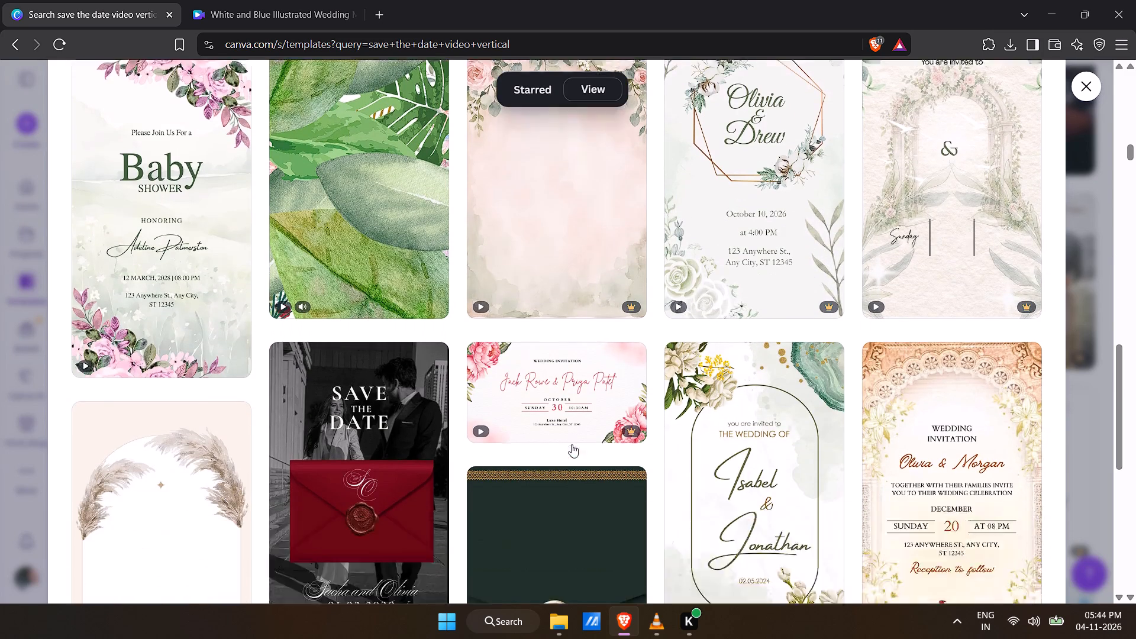
{"action": "scroll", "coordinate": [801, 417], "scroll_direction": "up", "scroll_amount": 5}
{"action": "scroll", "coordinate": [786, 408], "scroll_direction": "down", "scroll_amount": 5}
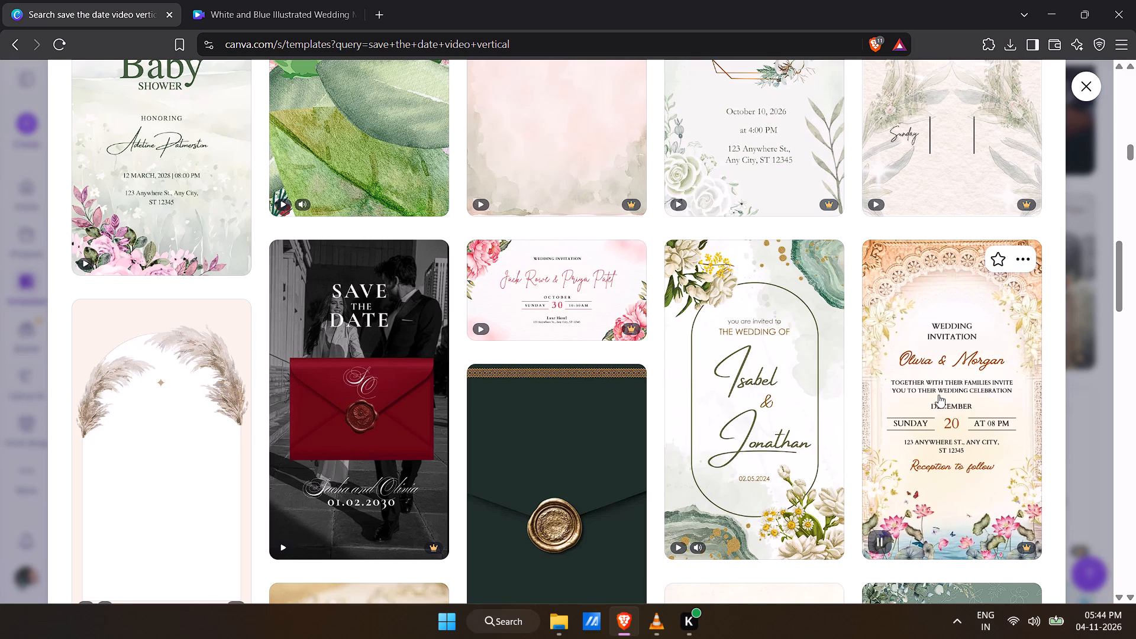
{"action": "scroll", "coordinate": [938, 397], "scroll_direction": "down", "scroll_amount": 3}
{"action": "scroll", "coordinate": [890, 430], "scroll_direction": "down", "scroll_amount": 3}
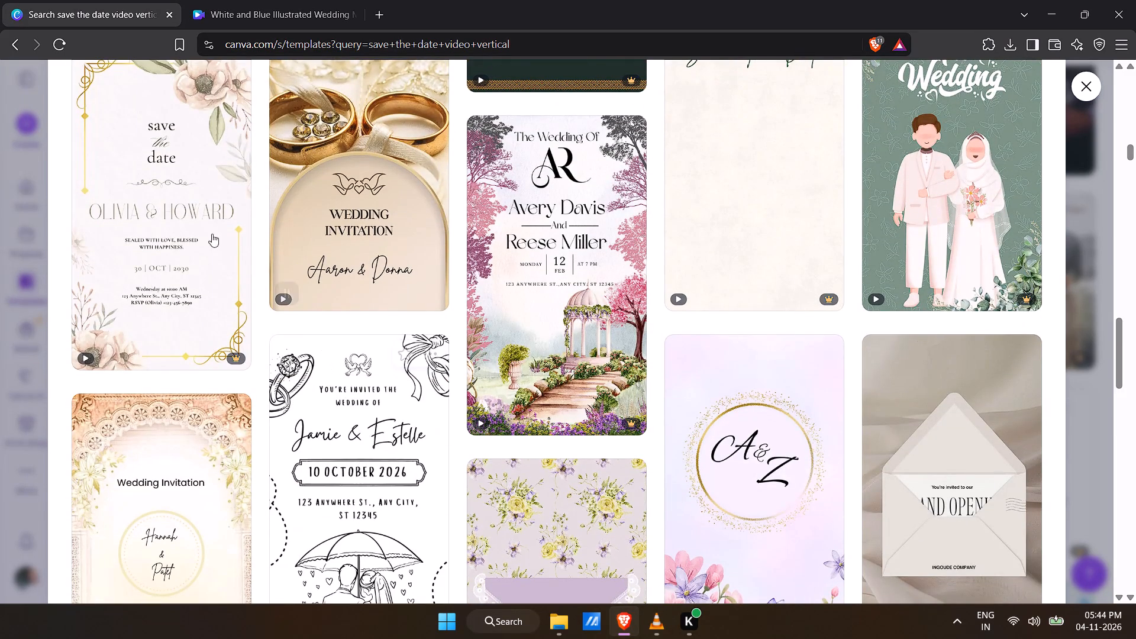
{"action": "scroll", "coordinate": [160, 257], "scroll_direction": "down", "scroll_amount": 2}
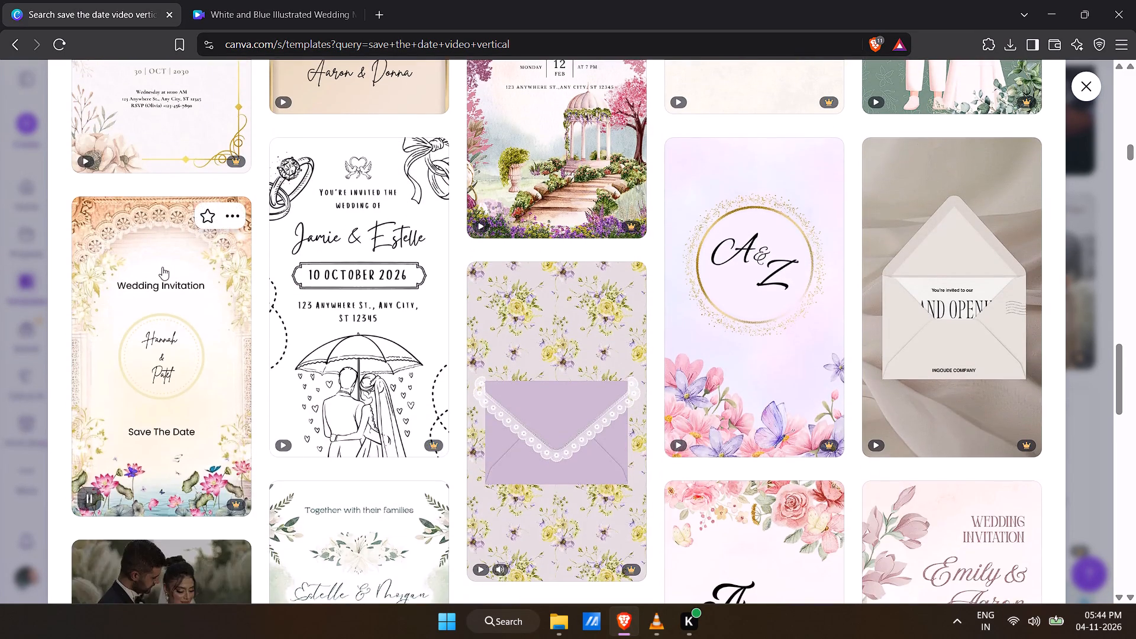
{"action": "scroll", "coordinate": [163, 273], "scroll_direction": "down", "scroll_amount": 5}
{"action": "scroll", "coordinate": [298, 364], "scroll_direction": "down", "scroll_amount": 1}
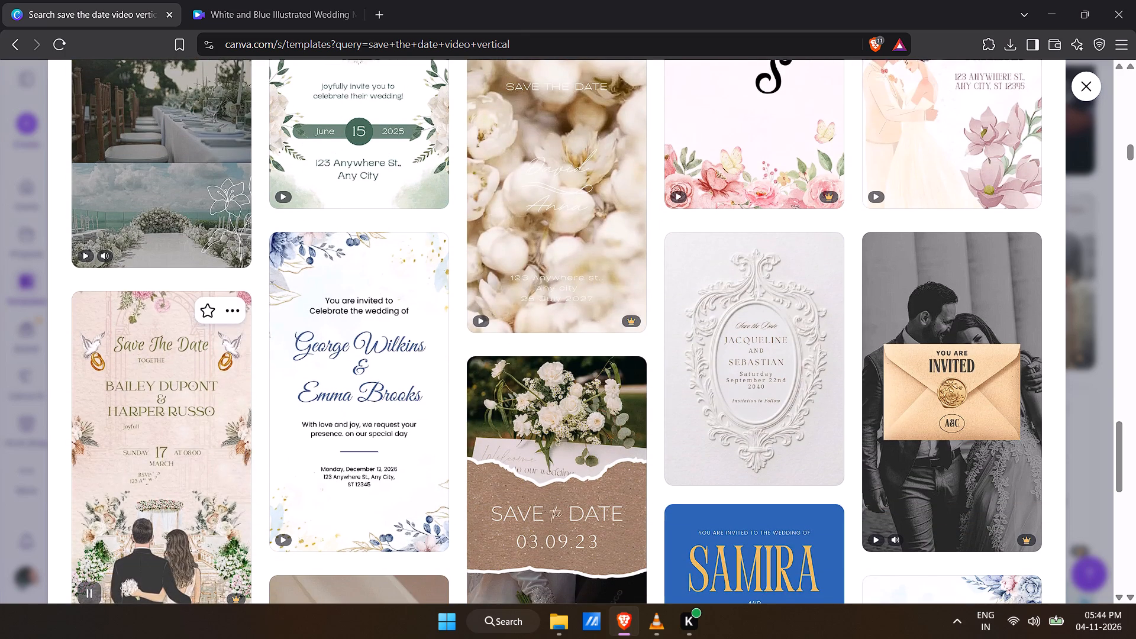
{"action": "scroll", "coordinate": [573, 162], "scroll_direction": "up", "scroll_amount": 4}
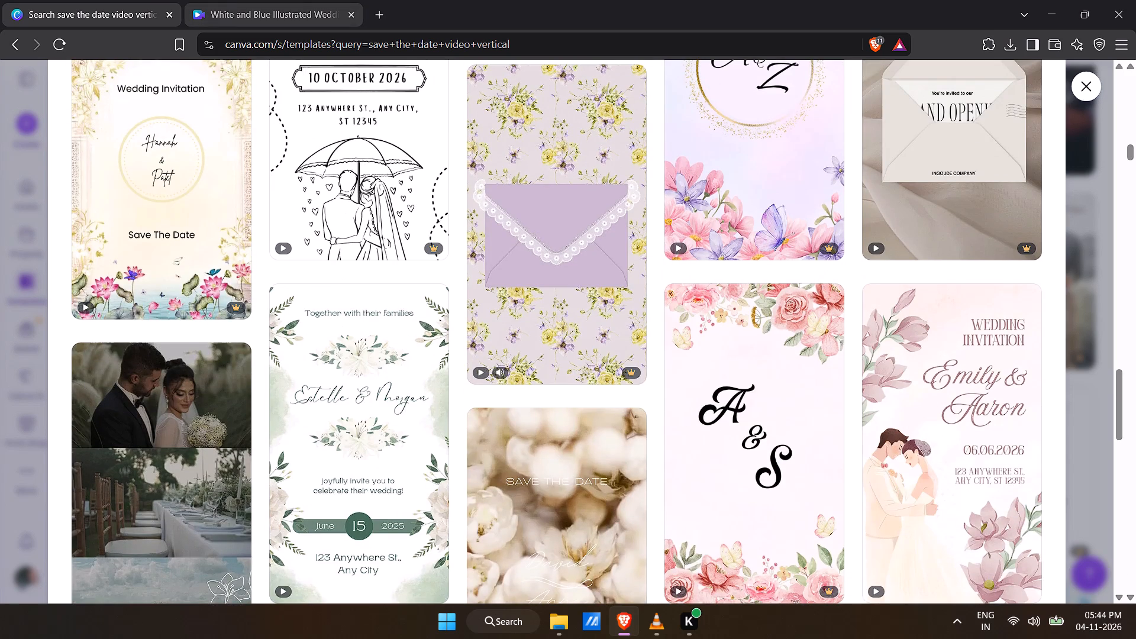
{"action": "scroll", "coordinate": [253, 41], "scroll_direction": "down", "scroll_amount": 4}
{"action": "scroll", "coordinate": [417, 468], "scroll_direction": "down", "scroll_amount": 1}
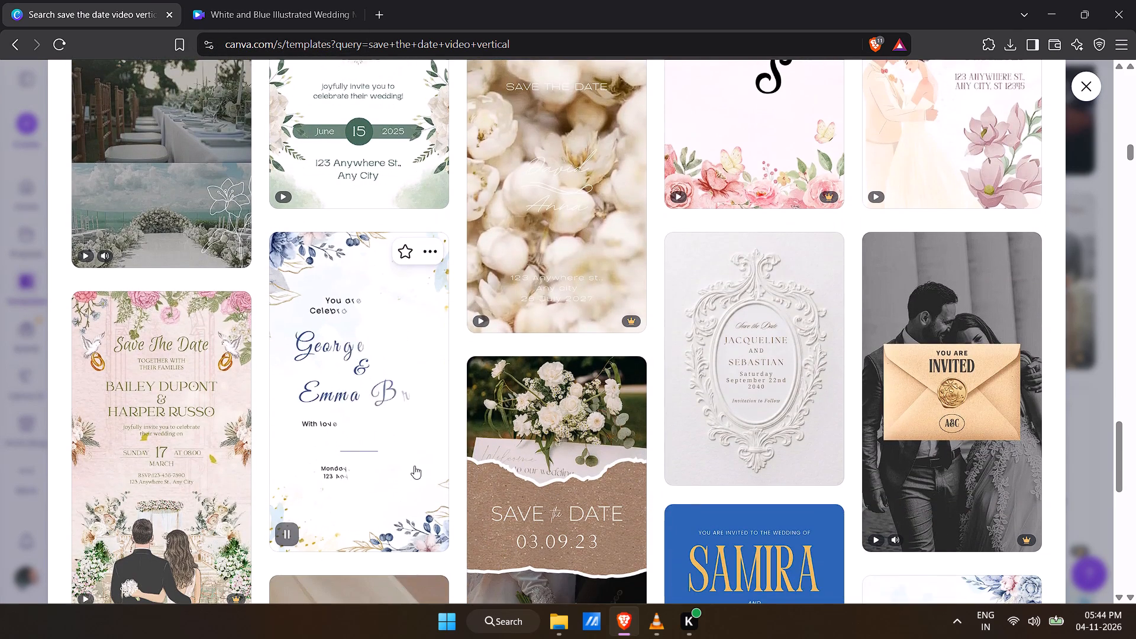
{"action": "scroll", "coordinate": [403, 457], "scroll_direction": "down", "scroll_amount": 1}
{"action": "left_click", "coordinate": [269, 0]}
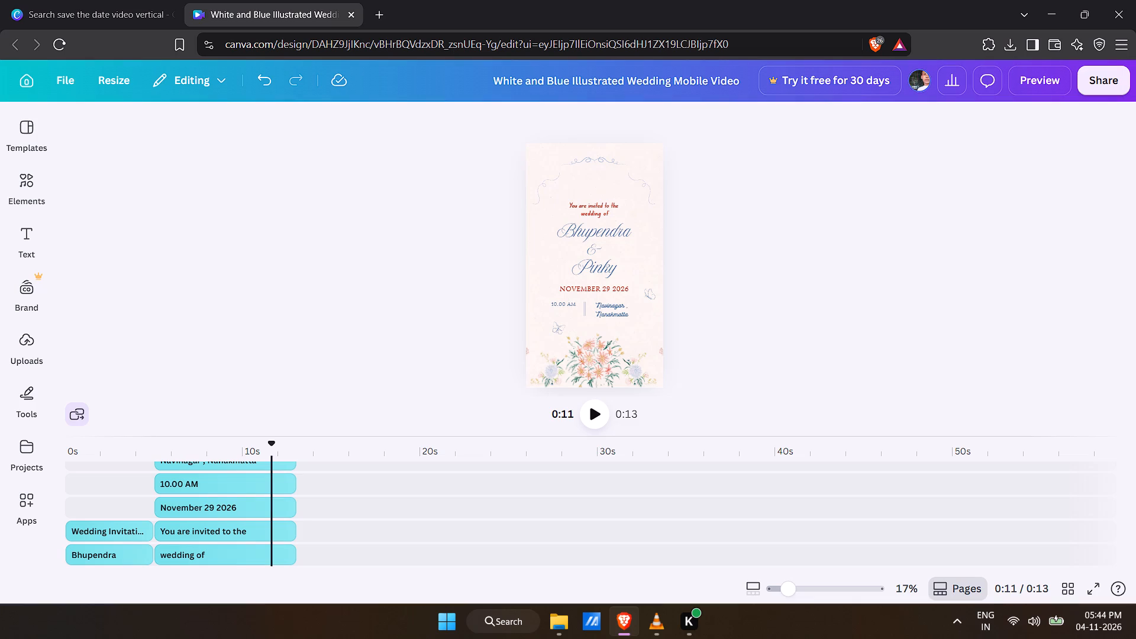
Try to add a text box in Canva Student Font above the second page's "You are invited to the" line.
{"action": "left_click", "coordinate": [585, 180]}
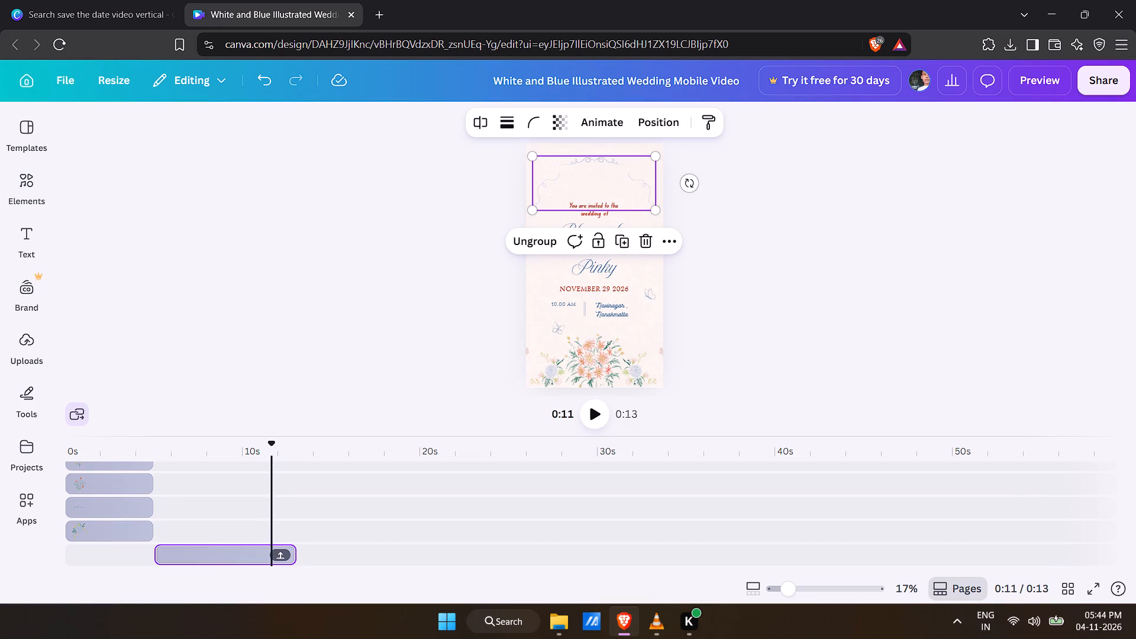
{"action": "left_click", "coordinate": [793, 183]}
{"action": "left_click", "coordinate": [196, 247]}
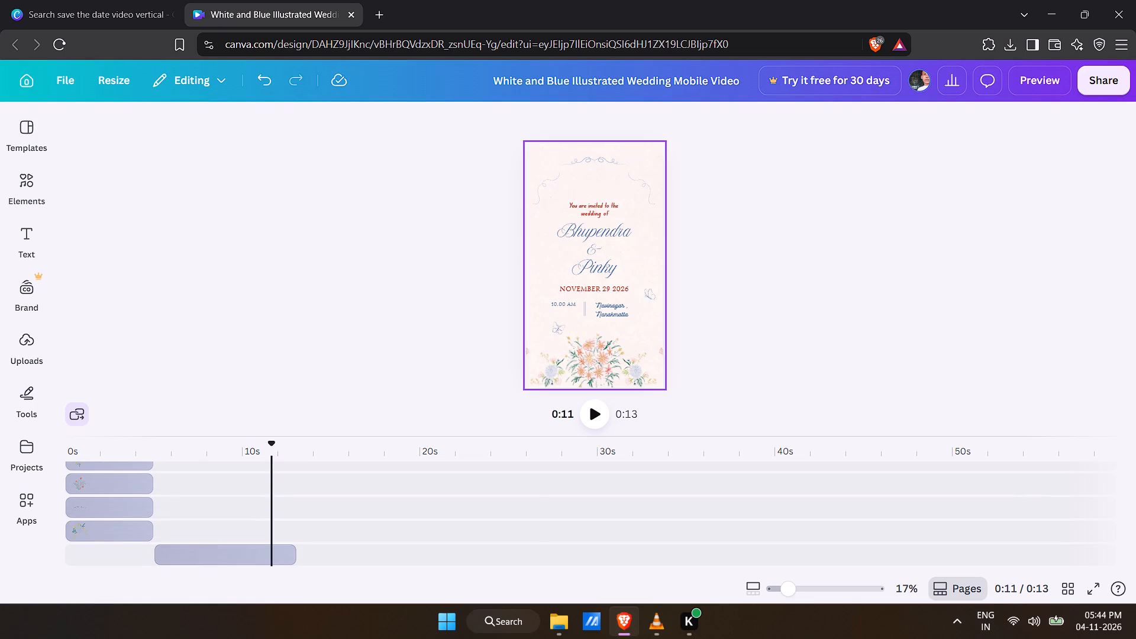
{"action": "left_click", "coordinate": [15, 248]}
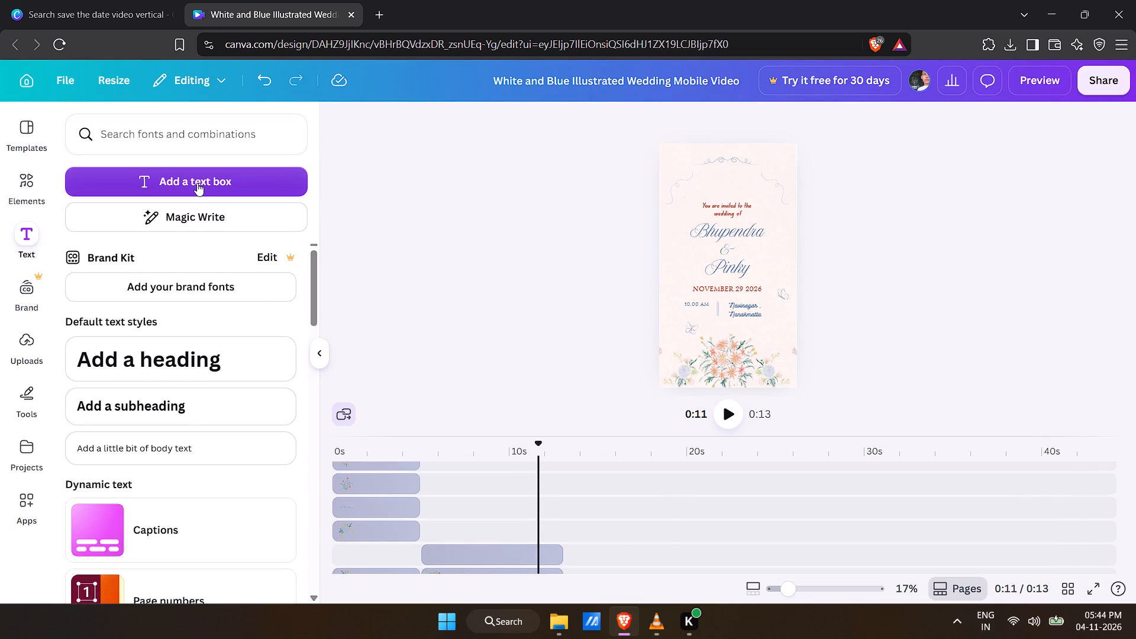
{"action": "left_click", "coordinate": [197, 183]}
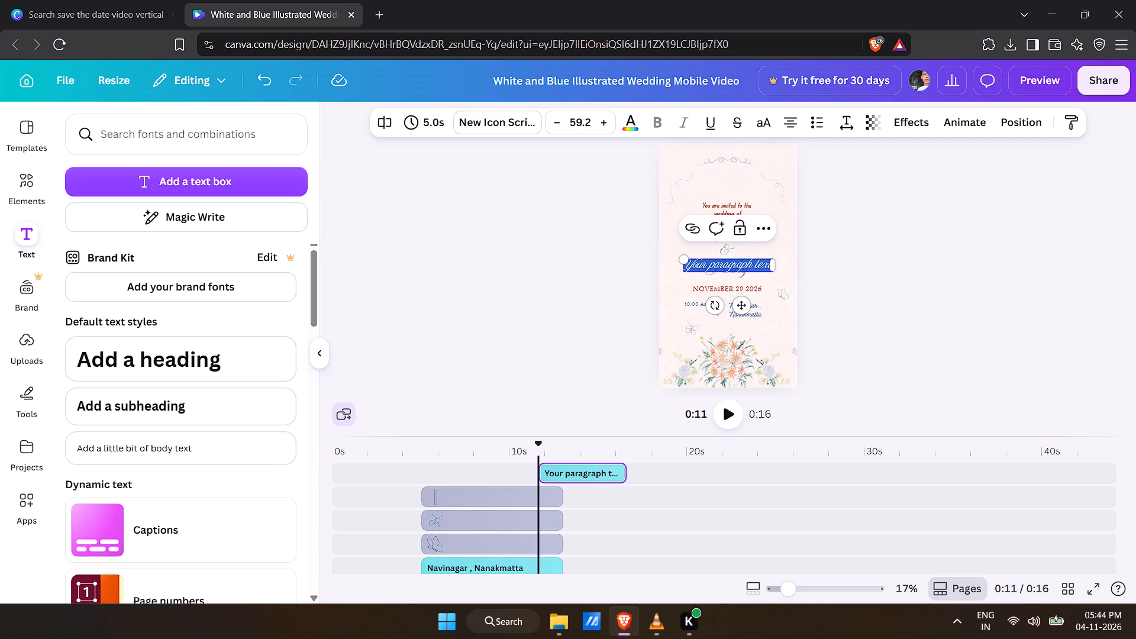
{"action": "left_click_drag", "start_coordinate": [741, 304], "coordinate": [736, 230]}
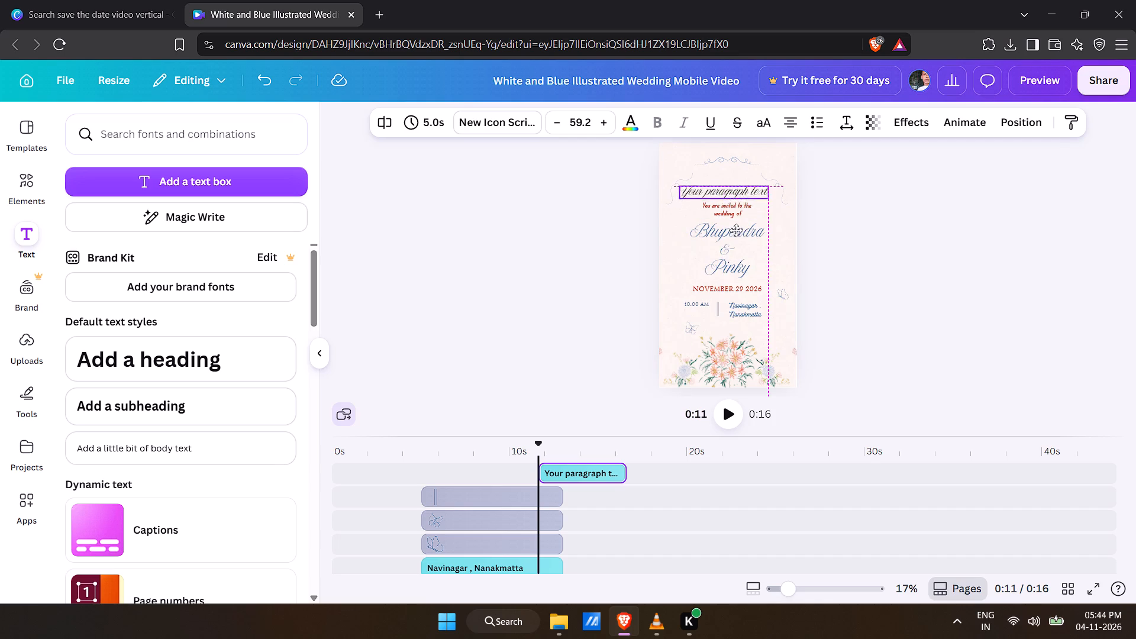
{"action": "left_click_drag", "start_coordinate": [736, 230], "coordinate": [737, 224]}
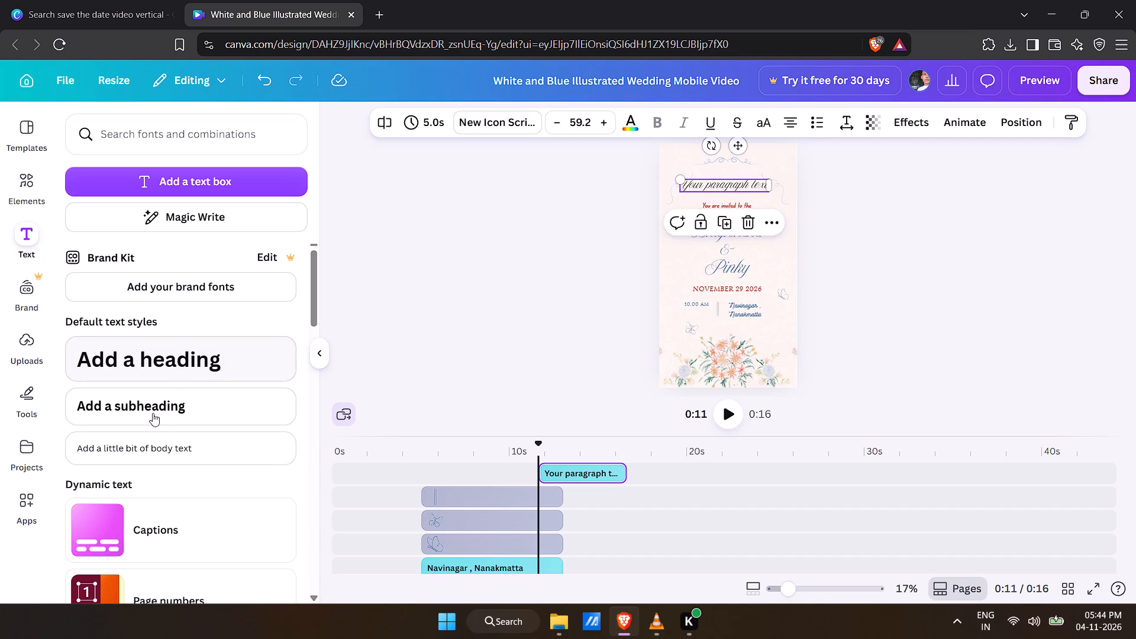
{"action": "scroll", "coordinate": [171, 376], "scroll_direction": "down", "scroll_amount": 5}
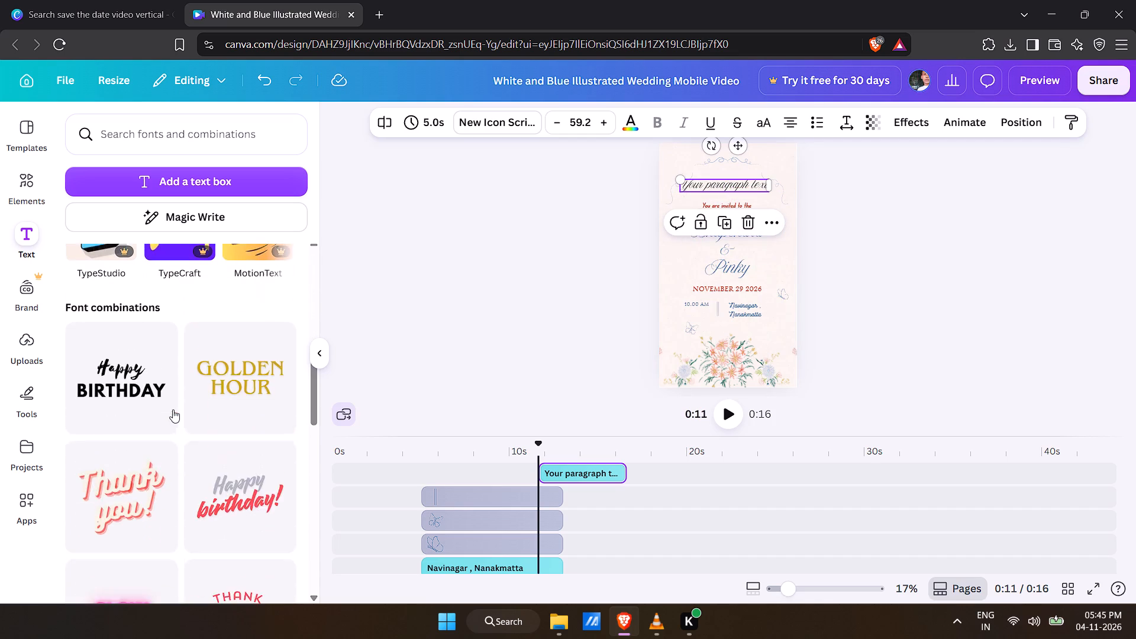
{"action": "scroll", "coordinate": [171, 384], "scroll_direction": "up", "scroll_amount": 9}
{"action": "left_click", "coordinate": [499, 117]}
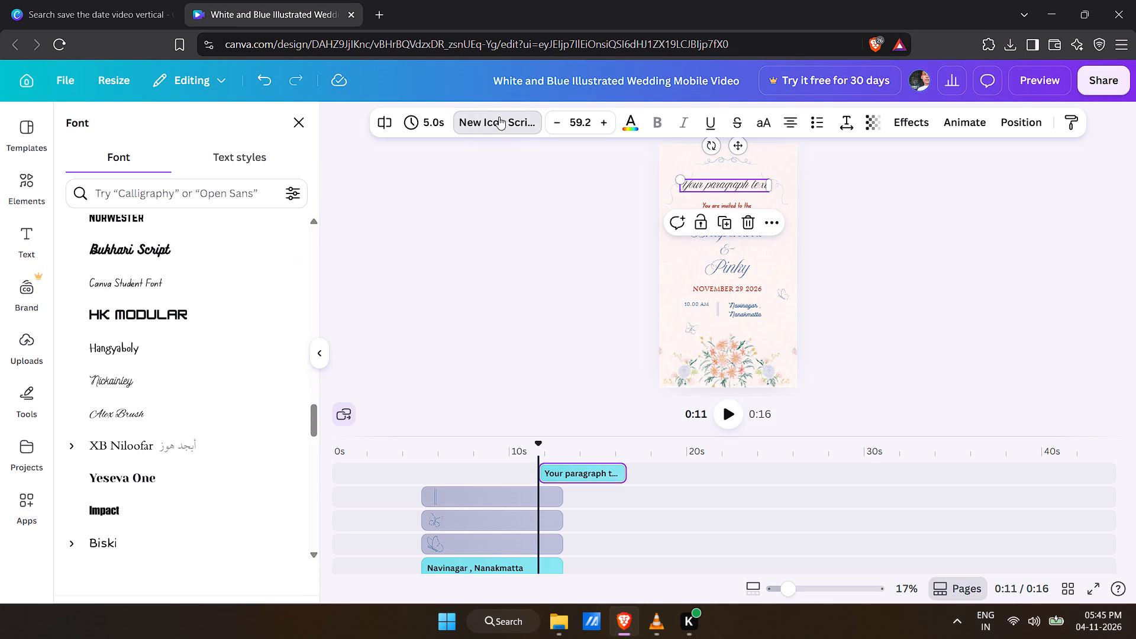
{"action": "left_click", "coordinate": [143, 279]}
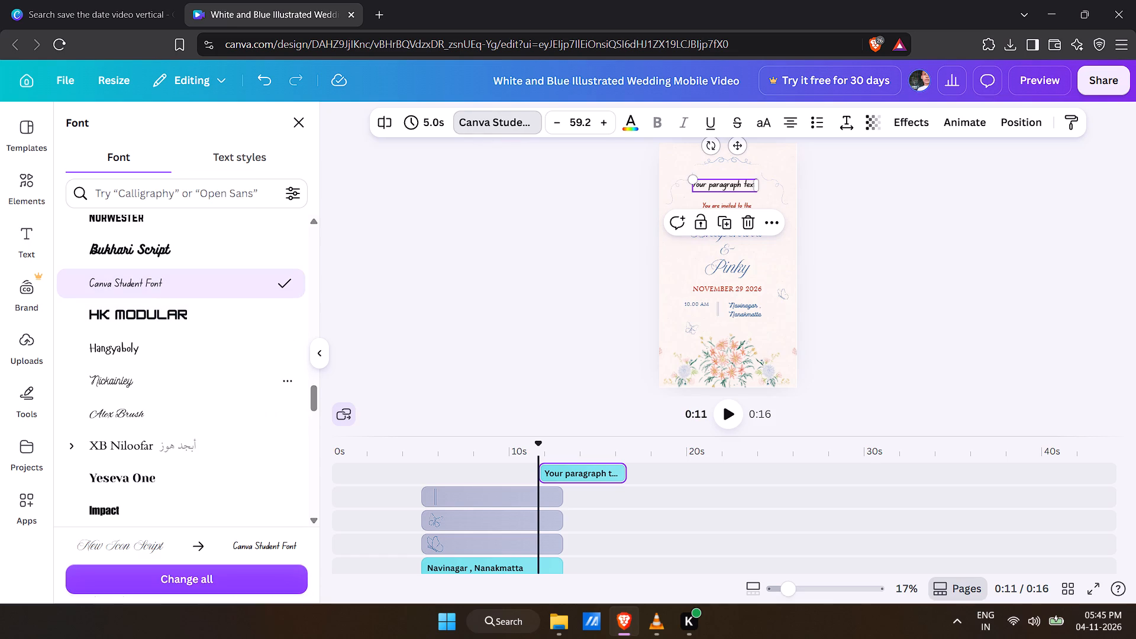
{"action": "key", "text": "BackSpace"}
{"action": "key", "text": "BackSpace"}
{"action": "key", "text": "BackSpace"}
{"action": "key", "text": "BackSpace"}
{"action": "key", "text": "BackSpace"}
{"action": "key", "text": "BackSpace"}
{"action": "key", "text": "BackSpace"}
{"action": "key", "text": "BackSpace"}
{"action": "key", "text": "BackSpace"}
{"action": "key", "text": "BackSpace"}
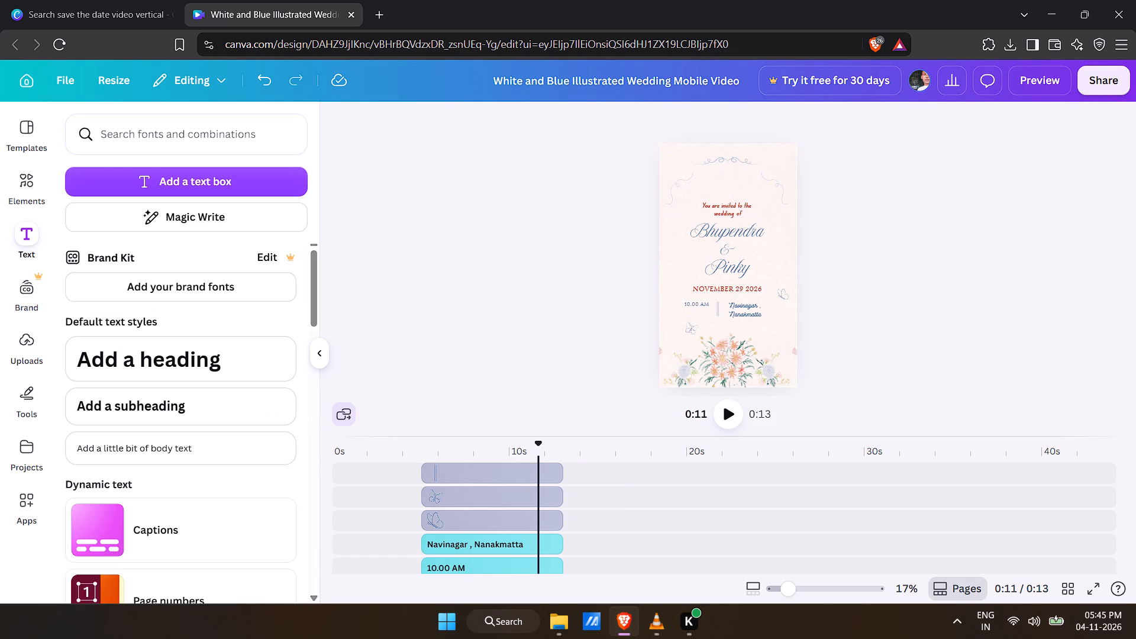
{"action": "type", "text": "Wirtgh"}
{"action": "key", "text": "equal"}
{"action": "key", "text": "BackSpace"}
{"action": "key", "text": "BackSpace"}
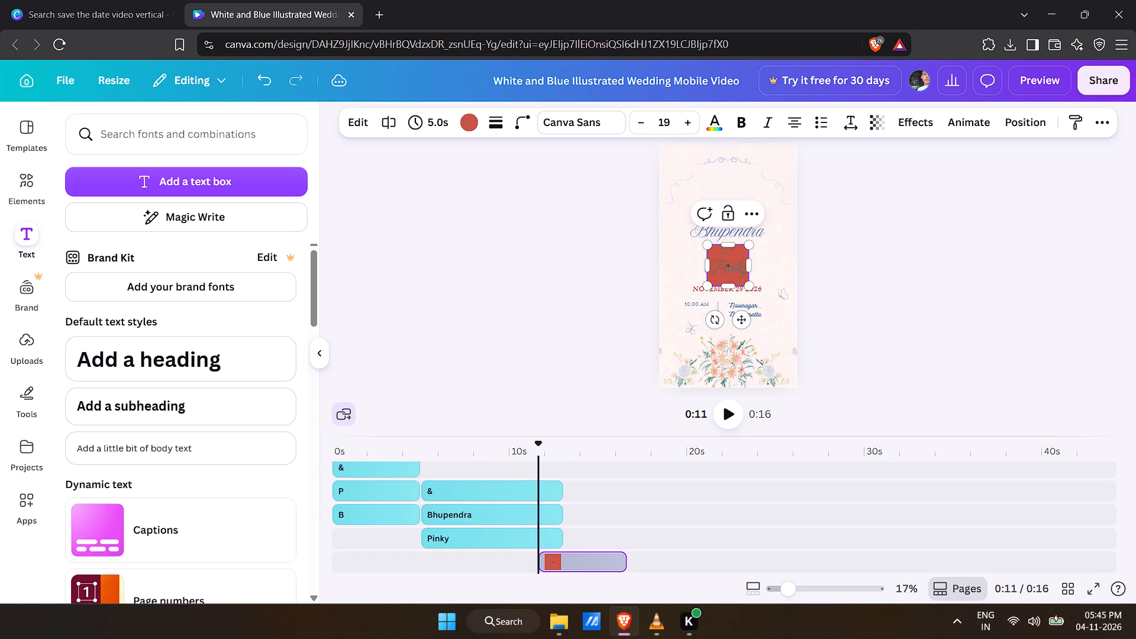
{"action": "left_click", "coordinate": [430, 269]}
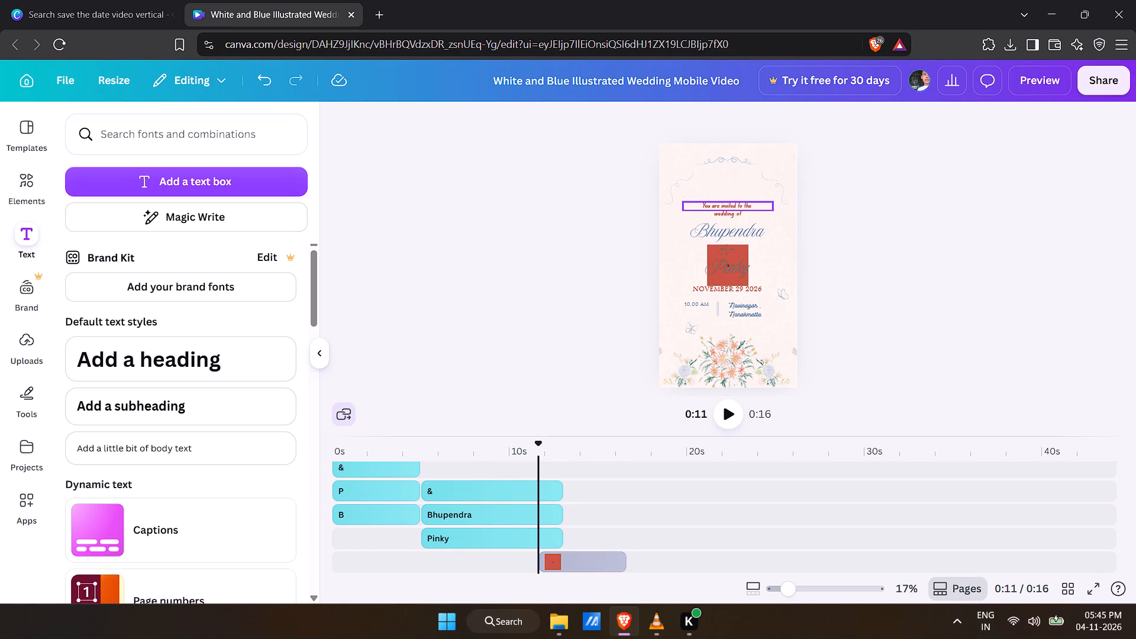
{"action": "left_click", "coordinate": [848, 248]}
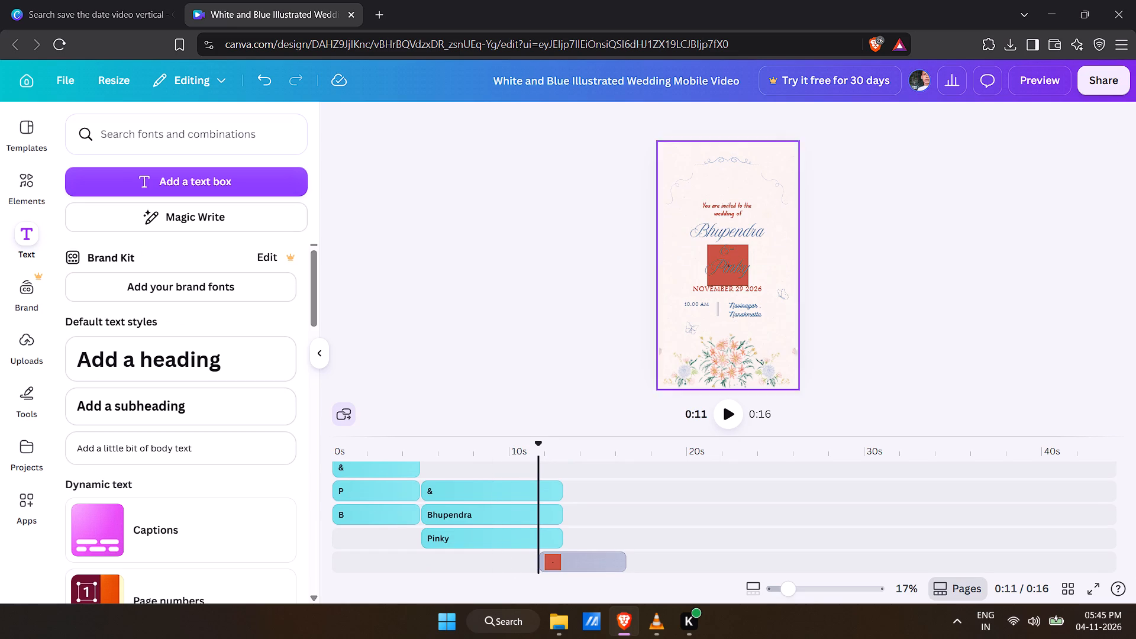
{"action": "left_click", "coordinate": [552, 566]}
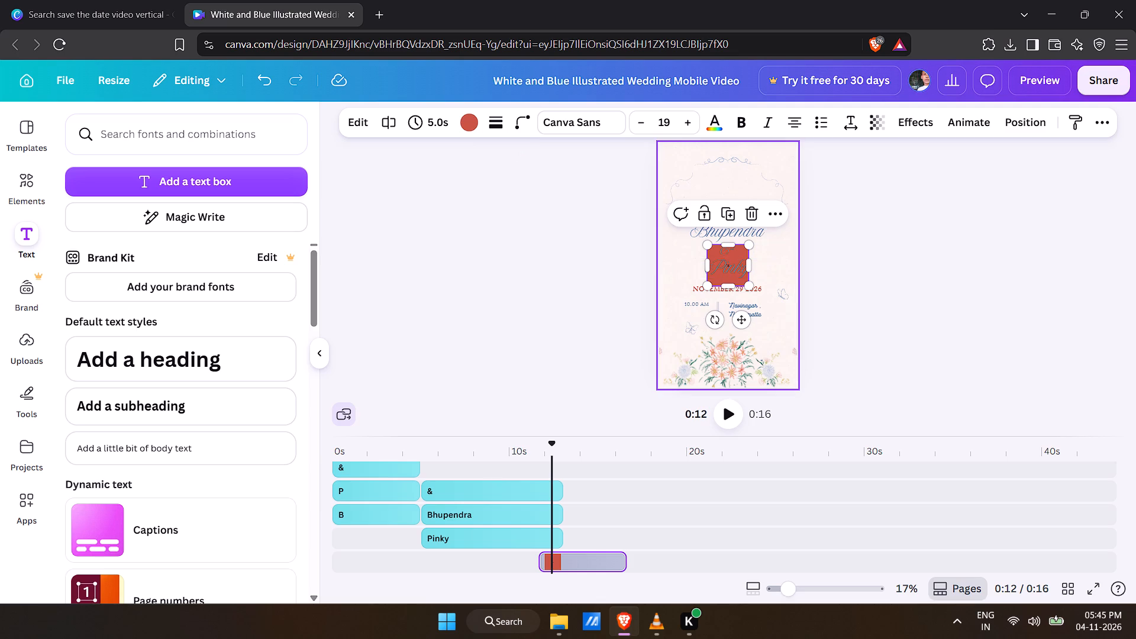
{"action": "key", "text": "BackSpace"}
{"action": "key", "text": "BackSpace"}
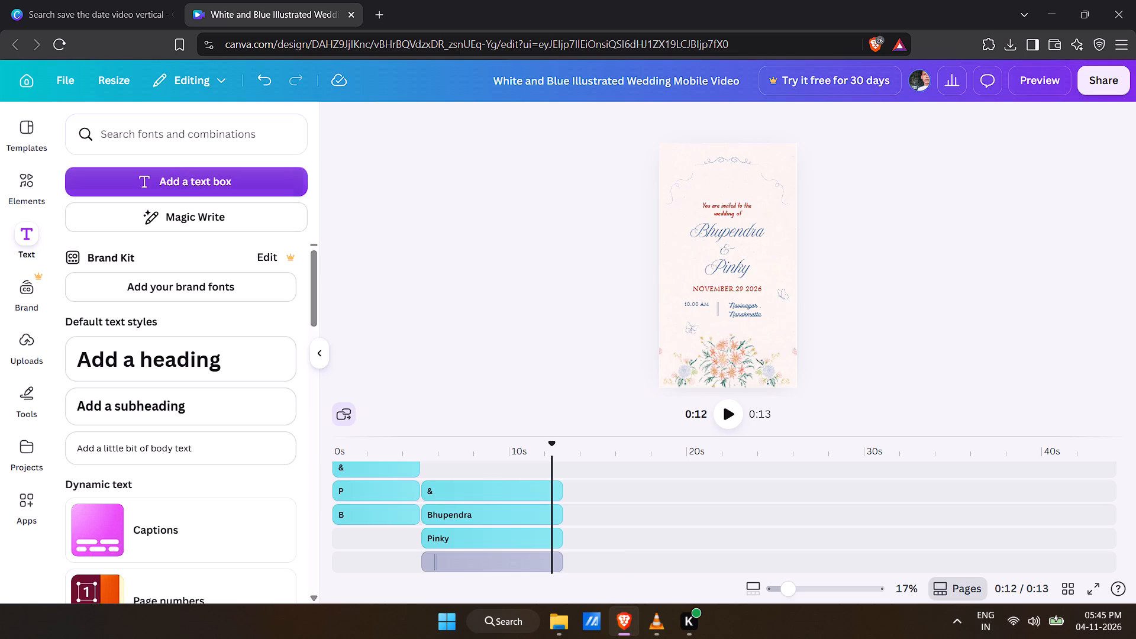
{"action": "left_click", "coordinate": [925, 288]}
Add a text box reading "With love and Joy" above the second page's "You are invited to the" line.
{"action": "left_click", "coordinate": [195, 183]}
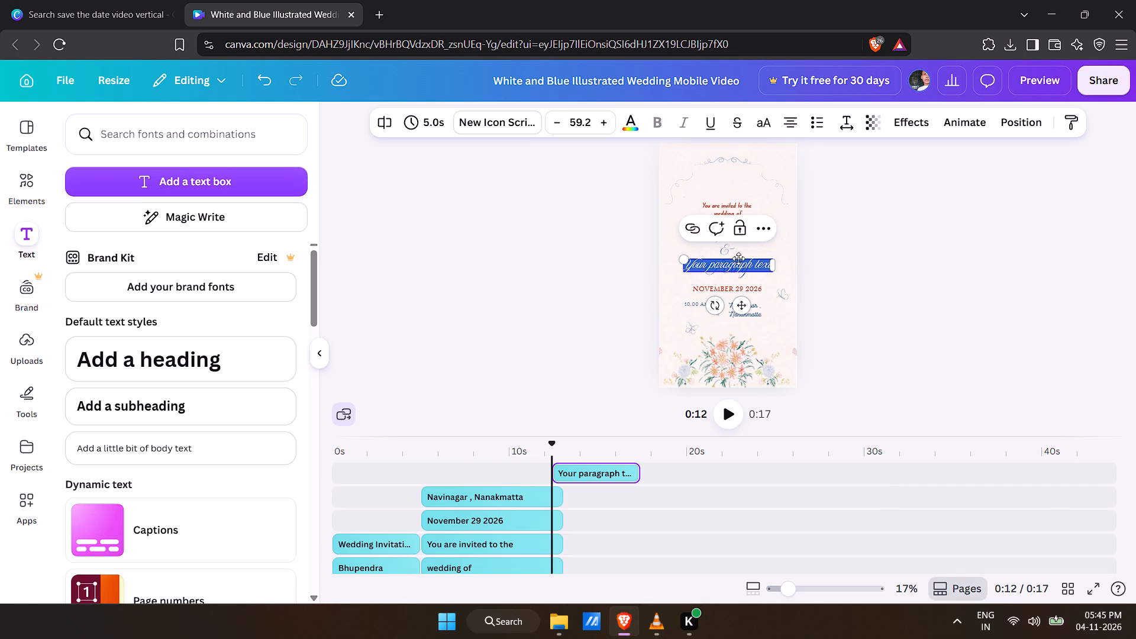
{"action": "left_click_drag", "start_coordinate": [741, 303], "coordinate": [726, 218]}
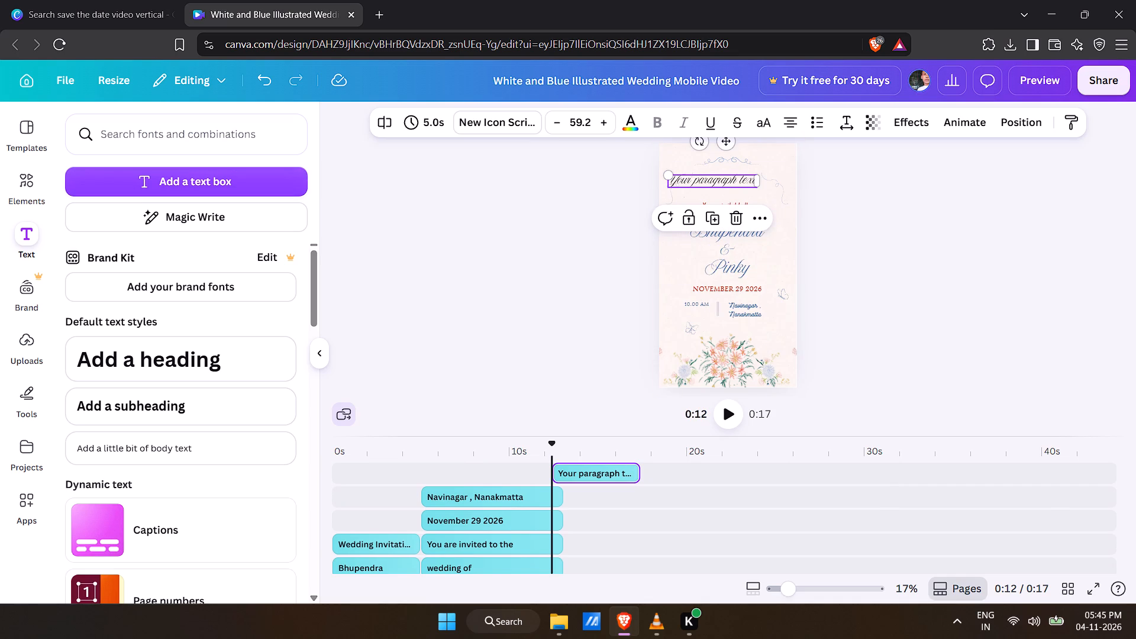
{"action": "left_click", "coordinate": [742, 182]}
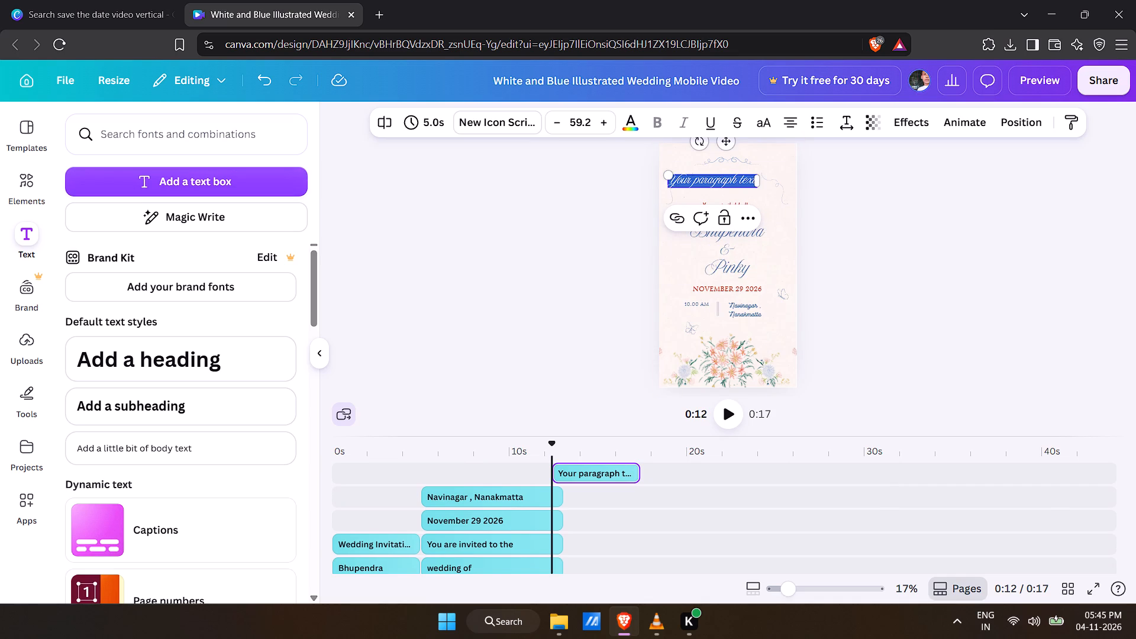
{"action": "key", "text": "BackSpace"}
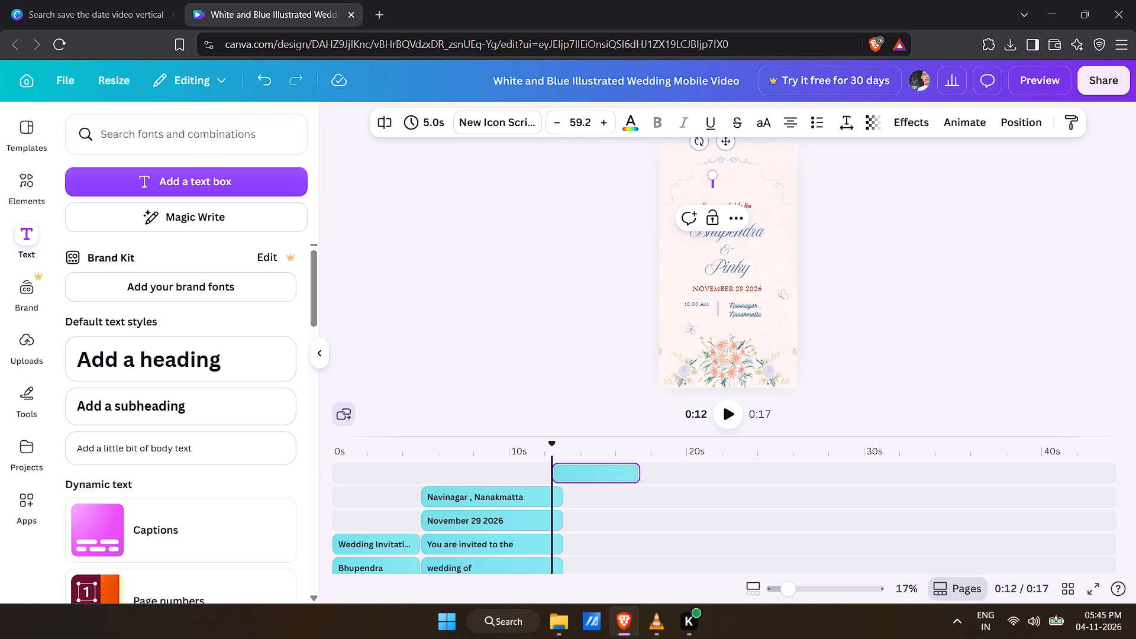
{"action": "type", "text": "With"}
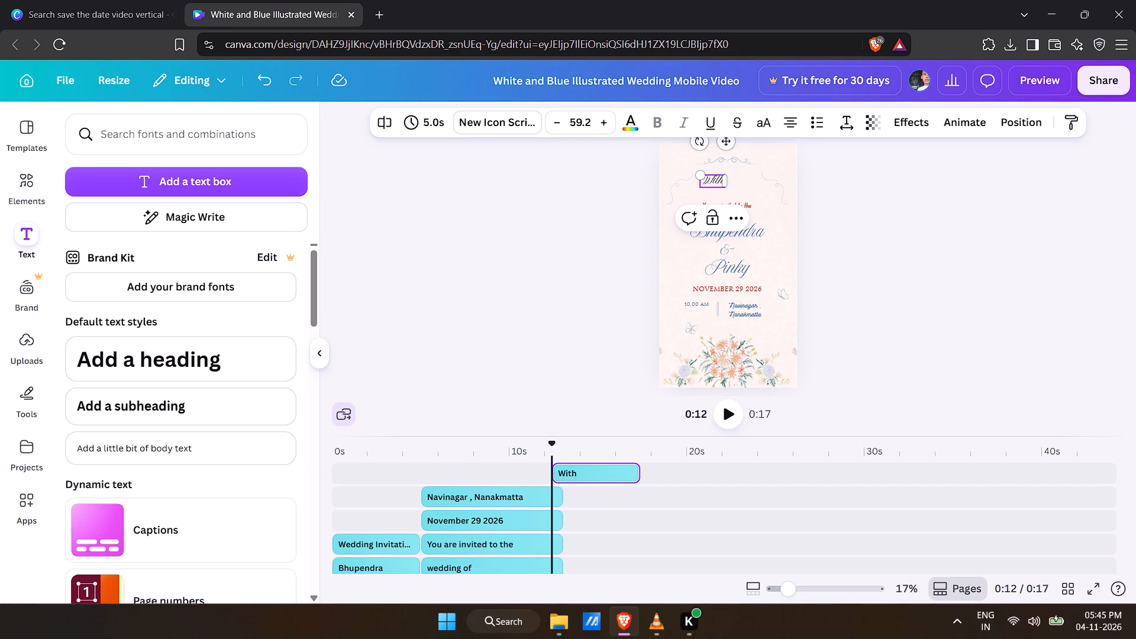
{"action": "key", "text": "space"}
{"action": "type", "text": "love and"}
{"action": "key", "text": "space"}
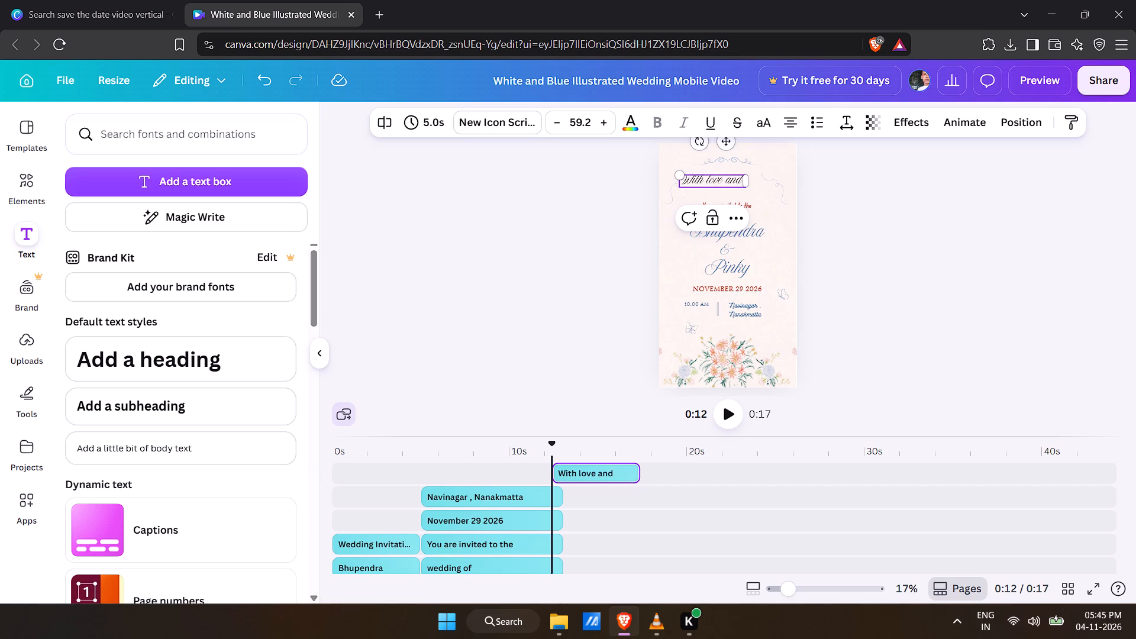
{"action": "type", "text": "Joy"}
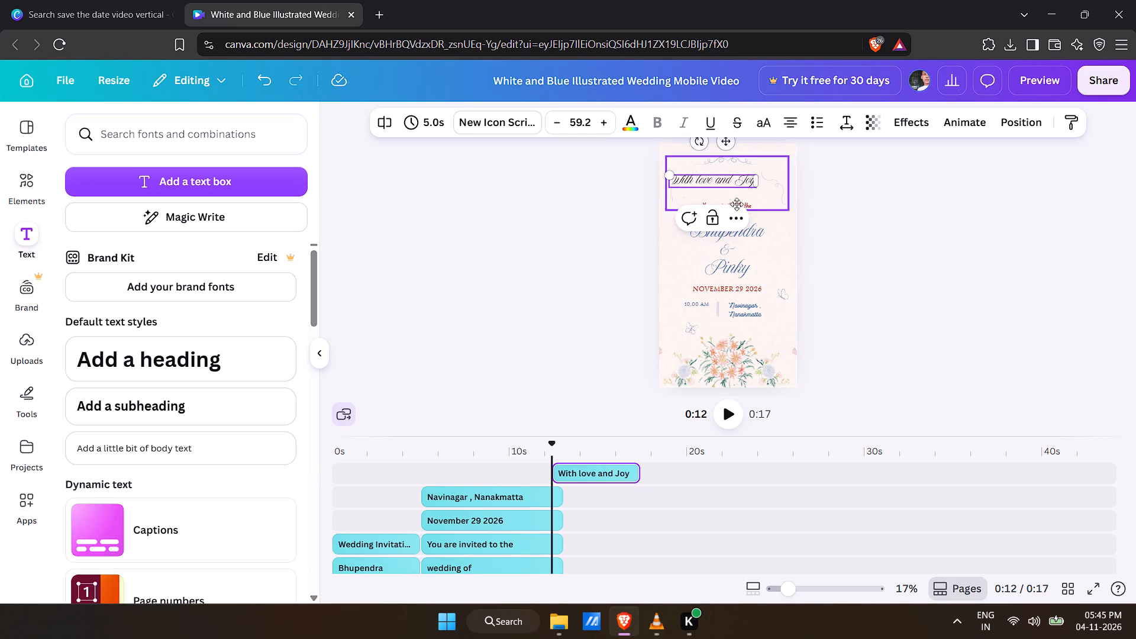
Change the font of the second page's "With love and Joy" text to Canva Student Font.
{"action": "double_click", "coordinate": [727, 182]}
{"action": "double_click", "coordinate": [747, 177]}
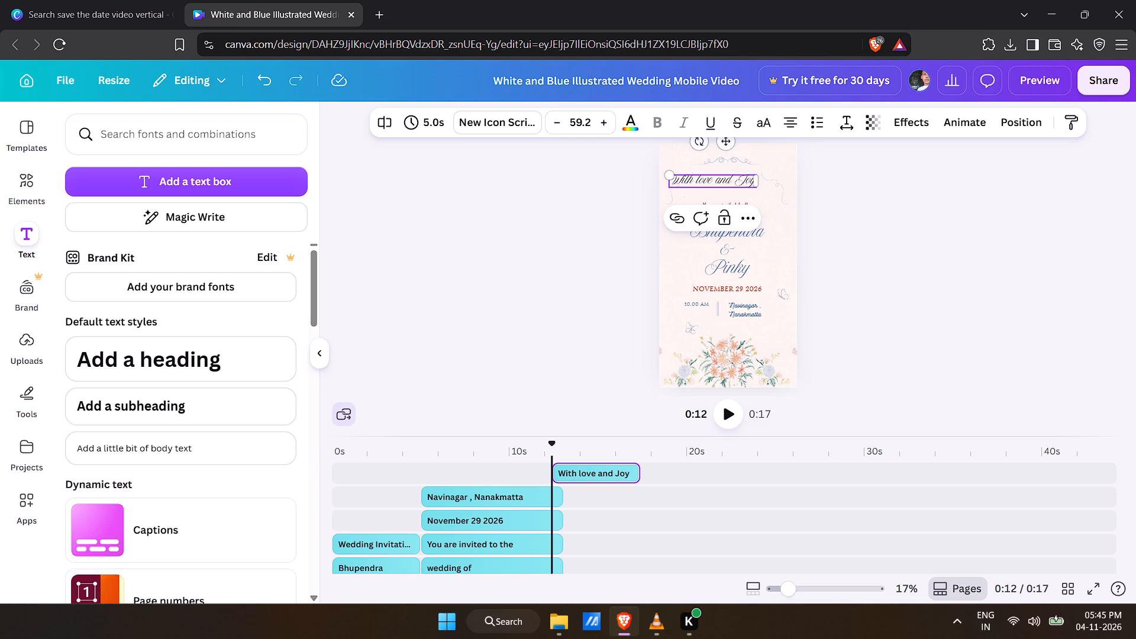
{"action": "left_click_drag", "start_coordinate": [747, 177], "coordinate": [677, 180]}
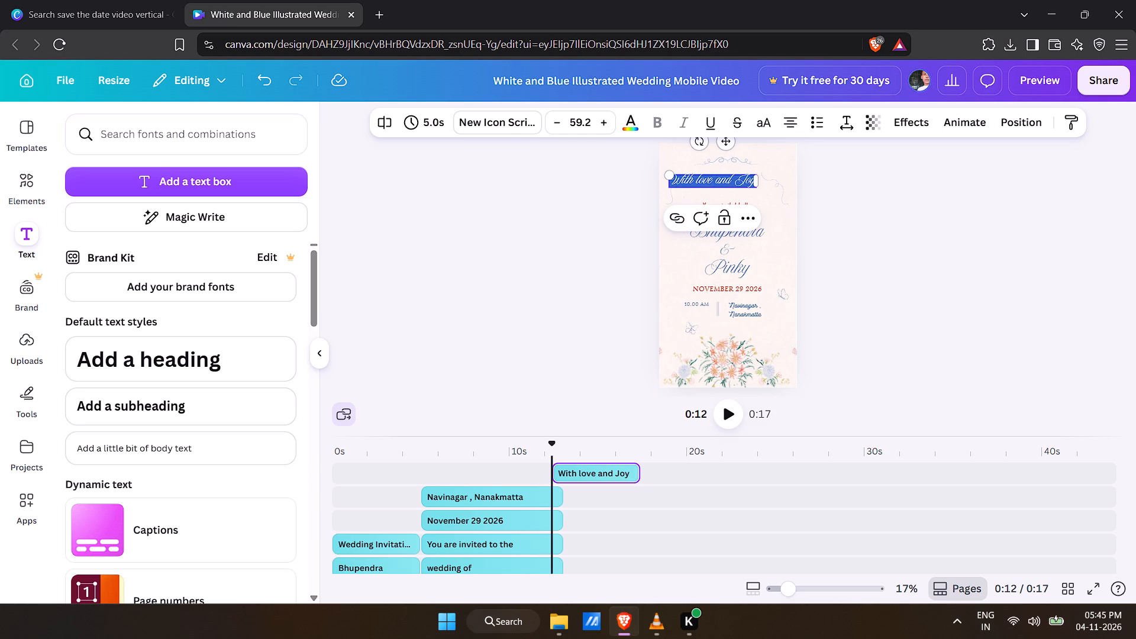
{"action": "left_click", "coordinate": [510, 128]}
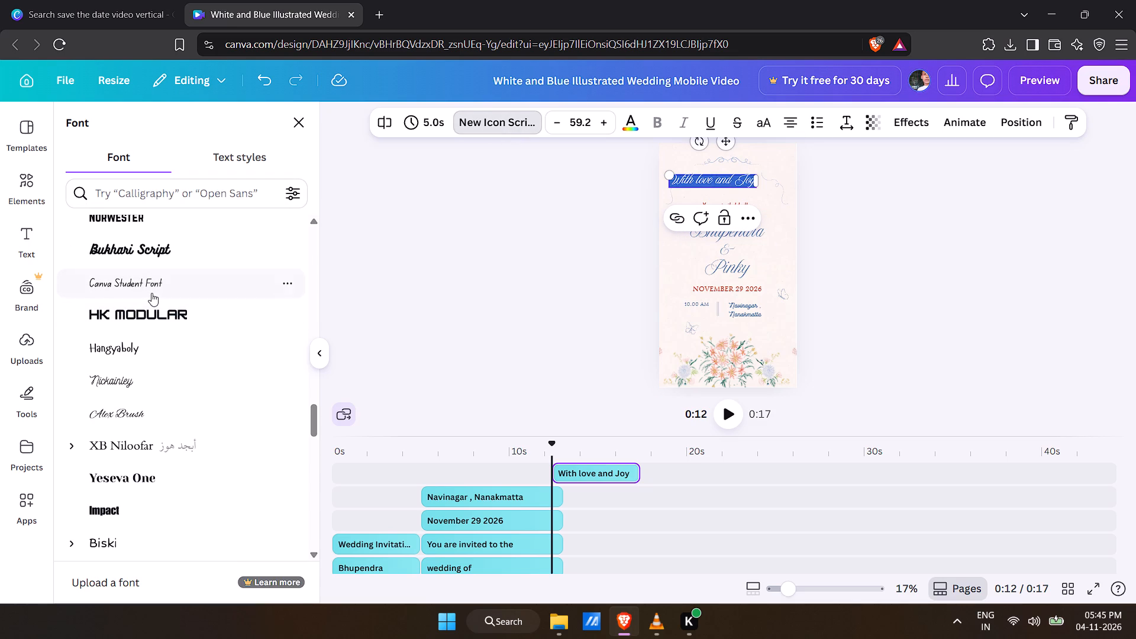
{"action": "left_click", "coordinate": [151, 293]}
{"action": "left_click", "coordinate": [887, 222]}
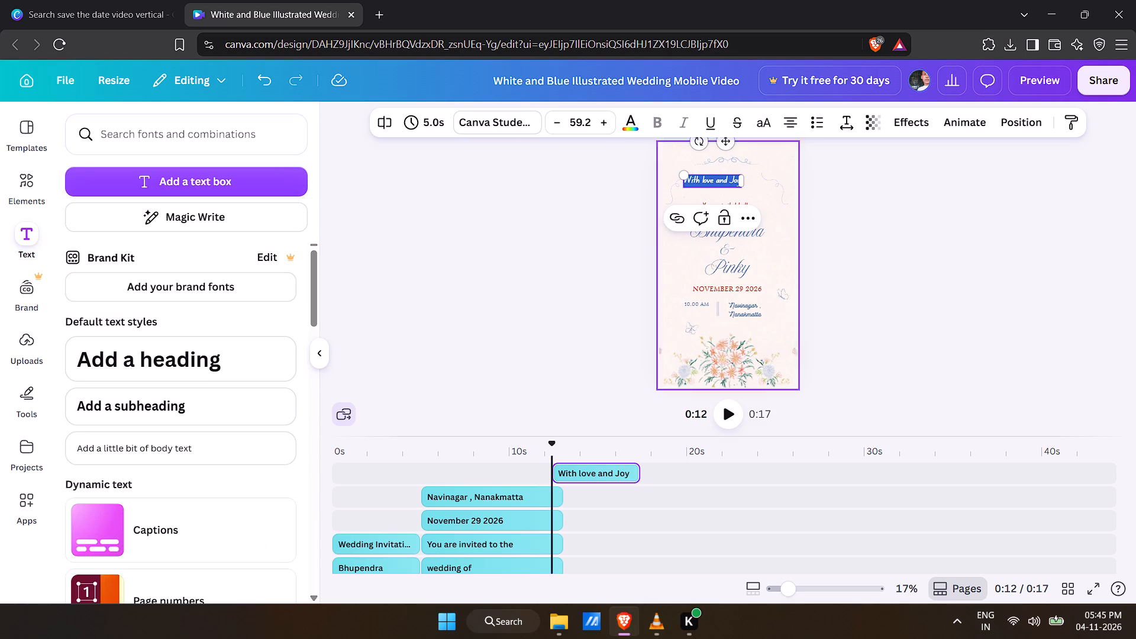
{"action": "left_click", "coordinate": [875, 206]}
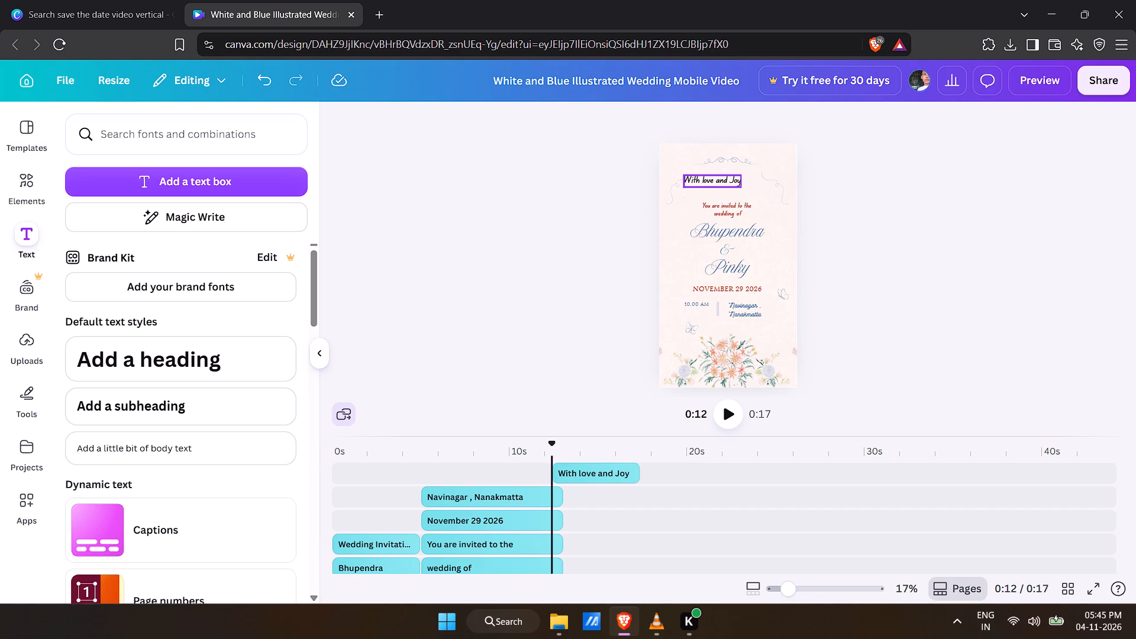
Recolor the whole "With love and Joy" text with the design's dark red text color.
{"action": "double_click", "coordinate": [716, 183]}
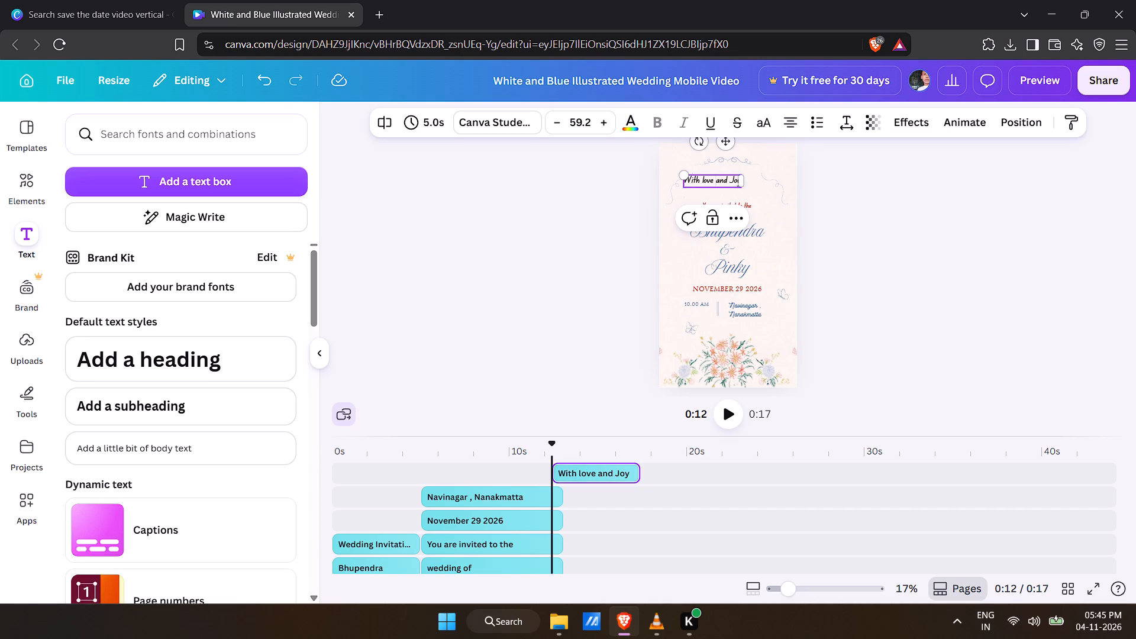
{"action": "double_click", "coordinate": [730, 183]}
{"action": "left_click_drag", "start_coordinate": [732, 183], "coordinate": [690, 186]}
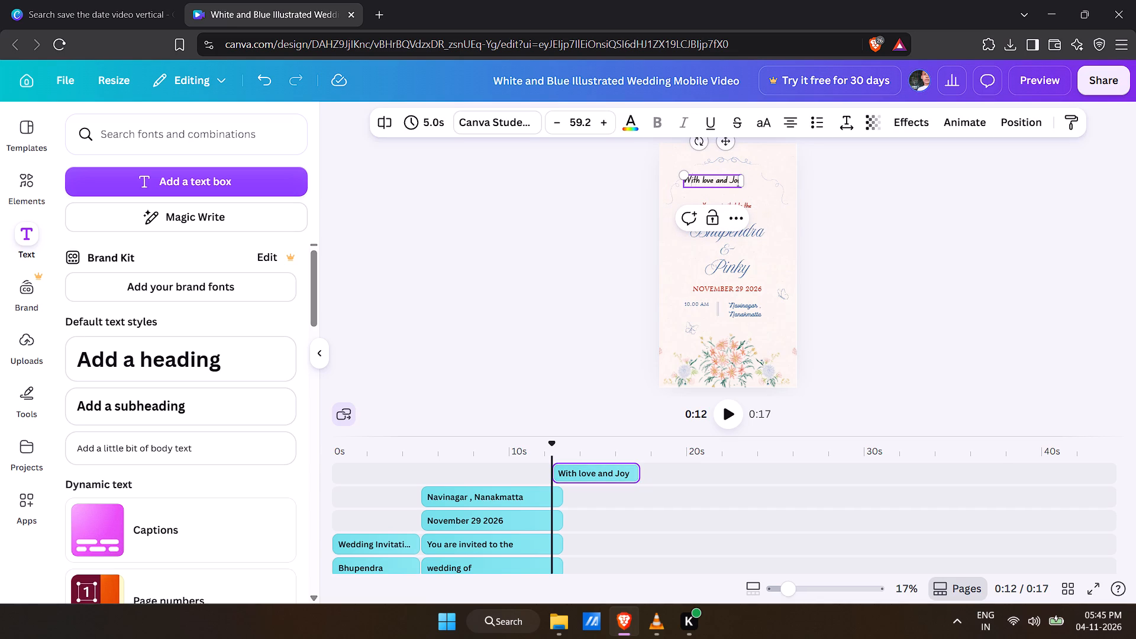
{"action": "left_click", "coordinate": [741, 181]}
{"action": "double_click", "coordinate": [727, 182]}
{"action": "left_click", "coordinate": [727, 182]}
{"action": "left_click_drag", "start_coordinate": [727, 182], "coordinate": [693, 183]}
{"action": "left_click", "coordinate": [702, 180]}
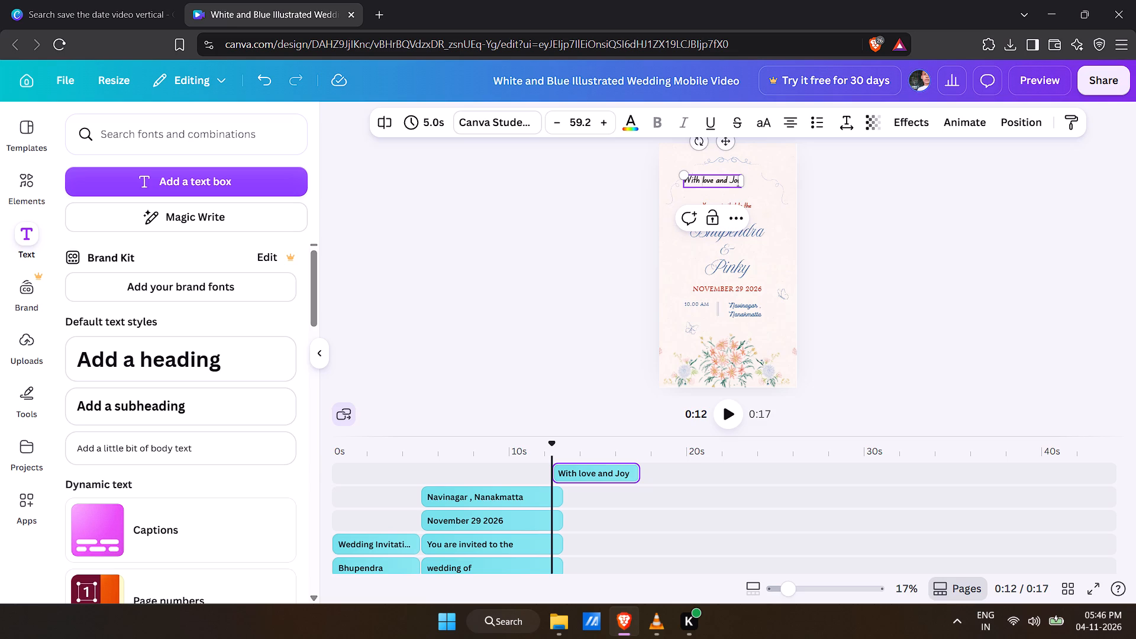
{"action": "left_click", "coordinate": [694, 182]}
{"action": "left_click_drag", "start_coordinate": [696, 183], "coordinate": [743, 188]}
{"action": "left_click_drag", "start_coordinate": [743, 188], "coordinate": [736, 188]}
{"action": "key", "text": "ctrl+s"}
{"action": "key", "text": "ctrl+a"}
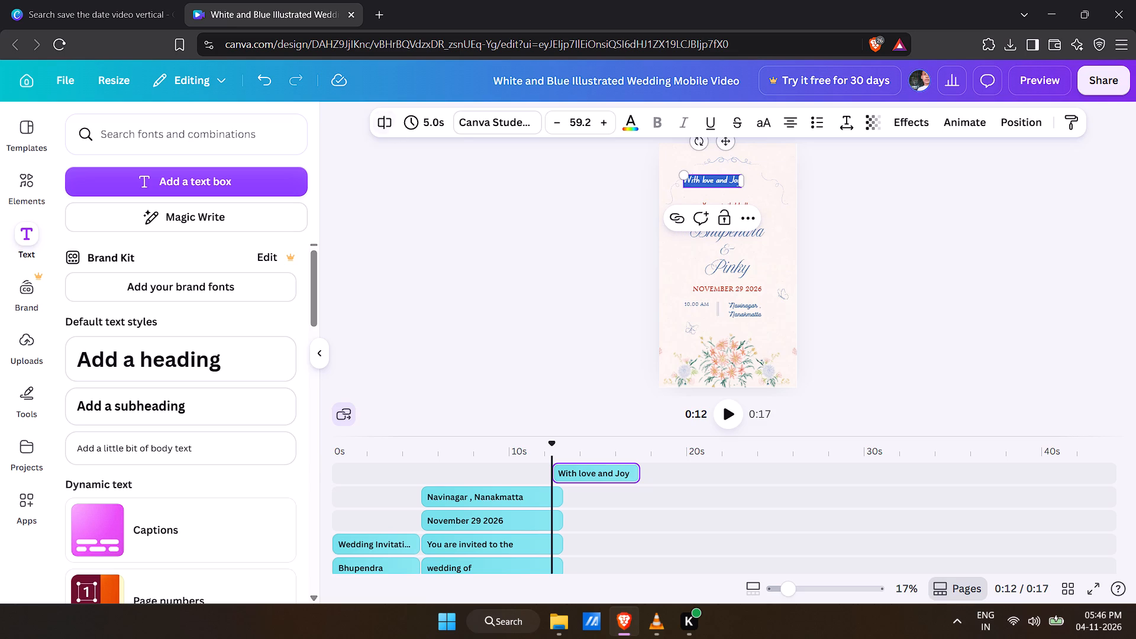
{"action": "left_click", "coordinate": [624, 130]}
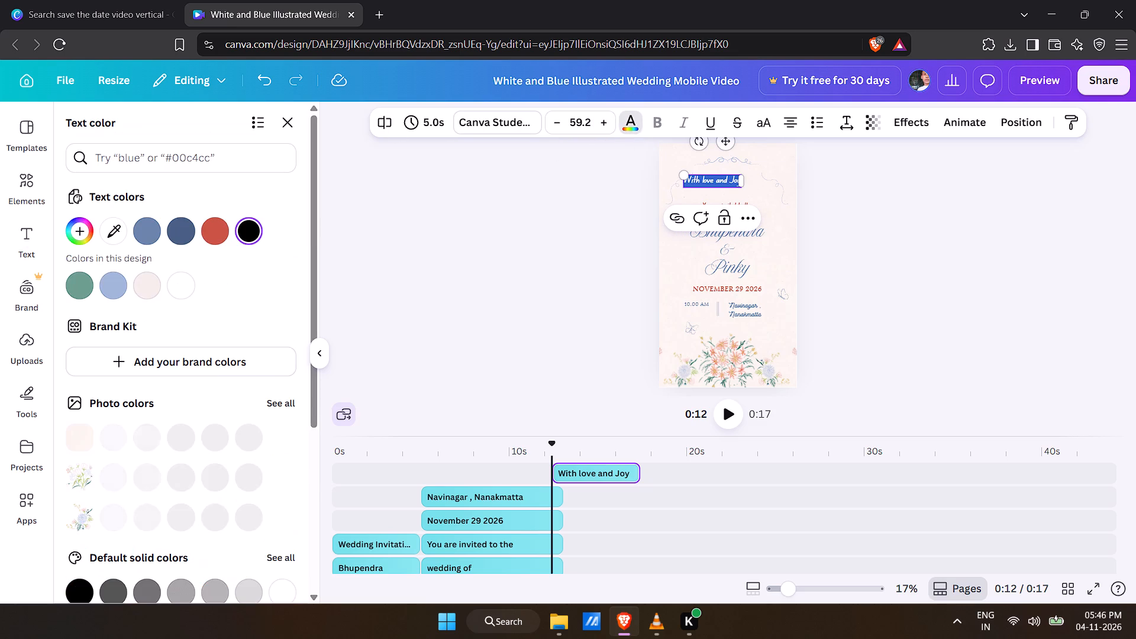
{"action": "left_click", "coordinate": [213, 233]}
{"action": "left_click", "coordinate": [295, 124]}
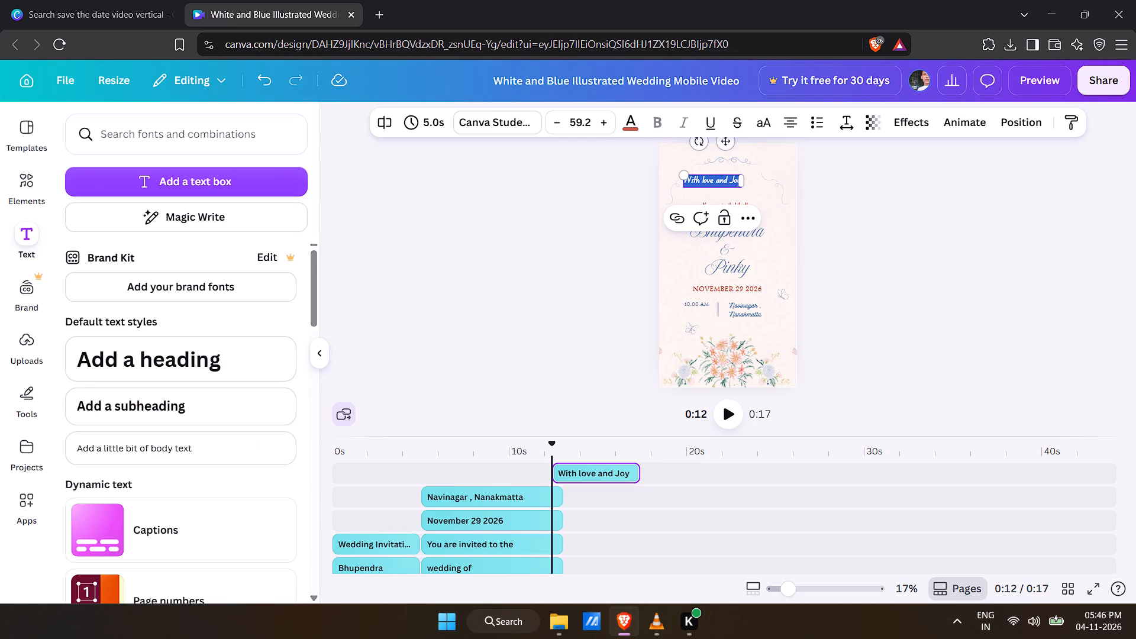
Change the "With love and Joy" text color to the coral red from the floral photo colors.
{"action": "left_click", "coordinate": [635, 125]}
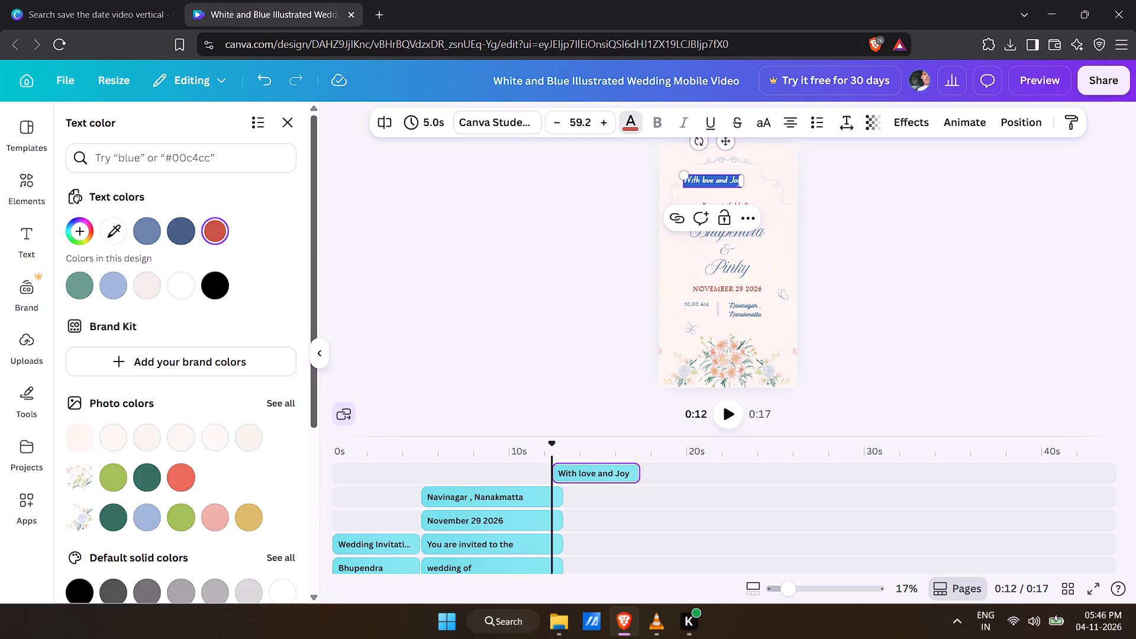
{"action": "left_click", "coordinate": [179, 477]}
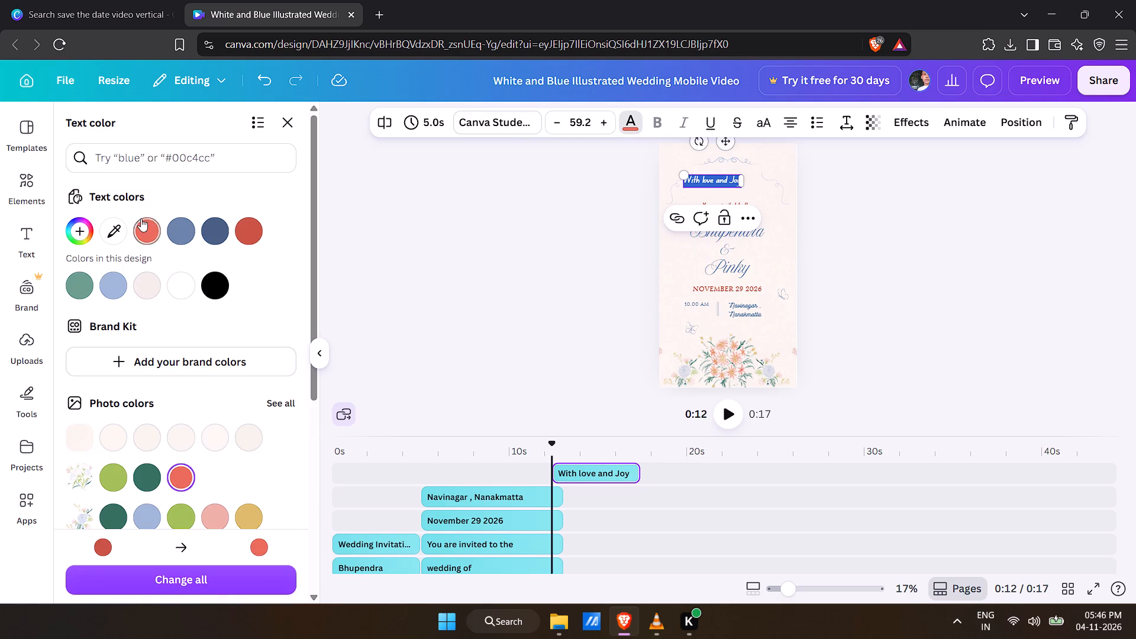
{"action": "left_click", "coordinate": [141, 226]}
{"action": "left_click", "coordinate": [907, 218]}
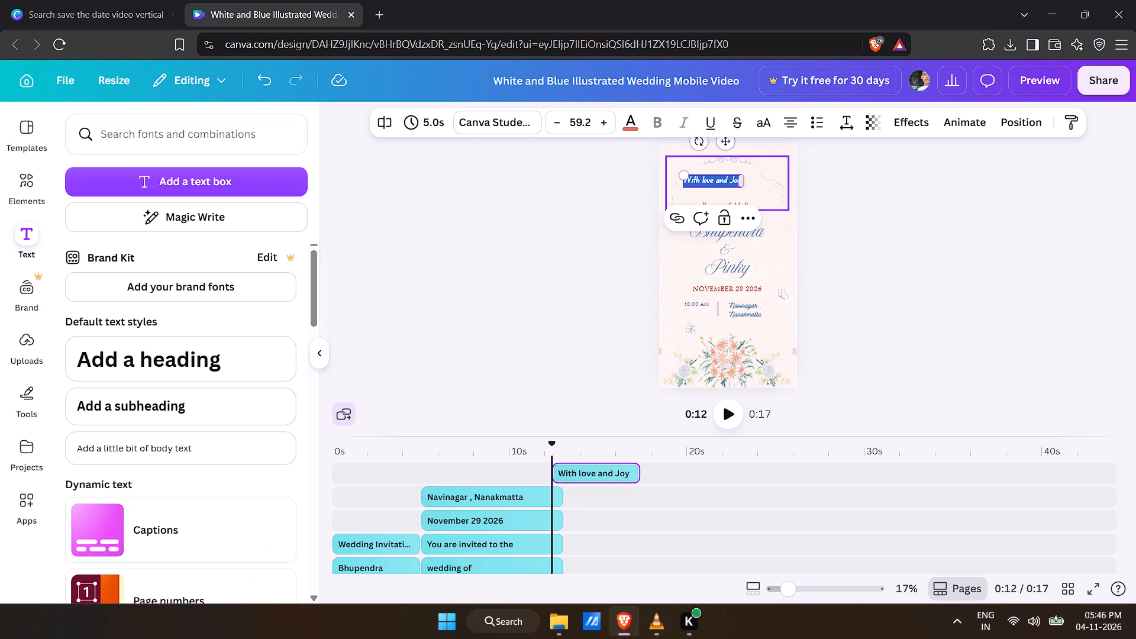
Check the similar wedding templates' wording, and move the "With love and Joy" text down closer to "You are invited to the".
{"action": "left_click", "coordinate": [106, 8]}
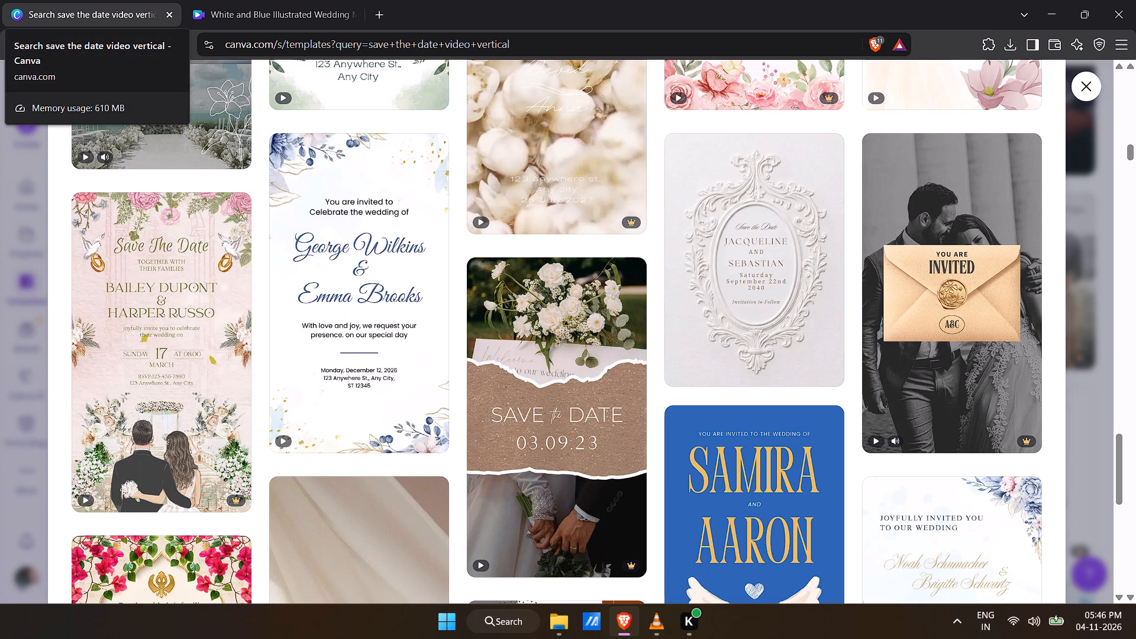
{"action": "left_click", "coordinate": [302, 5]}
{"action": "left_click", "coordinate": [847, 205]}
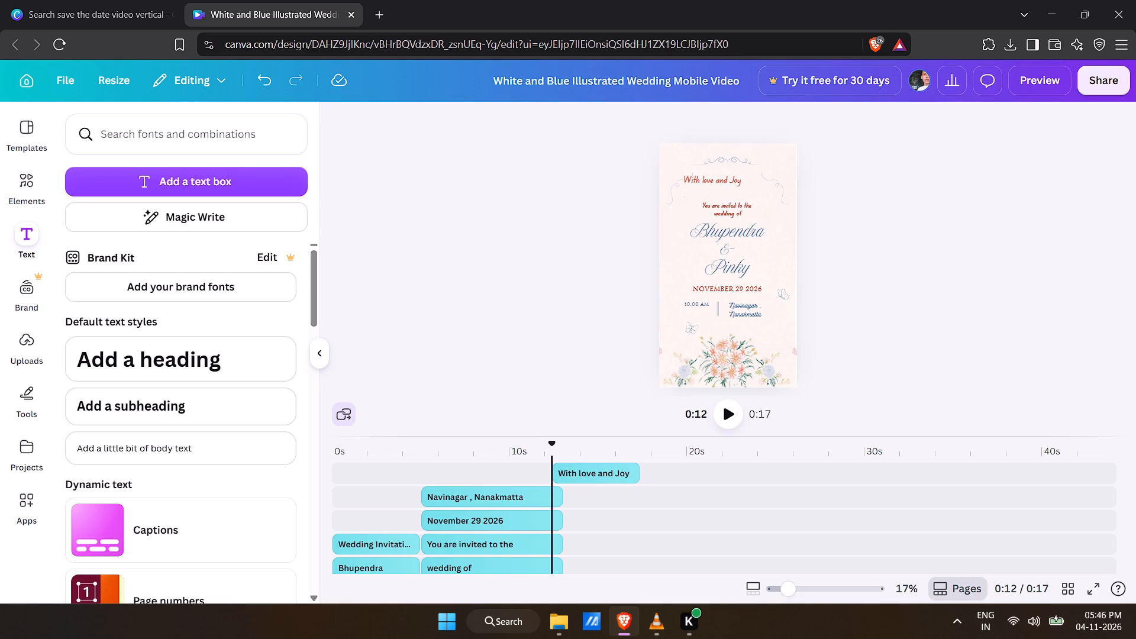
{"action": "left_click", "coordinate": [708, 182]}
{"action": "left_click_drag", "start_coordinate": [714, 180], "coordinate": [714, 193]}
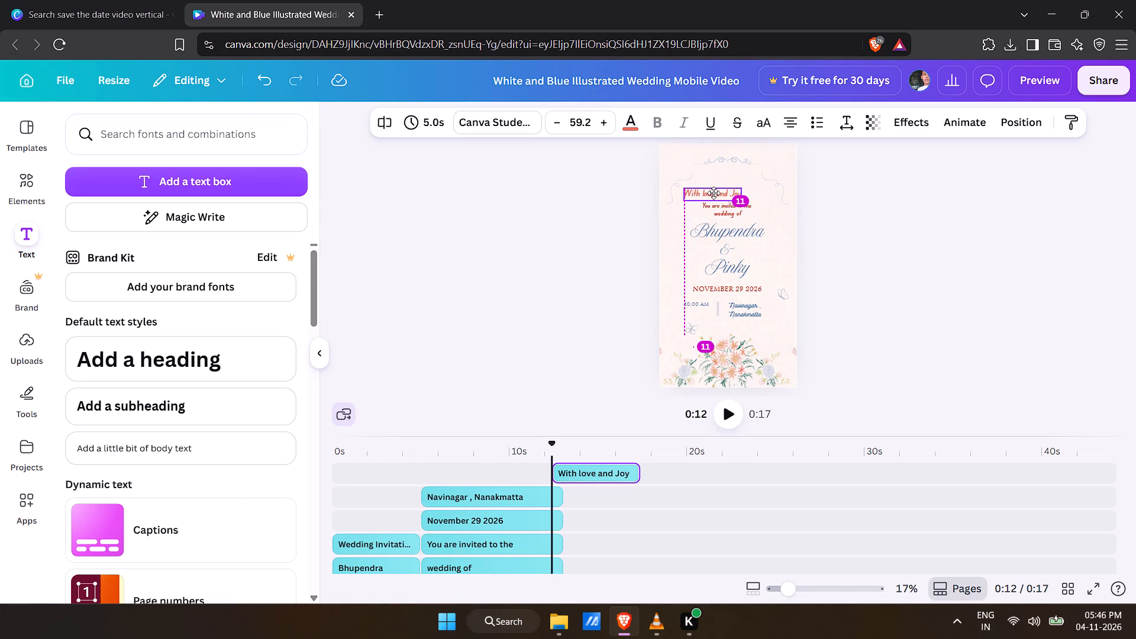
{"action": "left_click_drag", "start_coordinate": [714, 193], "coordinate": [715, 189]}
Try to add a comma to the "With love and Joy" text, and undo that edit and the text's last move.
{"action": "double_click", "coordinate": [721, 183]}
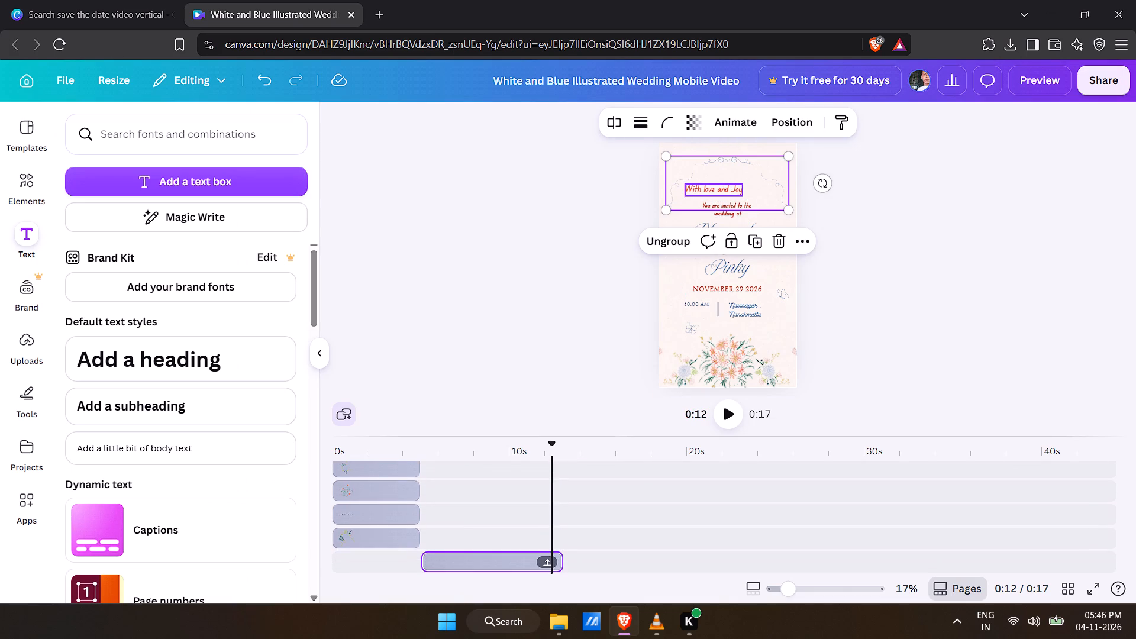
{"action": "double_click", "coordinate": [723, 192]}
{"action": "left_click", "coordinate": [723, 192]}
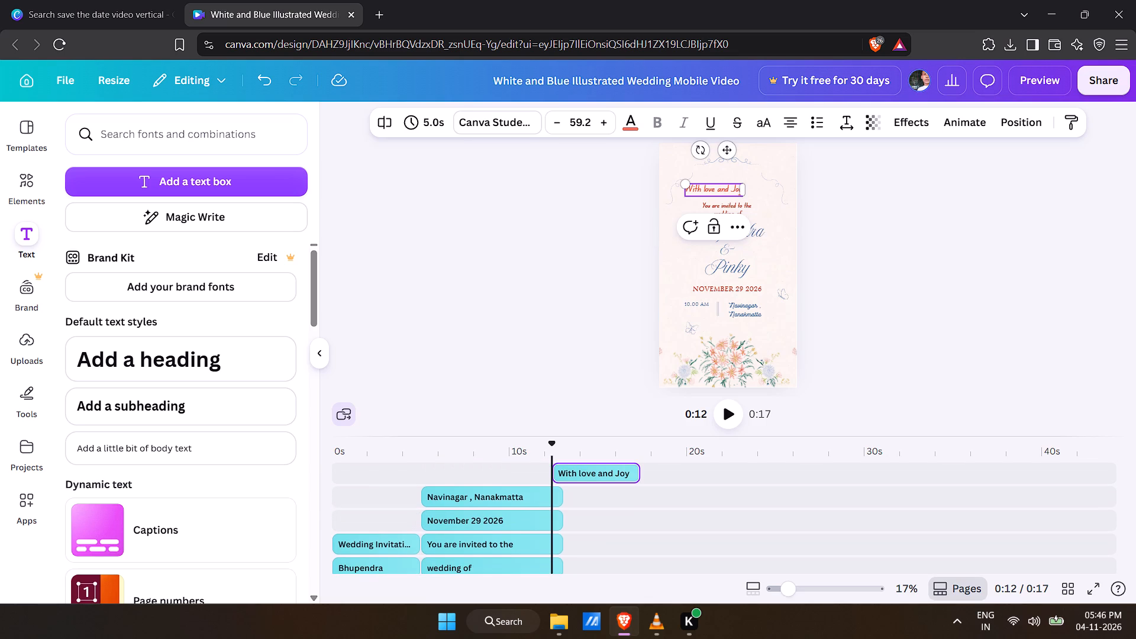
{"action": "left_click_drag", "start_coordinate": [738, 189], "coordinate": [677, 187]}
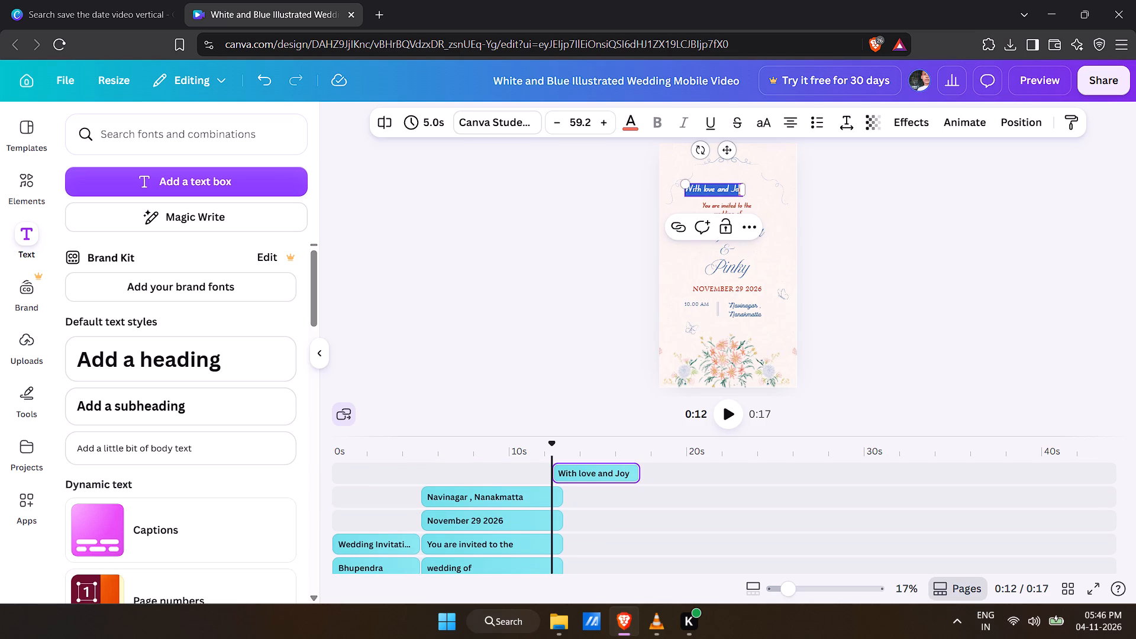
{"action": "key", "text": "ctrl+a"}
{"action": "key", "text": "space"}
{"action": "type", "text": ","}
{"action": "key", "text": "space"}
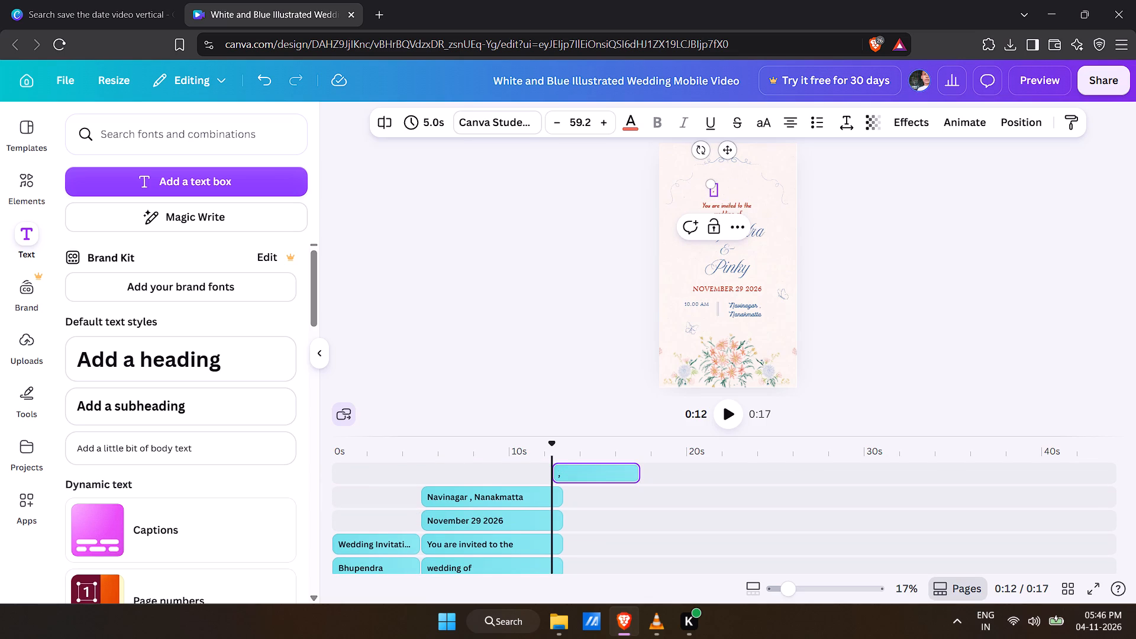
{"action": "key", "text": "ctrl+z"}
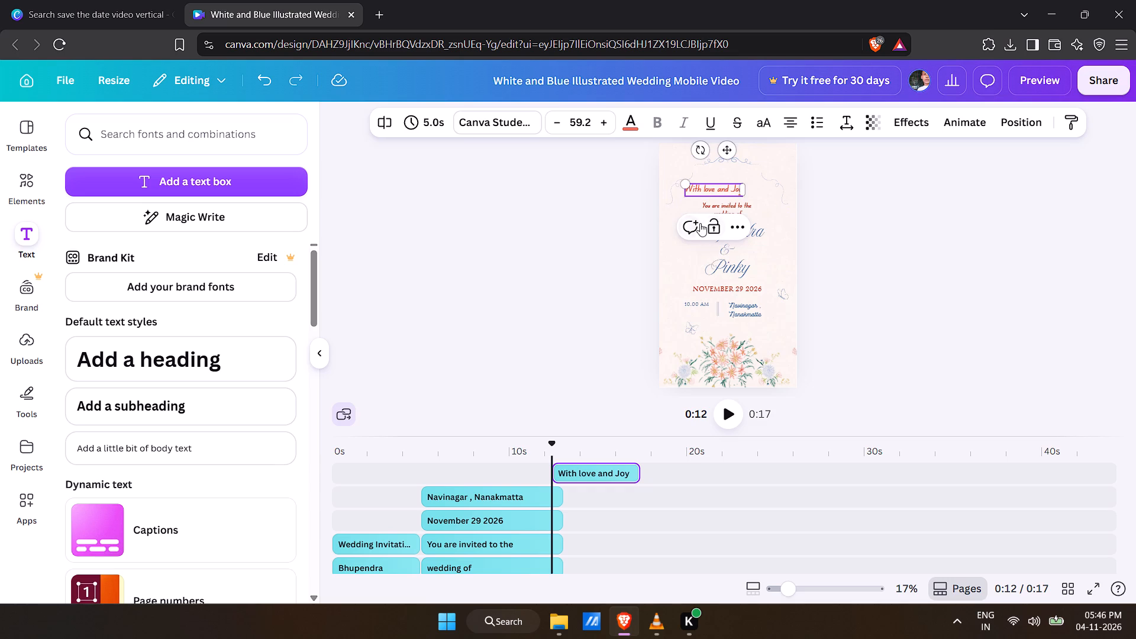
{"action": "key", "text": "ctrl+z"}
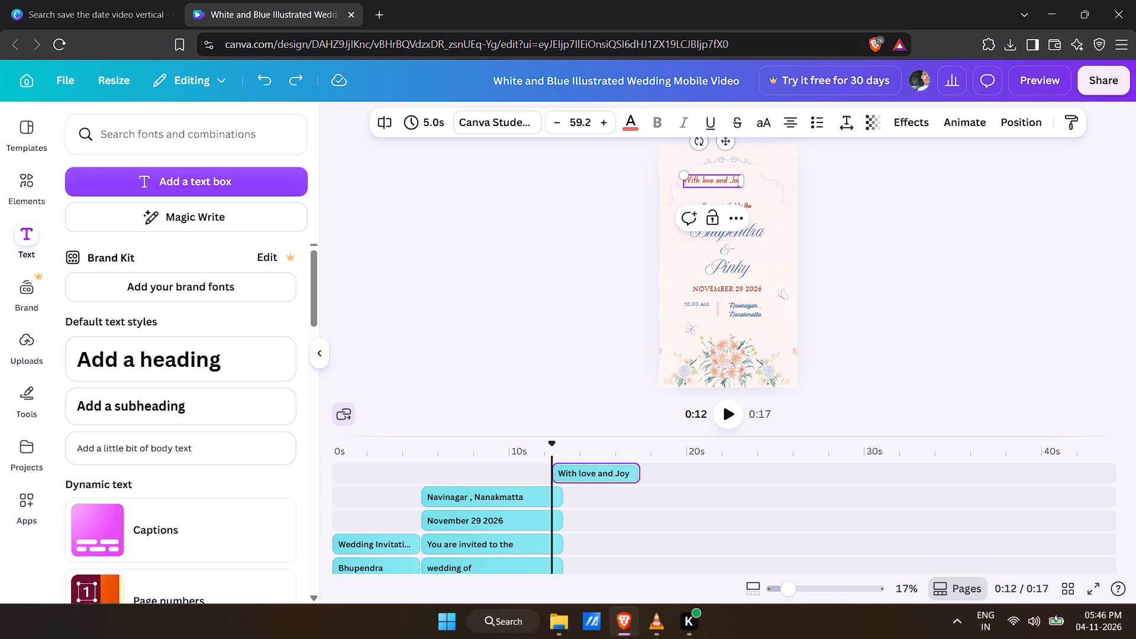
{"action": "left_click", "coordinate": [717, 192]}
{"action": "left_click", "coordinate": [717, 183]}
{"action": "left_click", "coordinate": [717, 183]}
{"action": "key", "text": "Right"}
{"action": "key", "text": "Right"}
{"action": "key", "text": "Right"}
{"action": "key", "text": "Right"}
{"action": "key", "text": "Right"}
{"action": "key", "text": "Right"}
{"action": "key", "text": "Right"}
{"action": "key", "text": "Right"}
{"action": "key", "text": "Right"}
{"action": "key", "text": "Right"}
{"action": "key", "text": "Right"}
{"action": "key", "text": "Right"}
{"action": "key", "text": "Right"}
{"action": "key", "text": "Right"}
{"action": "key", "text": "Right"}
Delete the "With love and Joy" text box from the second page.
{"action": "left_click", "coordinate": [857, 218]}
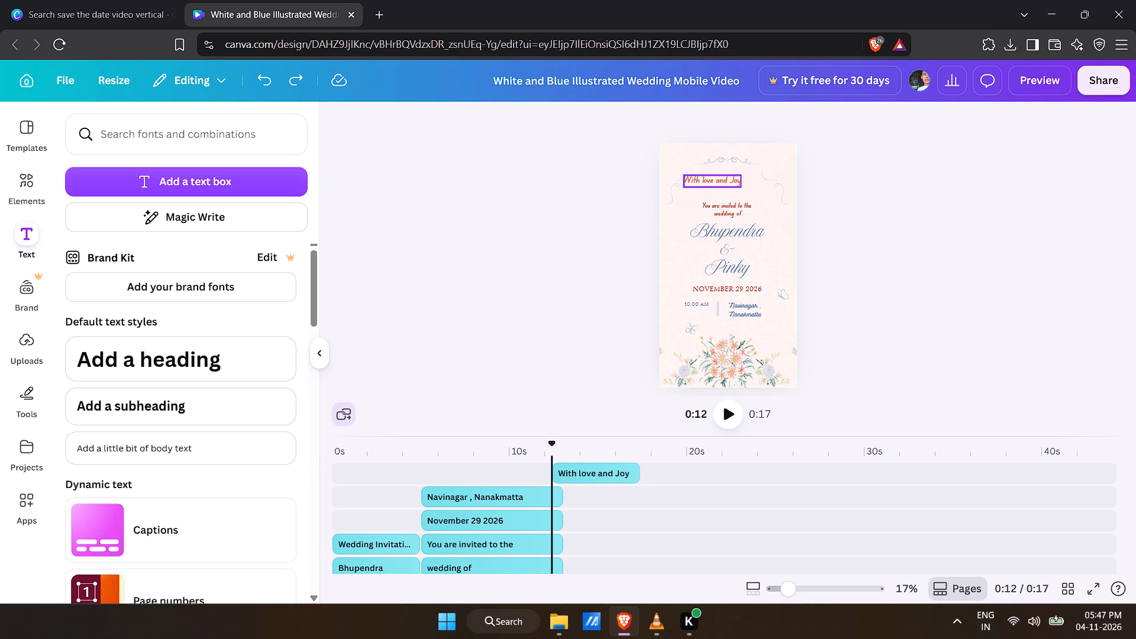
{"action": "left_click", "coordinate": [708, 177]}
{"action": "key", "text": "BackSpace"}
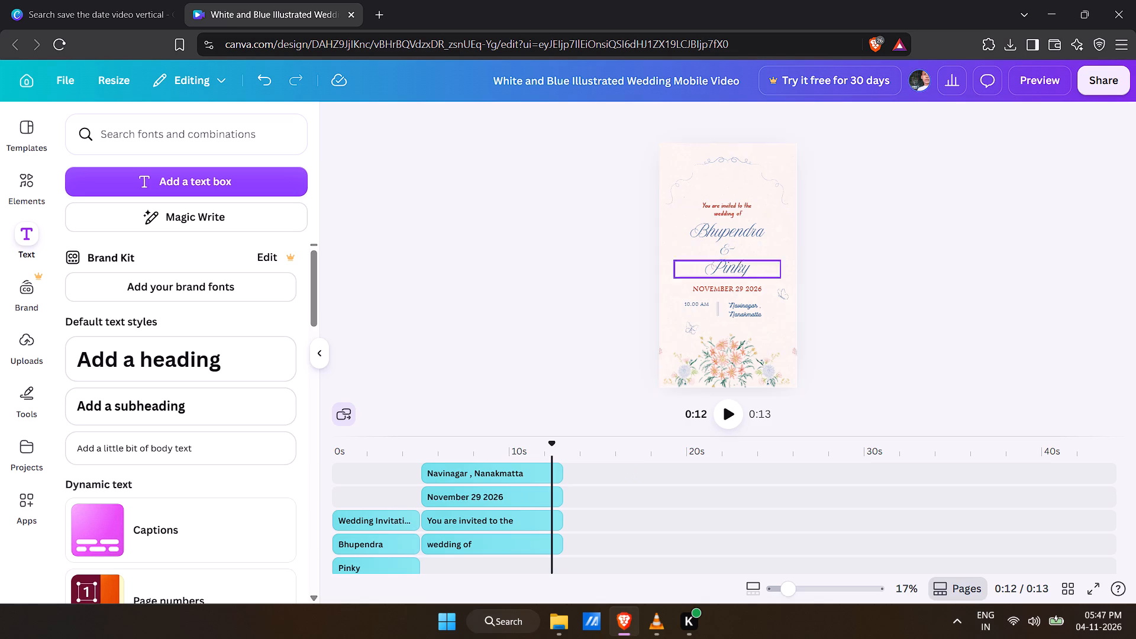
Check the similar template's wording, and replace the "You are invited to the" text on the second page with "With love and joy".
{"action": "left_click", "coordinate": [830, 172]}
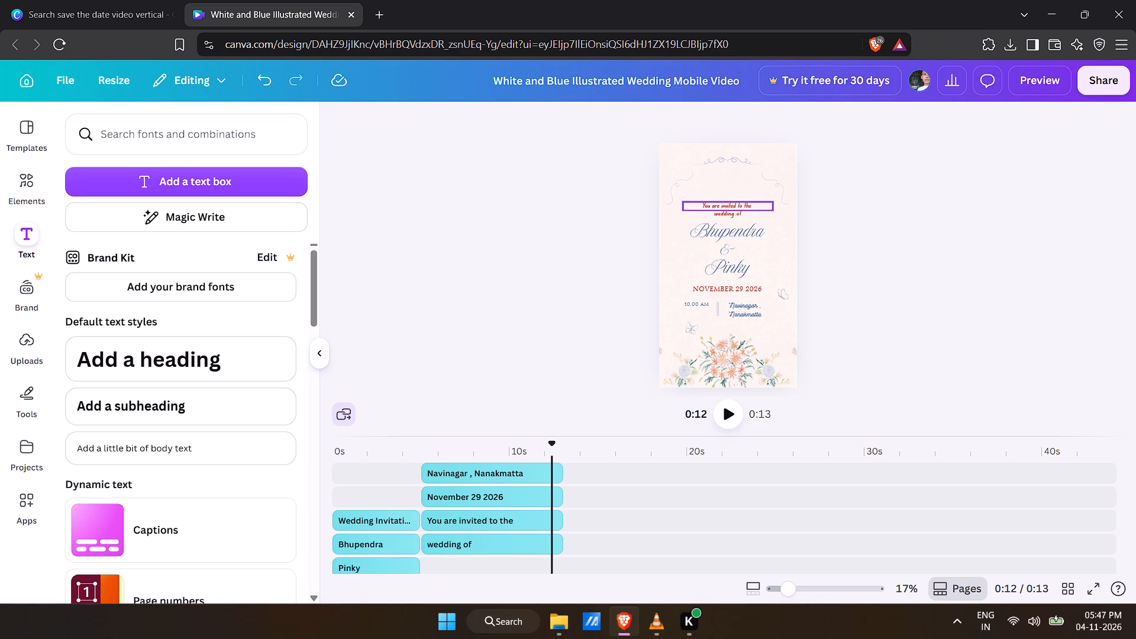
{"action": "left_click", "coordinate": [702, 202]}
{"action": "double_click", "coordinate": [711, 205]}
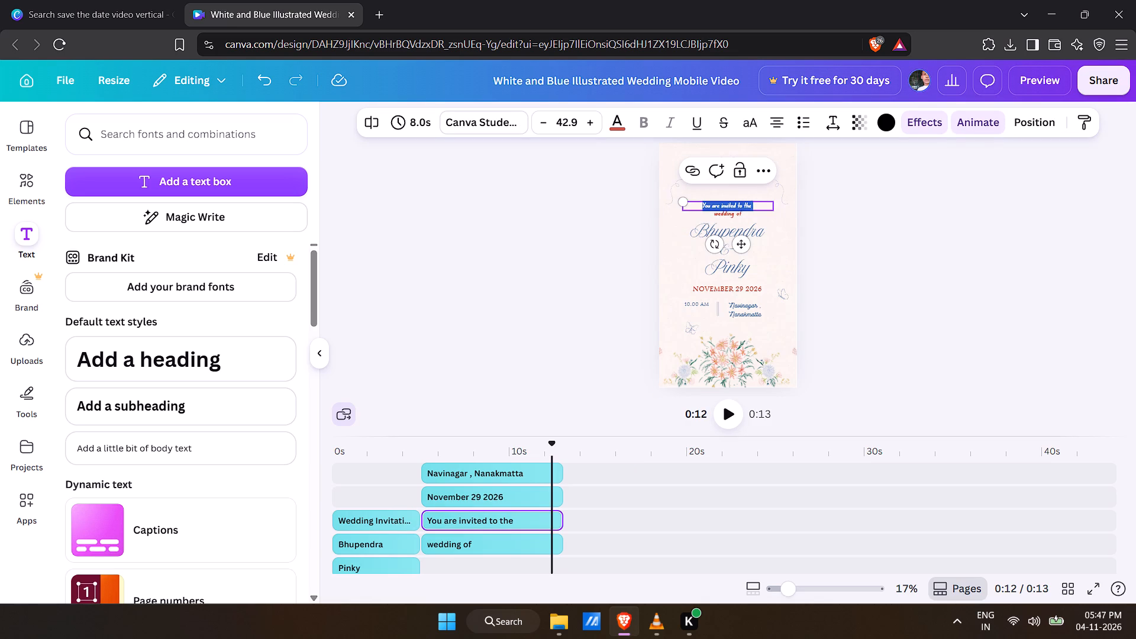
{"action": "left_click", "coordinate": [718, 205]}
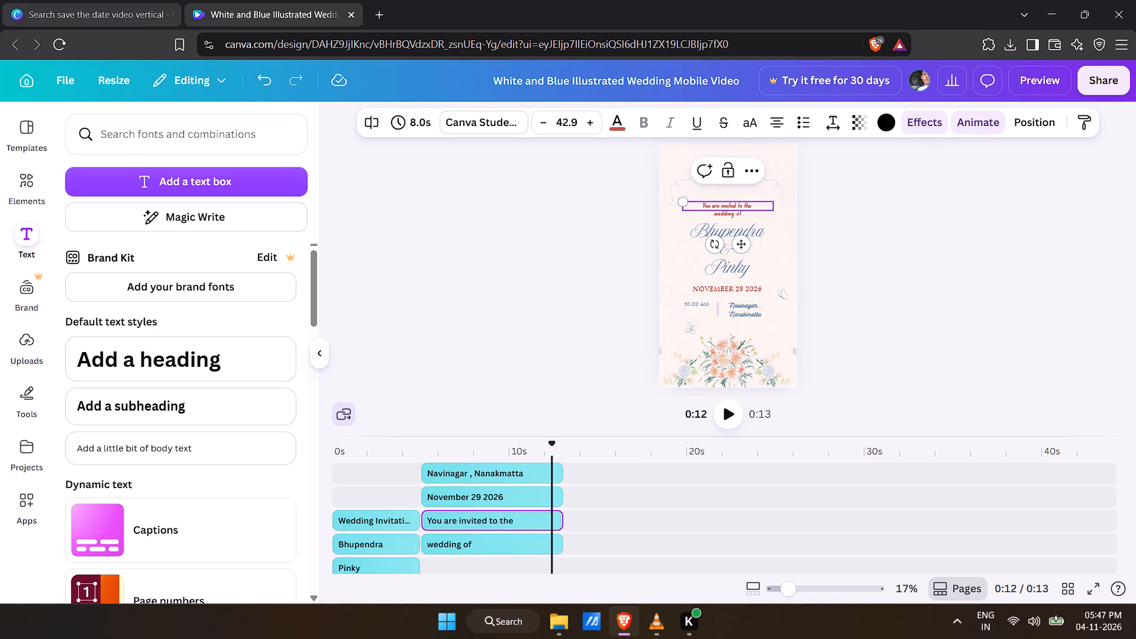
{"action": "left_click", "coordinate": [100, 0]}
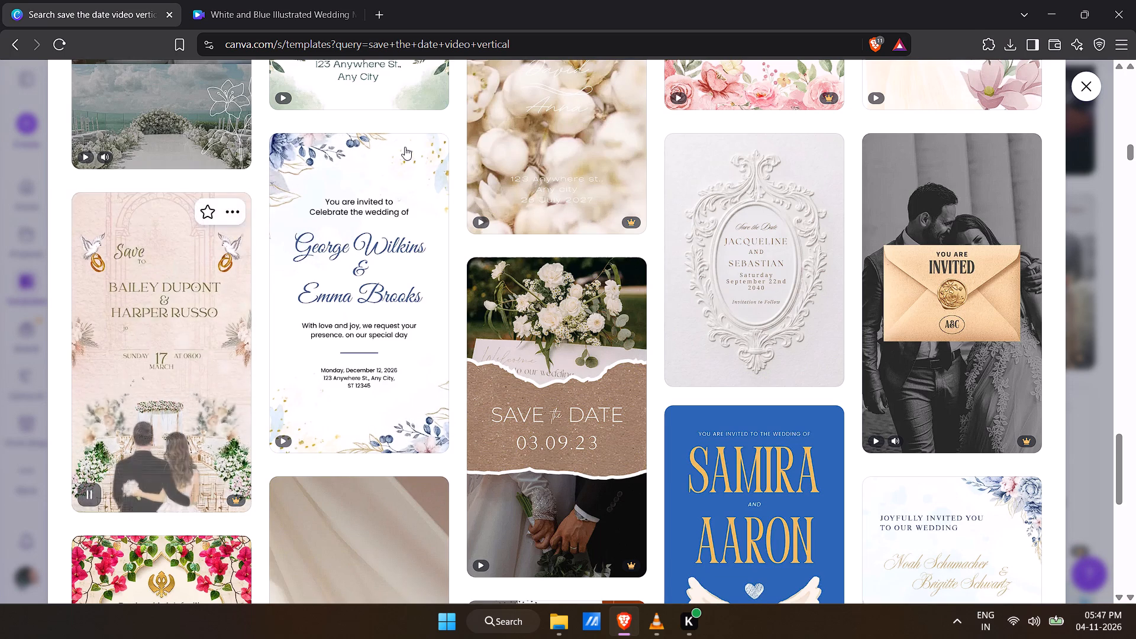
{"action": "left_click", "coordinate": [309, 0]}
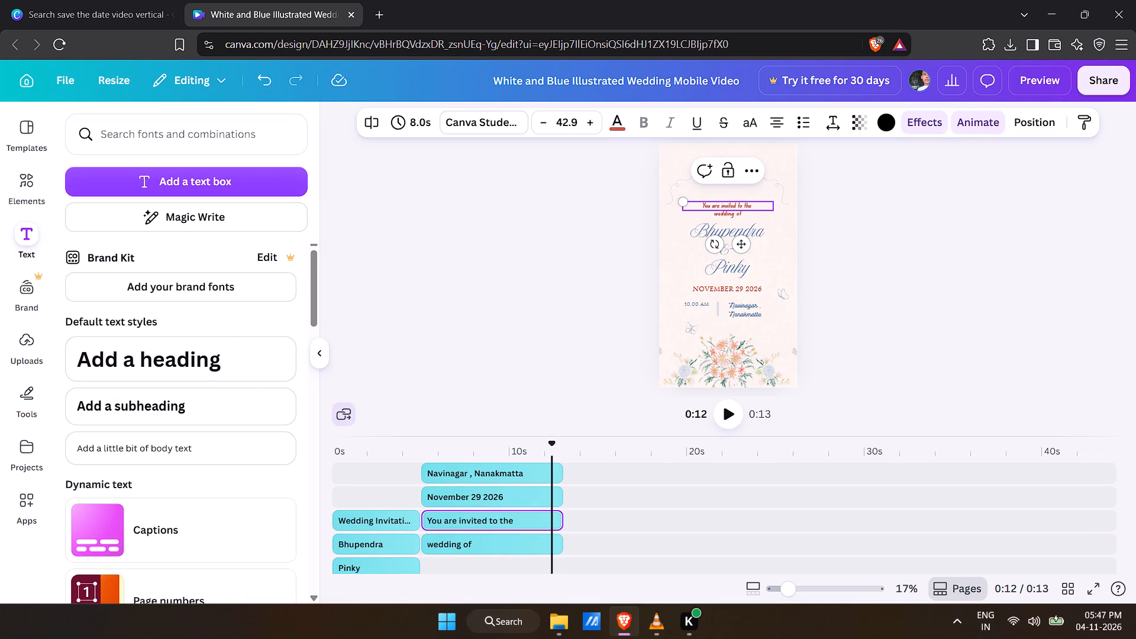
{"action": "double_click", "coordinate": [755, 209]}
{"action": "left_click_drag", "start_coordinate": [754, 205], "coordinate": [692, 208]}
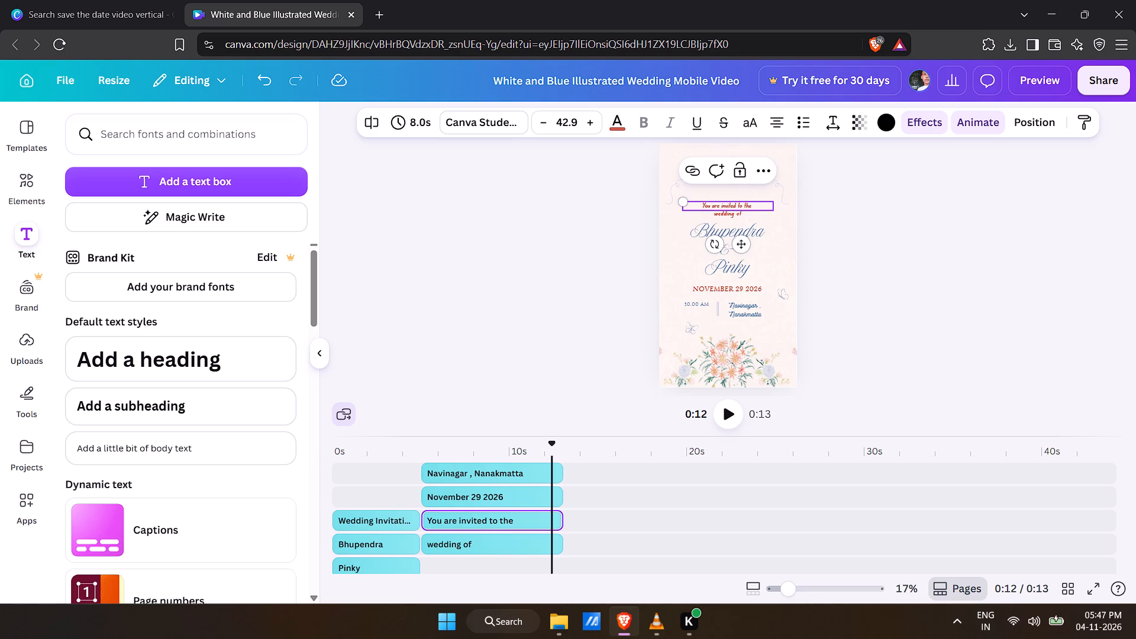
{"action": "left_click_drag", "start_coordinate": [692, 208], "coordinate": [705, 211]}
{"action": "left_click_drag", "start_coordinate": [757, 204], "coordinate": [677, 209]}
{"action": "type", "text": "With love"}
{"action": "key", "text": "space"}
{"action": "type", "text": "and joy"}
{"action": "key", "text": "space"}
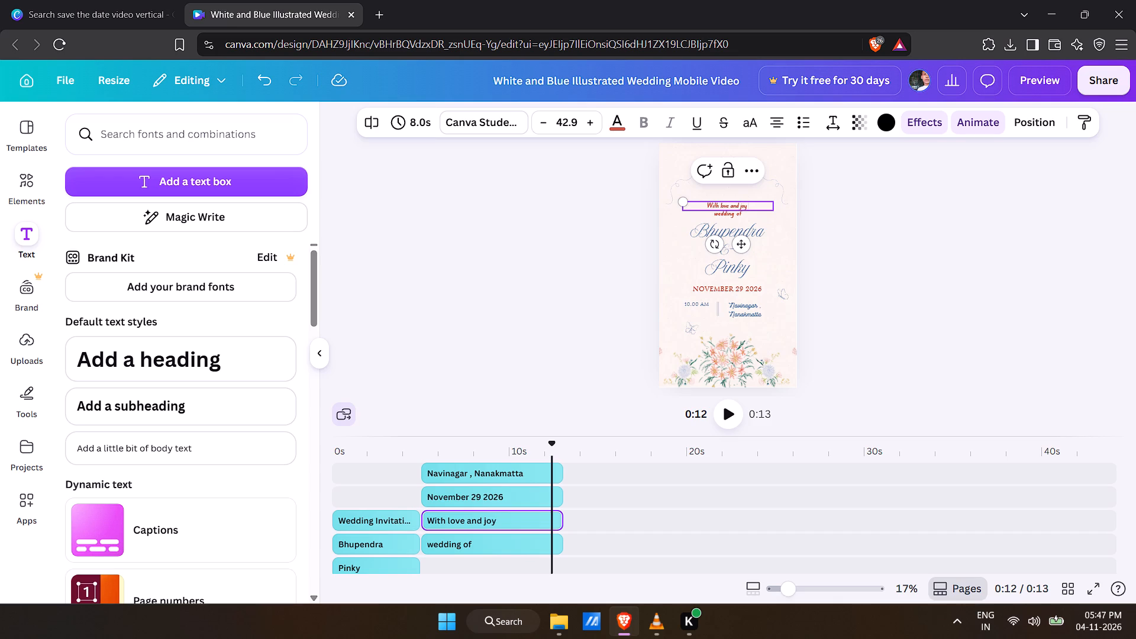
{"action": "left_click", "coordinate": [819, 227]}
Move the "With love and joy" text up, leaving a gap above the "wedding of" line.
{"action": "left_click", "coordinate": [766, 208]}
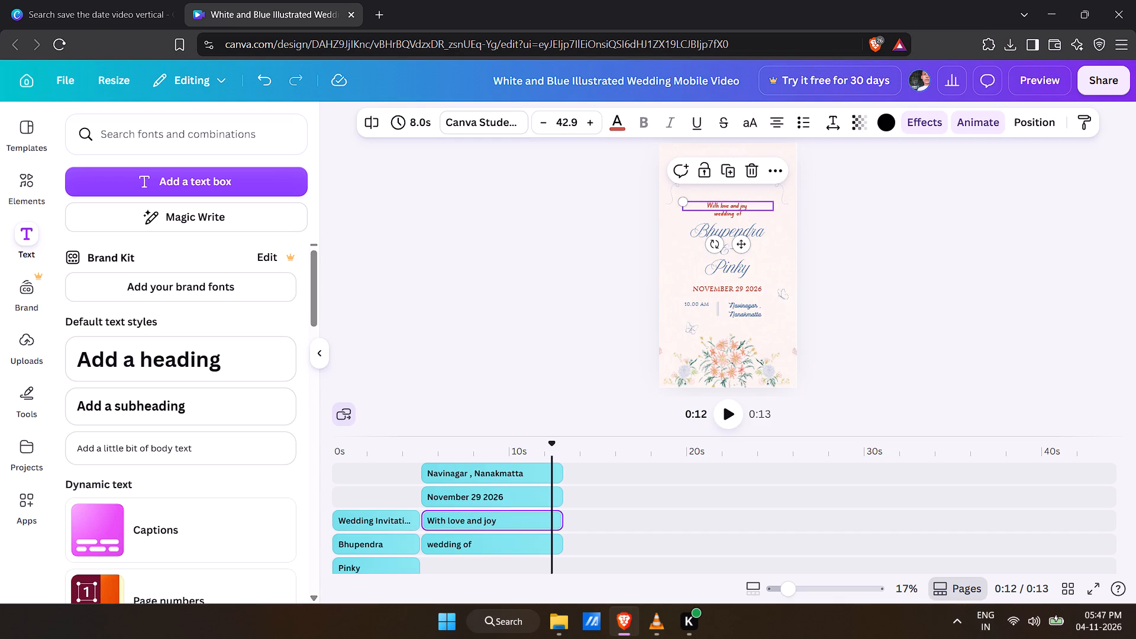
{"action": "left_click_drag", "start_coordinate": [766, 208], "coordinate": [766, 192]}
{"action": "left_click", "coordinate": [843, 231]}
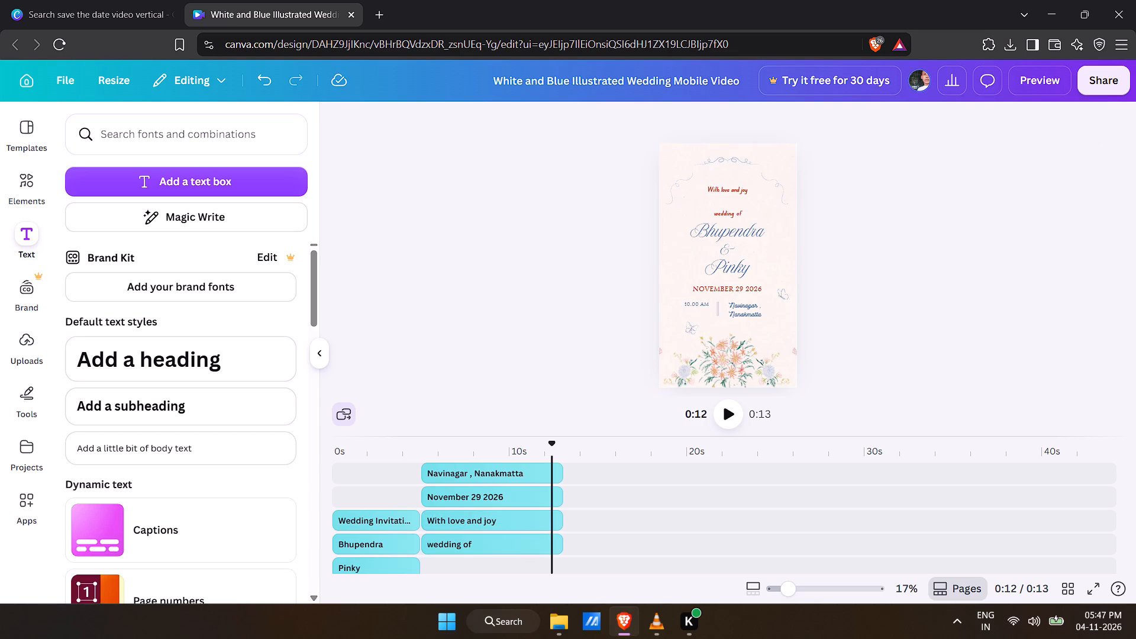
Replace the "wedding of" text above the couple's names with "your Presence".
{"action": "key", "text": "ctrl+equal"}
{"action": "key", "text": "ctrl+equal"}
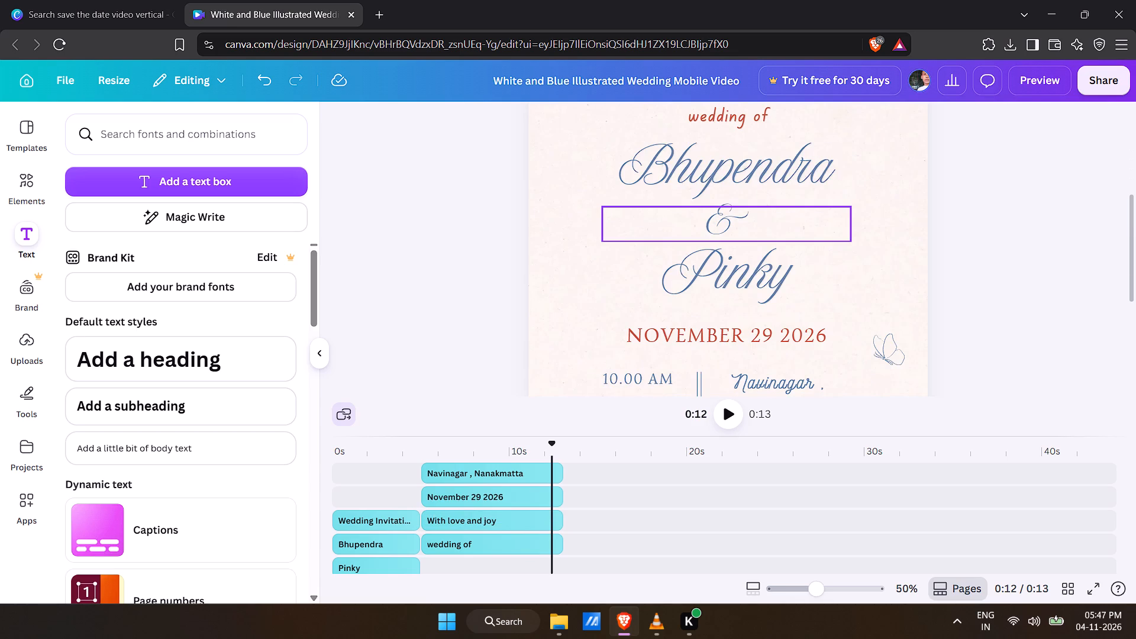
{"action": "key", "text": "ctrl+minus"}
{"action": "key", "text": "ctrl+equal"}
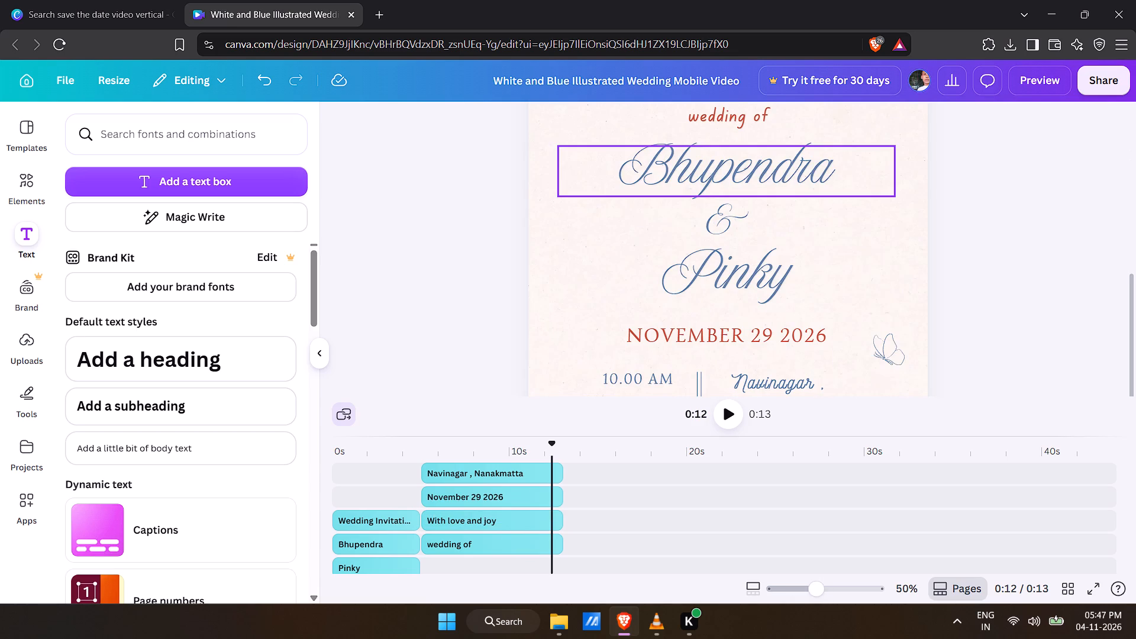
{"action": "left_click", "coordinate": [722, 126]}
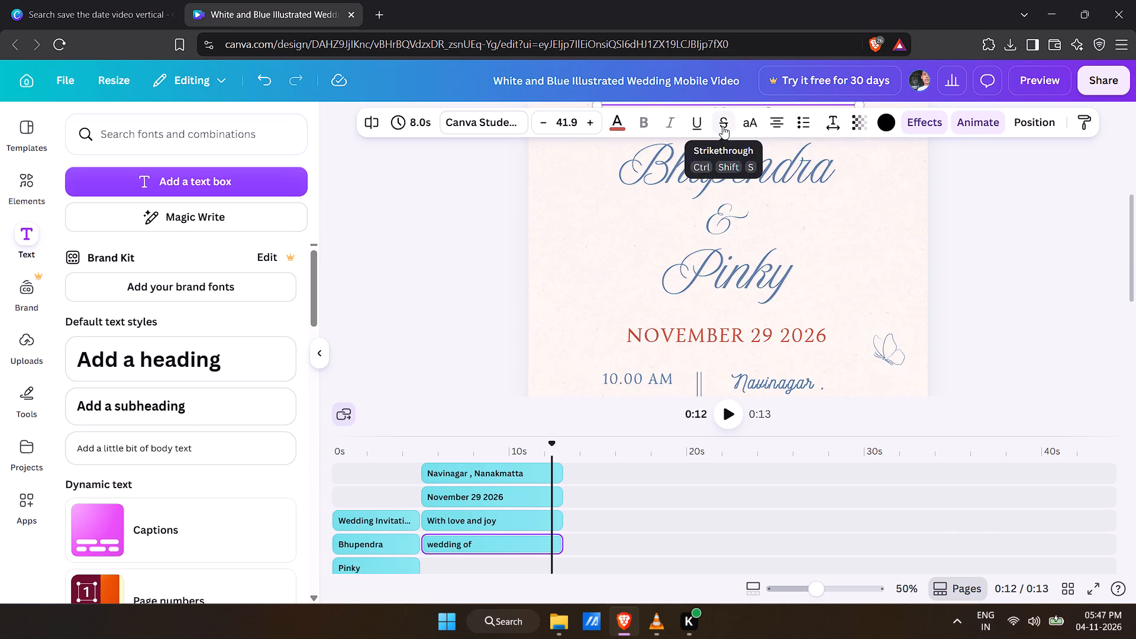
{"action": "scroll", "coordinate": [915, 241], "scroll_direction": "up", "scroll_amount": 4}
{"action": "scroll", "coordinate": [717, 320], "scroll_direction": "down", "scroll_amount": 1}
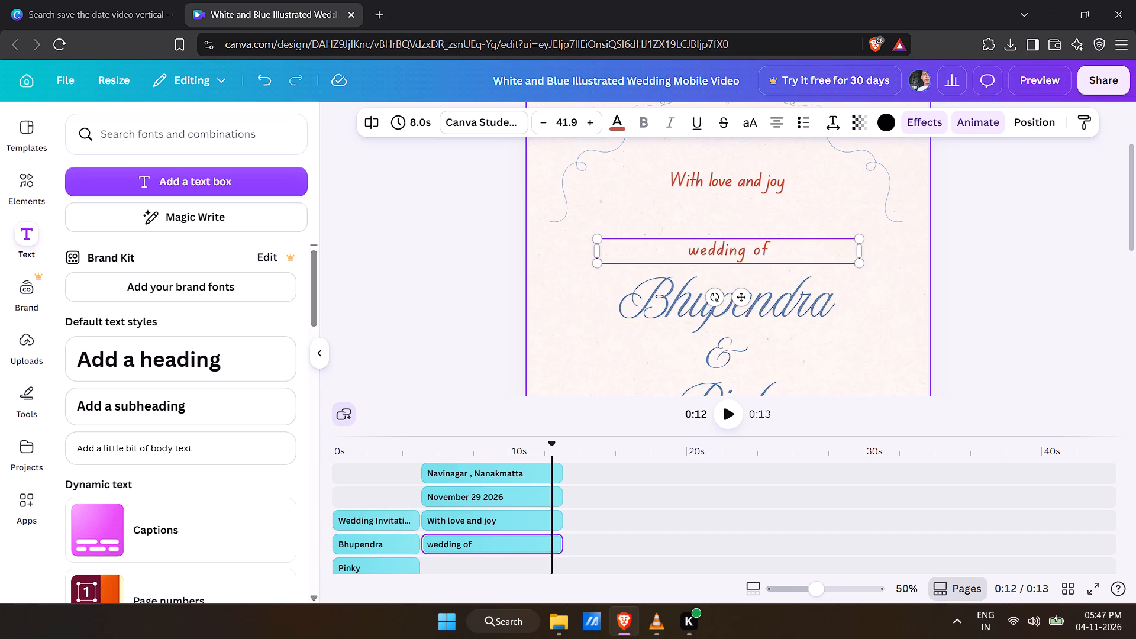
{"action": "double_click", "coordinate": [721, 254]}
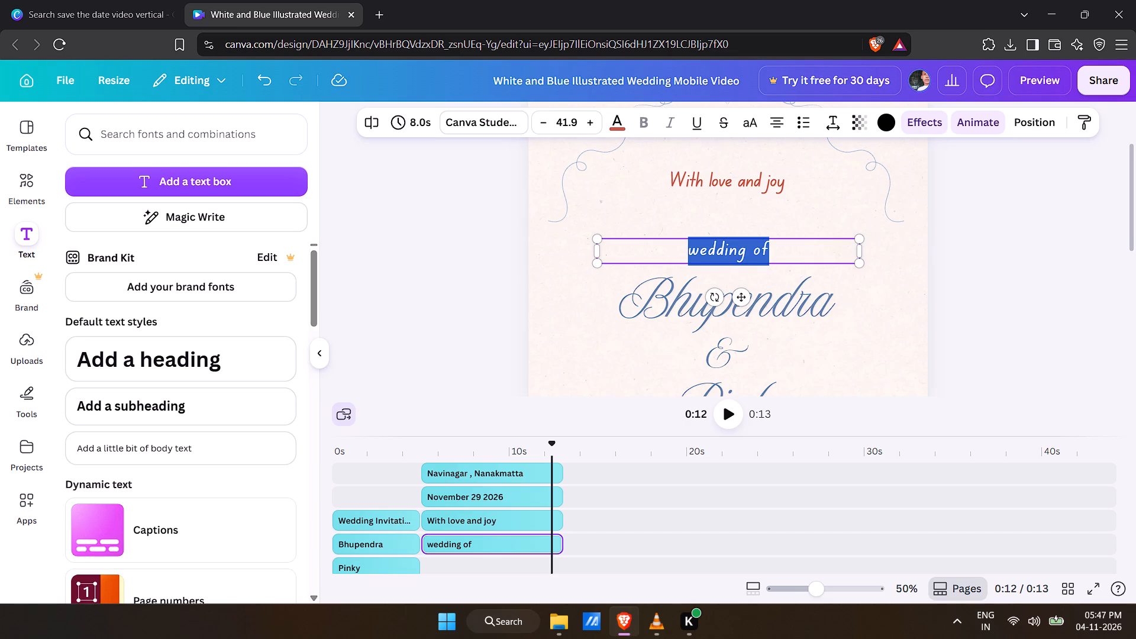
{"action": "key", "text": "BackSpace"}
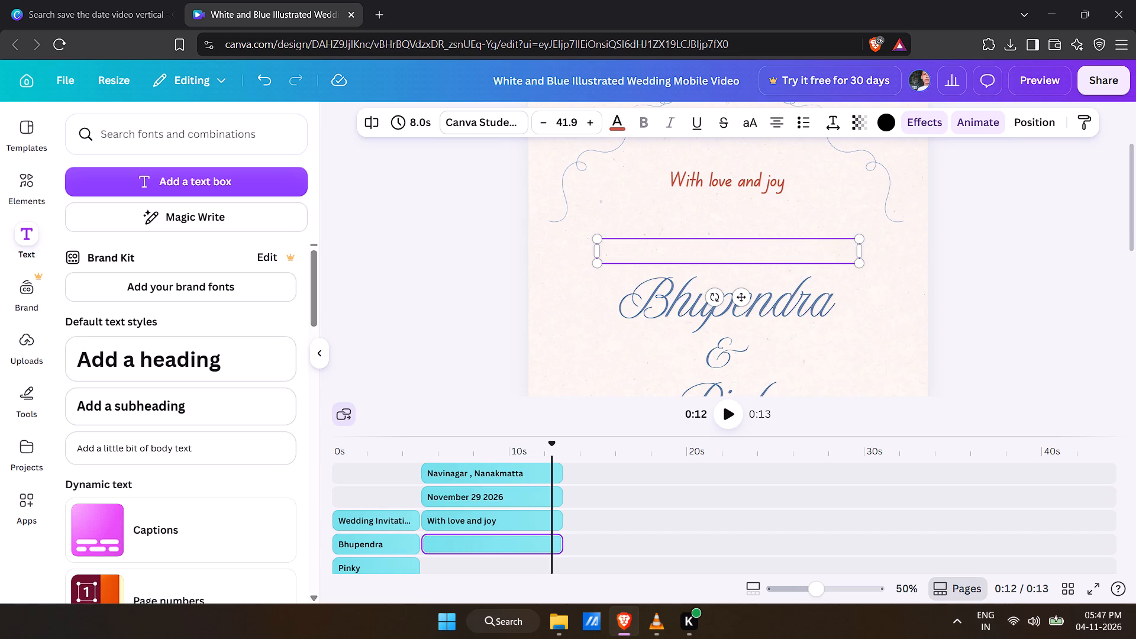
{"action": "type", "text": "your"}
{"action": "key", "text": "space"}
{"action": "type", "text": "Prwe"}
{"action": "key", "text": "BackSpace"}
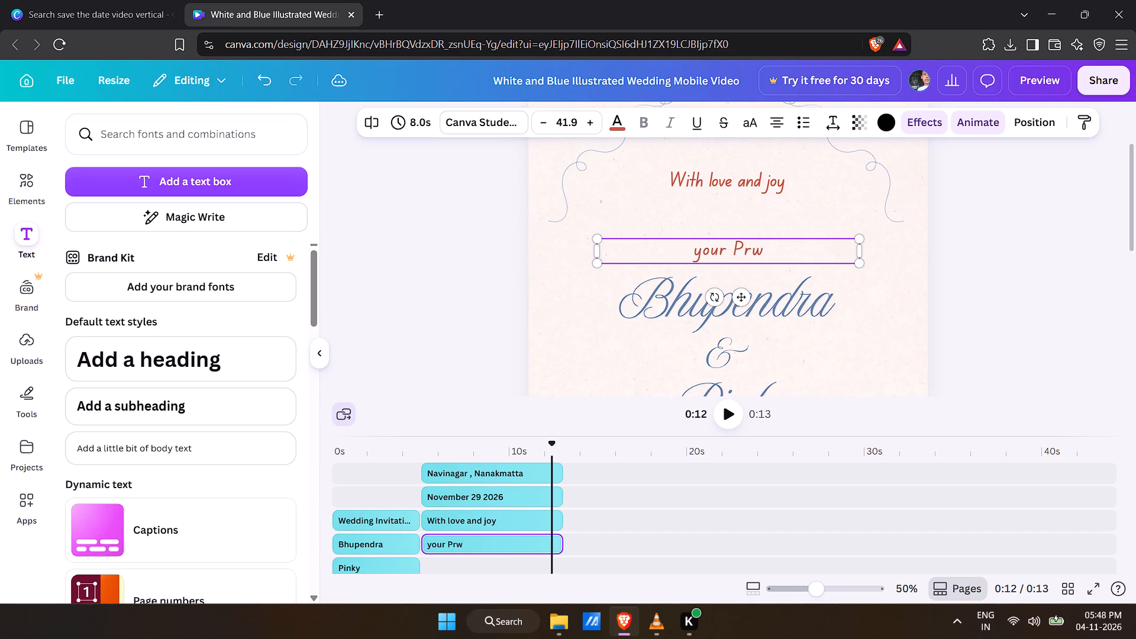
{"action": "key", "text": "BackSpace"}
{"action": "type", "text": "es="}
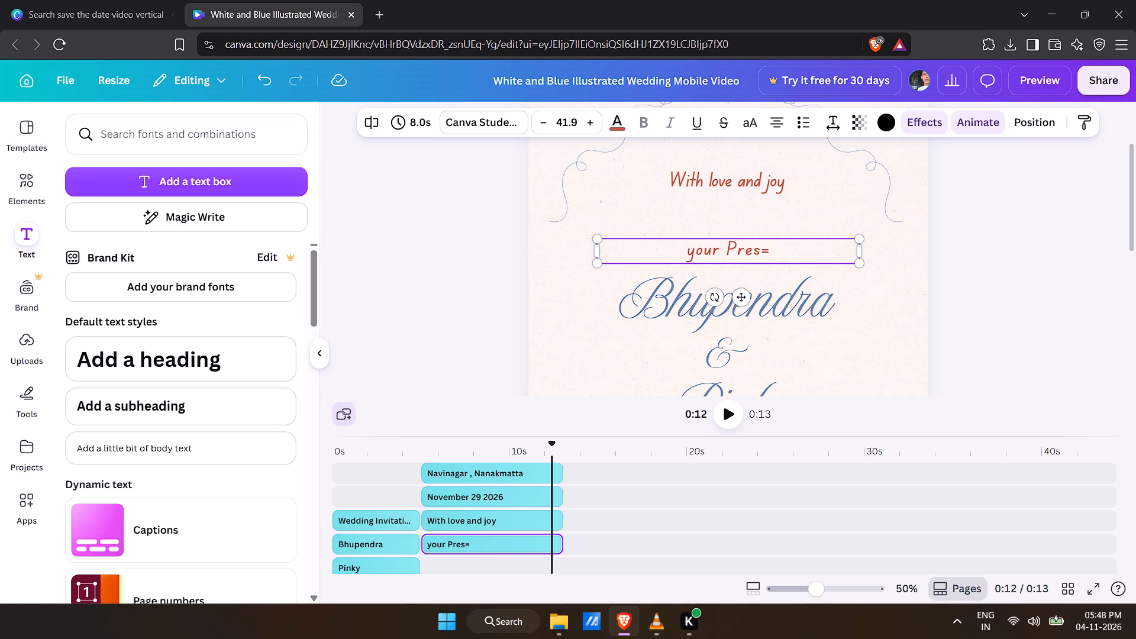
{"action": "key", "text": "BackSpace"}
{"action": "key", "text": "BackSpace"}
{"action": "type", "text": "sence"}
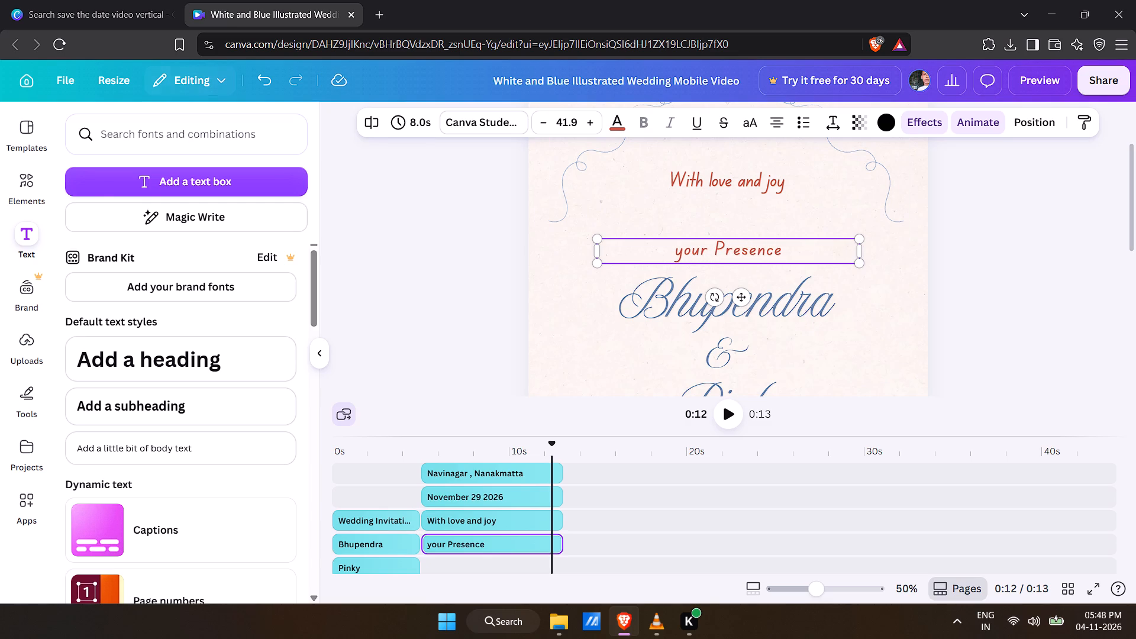
Replace the line above the couple's names with "We request your presence", following the wording of the blue floral template.
{"action": "left_click", "coordinate": [105, 15]}
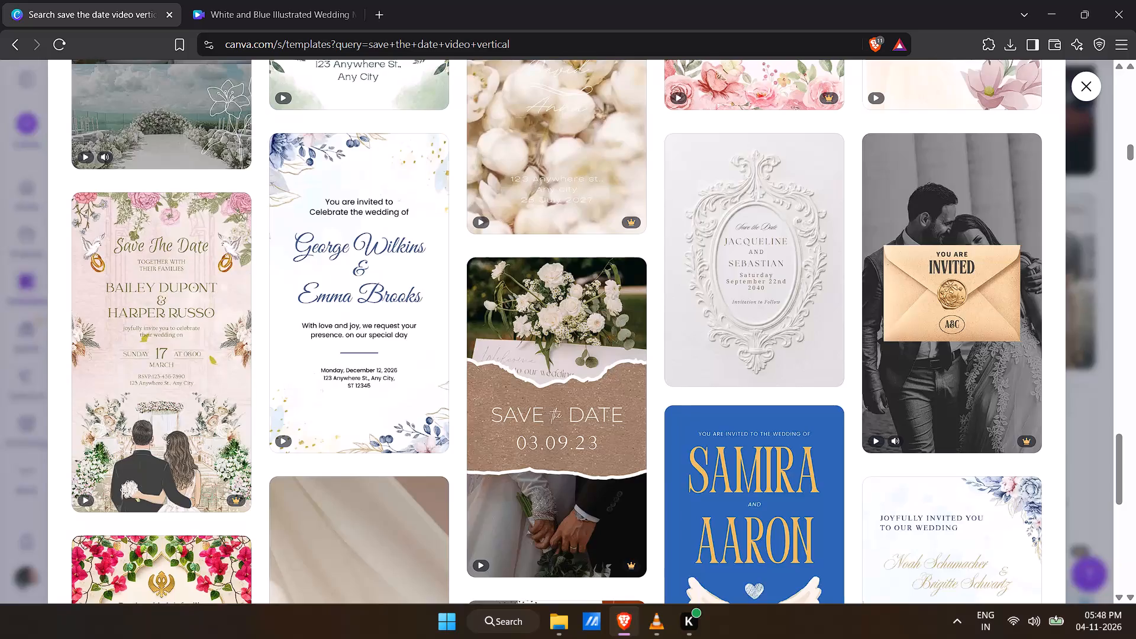
{"action": "left_click", "coordinate": [272, 7]}
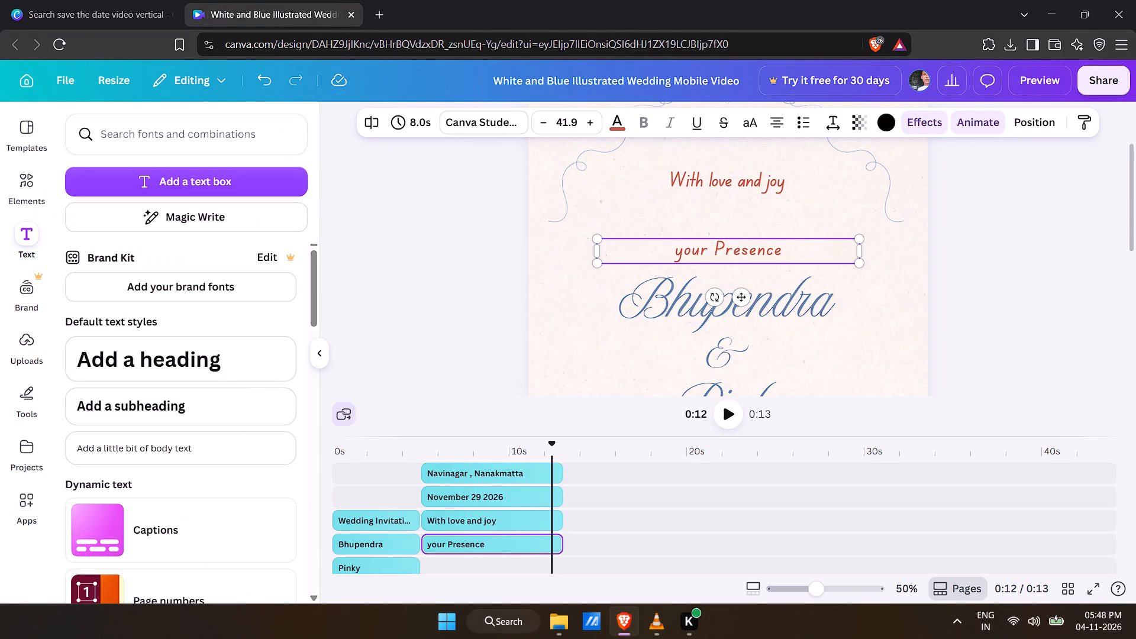
{"action": "key", "text": "BackSpace"}
{"action": "key", "text": "BackSpace"}
{"action": "key", "text": "BackSpace"}
{"action": "key", "text": "BackSpace"}
{"action": "key", "text": "BackSpace"}
{"action": "key", "text": "BackSpace"}
{"action": "key", "text": "BackSpace"}
{"action": "key", "text": "BackSpace"}
{"action": "key", "text": "BackSpace"}
{"action": "key", "text": "BackSpace"}
{"action": "key", "text": "BackSpace"}
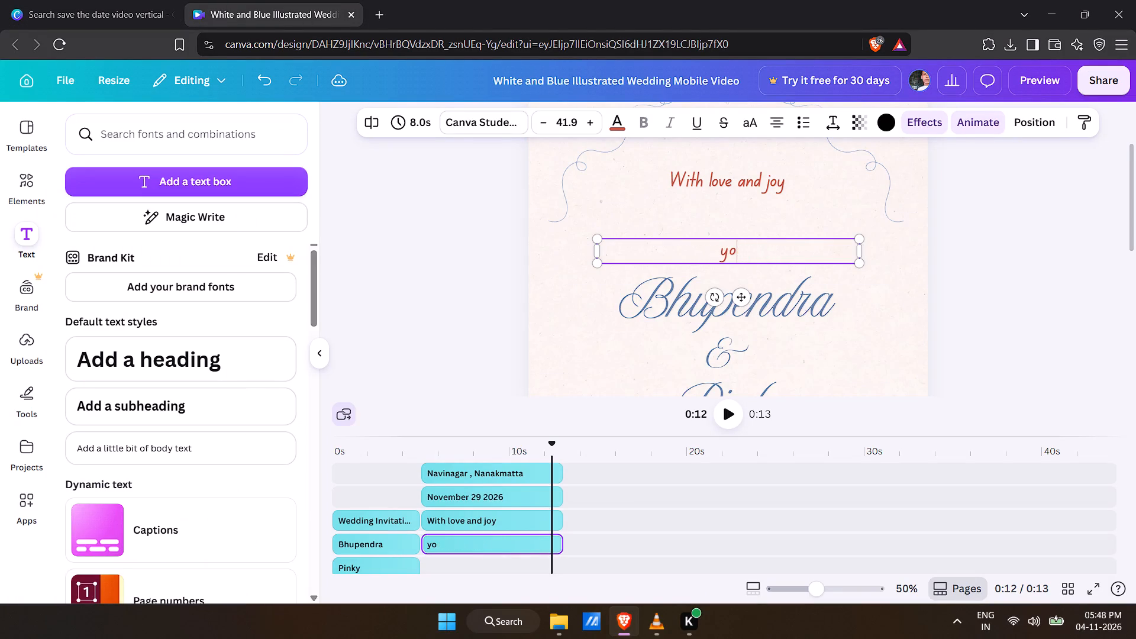
{"action": "key", "text": "BackSpace"}
{"action": "key", "text": "BackSpace"}
{"action": "type", "text": "We re"}
{"action": "type", "text": "quest"}
{"action": "key", "text": "space"}
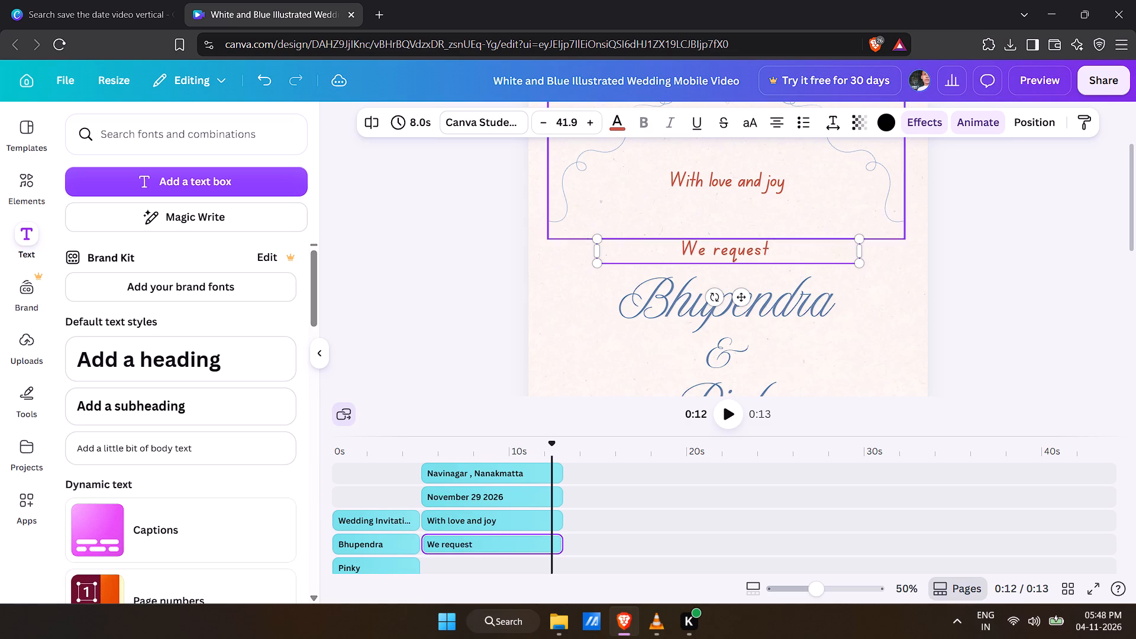
{"action": "left_click", "coordinate": [122, 0]}
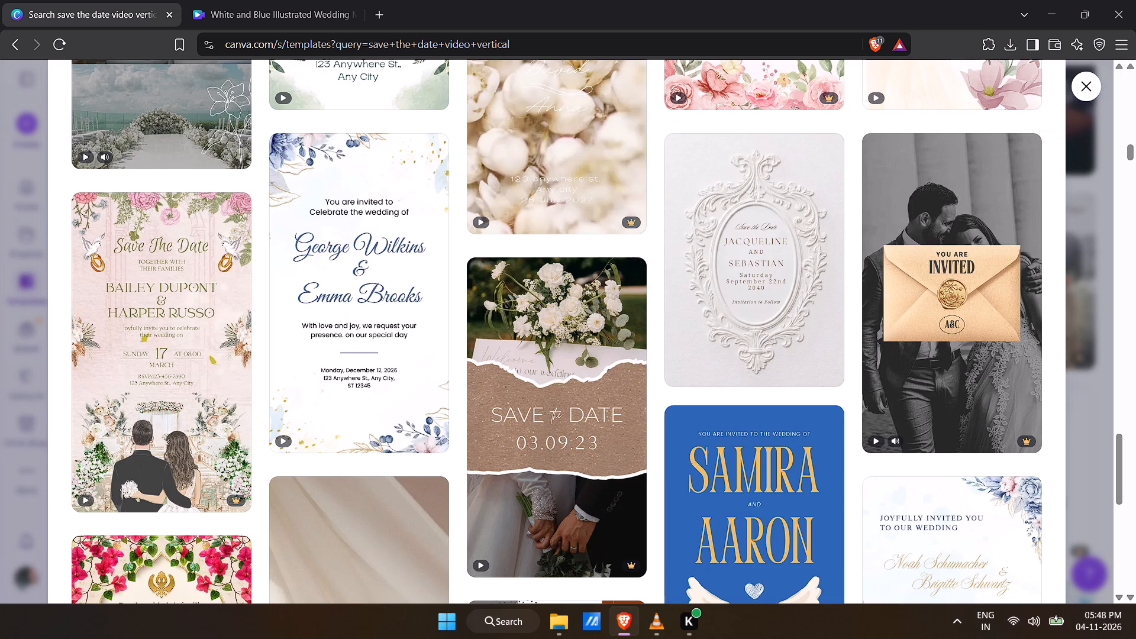
{"action": "left_click", "coordinate": [251, 15]}
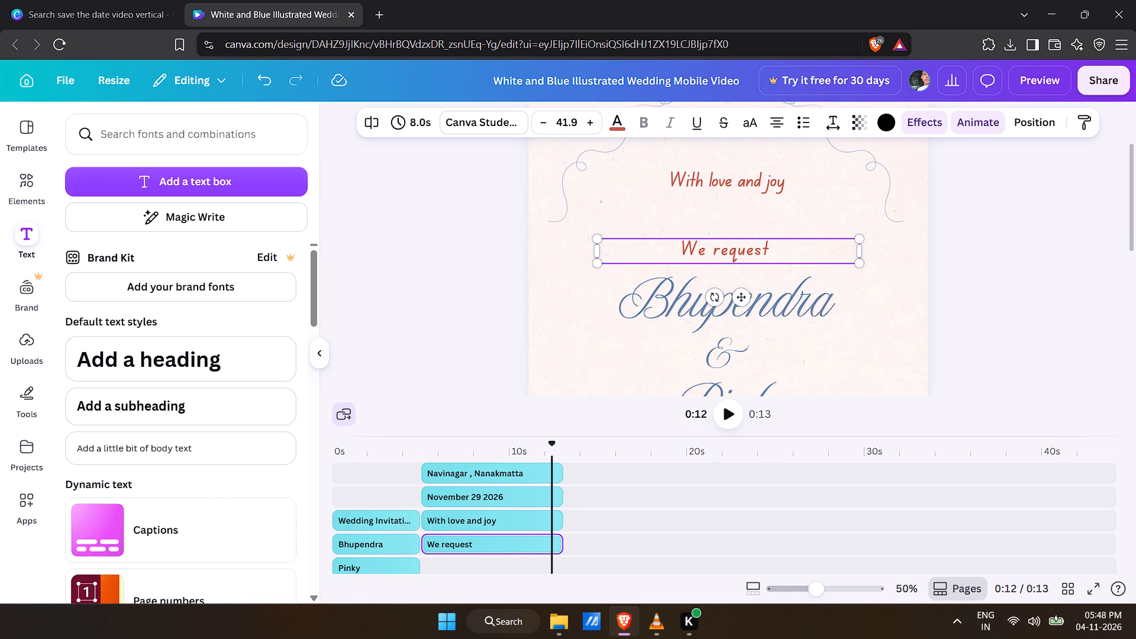
{"action": "type", "text": "your"}
{"action": "key", "text": "space"}
{"action": "type", "text": "presence"}
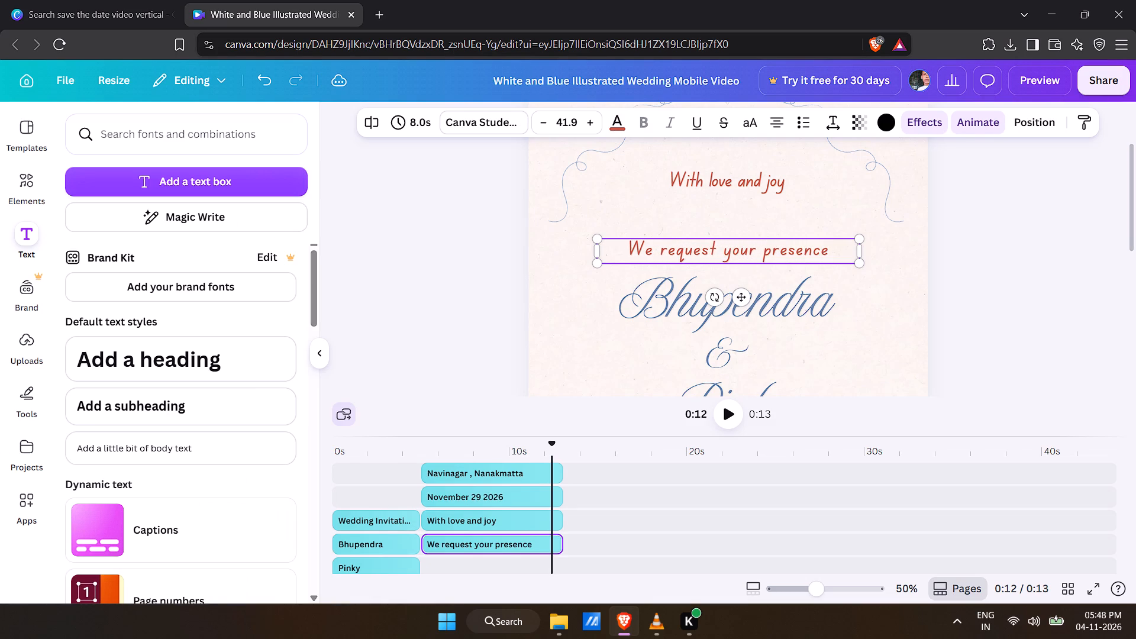
Add the line "on our Special Day" below "We request your presence" in the same text, following the blue floral template's wording.
{"action": "left_click", "coordinate": [91, 8]}
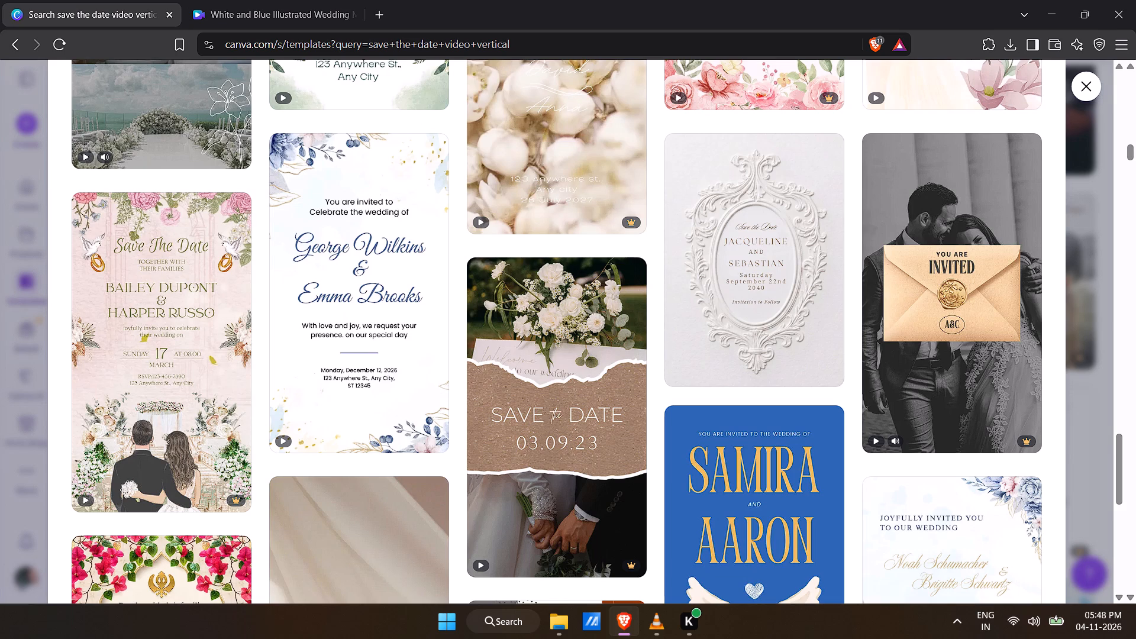
{"action": "left_click", "coordinate": [302, 25]}
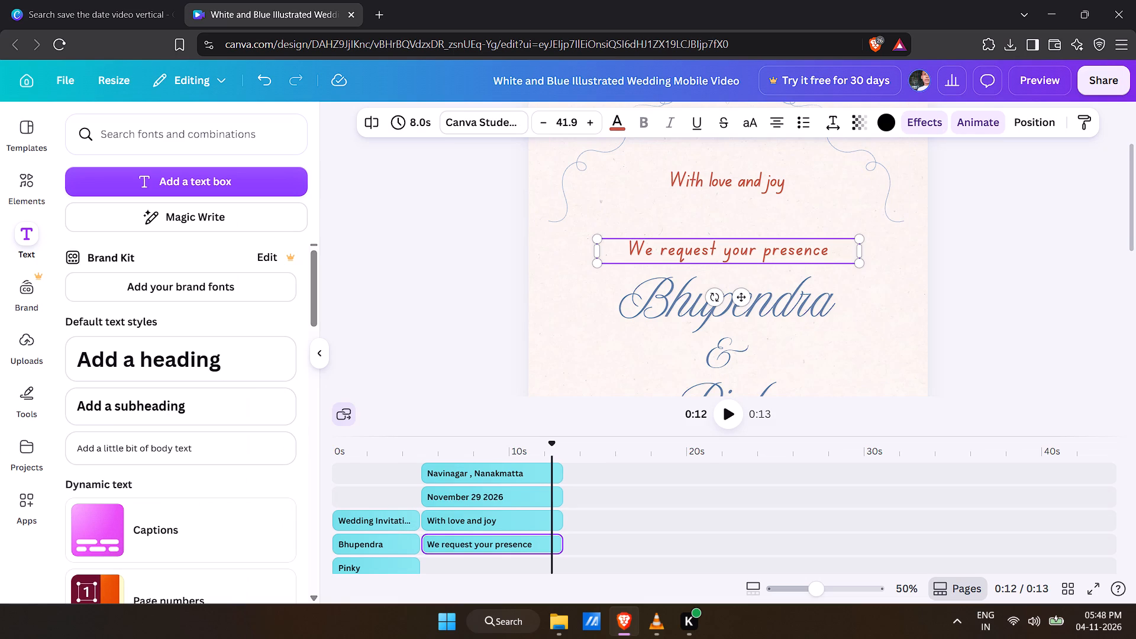
{"action": "key", "text": "Return"}
{"action": "type", "text": "on our"}
{"action": "key", "text": "space"}
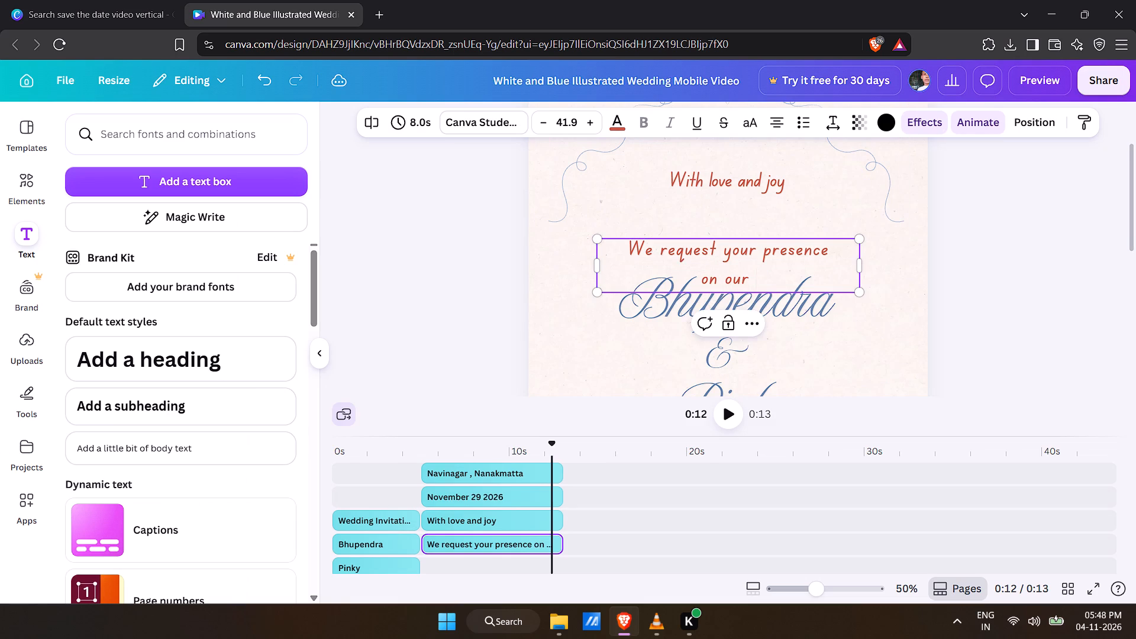
{"action": "type", "text": "Spe"}
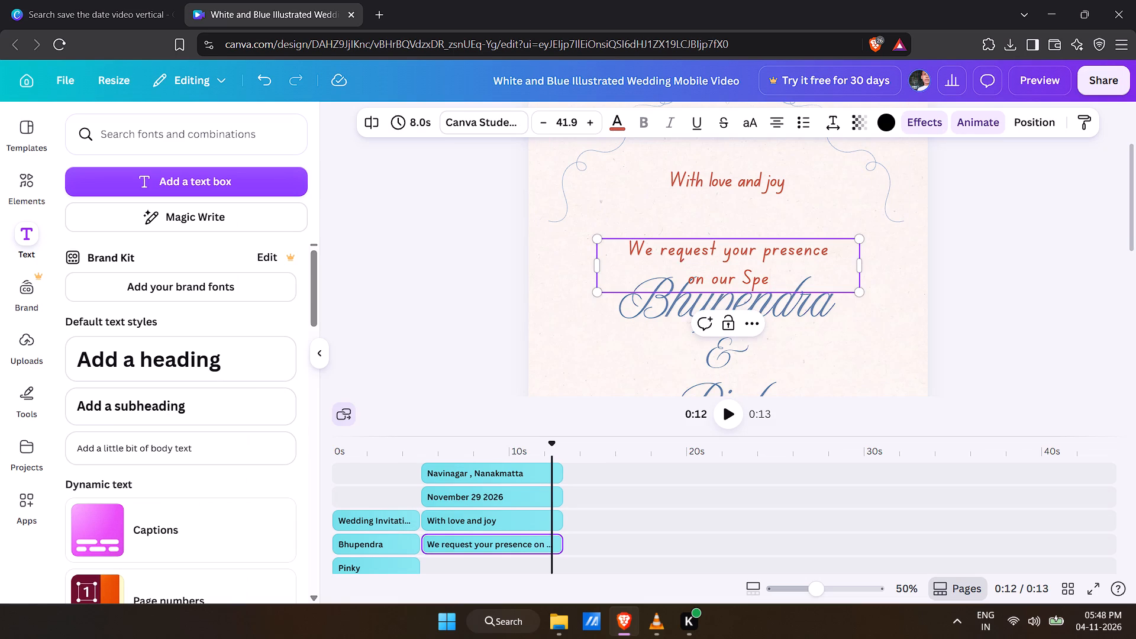
{"action": "type", "text": "ci"}
{"action": "type", "text": "eal"}
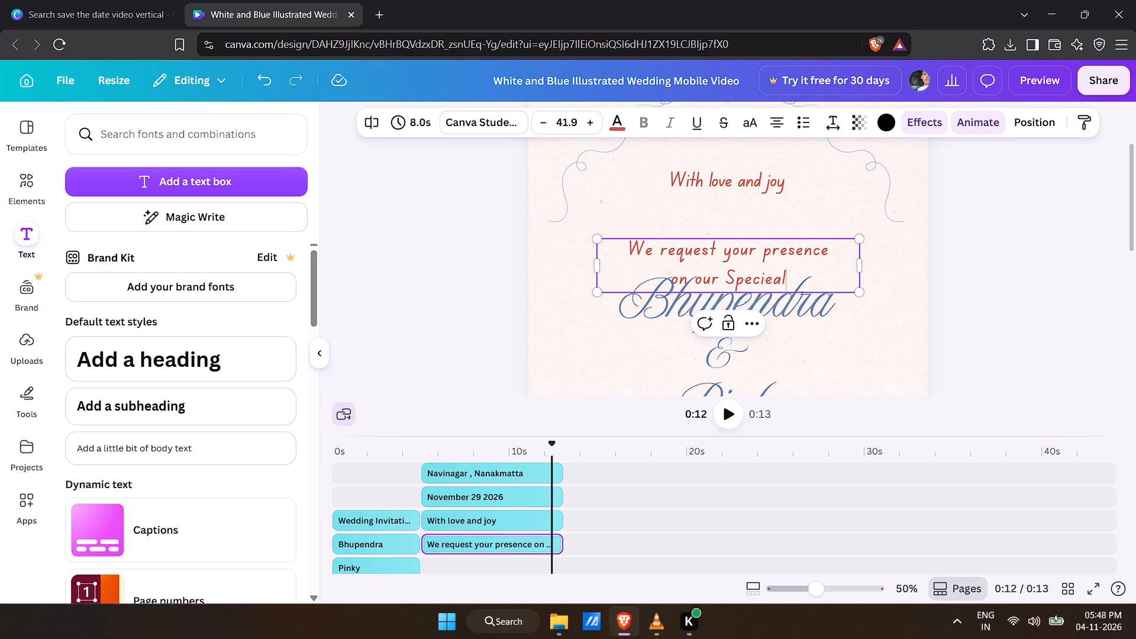
{"action": "left_click", "coordinate": [73, 0]}
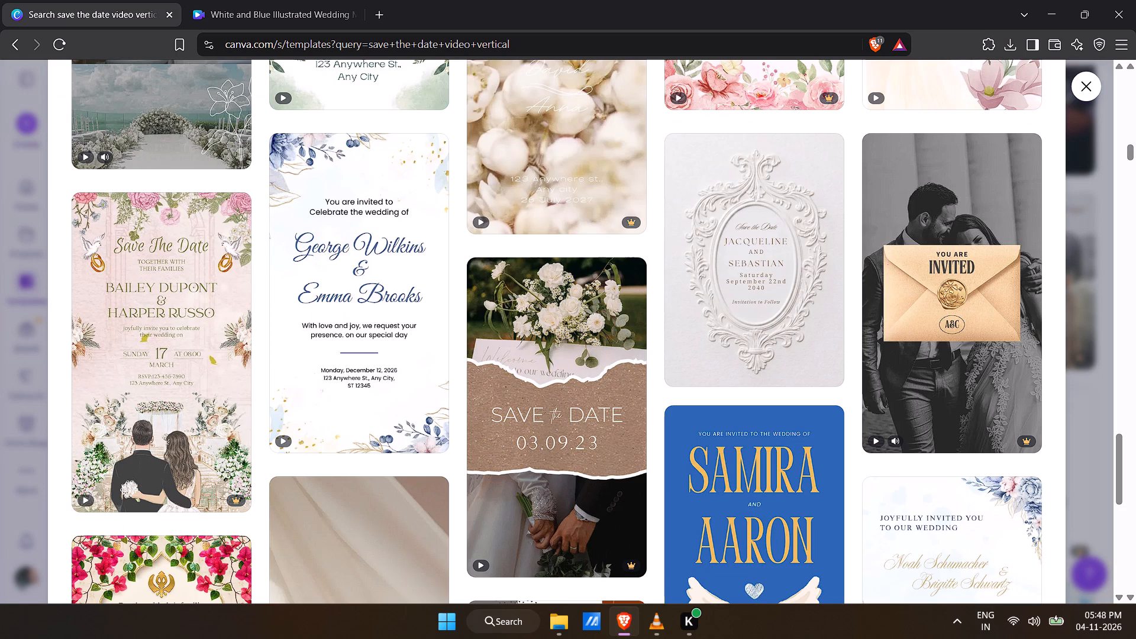
{"action": "left_click", "coordinate": [317, 18]}
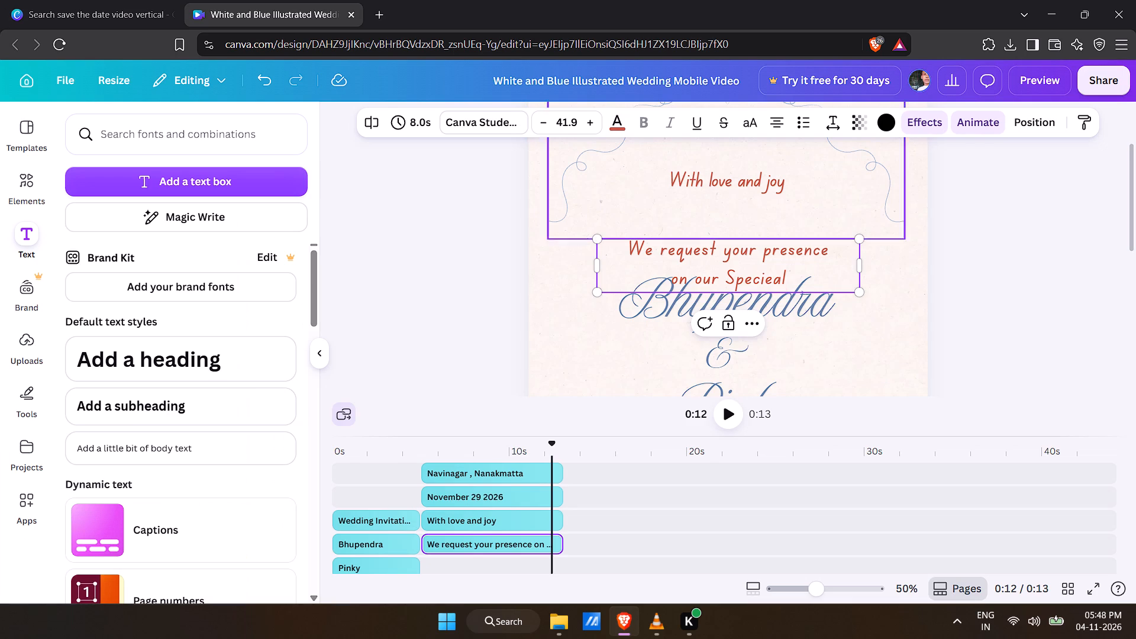
{"action": "key", "text": "Left"}
{"action": "key", "text": "Left"}
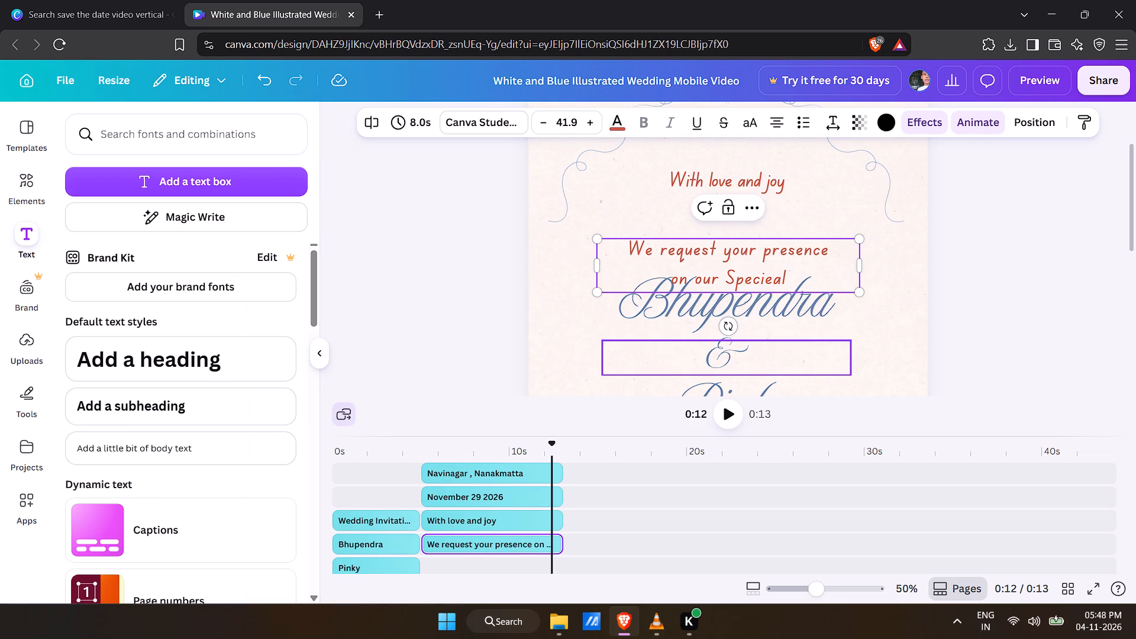
{"action": "key", "text": "BackSpace"}
{"action": "key", "text": "Right"}
{"action": "key", "text": "Right"}
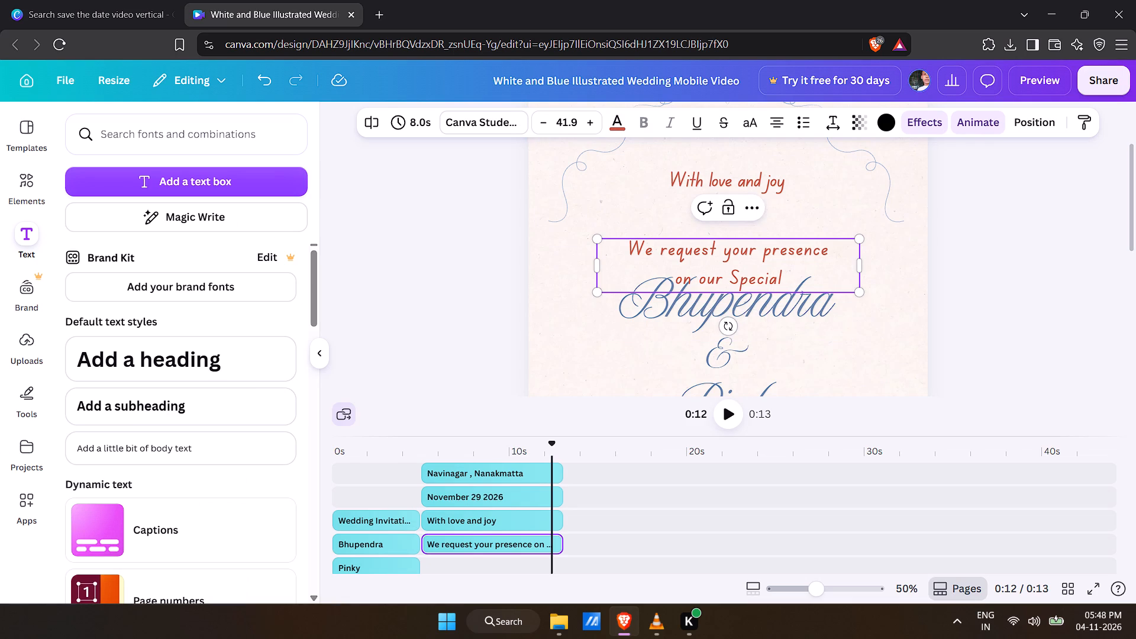
{"action": "key", "text": "Right"}
{"action": "key", "text": "space"}
{"action": "type", "text": "Day"}
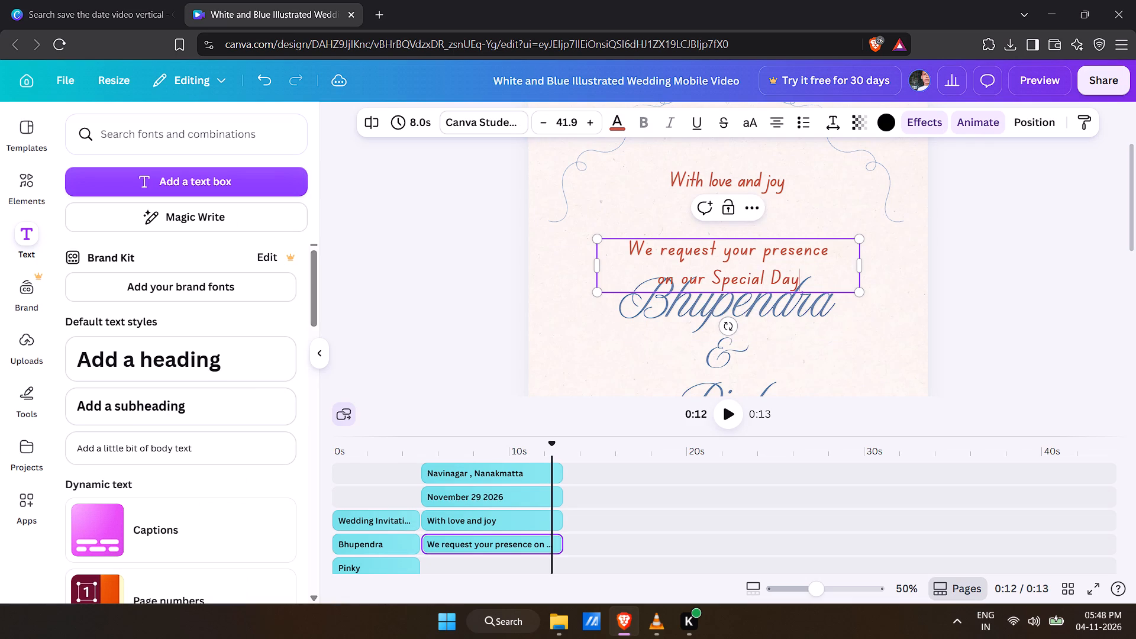
Move the two-line "We request your presence on our Special Day" text up, directly below "With love and joy" and clear of the names.
{"action": "left_click", "coordinate": [823, 199]}
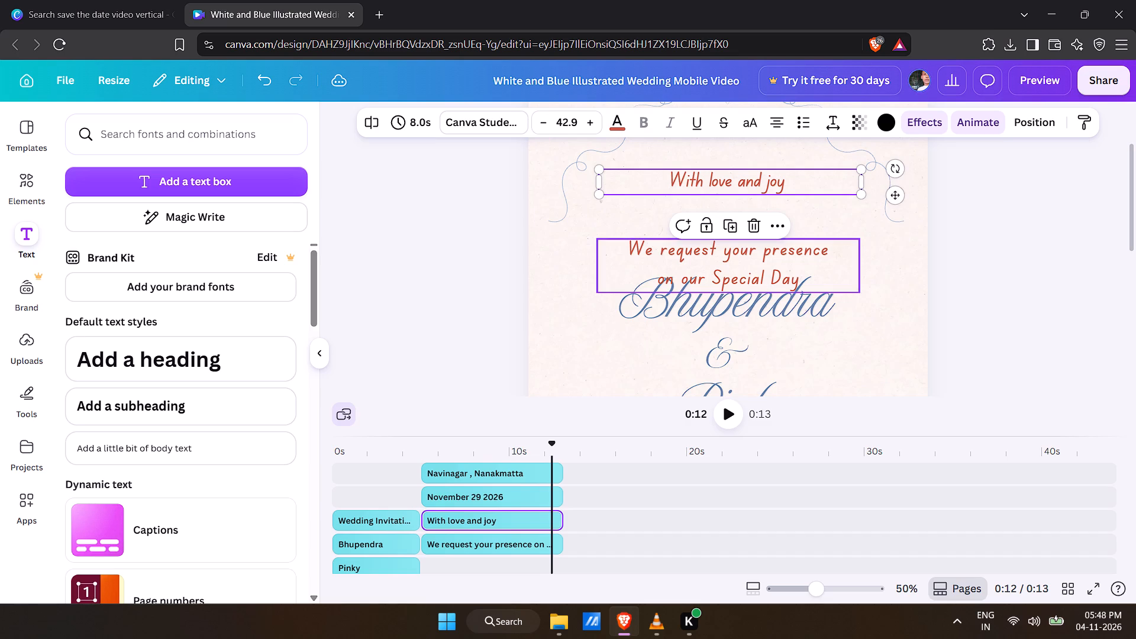
{"action": "left_click", "coordinate": [811, 268]}
{"action": "left_click_drag", "start_coordinate": [825, 266], "coordinate": [827, 233]}
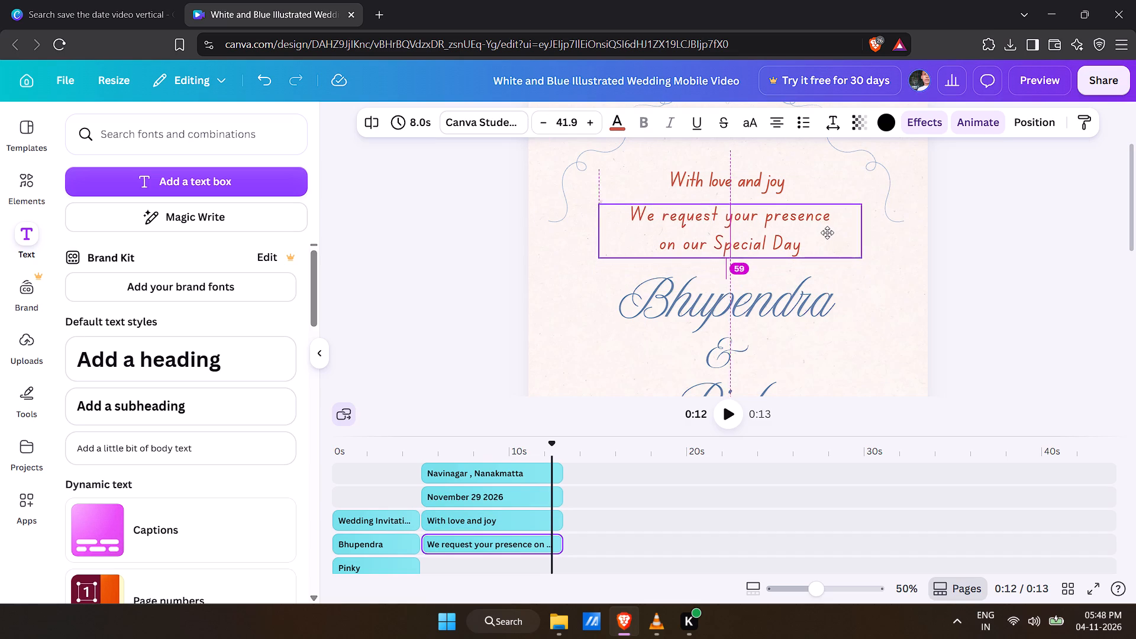
{"action": "left_click_drag", "start_coordinate": [827, 233], "coordinate": [829, 223]}
{"action": "left_click", "coordinate": [974, 269]}
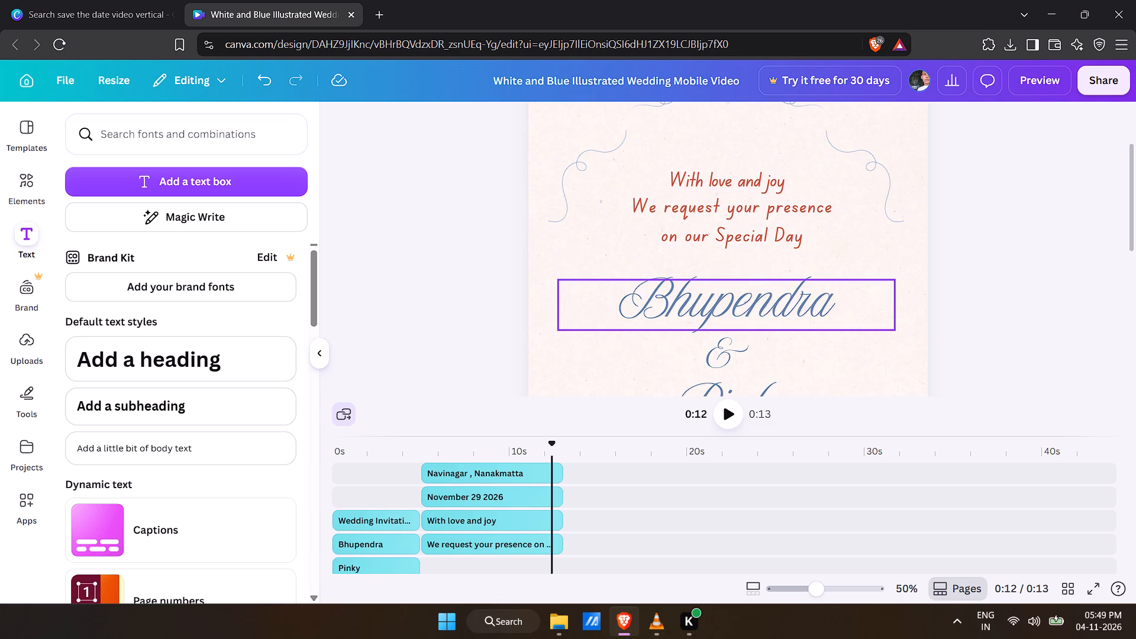
Play the whole invitation video from the start to review both pages with the reworded text.
{"action": "key", "text": "ctrl+minus"}
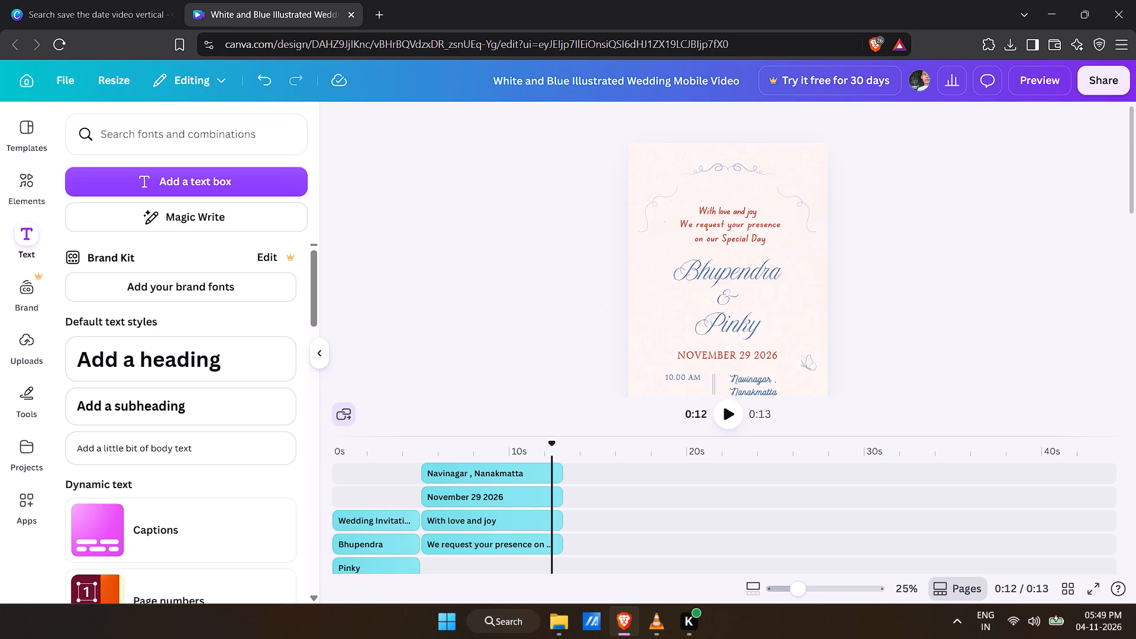
{"action": "key", "text": "ctrl+minus"}
{"action": "key", "text": "ctrl+equal"}
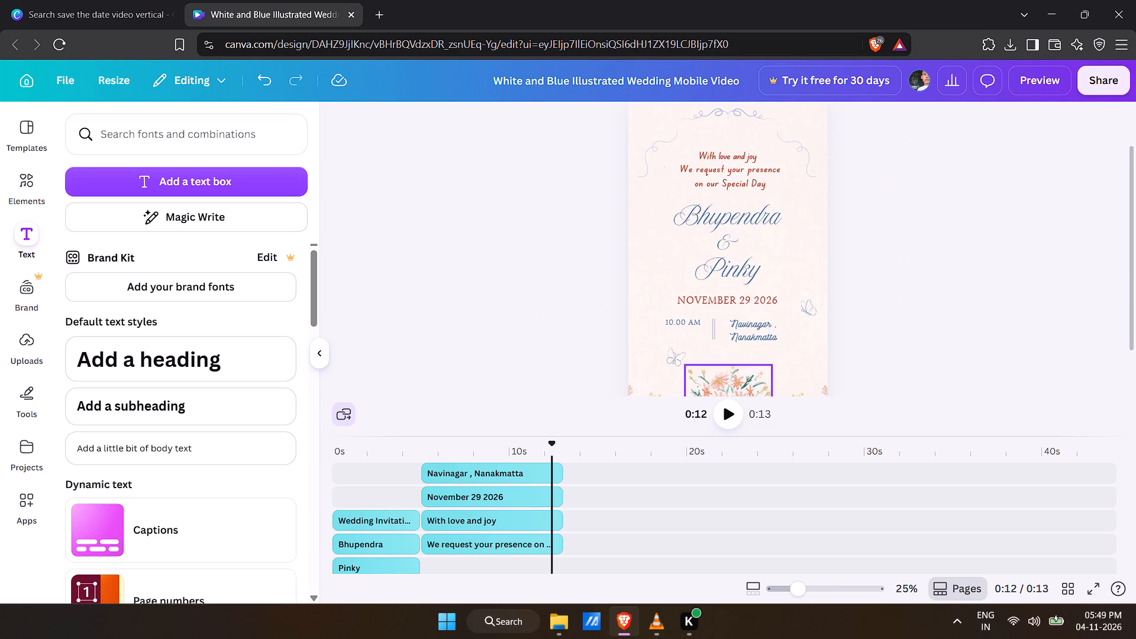
{"action": "left_click", "coordinate": [945, 304]}
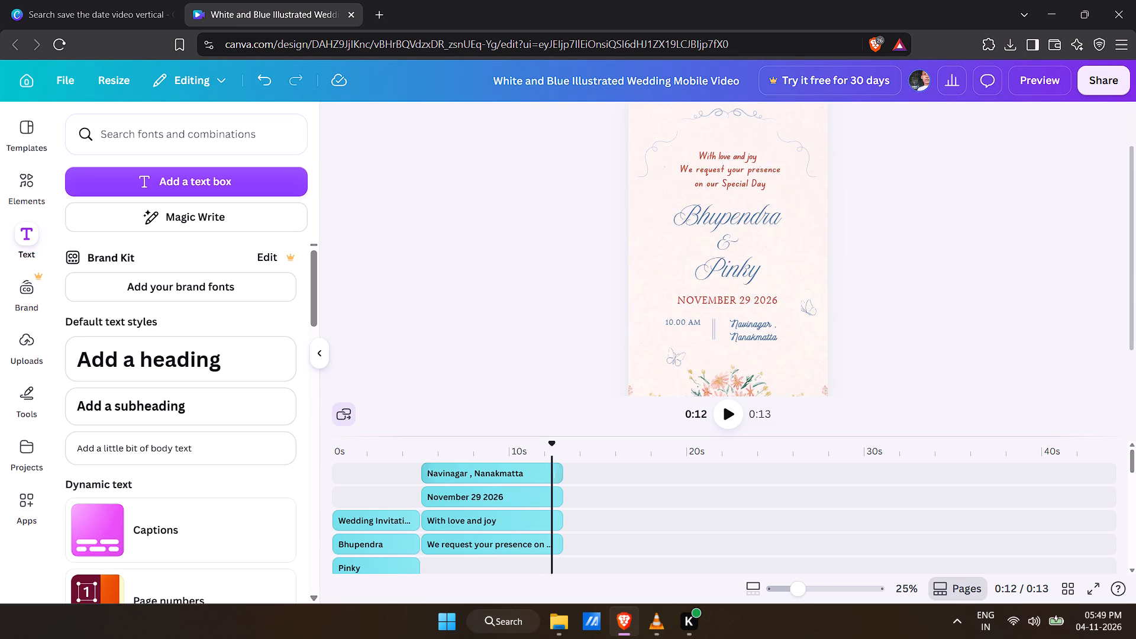
{"action": "left_click_drag", "start_coordinate": [553, 449], "coordinate": [180, 483]}
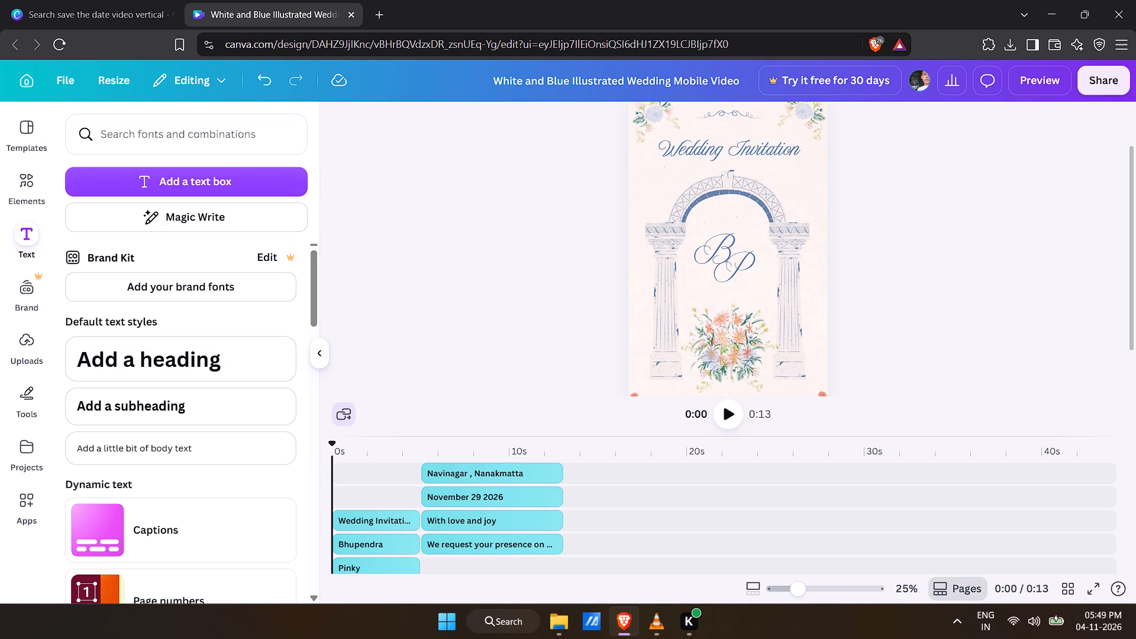
{"action": "left_click", "coordinate": [320, 357]}
{"action": "key", "text": "space"}
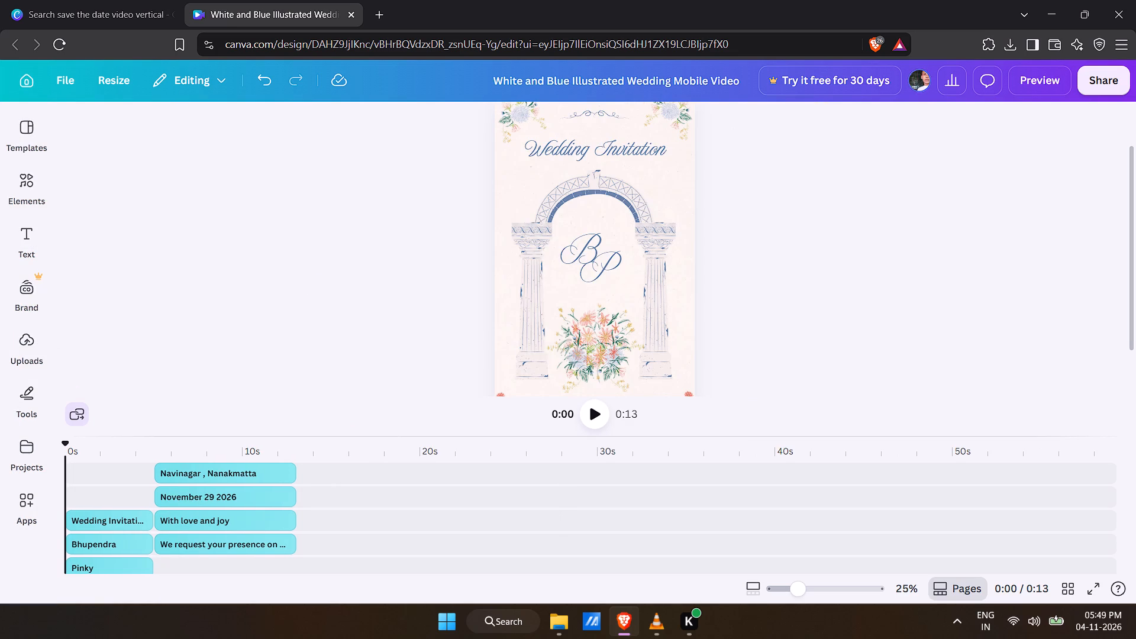
{"action": "left_click", "coordinate": [592, 409]}
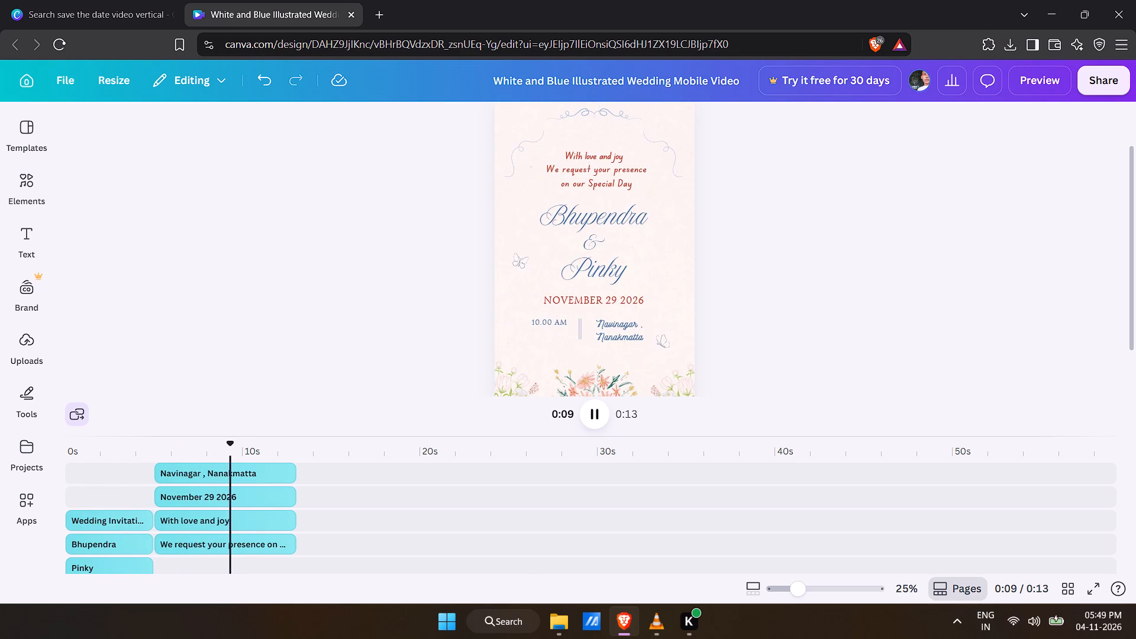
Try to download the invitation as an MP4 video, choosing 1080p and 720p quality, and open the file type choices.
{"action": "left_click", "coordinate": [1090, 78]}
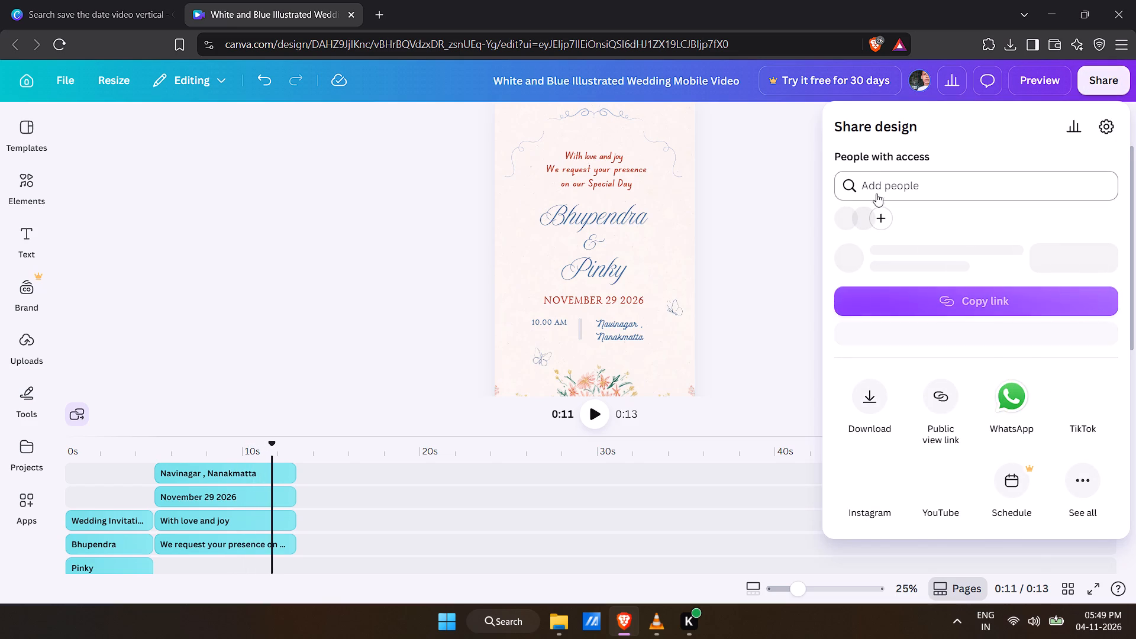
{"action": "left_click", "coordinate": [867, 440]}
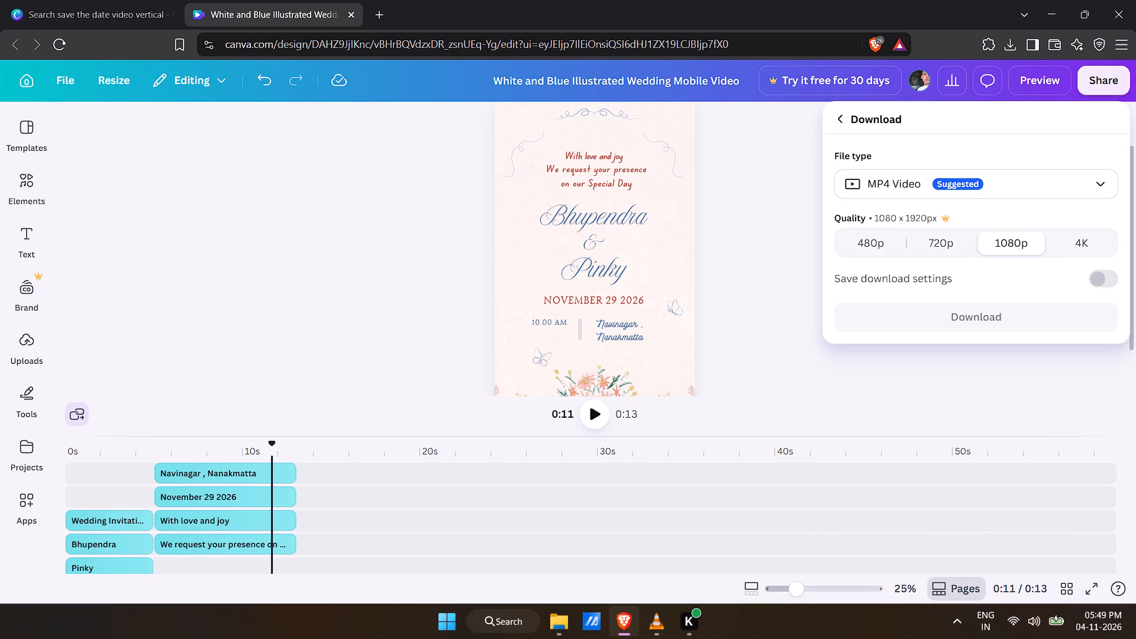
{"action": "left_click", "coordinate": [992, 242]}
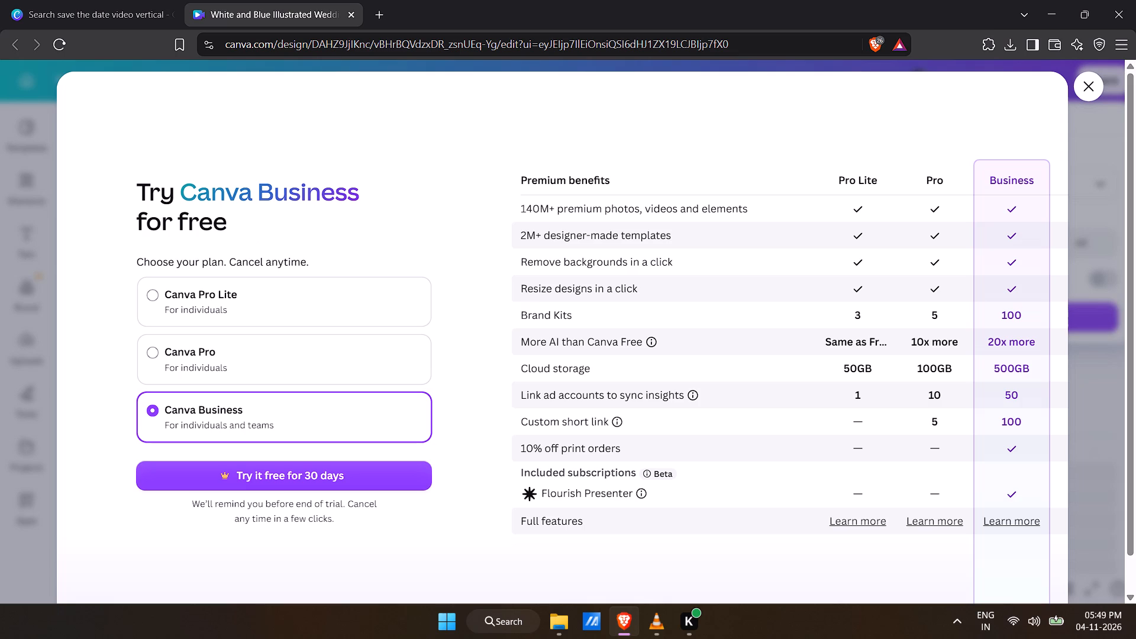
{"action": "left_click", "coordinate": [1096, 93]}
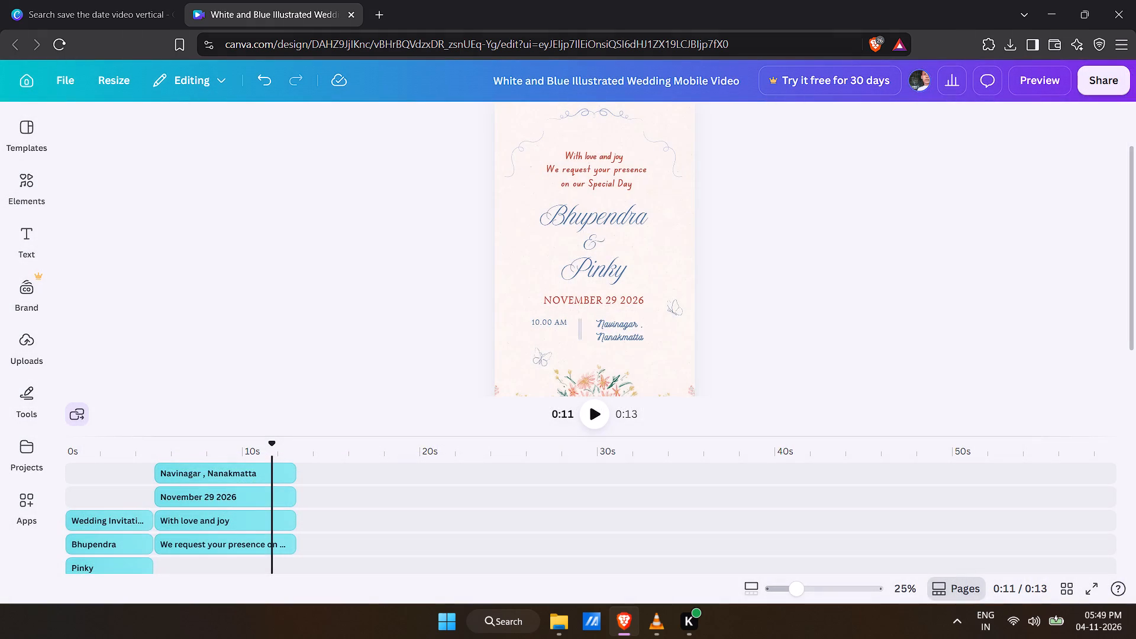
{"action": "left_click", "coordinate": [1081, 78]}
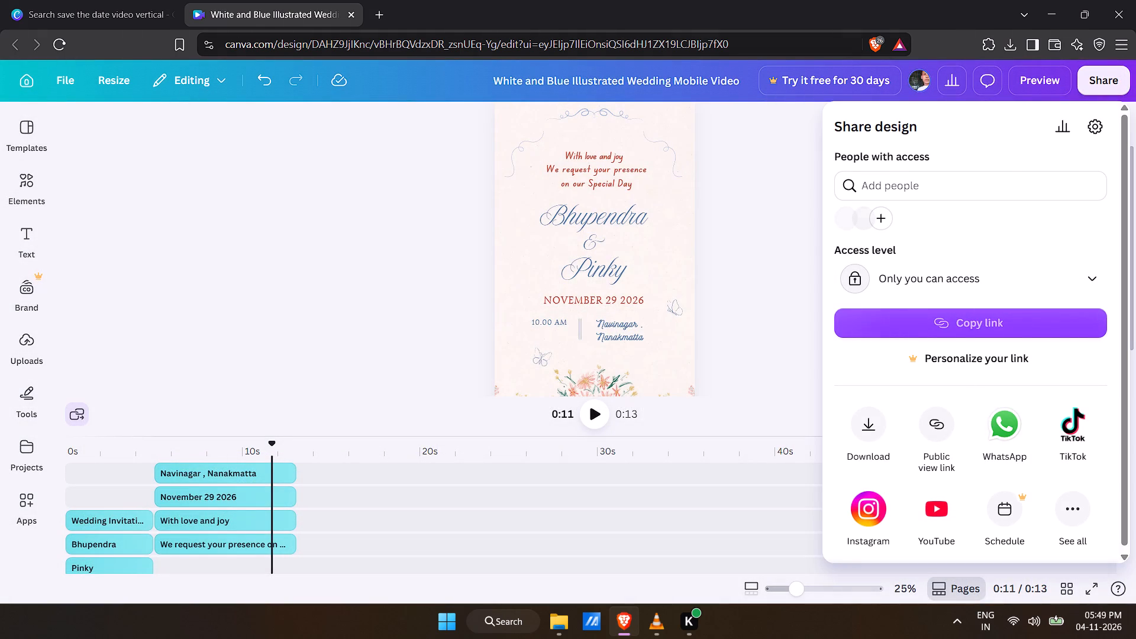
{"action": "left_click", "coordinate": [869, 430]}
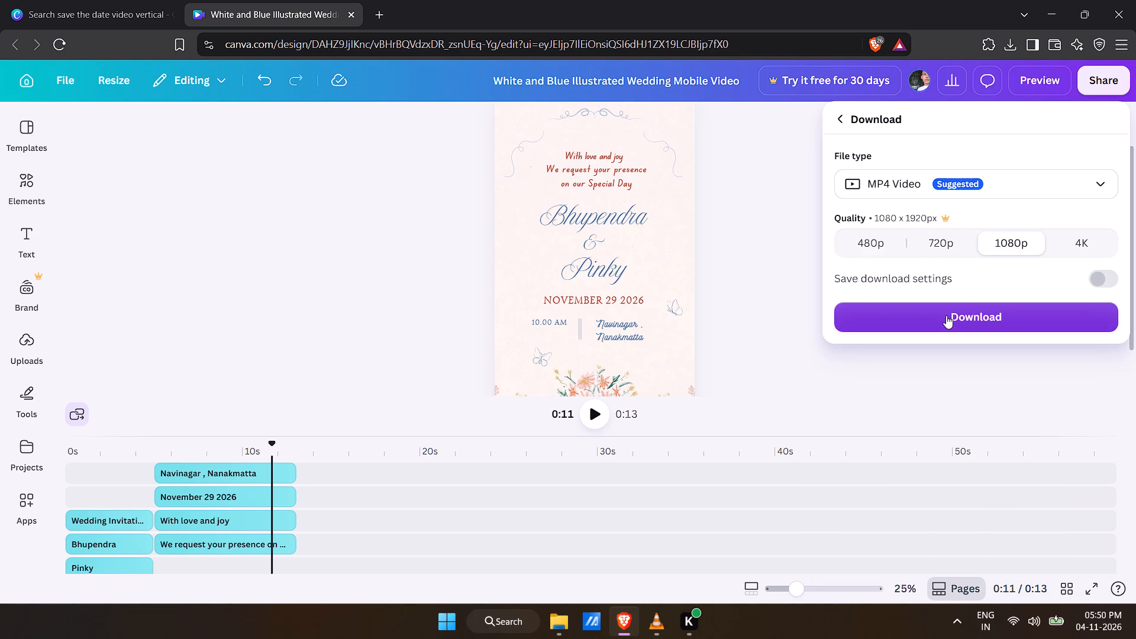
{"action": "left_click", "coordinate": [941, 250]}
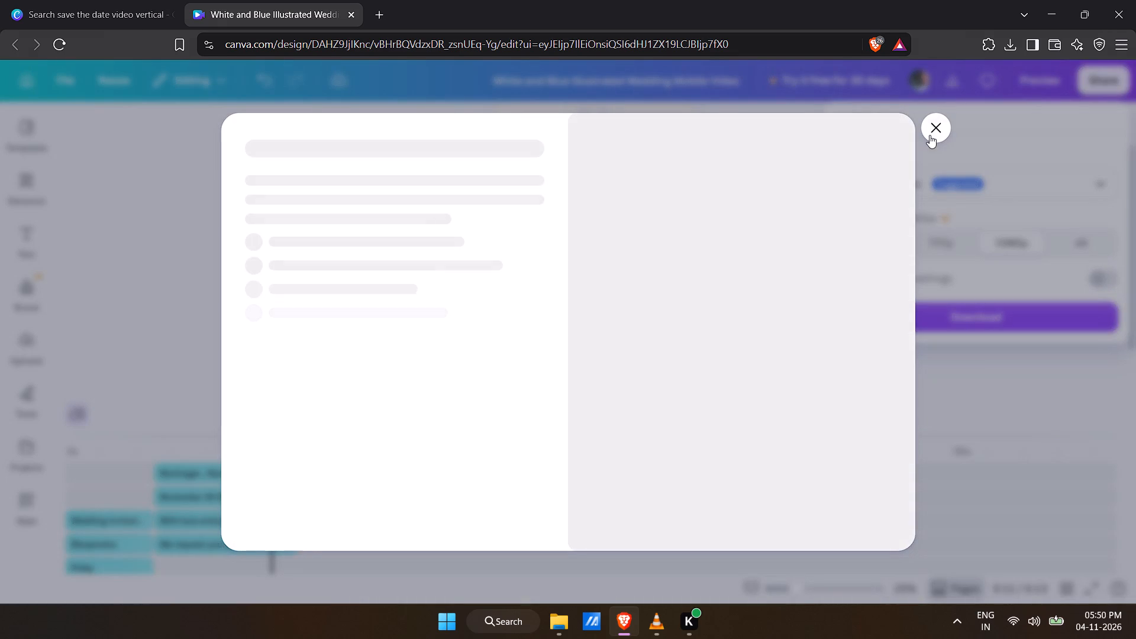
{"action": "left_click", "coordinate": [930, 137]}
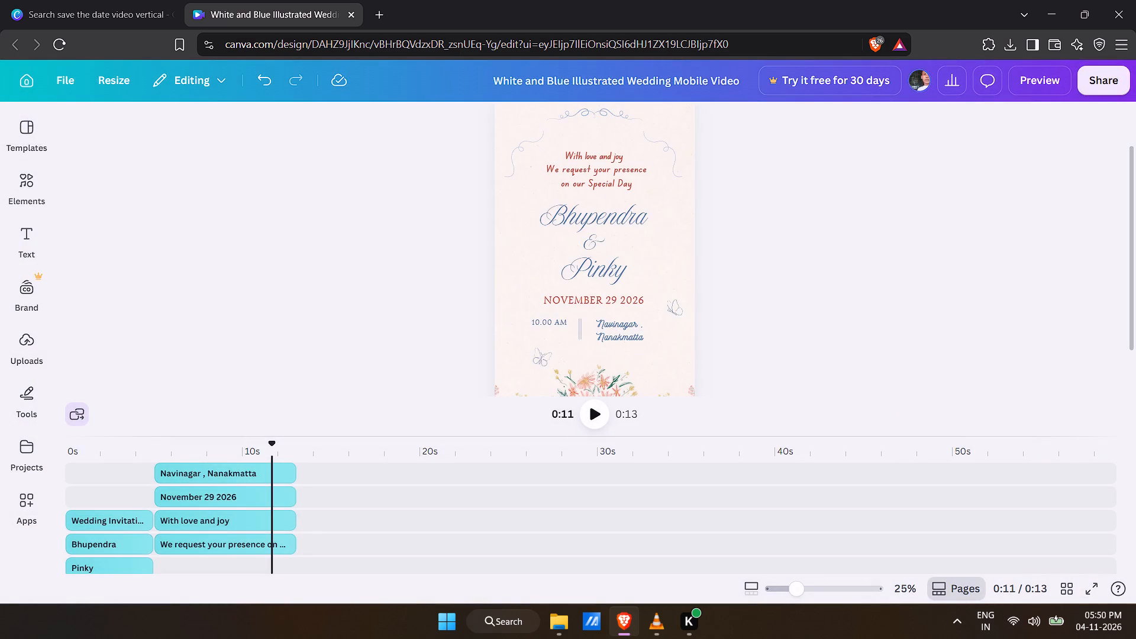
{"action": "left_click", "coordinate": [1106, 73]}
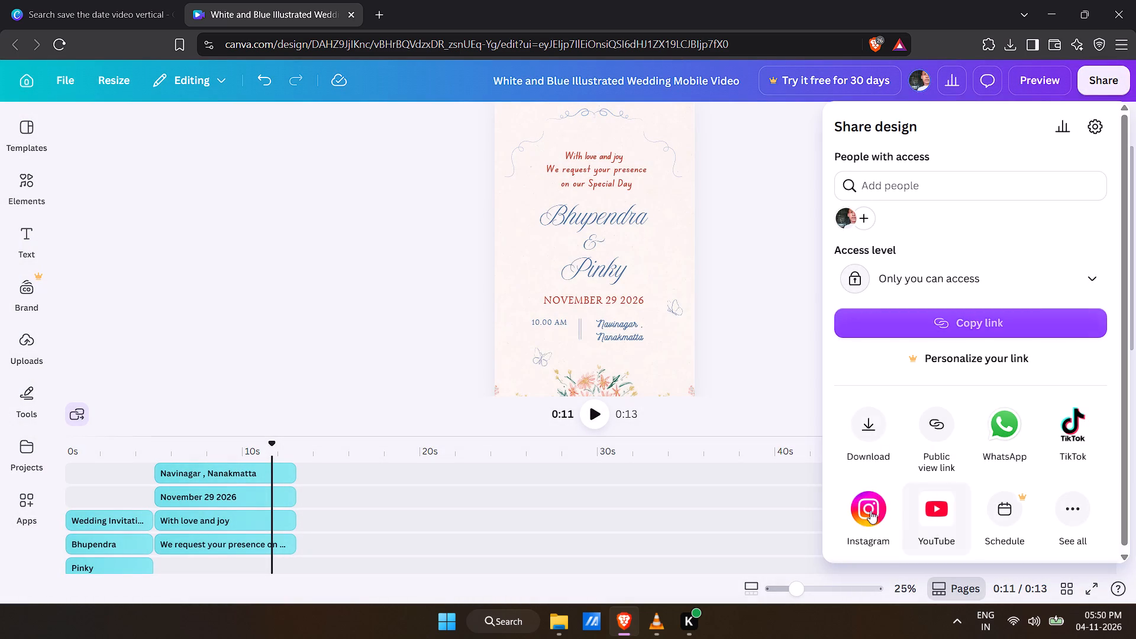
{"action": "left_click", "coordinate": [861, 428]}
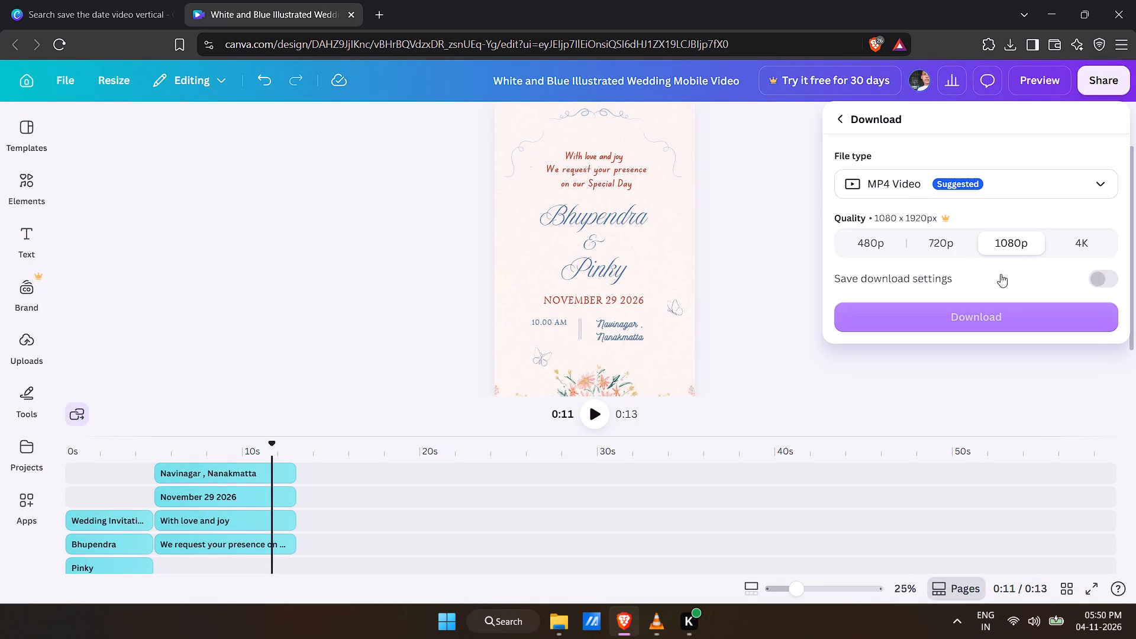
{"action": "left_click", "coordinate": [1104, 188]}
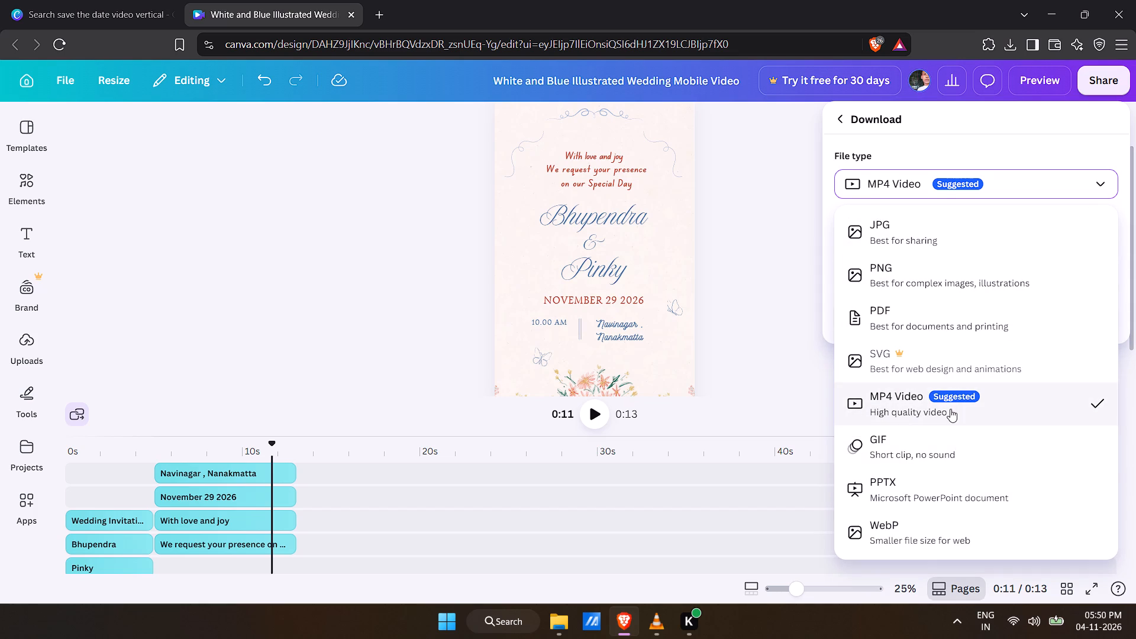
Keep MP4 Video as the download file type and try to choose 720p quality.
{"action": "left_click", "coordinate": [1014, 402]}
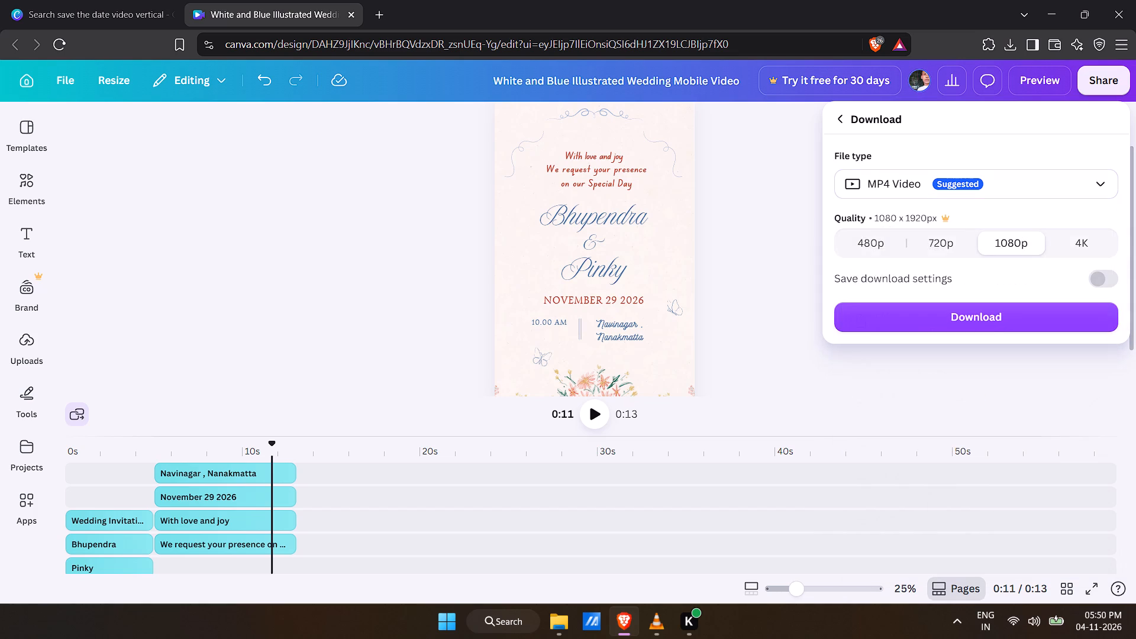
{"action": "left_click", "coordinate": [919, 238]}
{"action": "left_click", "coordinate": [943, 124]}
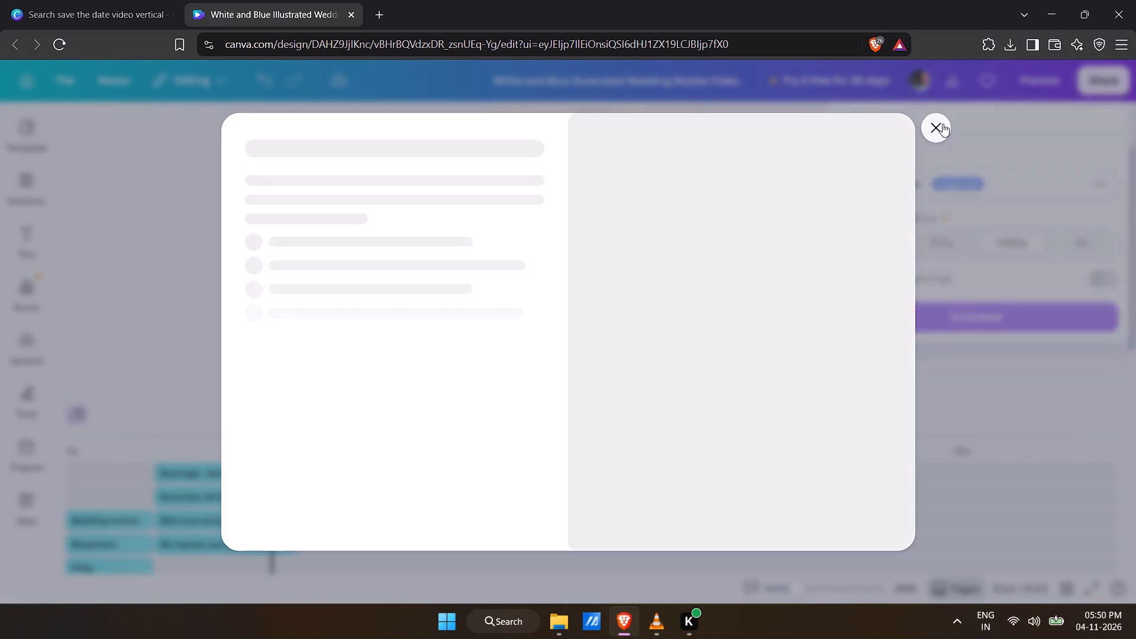
Check the WhatsApp and public view link options for sharing the wedding invitation.
{"action": "left_click", "coordinate": [1098, 92]}
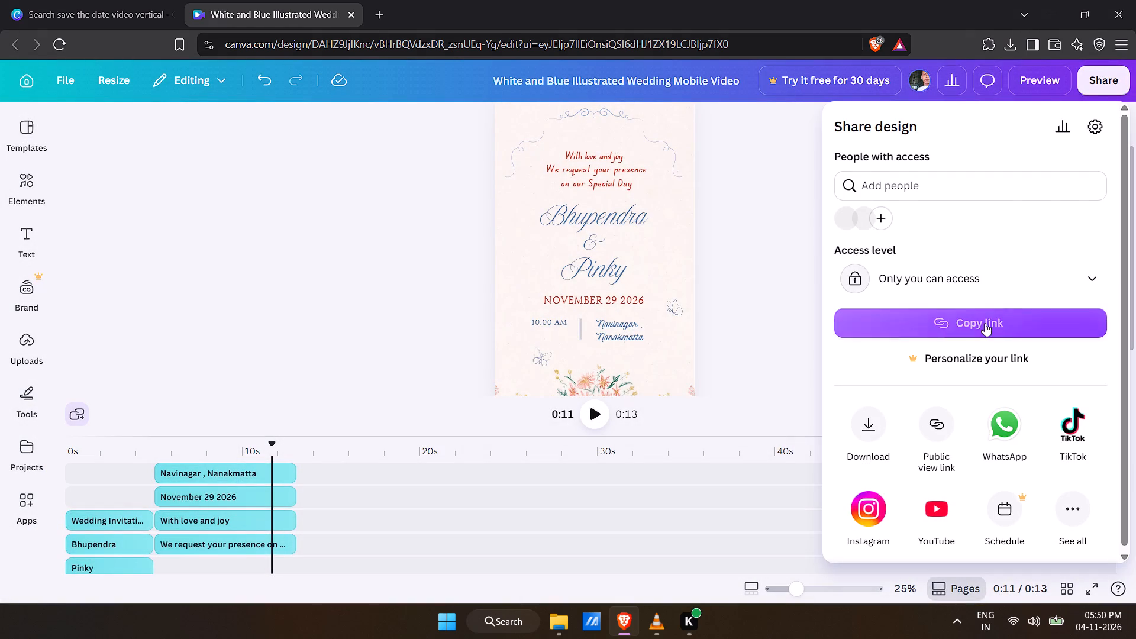
{"action": "scroll", "coordinate": [972, 438], "scroll_direction": "down", "scroll_amount": 2}
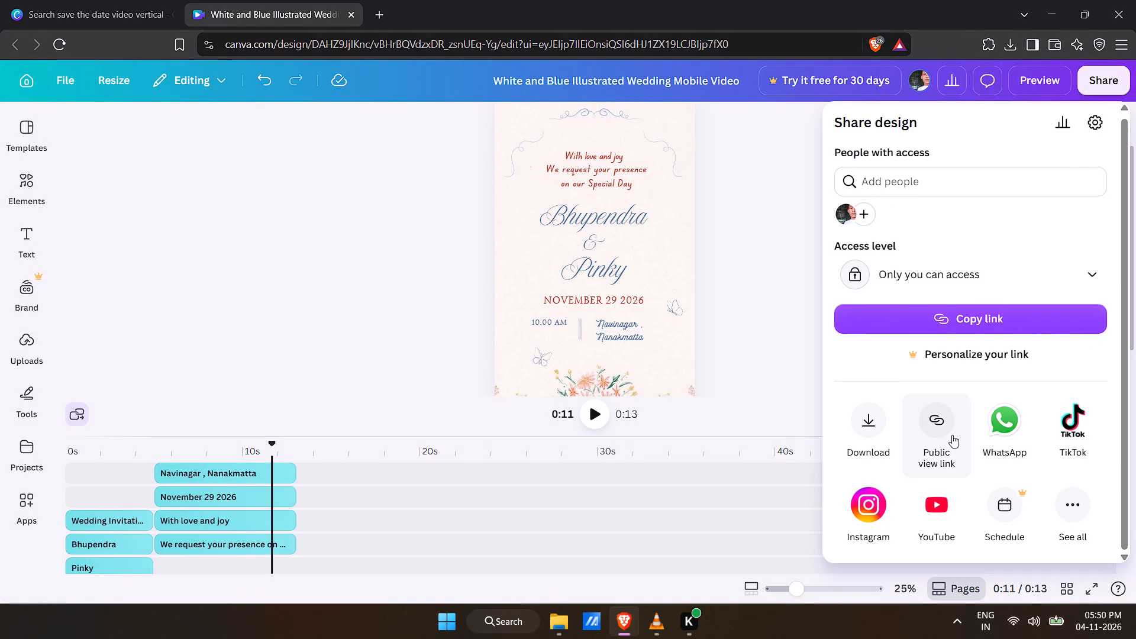
{"action": "left_click", "coordinate": [992, 428]}
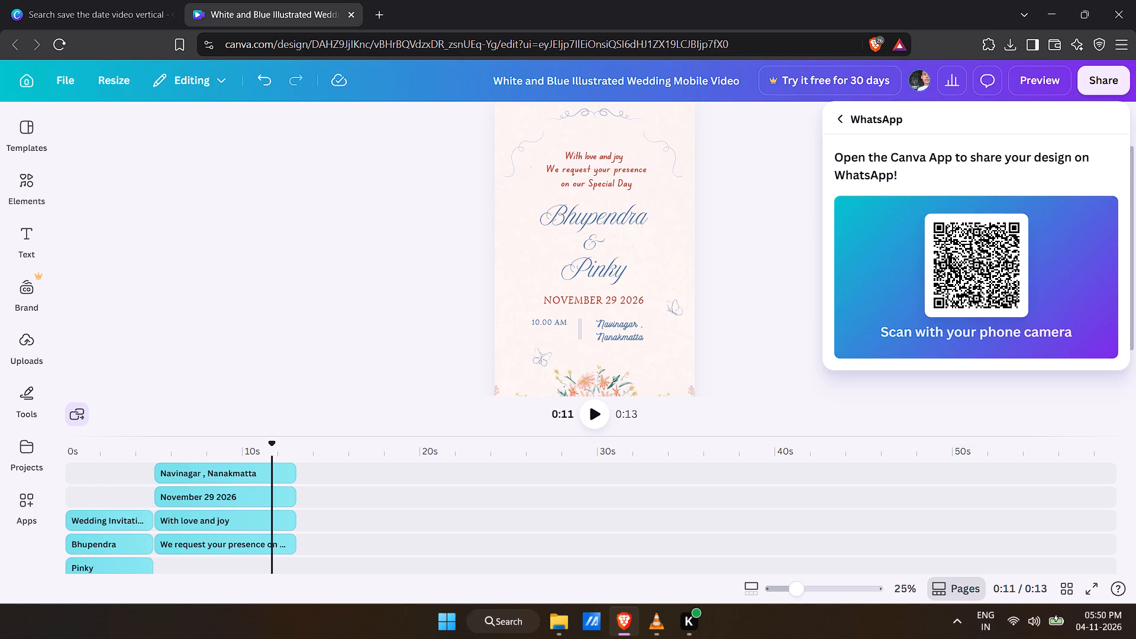
{"action": "left_click", "coordinate": [796, 206]}
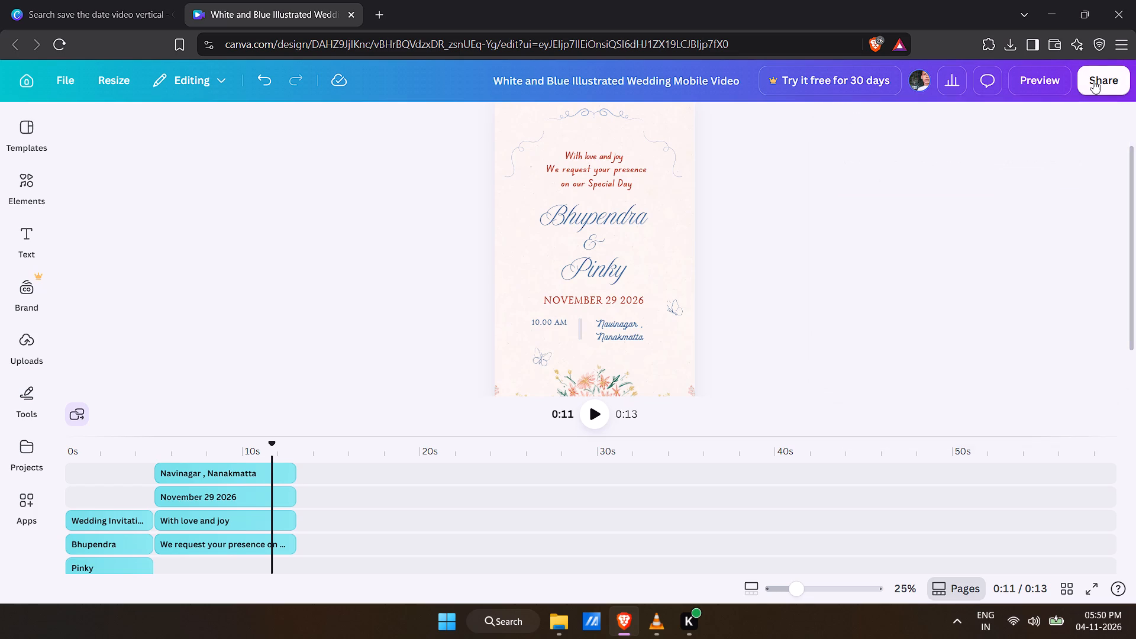
{"action": "left_click", "coordinate": [1093, 80]}
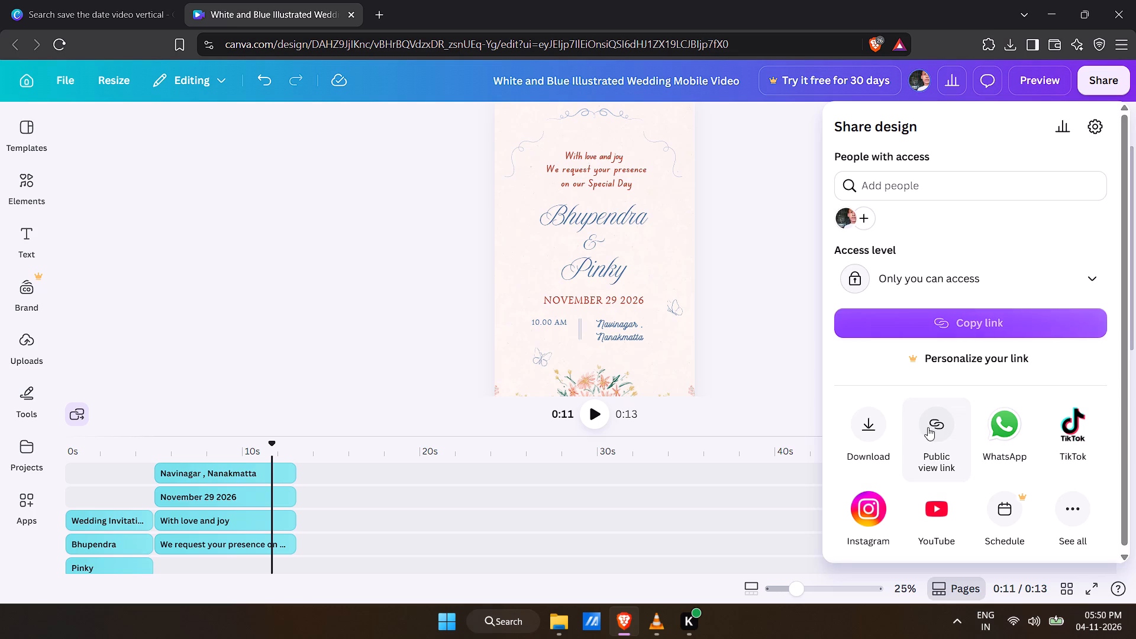
{"action": "left_click", "coordinate": [932, 426]}
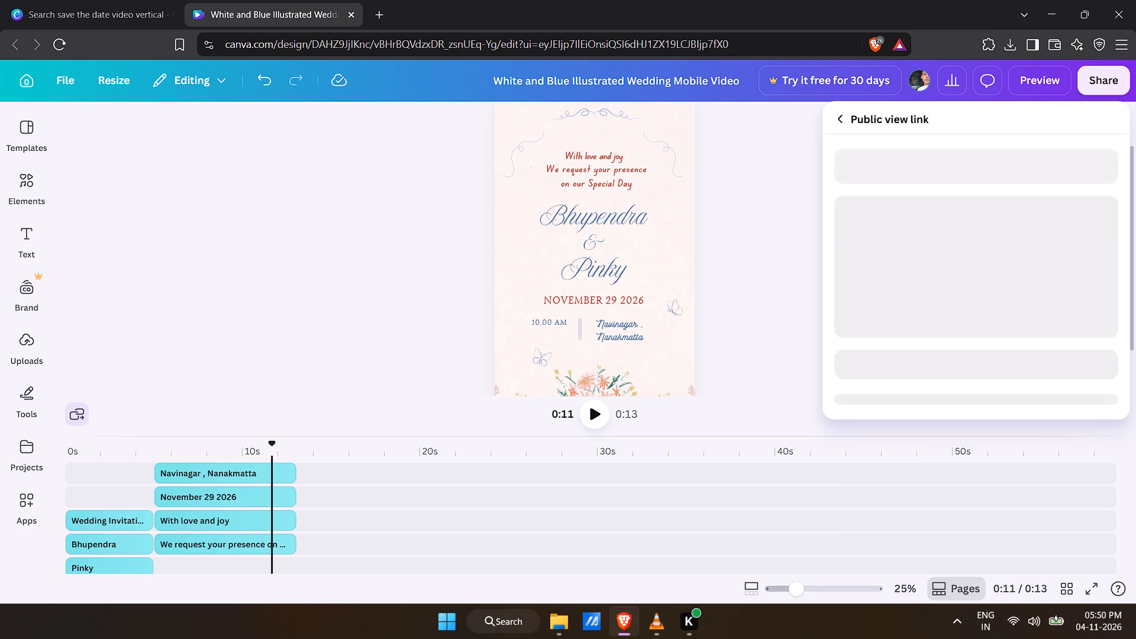
{"action": "left_click", "coordinate": [1103, 80]}
Set the invitation design's access level to Anyone with the link.
{"action": "left_click", "coordinate": [1103, 80]}
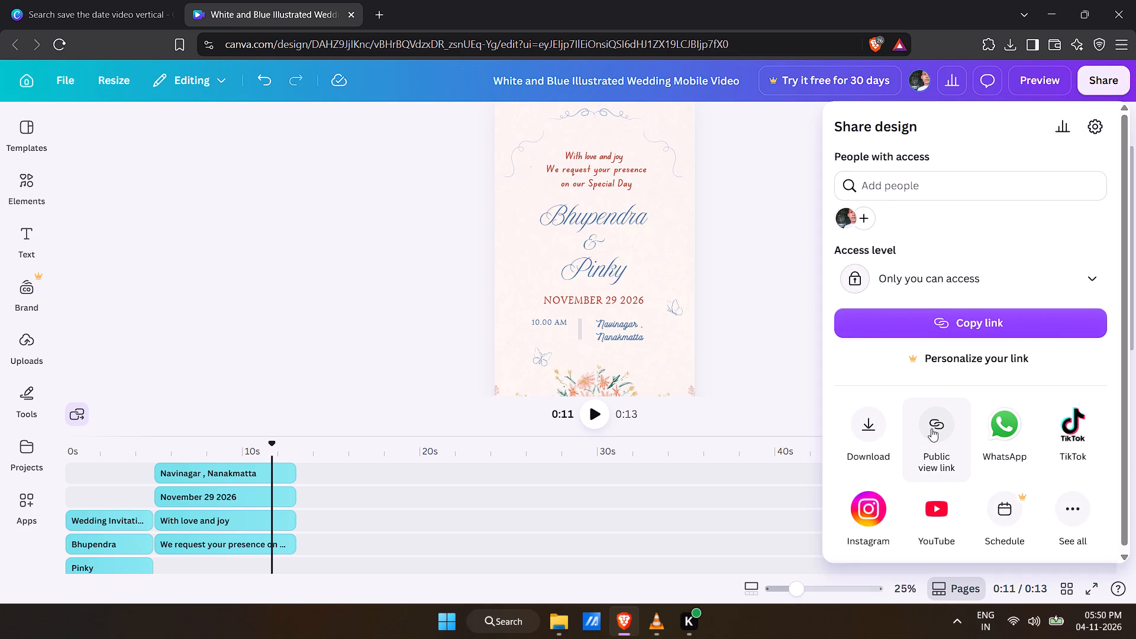
{"action": "left_click", "coordinate": [1016, 280]}
{"action": "left_click", "coordinate": [988, 386]}
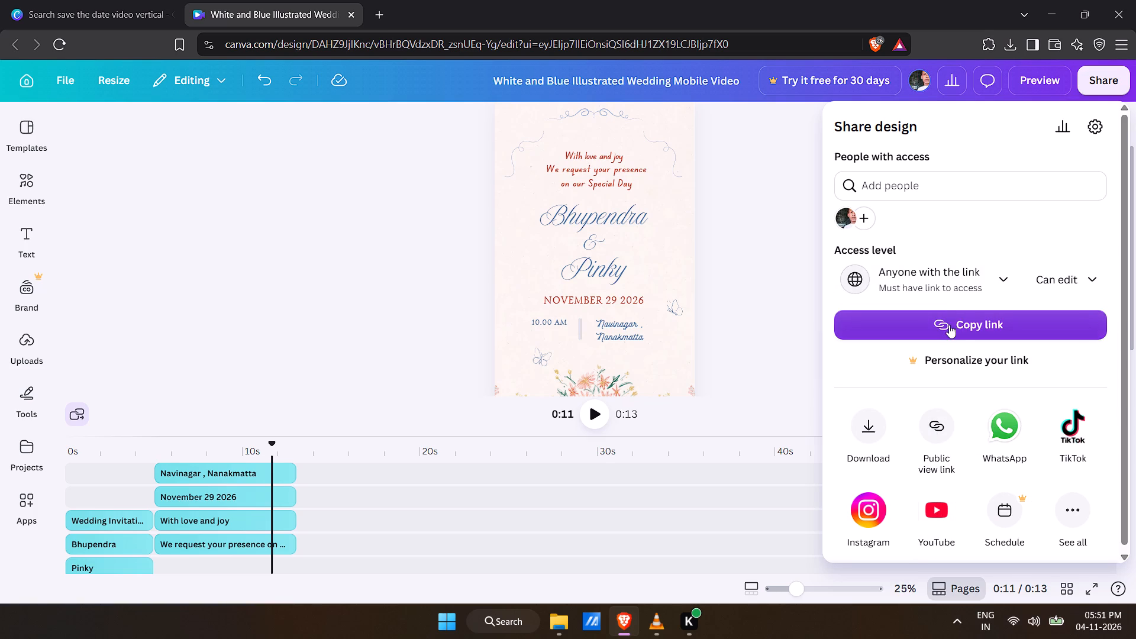
Create a public view link for the invitation video and return to the sharing options.
{"action": "left_click", "coordinate": [934, 431]}
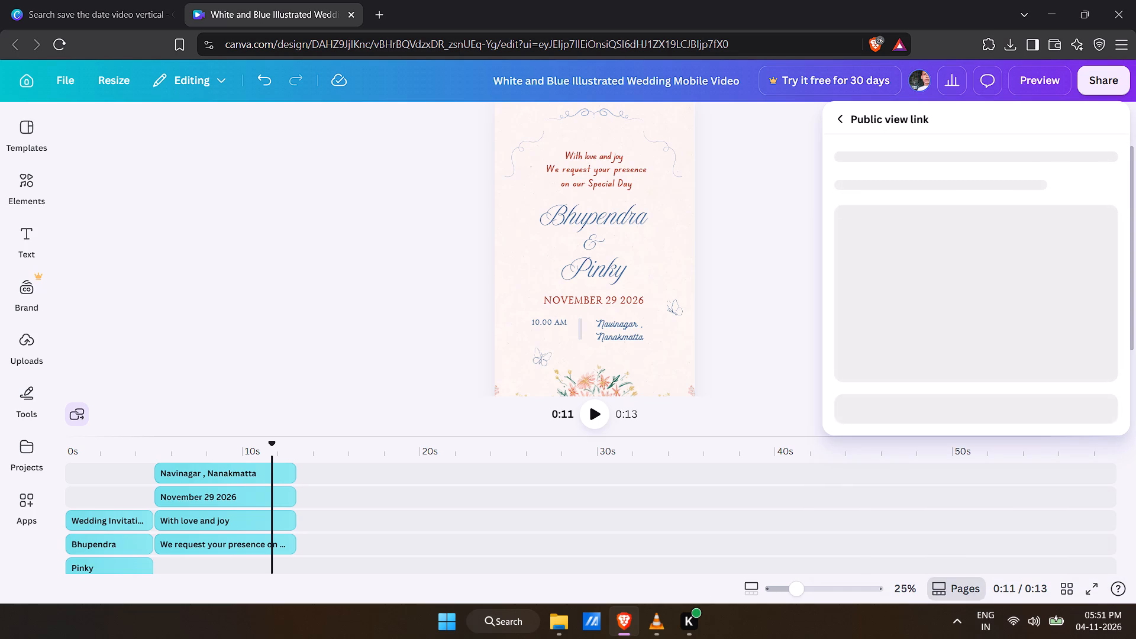
{"action": "left_click", "coordinate": [942, 408]}
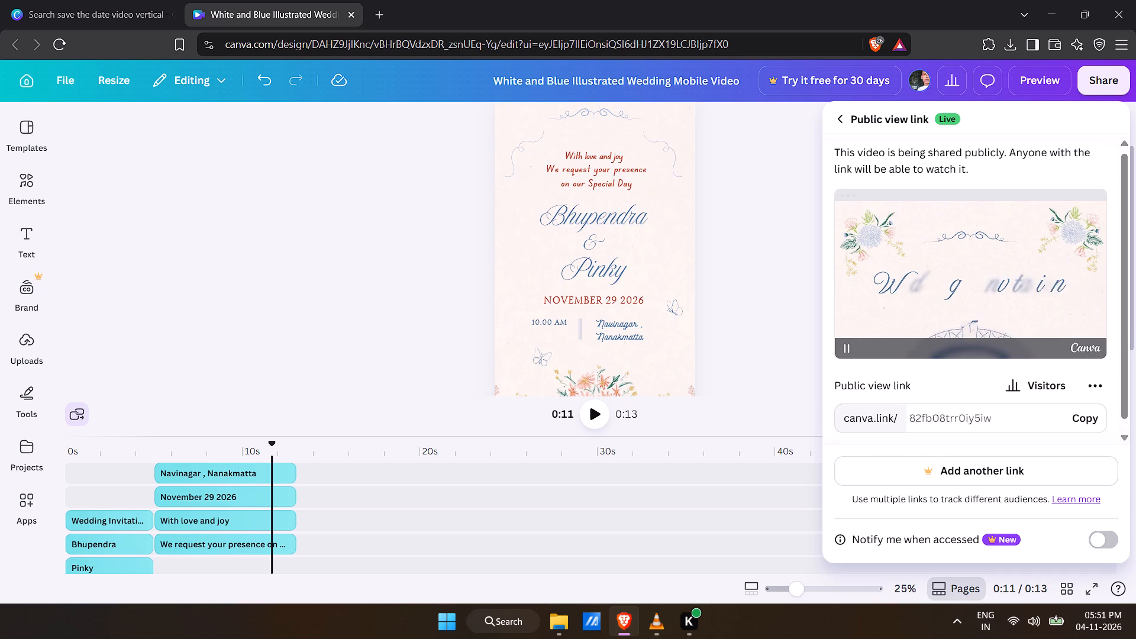
{"action": "left_click", "coordinate": [1098, 88]}
{"action": "left_click", "coordinate": [1098, 88]}
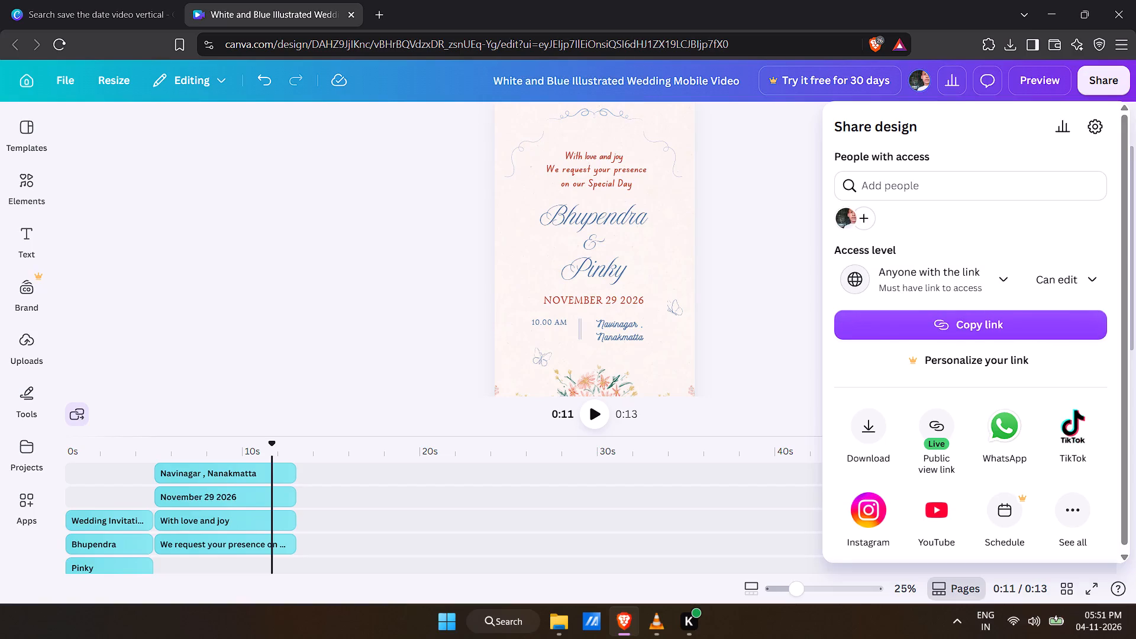
Check the field for adding people to the design, return to the sharing options and copy the invitation's share link.
{"action": "left_click", "coordinate": [940, 179]}
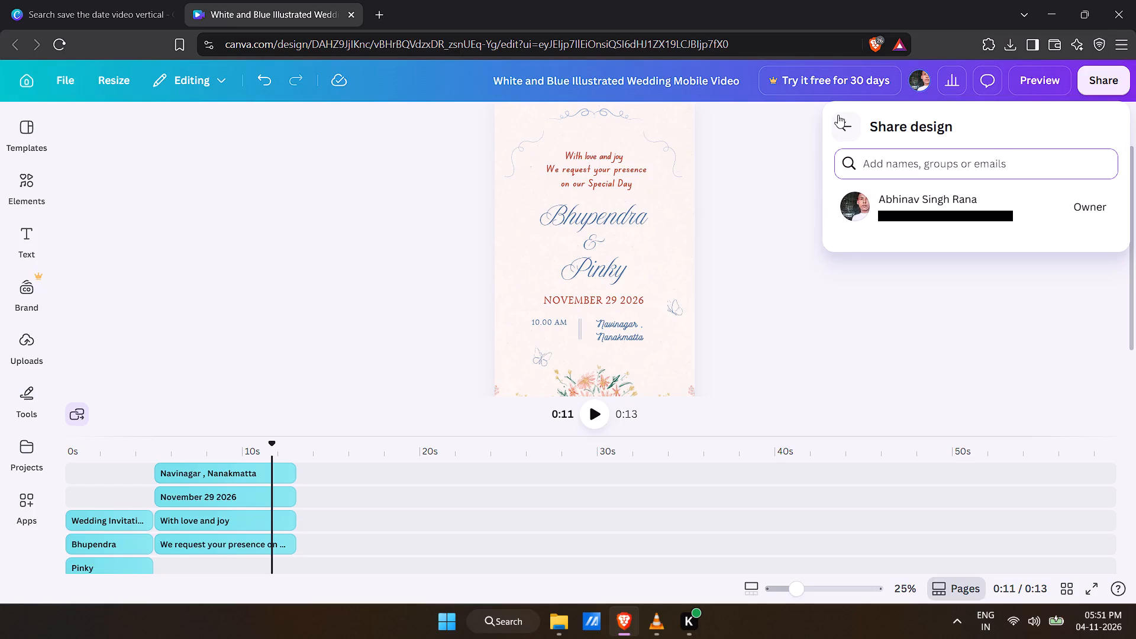
{"action": "left_click", "coordinate": [841, 128]}
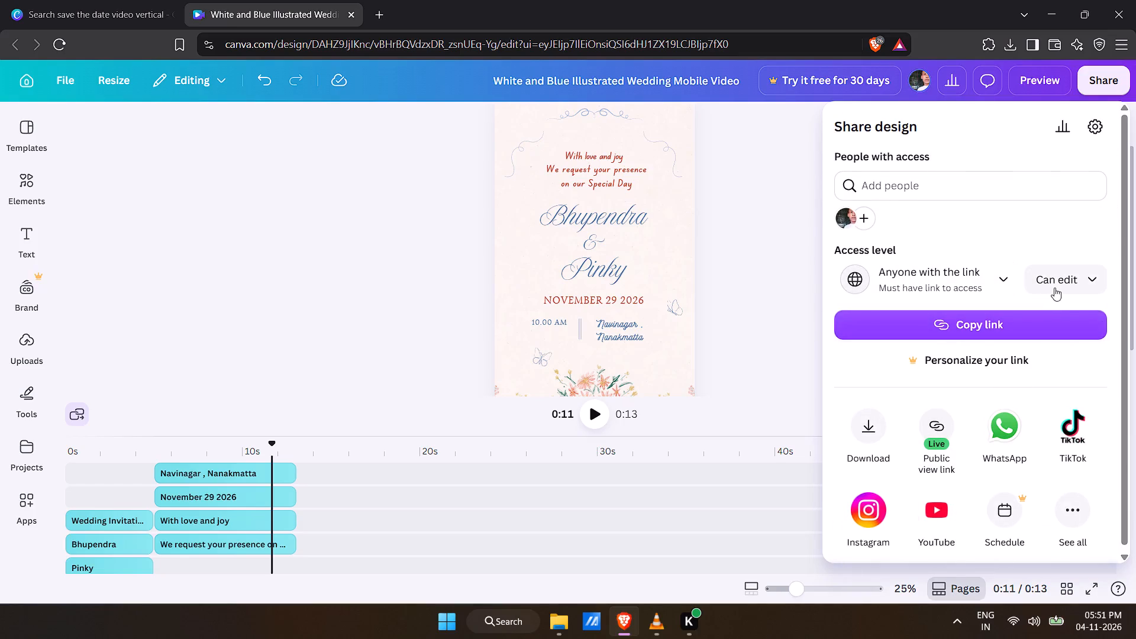
{"action": "left_click", "coordinate": [1029, 319]}
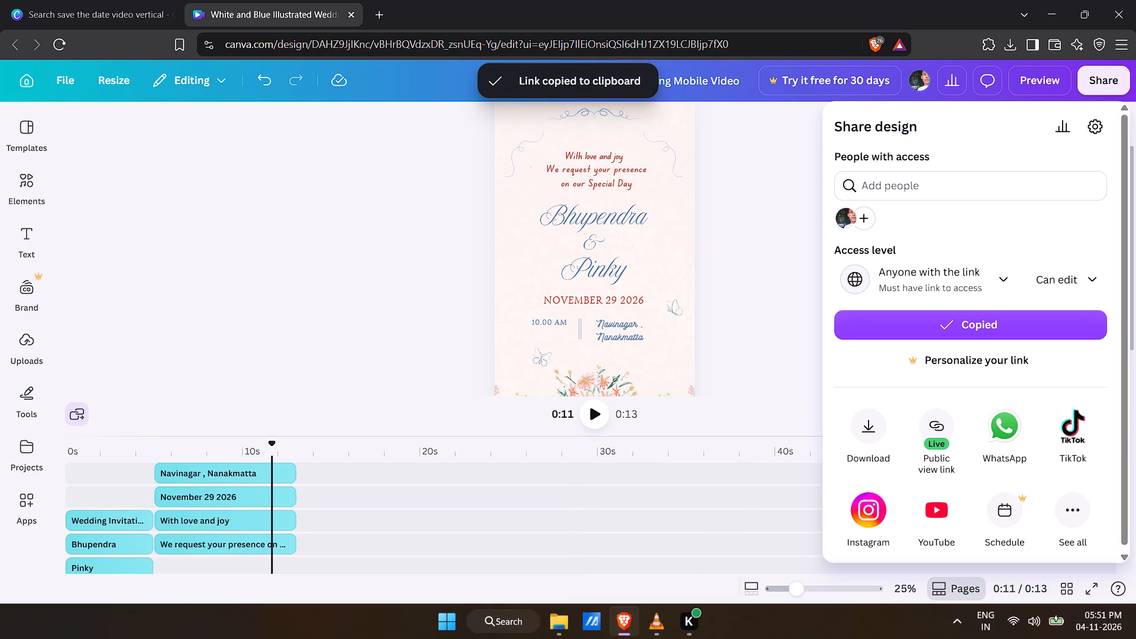
Switch to the WhatsApp desktop app for sharing the copied invitation link.
{"action": "left_click", "coordinate": [437, 624]}
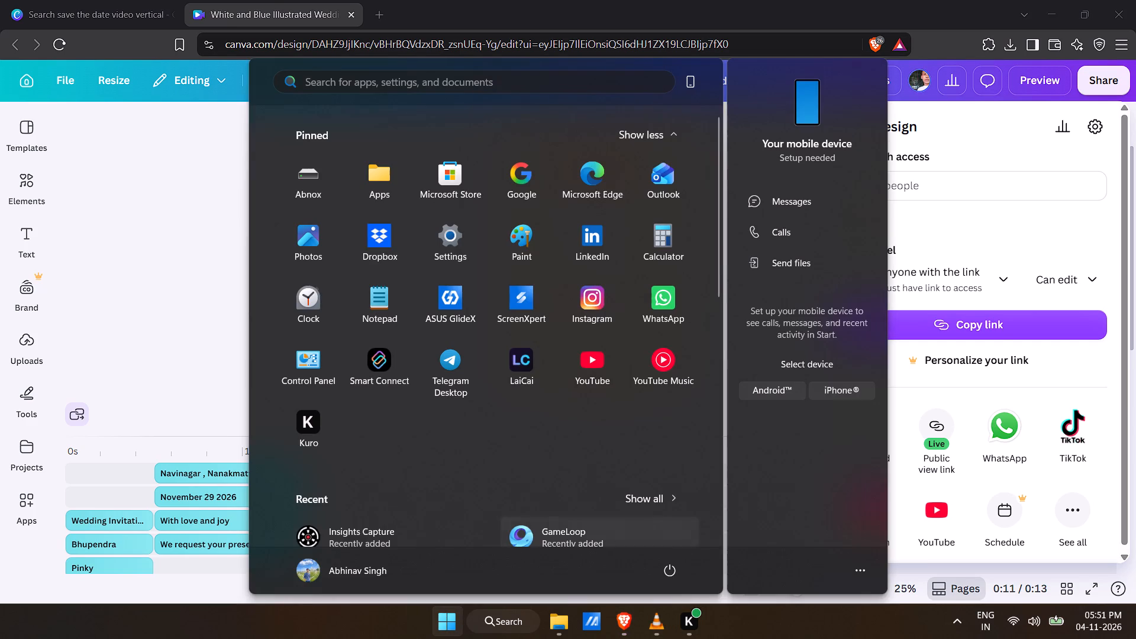
{"action": "left_click", "coordinate": [666, 296]}
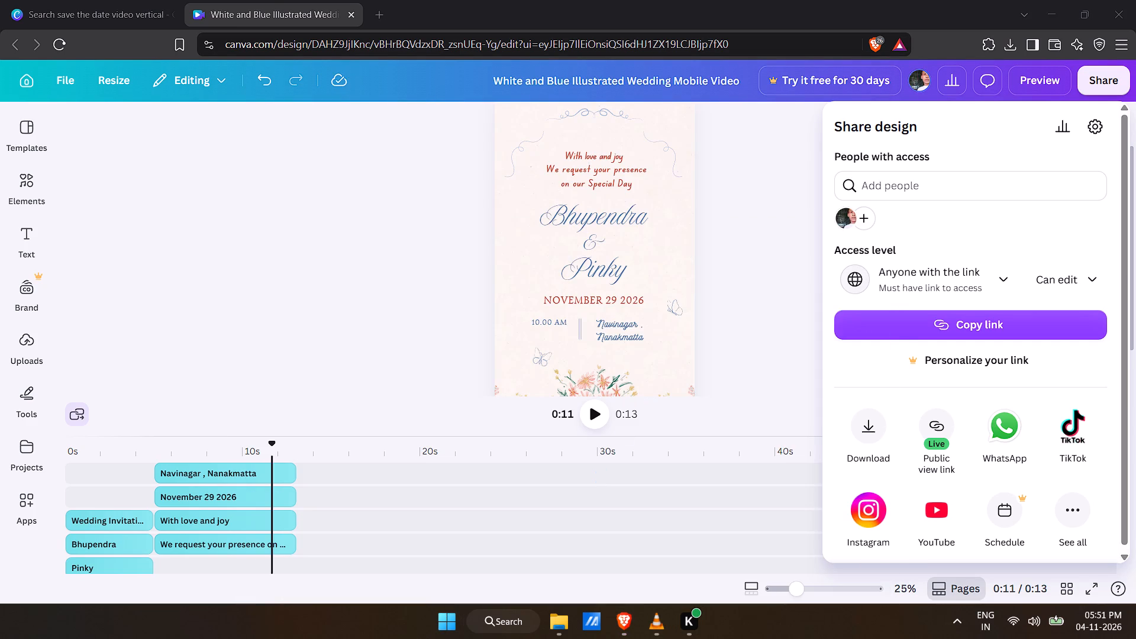
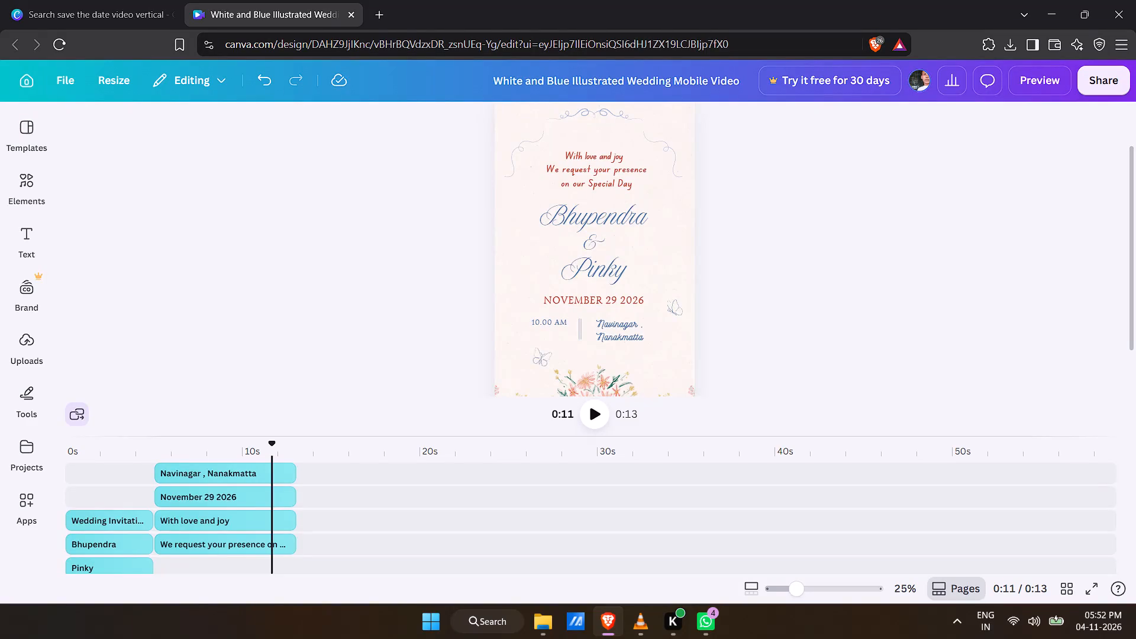
Return to the save-the-date template search page, close the open template preview and go to the Projects page.
{"action": "left_click", "coordinate": [299, 243]}
{"action": "left_click", "coordinate": [124, 25]}
{"action": "scroll", "coordinate": [370, 239], "scroll_direction": "up", "scroll_amount": 11}
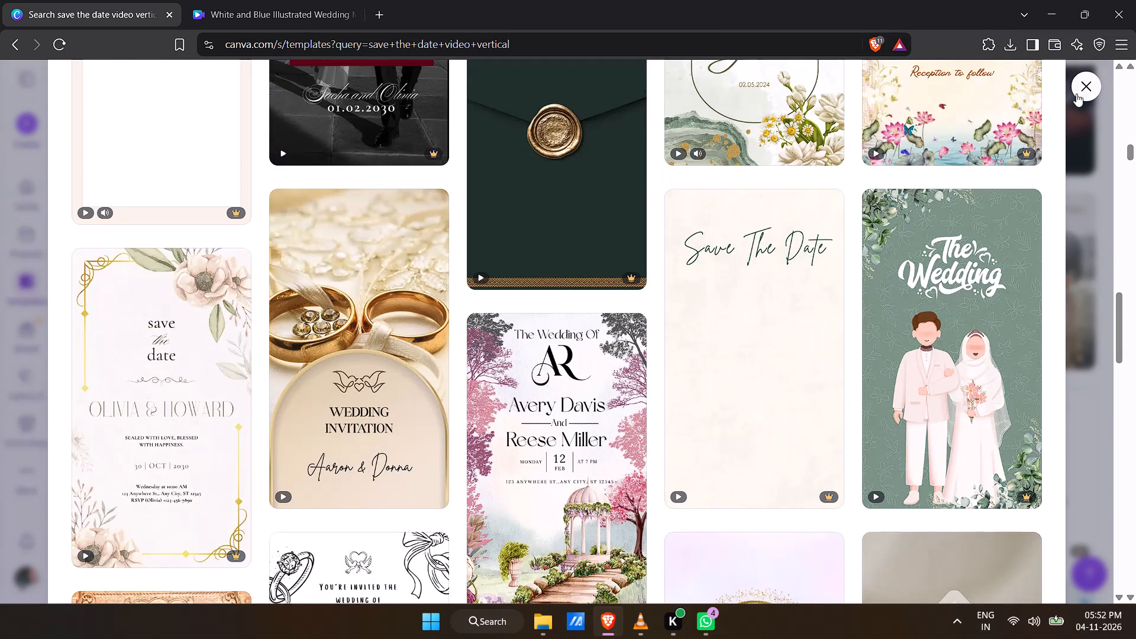
{"action": "left_click", "coordinate": [1076, 94]}
{"action": "scroll", "coordinate": [529, 215], "scroll_direction": "up", "scroll_amount": 20}
{"action": "scroll", "coordinate": [529, 215], "scroll_direction": "up", "scroll_amount": 4}
{"action": "scroll", "coordinate": [463, 199], "scroll_direction": "down", "scroll_amount": 5}
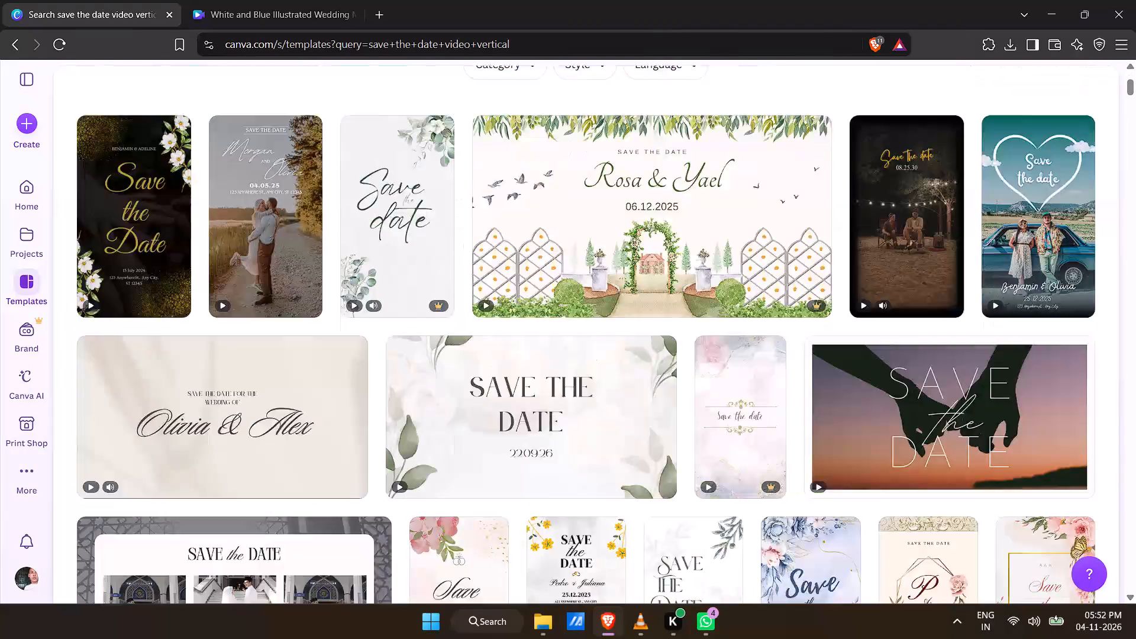
{"action": "scroll", "coordinate": [464, 237], "scroll_direction": "down", "scroll_amount": 14}
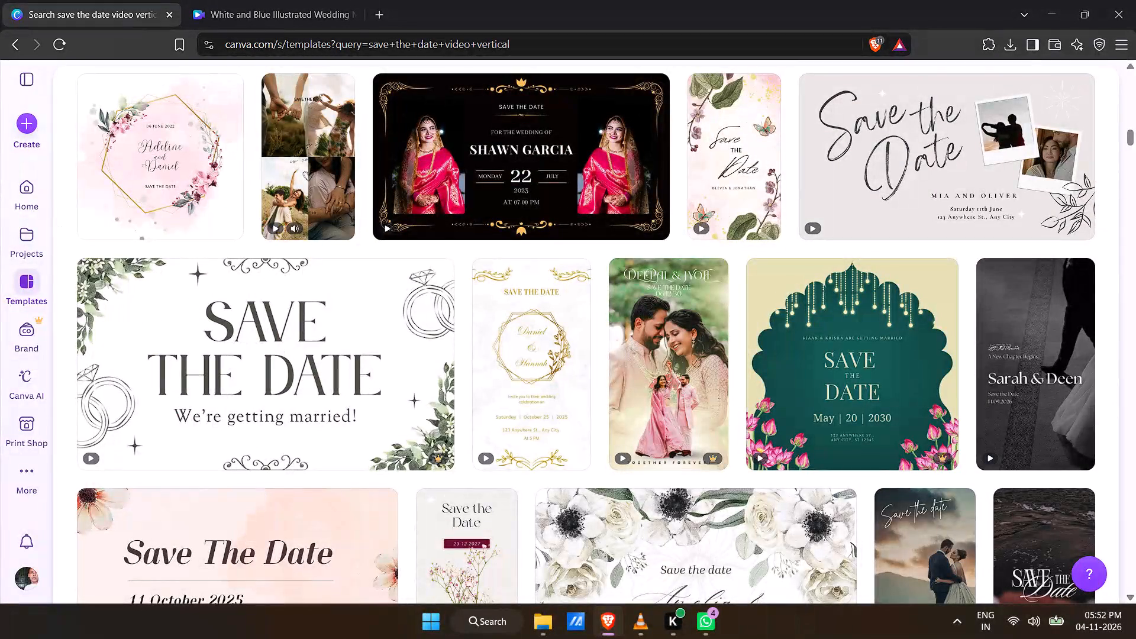
{"action": "left_click", "coordinate": [22, 248]}
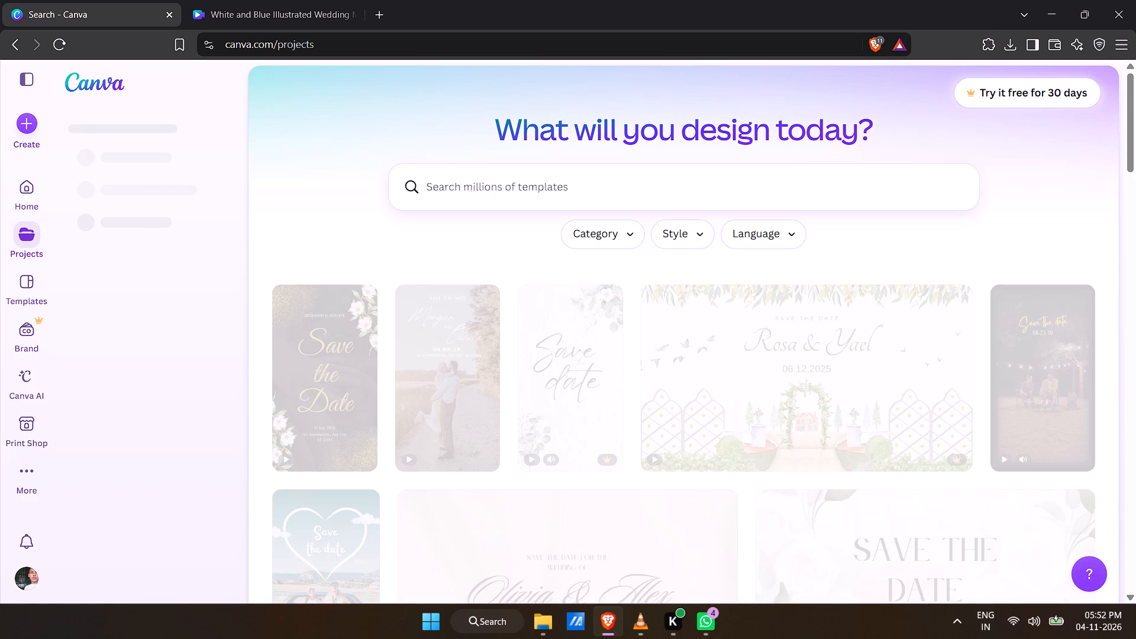
Open the Projects page in the other Canva tab to look for the invitation design.
{"action": "left_click_drag", "start_coordinate": [1135, 131], "coordinate": [1104, 424]}
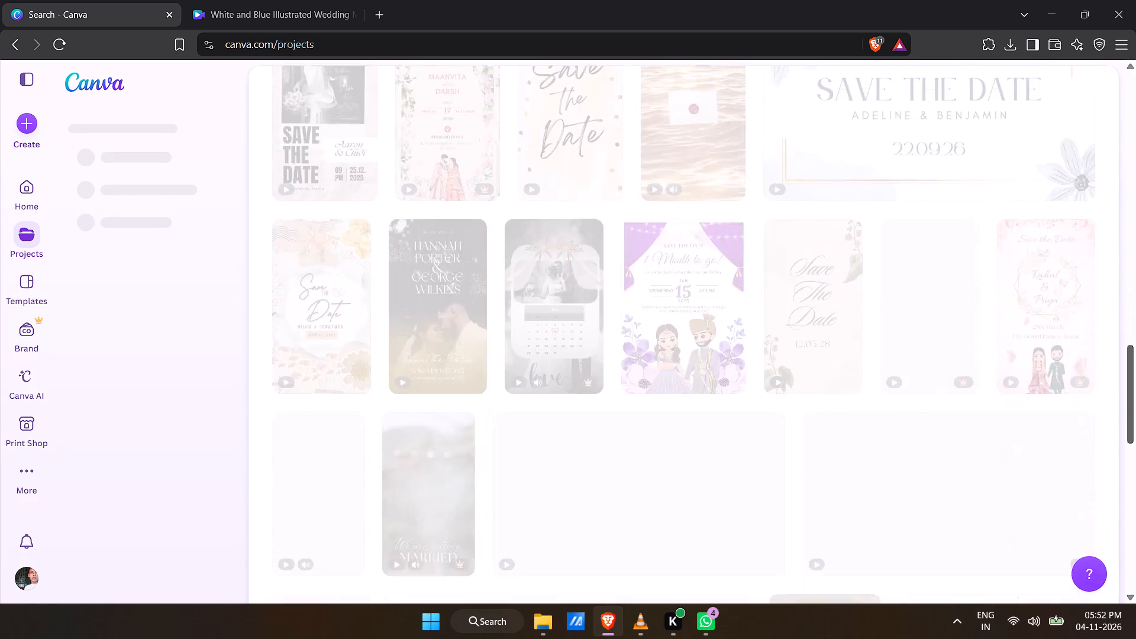
{"action": "left_click_drag", "start_coordinate": [1104, 424], "coordinate": [1135, 86]}
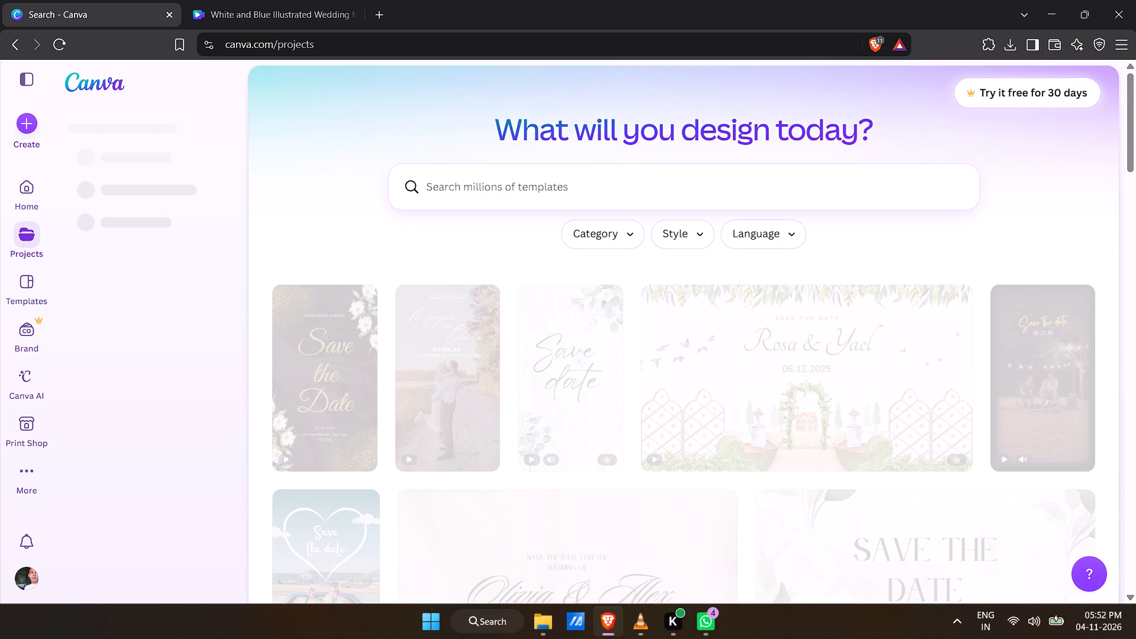
{"action": "left_click", "coordinate": [153, 282]}
{"action": "left_click", "coordinate": [7, 246]}
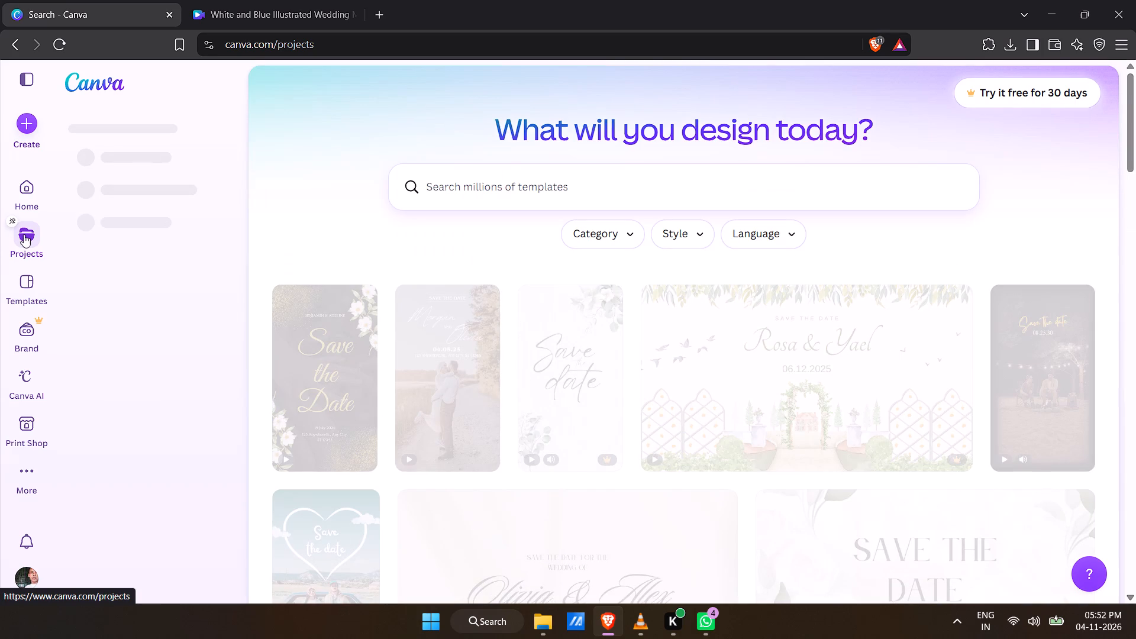
{"action": "left_click", "coordinate": [24, 234]}
{"action": "scroll", "coordinate": [982, 219], "scroll_direction": "down", "scroll_amount": 11}
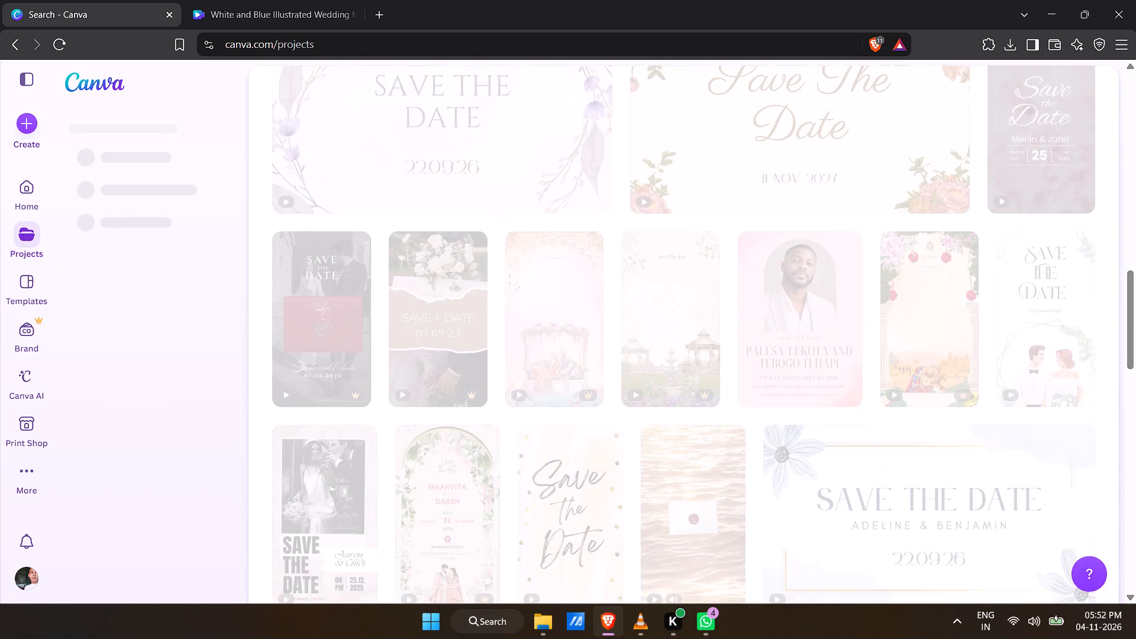
{"action": "scroll", "coordinate": [995, 302], "scroll_direction": "up", "scroll_amount": 17}
Return to the wedding invitation design and bring up the user's own projects beside the canvas.
{"action": "left_click", "coordinate": [259, 0]}
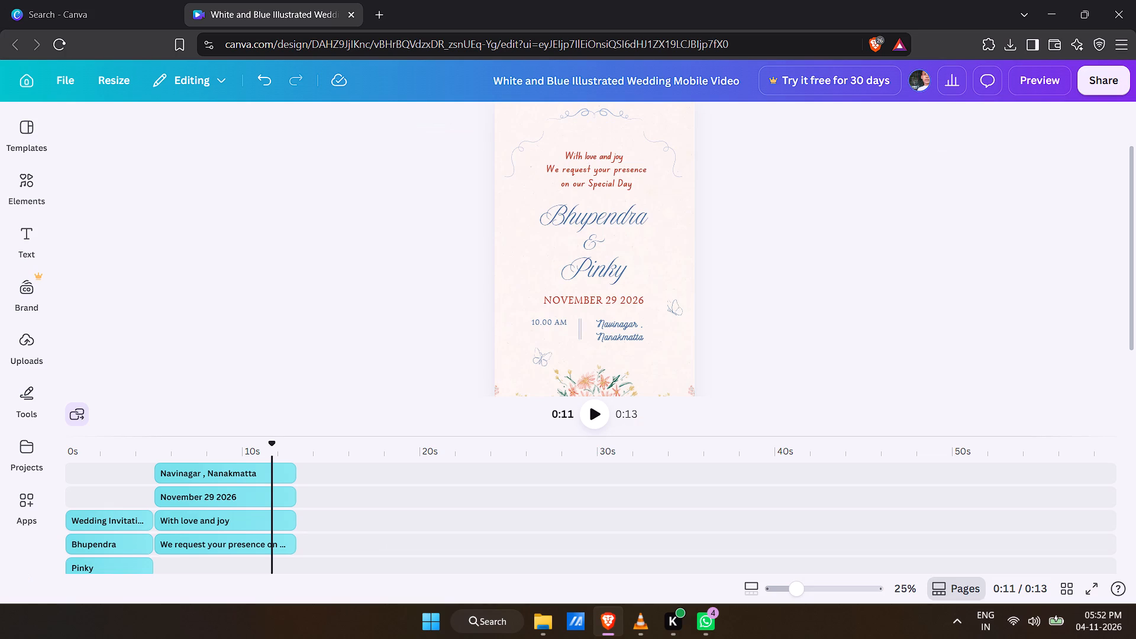
{"action": "left_click", "coordinate": [28, 354]}
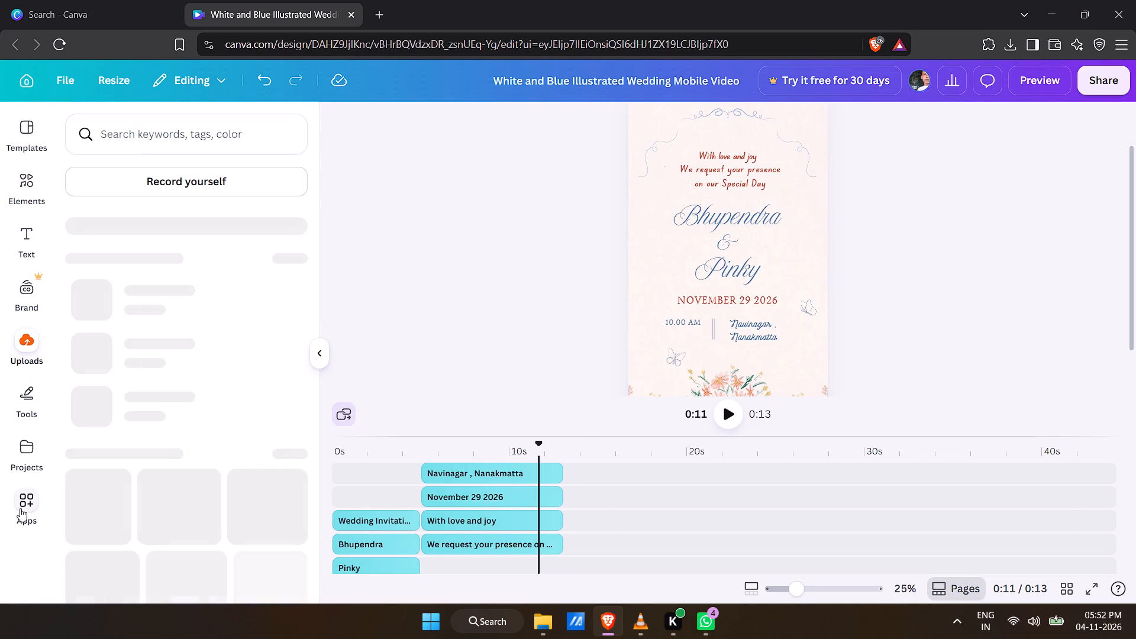
{"action": "left_click", "coordinate": [22, 459]}
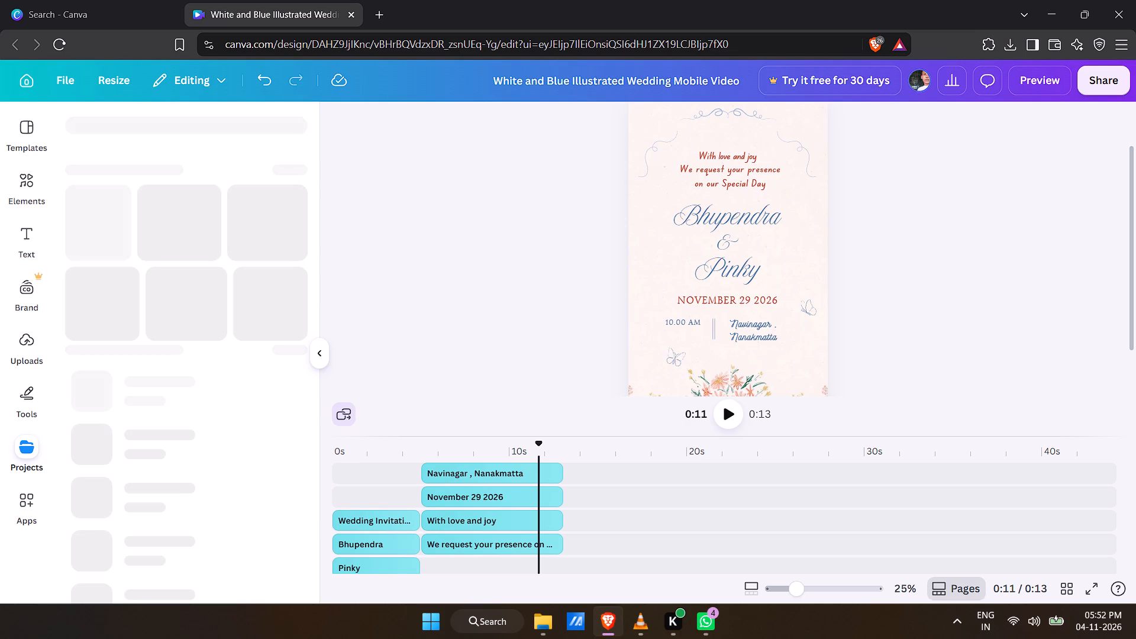
Save the wedding invitation design.
{"action": "left_click", "coordinate": [73, 72]}
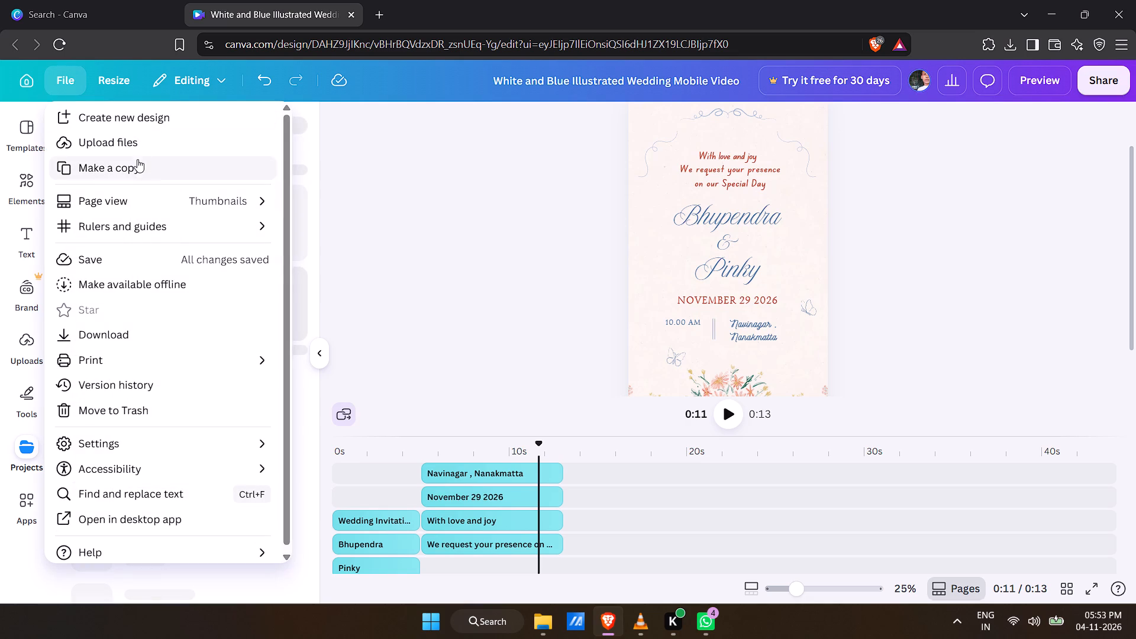
{"action": "left_click", "coordinate": [145, 263]}
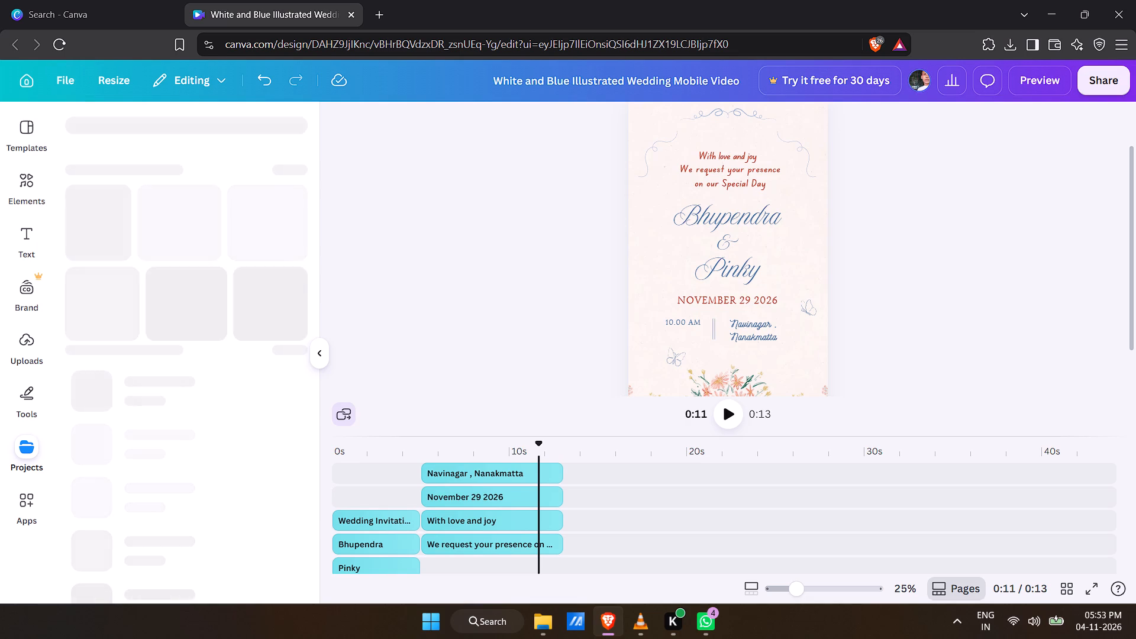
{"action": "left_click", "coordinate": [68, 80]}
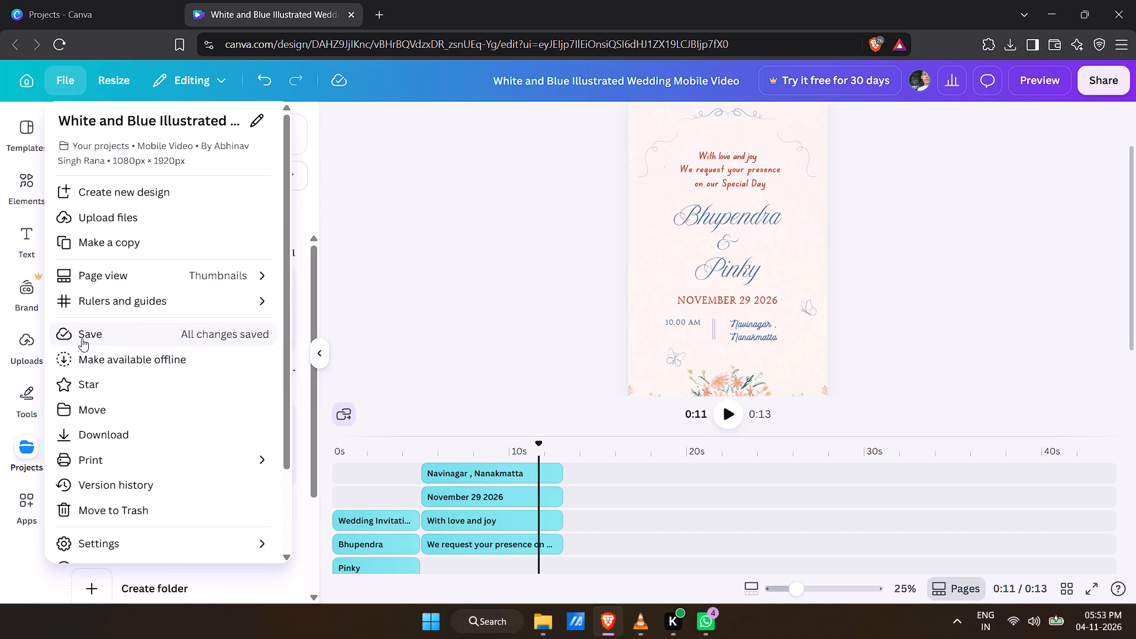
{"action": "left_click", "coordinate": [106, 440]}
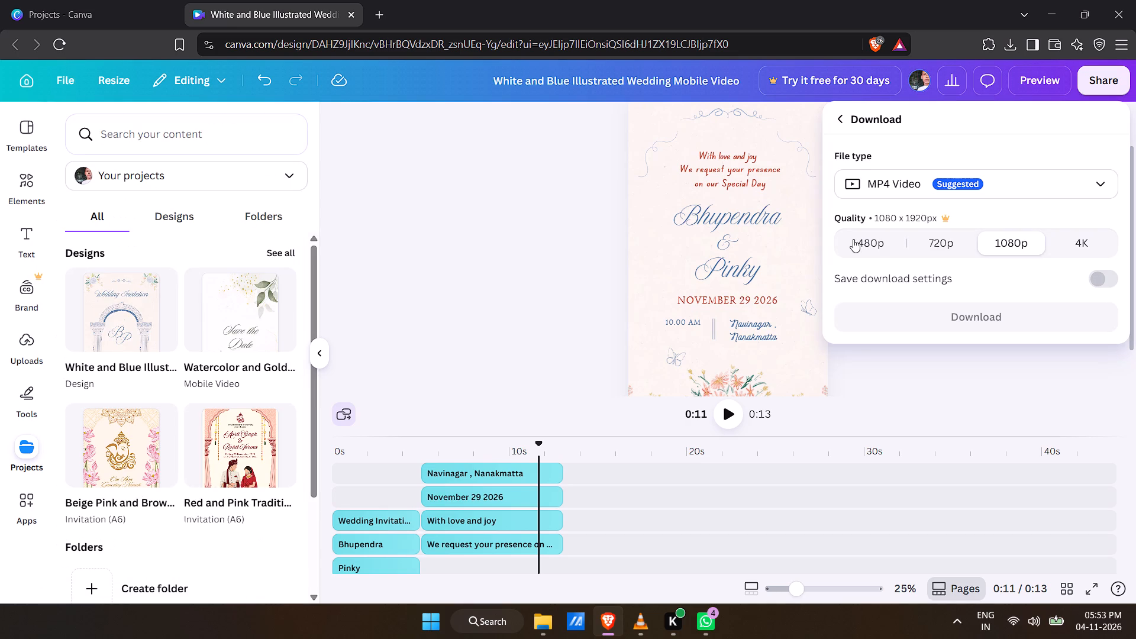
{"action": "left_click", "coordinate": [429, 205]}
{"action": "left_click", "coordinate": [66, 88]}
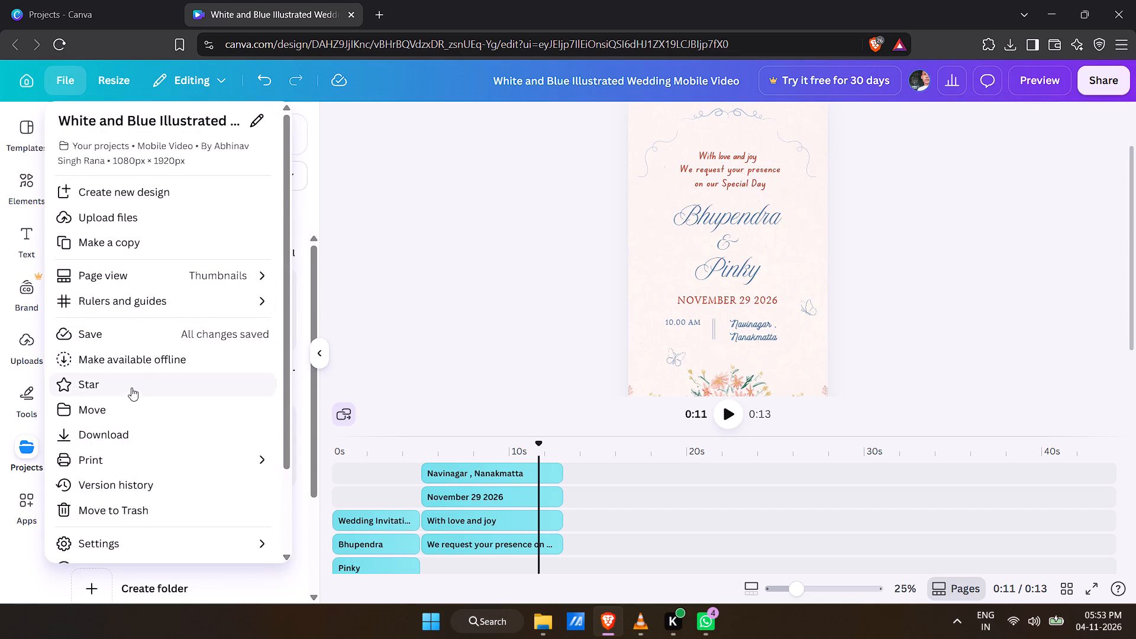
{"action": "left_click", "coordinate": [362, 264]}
Examine the recent items, folders and designs on the All projects page and return to the invitation design.
{"action": "left_click", "coordinate": [52, 0]}
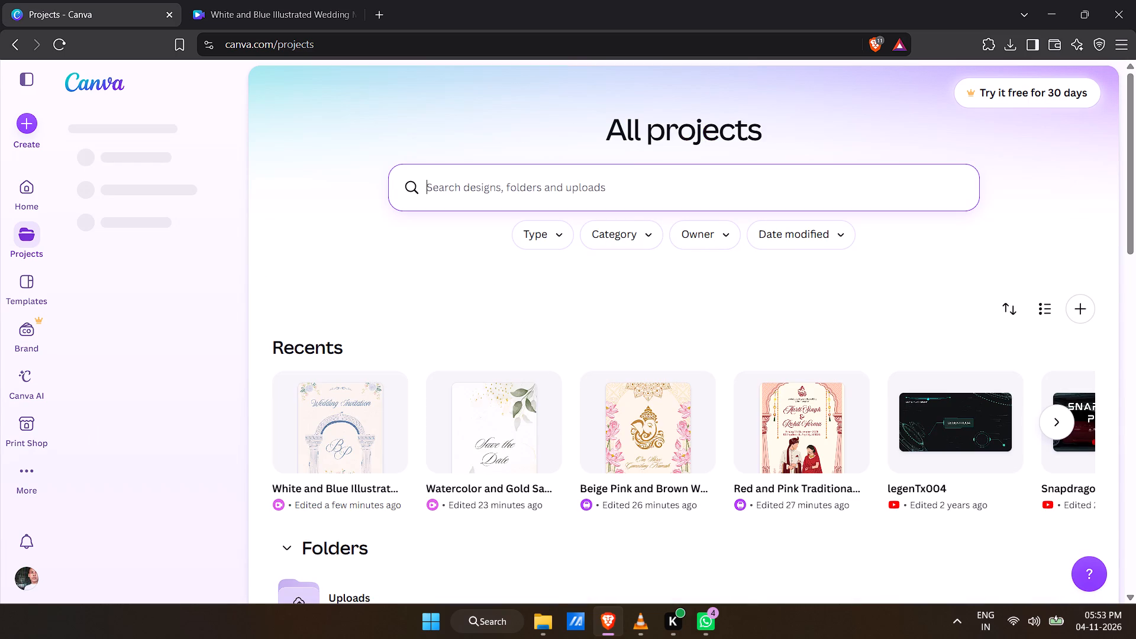
{"action": "scroll", "coordinate": [380, 452], "scroll_direction": "down", "scroll_amount": 5}
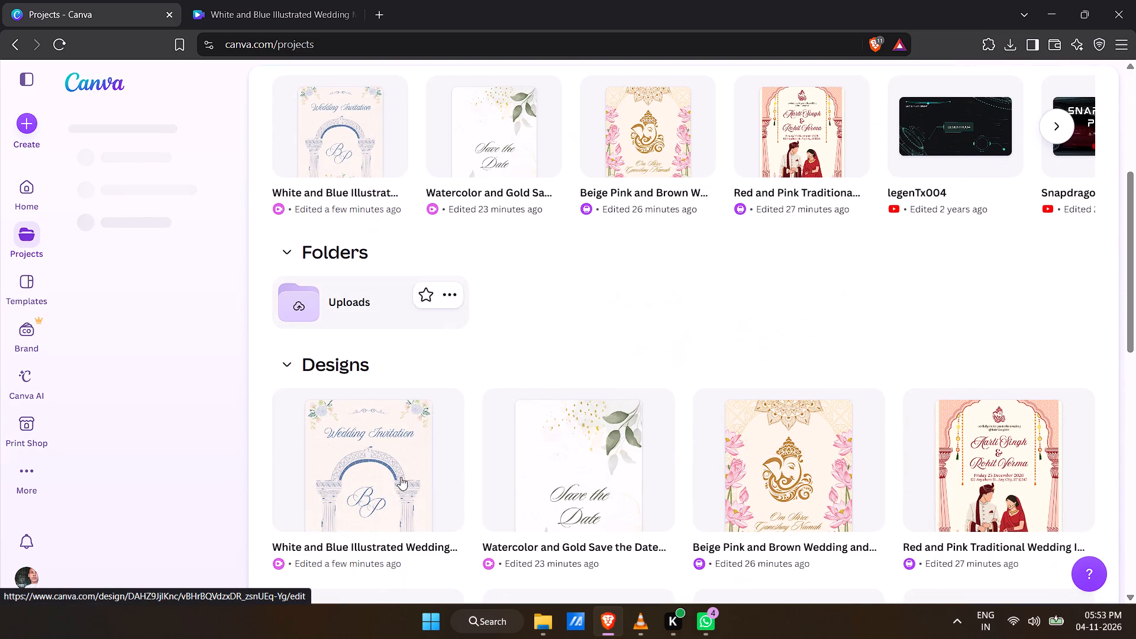
{"action": "scroll", "coordinate": [411, 344], "scroll_direction": "up", "scroll_amount": 2}
{"action": "scroll", "coordinate": [404, 373], "scroll_direction": "down", "scroll_amount": 3}
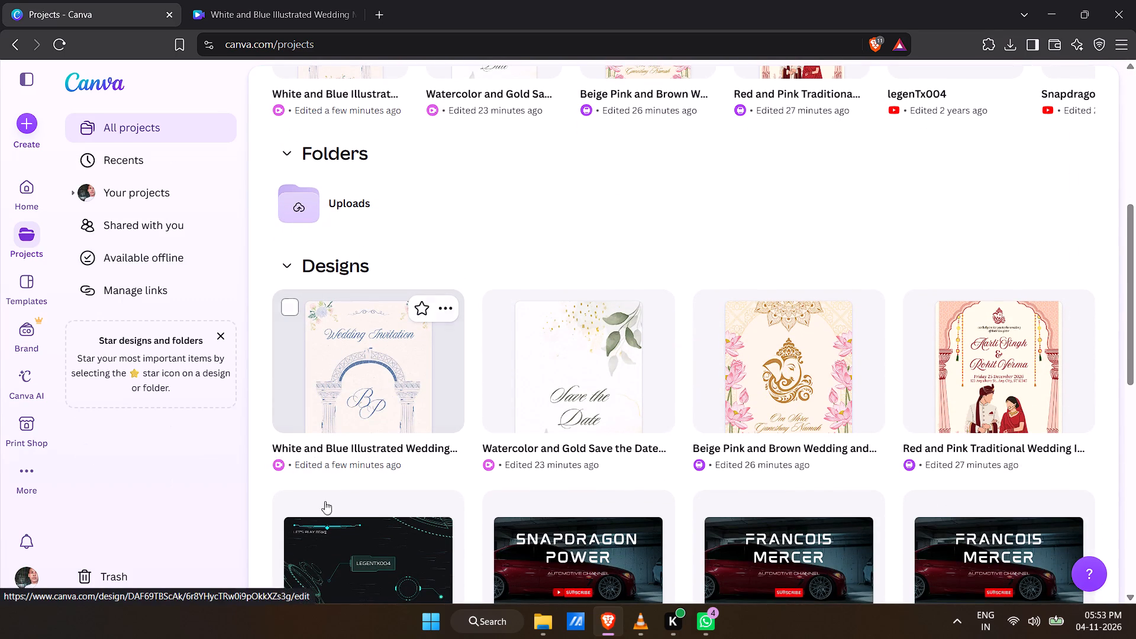
{"action": "scroll", "coordinate": [314, 419], "scroll_direction": "down", "scroll_amount": 1}
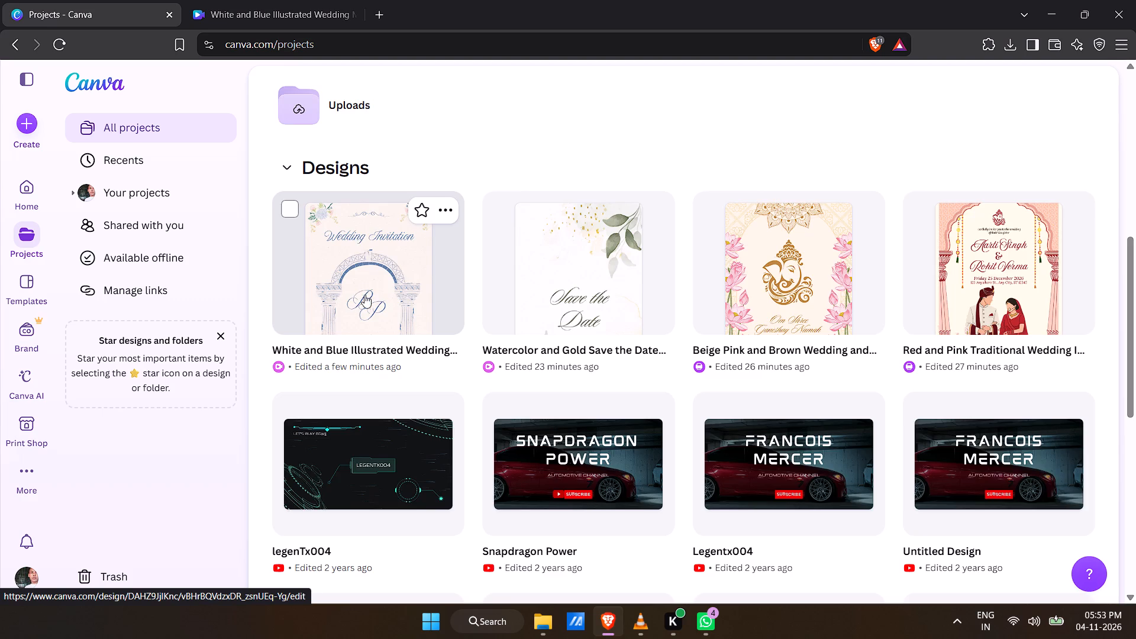
{"action": "scroll", "coordinate": [369, 291], "scroll_direction": "up", "scroll_amount": 5}
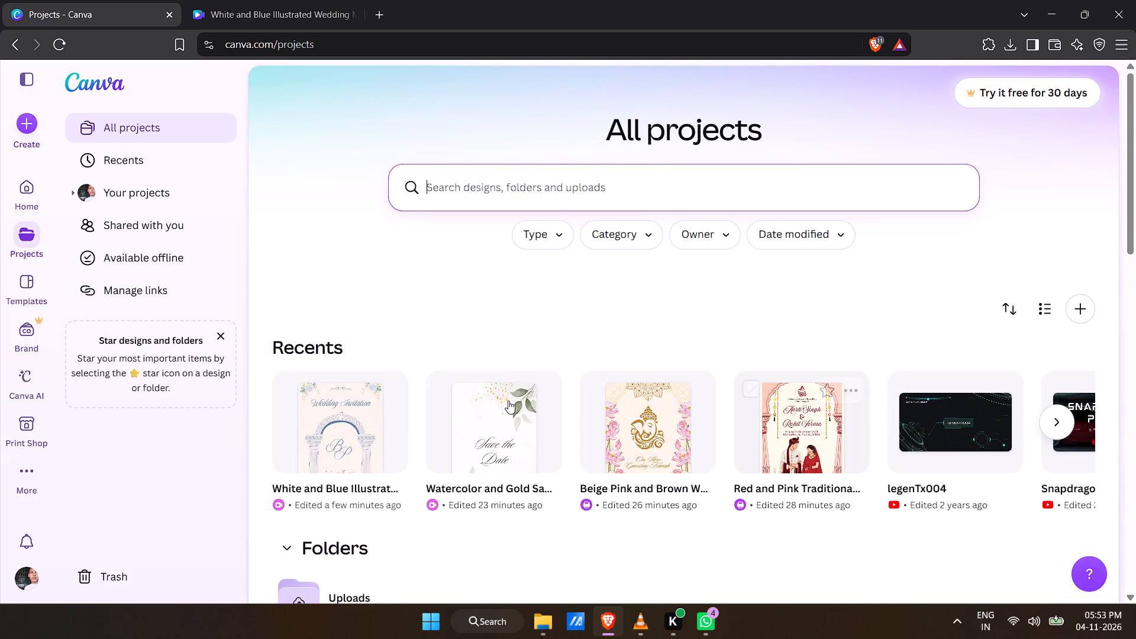
{"action": "scroll", "coordinate": [341, 472], "scroll_direction": "down", "scroll_amount": 3}
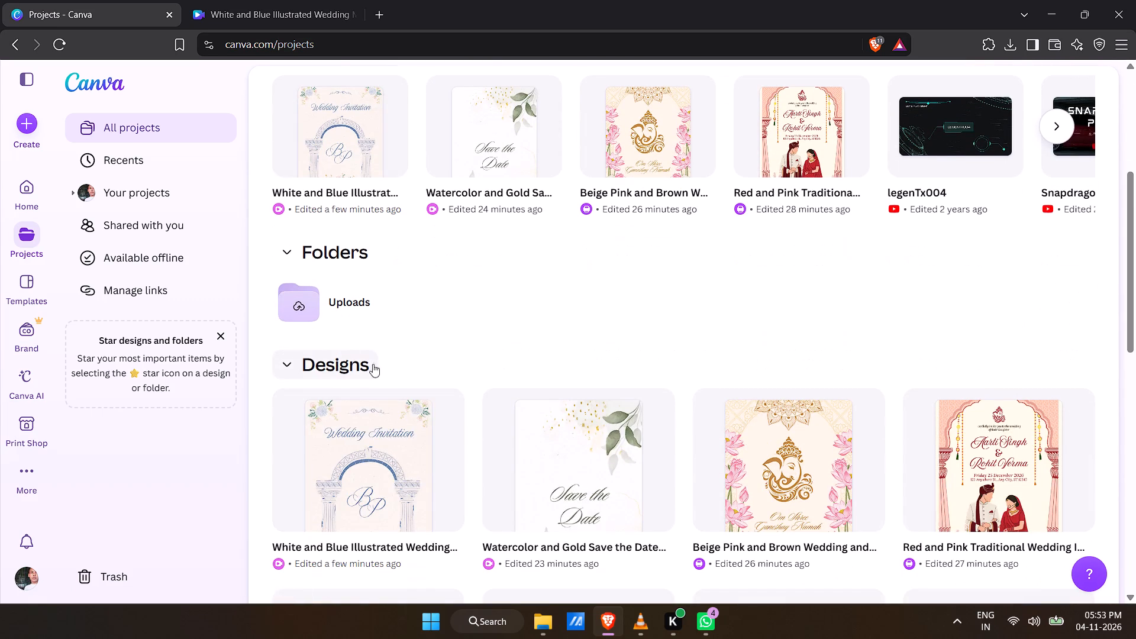
{"action": "scroll", "coordinate": [398, 431], "scroll_direction": "up", "scroll_amount": 5}
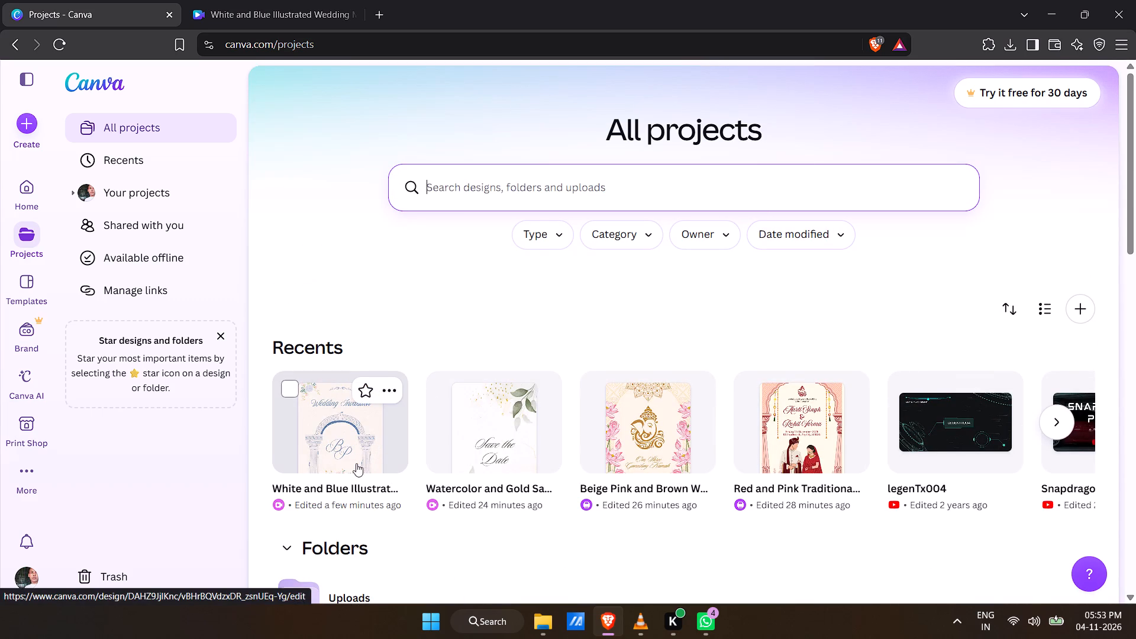
{"action": "left_click", "coordinate": [253, 4]}
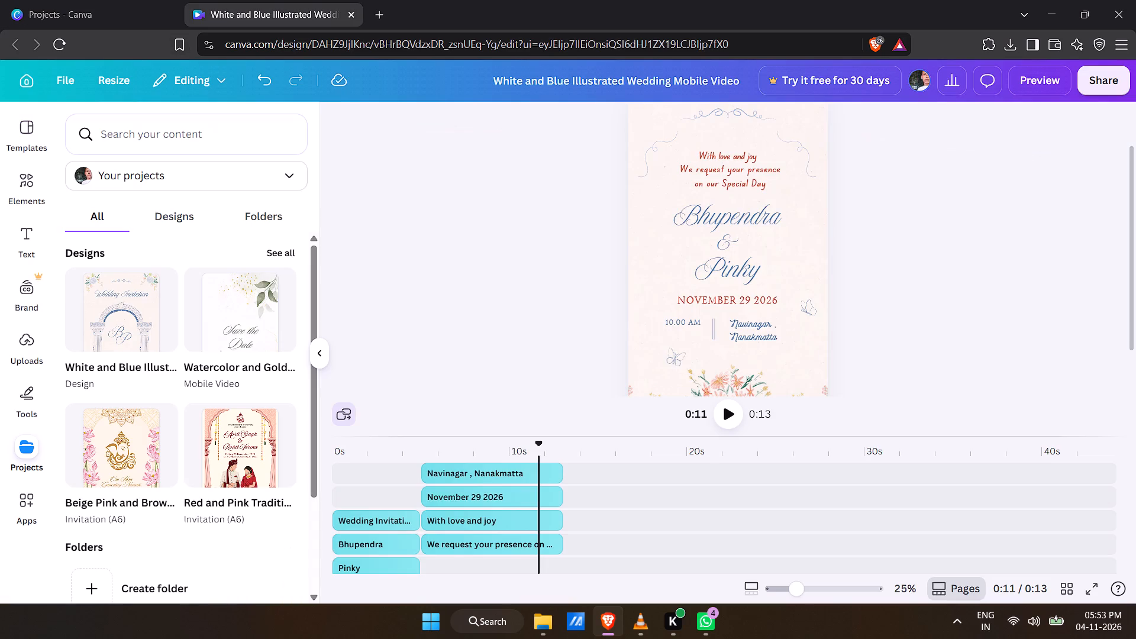